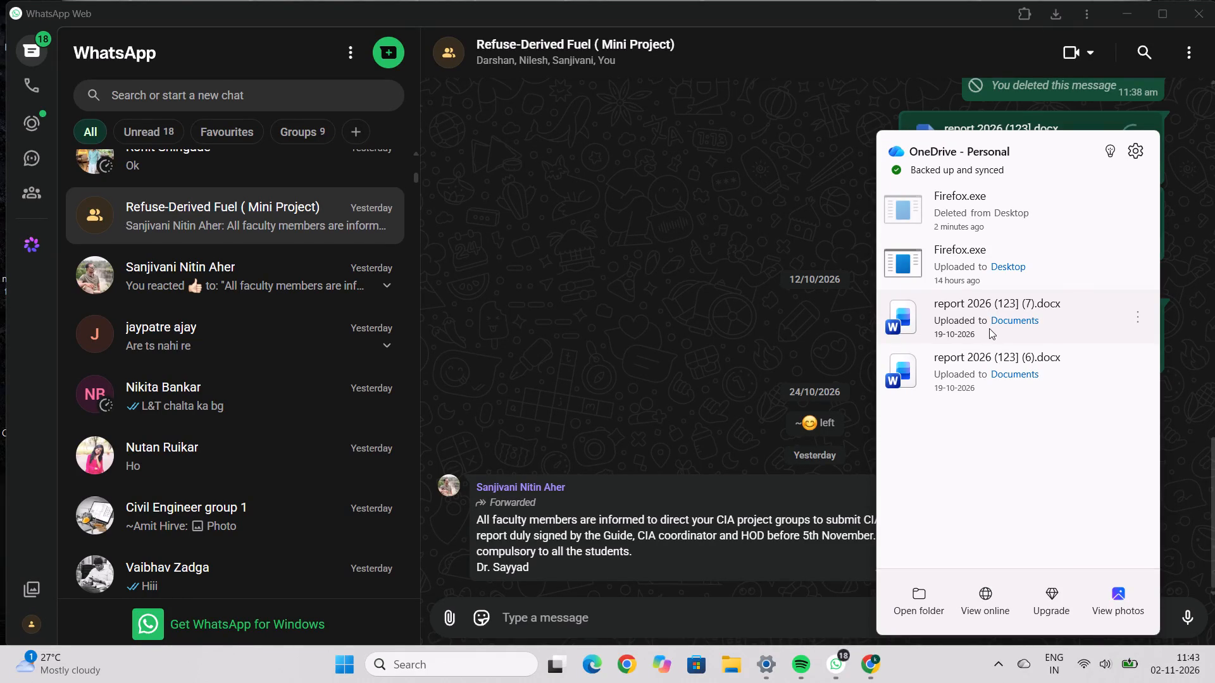
Open report 2026 (123] (7) from the OneDrive Documents folder in Word and maximize its window.
left_click(997, 321)
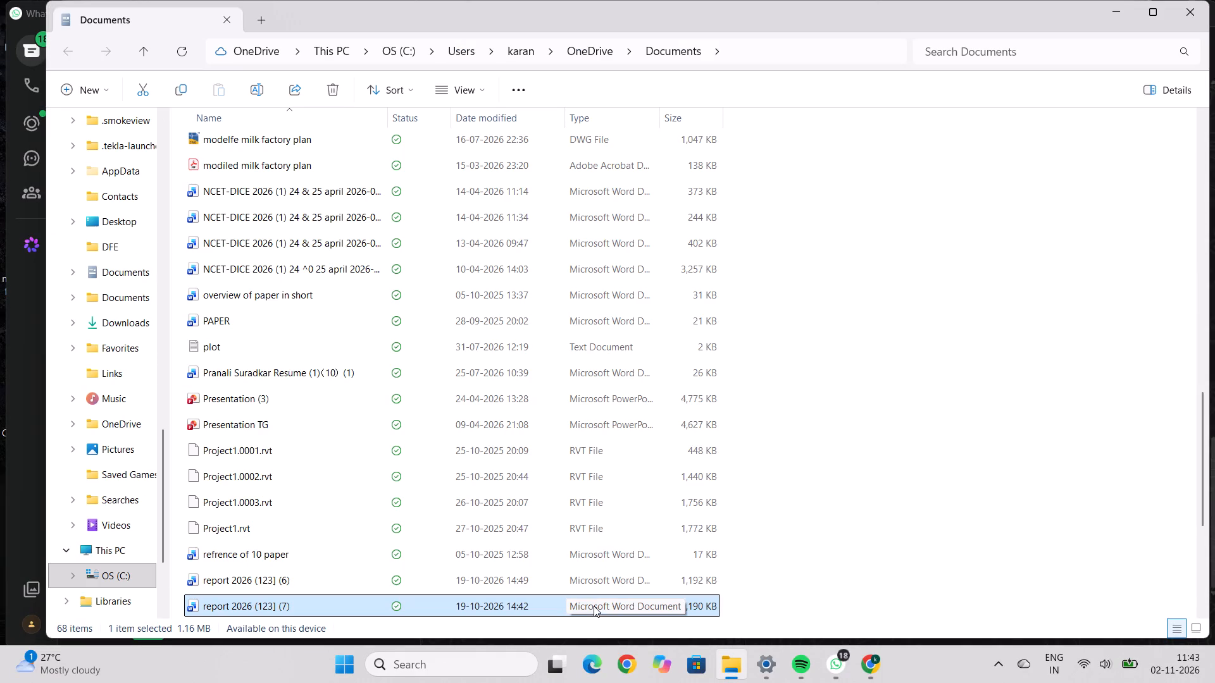
left_click(561, 606)
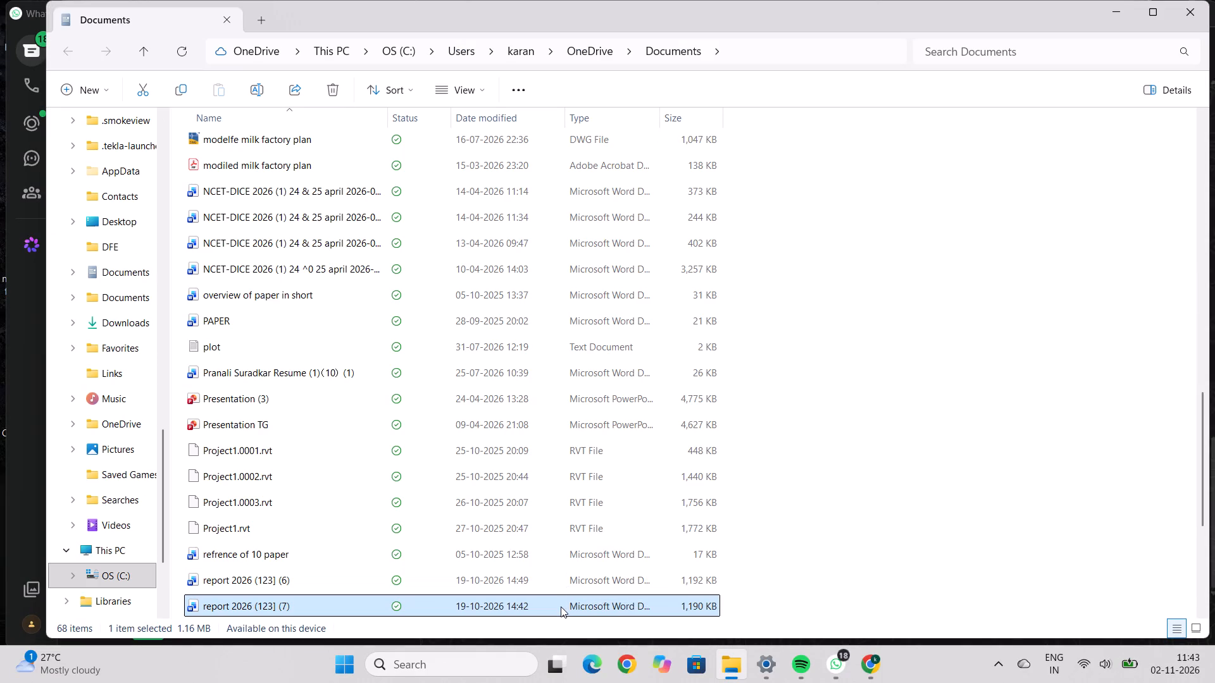
double_click(561, 606)
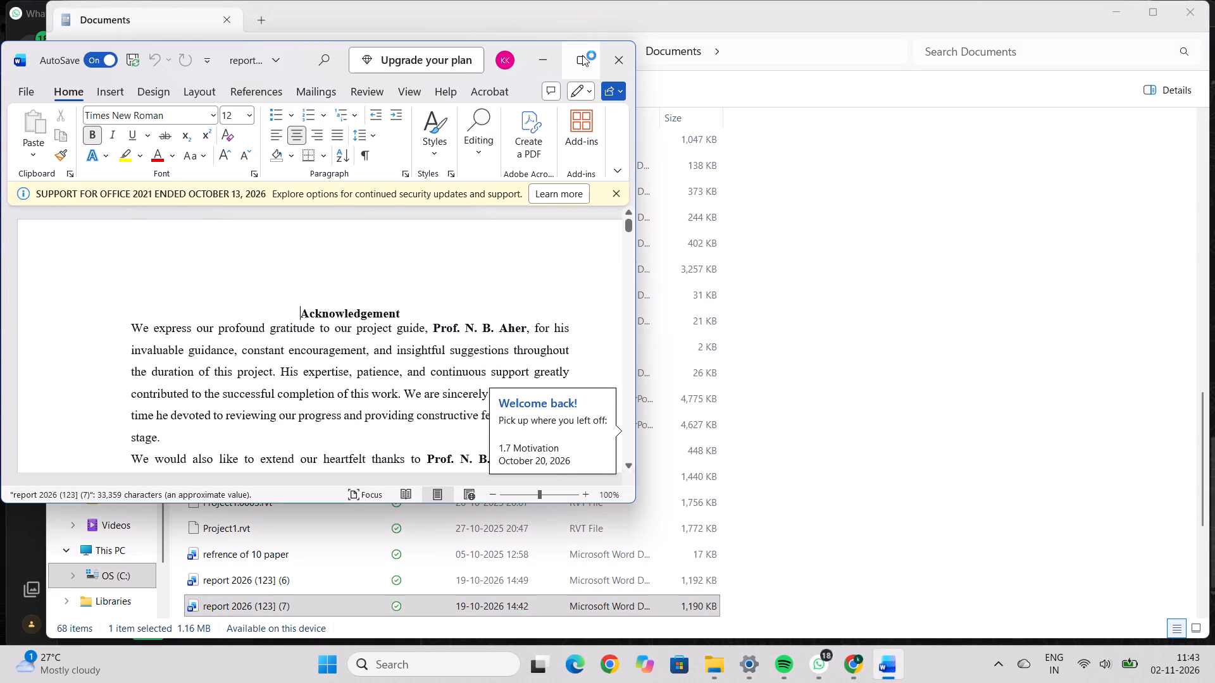
left_click(582, 55)
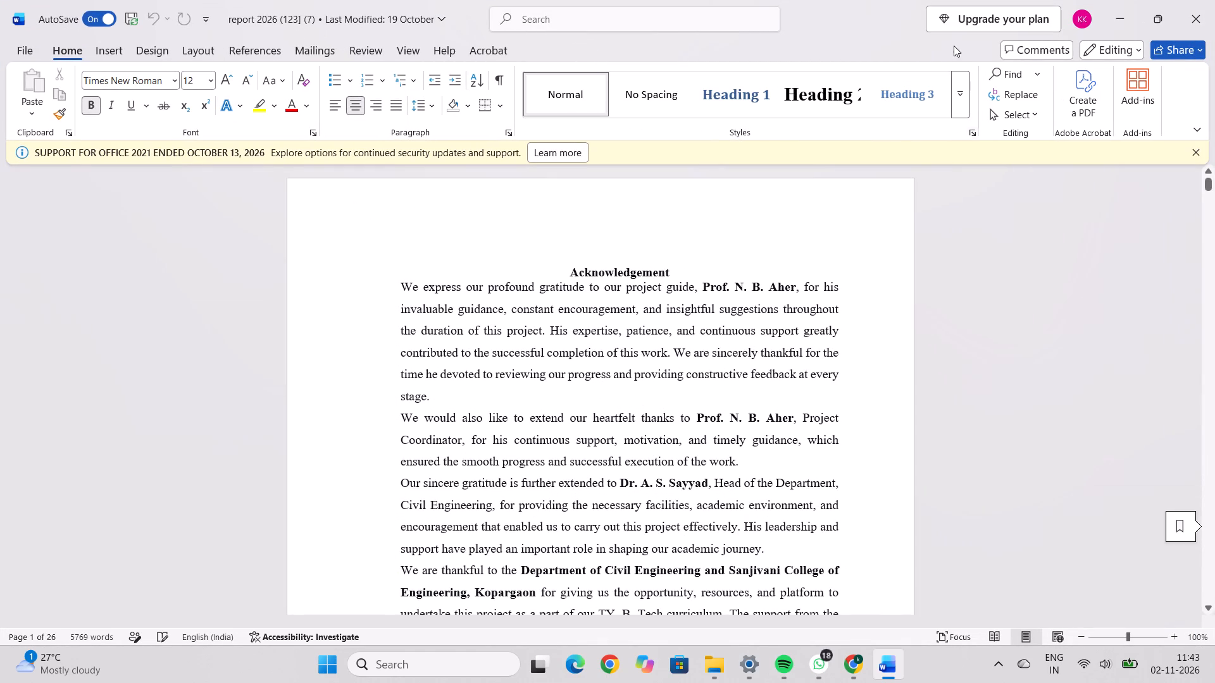
Skim the report at 120% zoom from the Acknowledgement through the contents, introduction and literature review to Chapter 3.
left_click(1180, 637)
left_click(1180, 637)
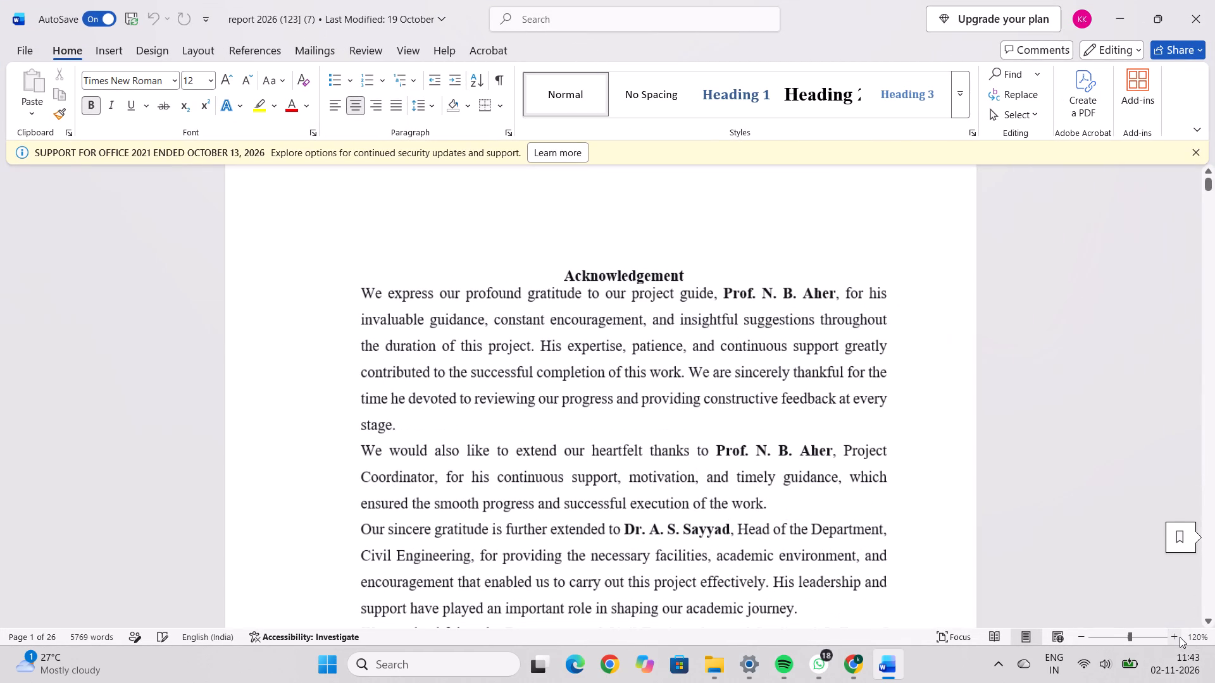
left_click(979, 457)
scroll(916, 395, "down", 3)
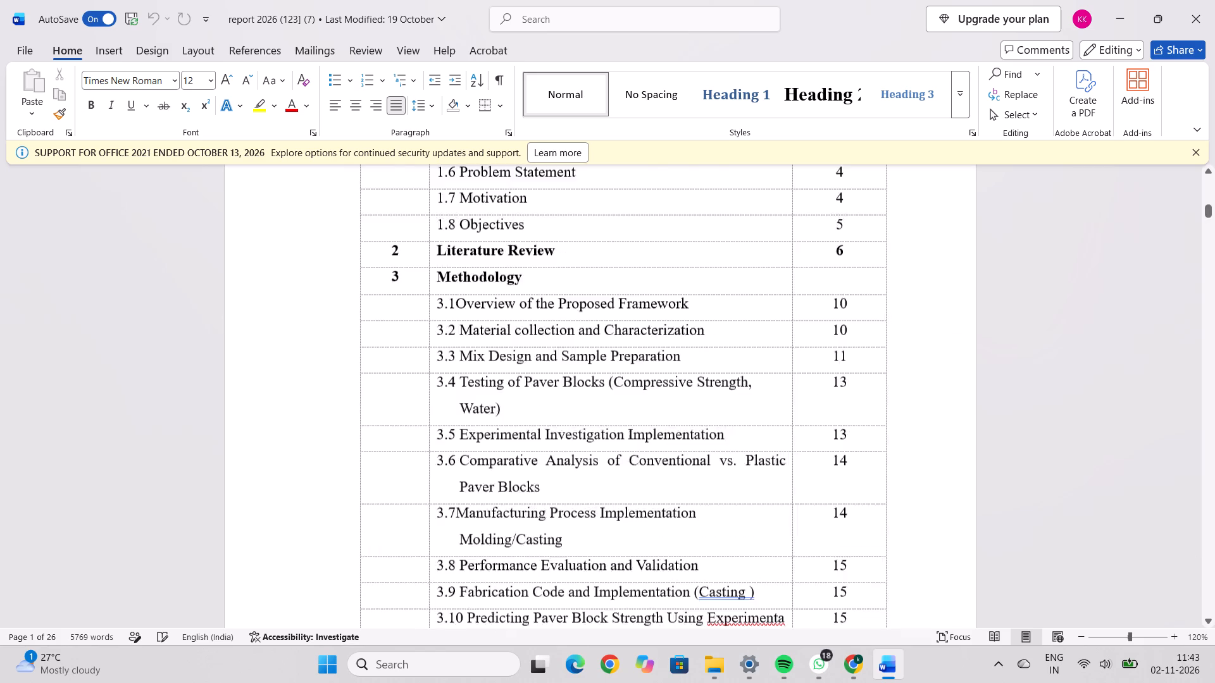
scroll(916, 395, "down", 13)
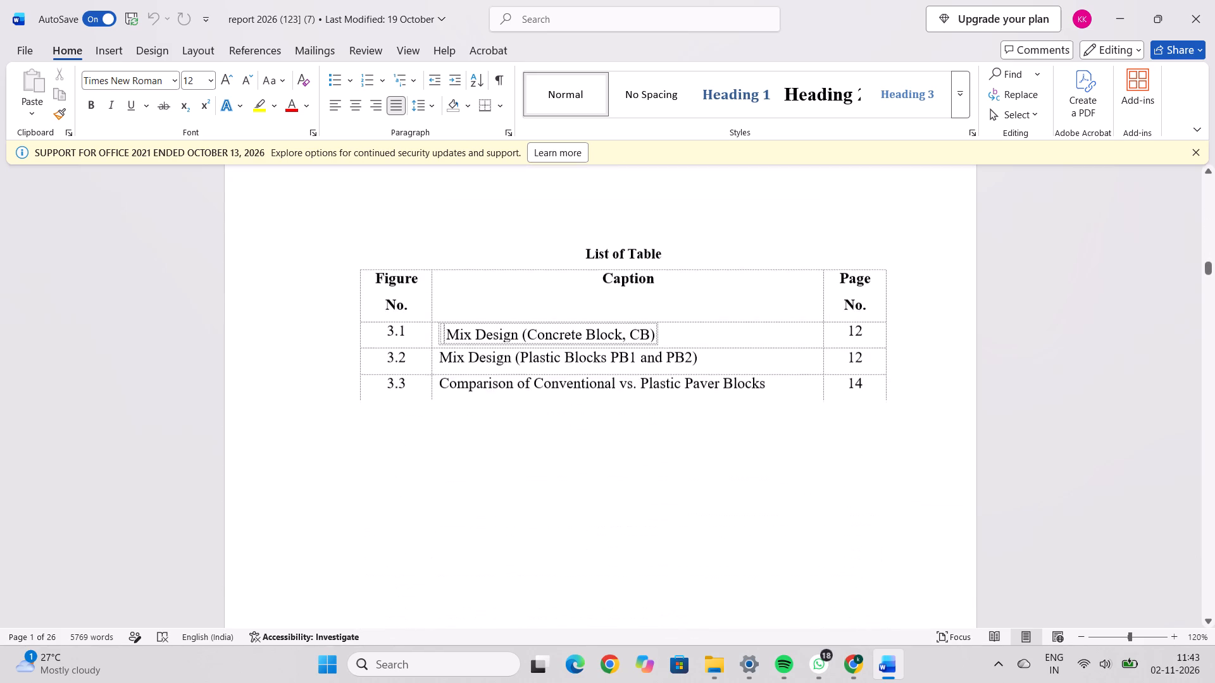
scroll(916, 395, "down", 6)
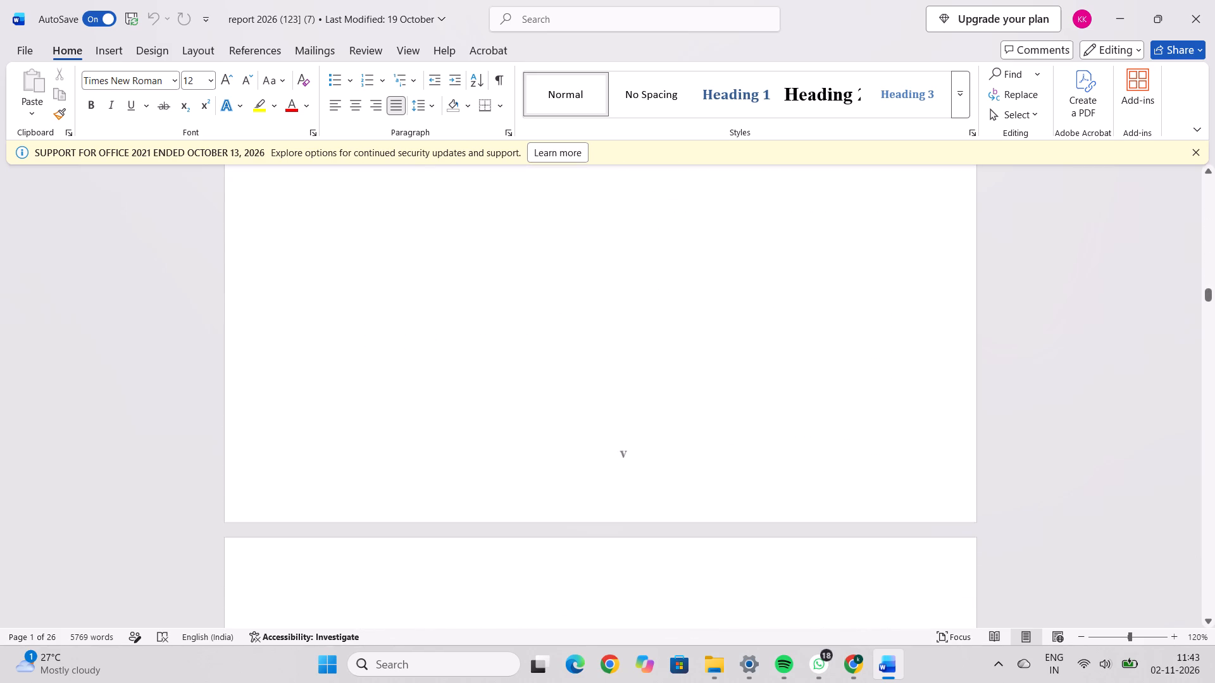
scroll(916, 395, "down", 6)
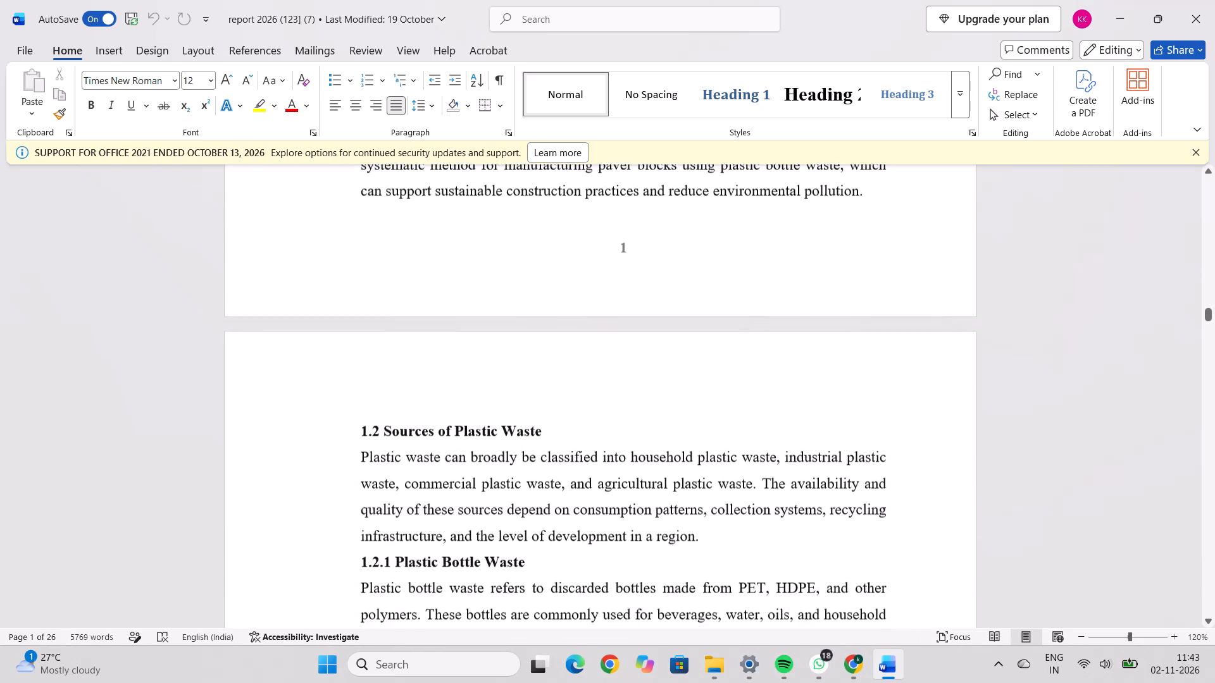
scroll(916, 395, "down", 8)
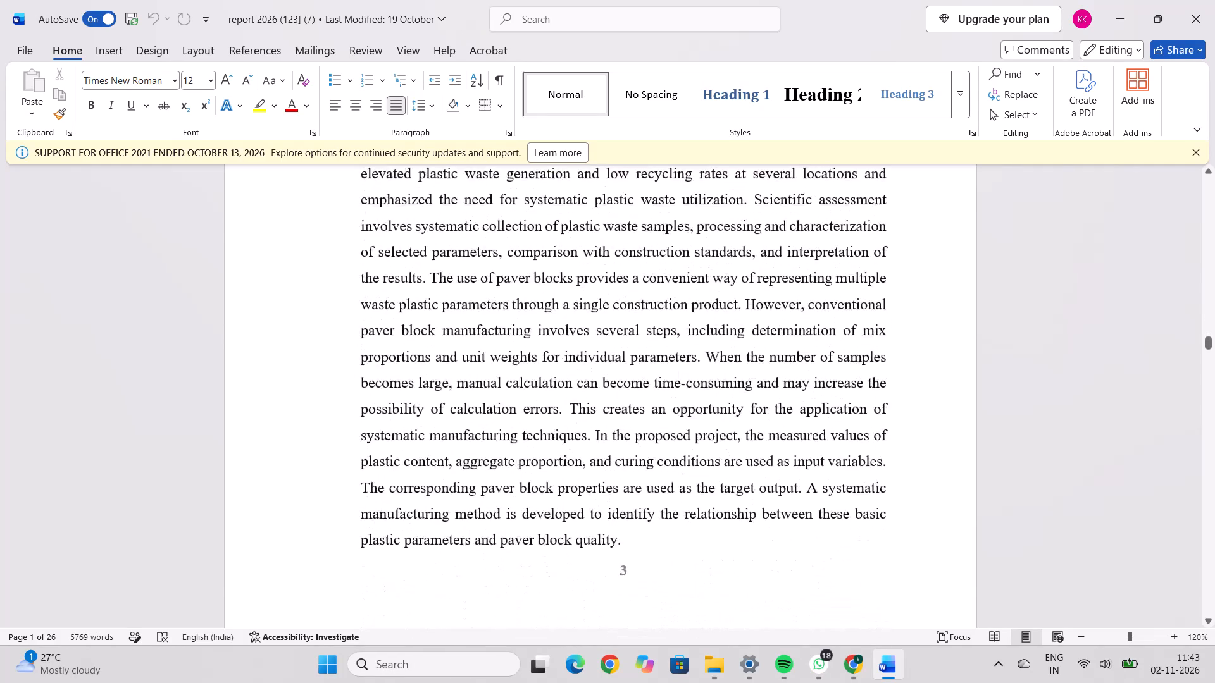
scroll(916, 395, "down", 7)
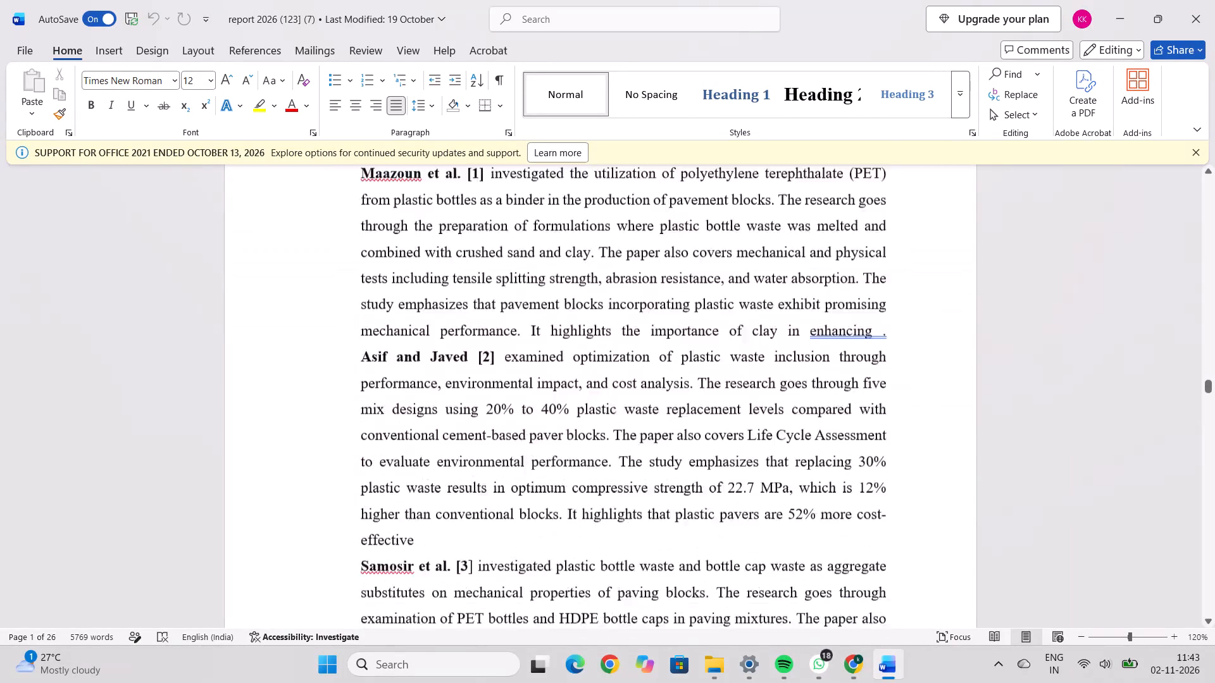
scroll(916, 395, "down", 9)
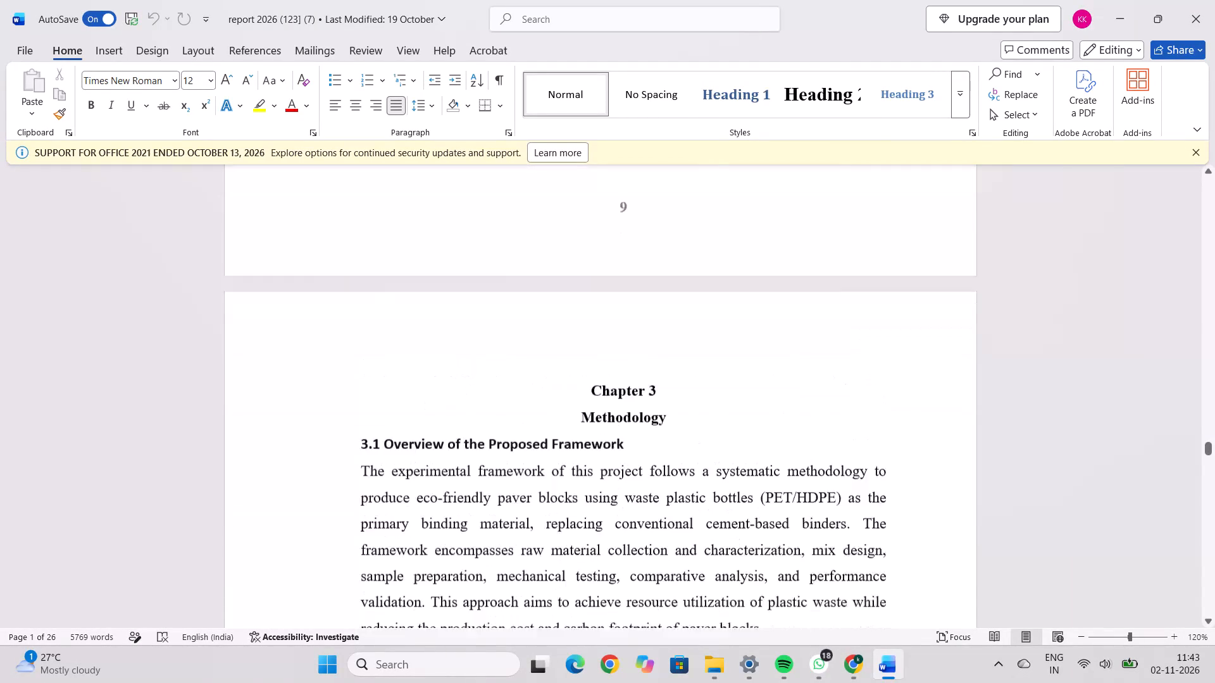
Examine the Chapter 3 Methodology text, figures and tables through to the start of Chapter 4 Conclusions.
scroll(916, 395, "down", 1)
scroll(916, 395, "up", 3)
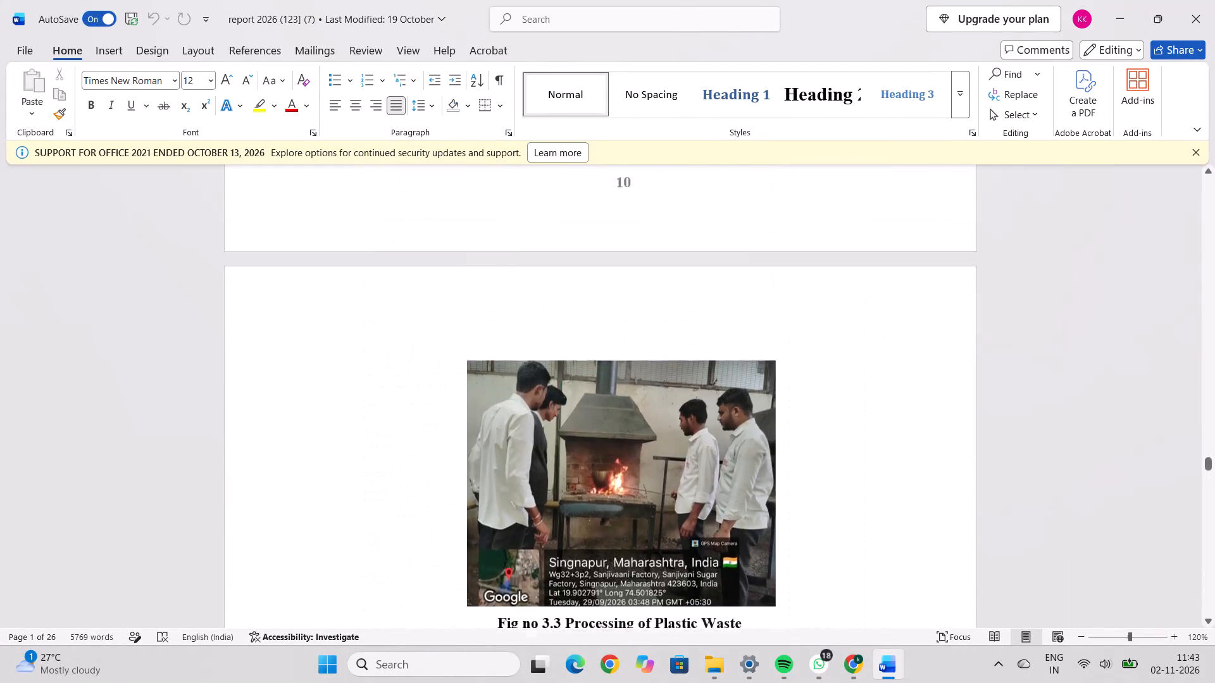
scroll(916, 395, "up", 5)
scroll(916, 395, "down", 1)
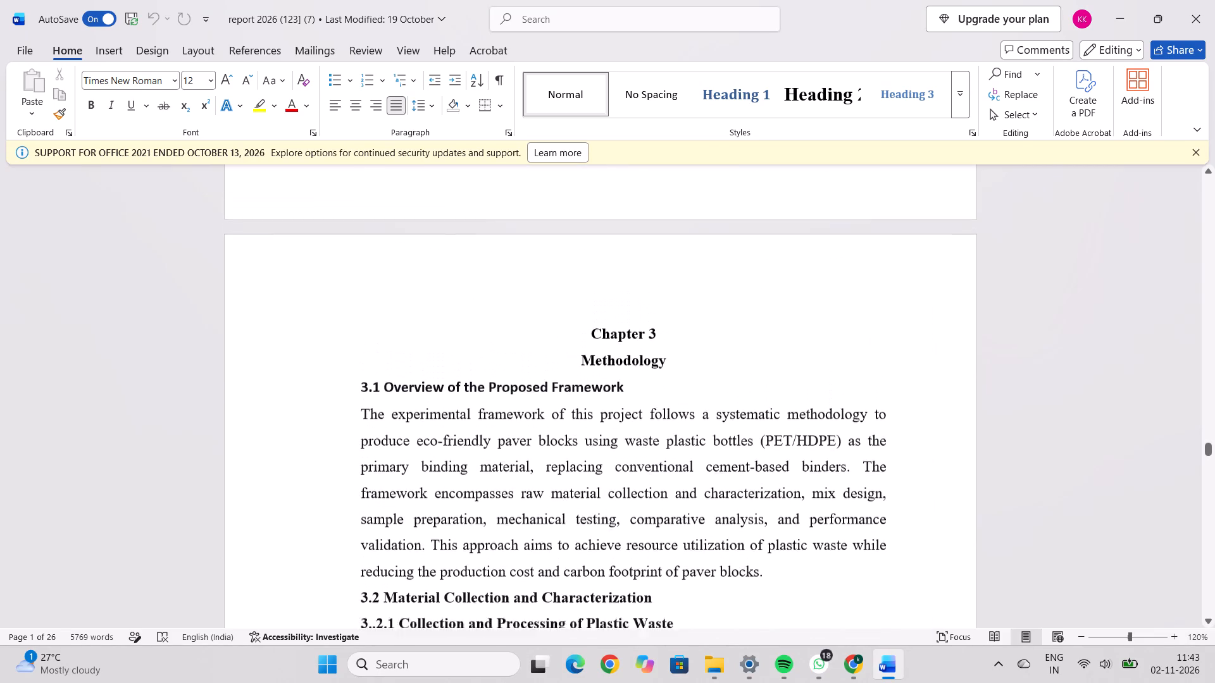
scroll(916, 395, "down", 8)
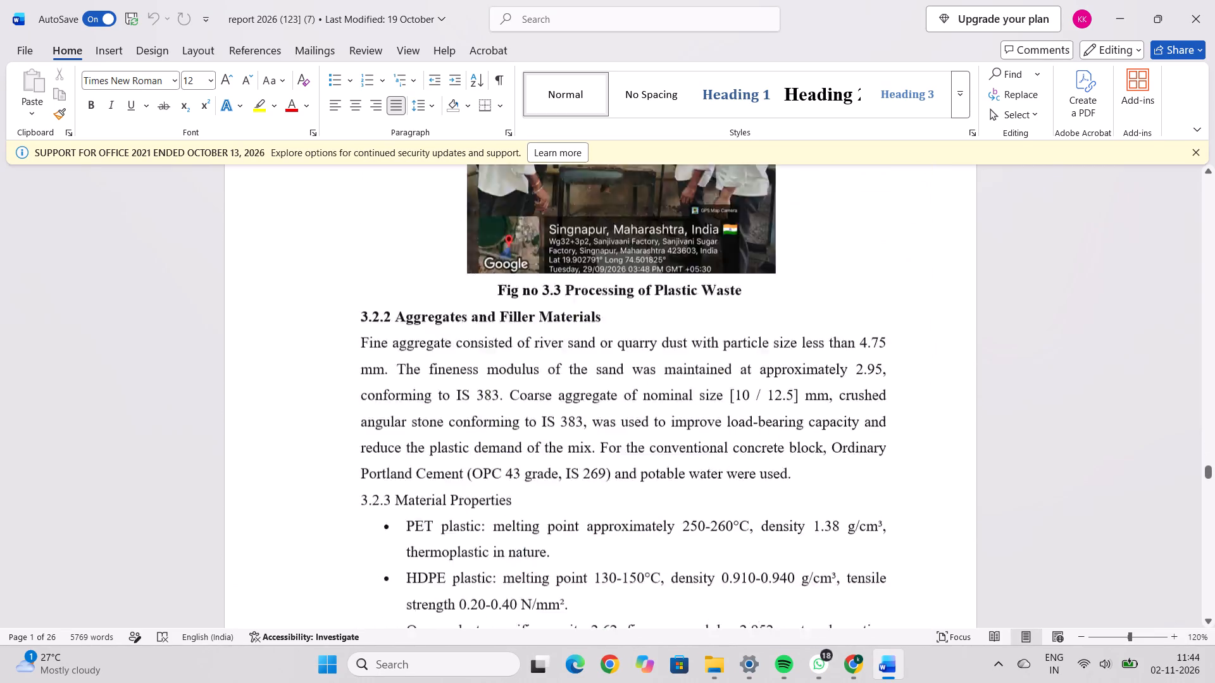
scroll(916, 395, "down", 4)
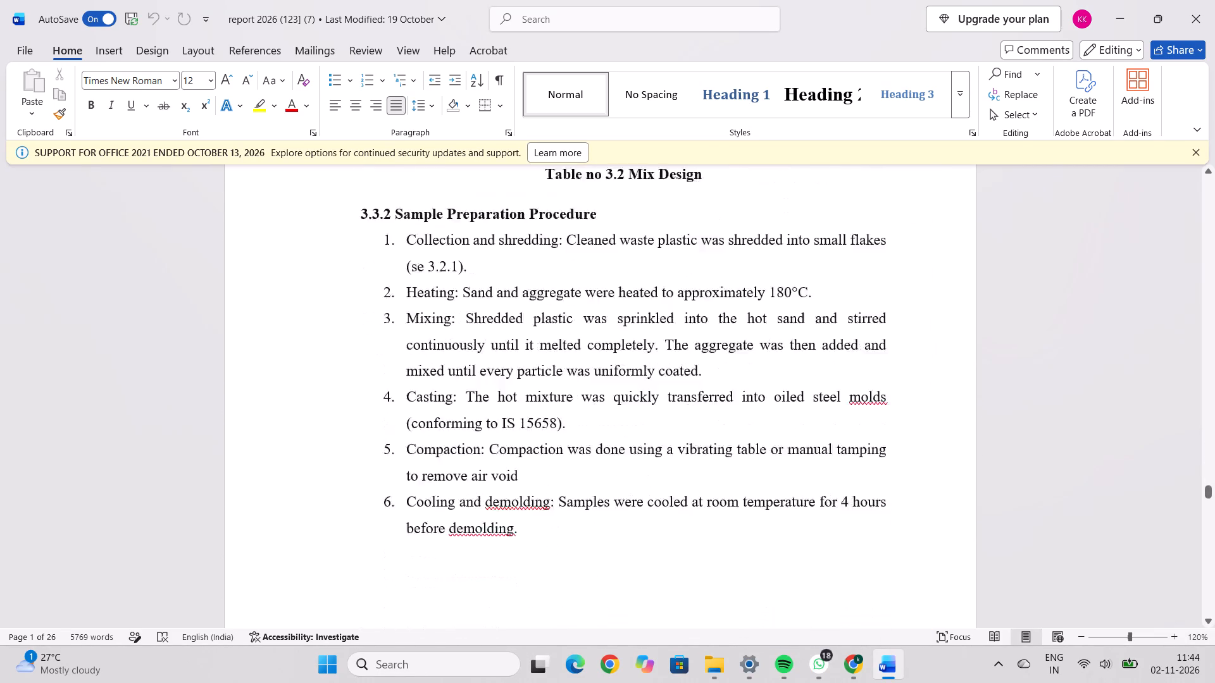
scroll(916, 395, "down", 5)
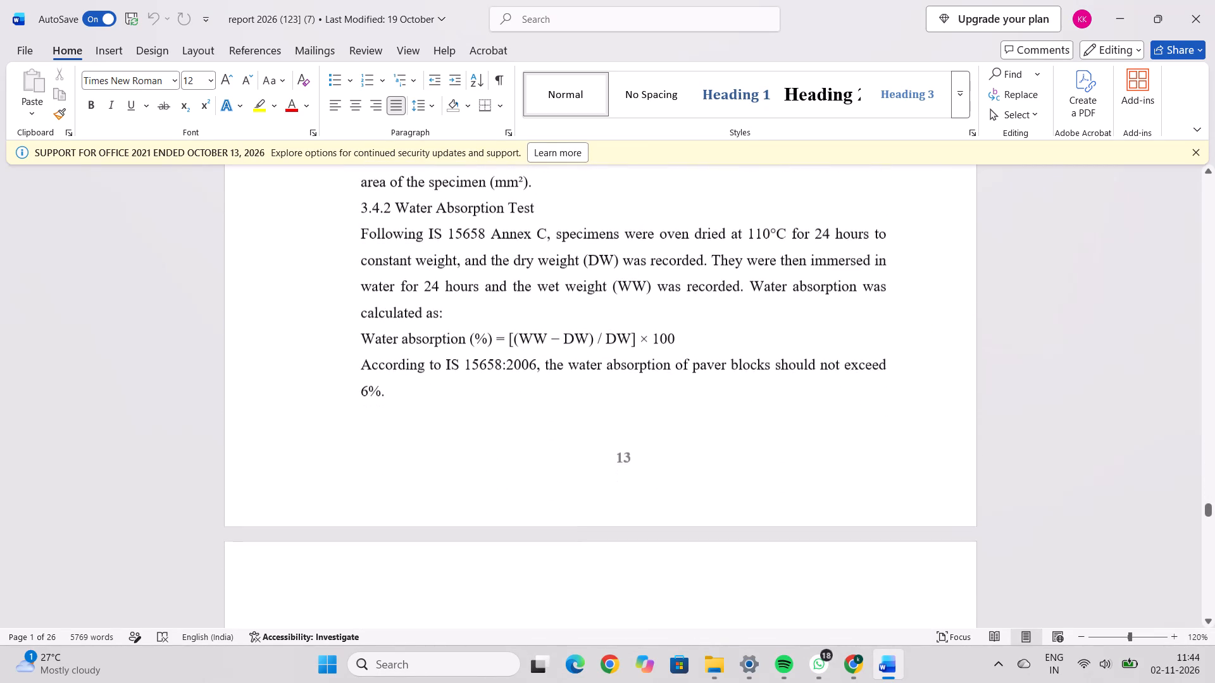
scroll(916, 395, "down", 4)
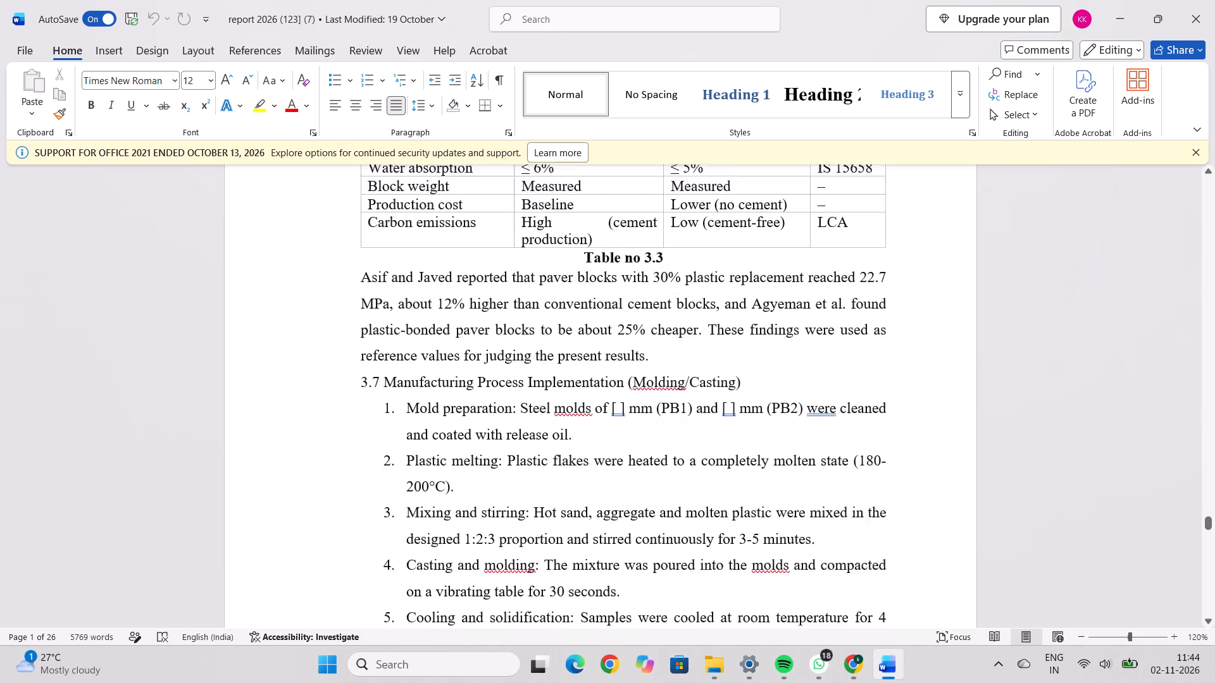
scroll(916, 395, "down", 1)
scroll(916, 395, "up", 1)
scroll(916, 395, "down", 1)
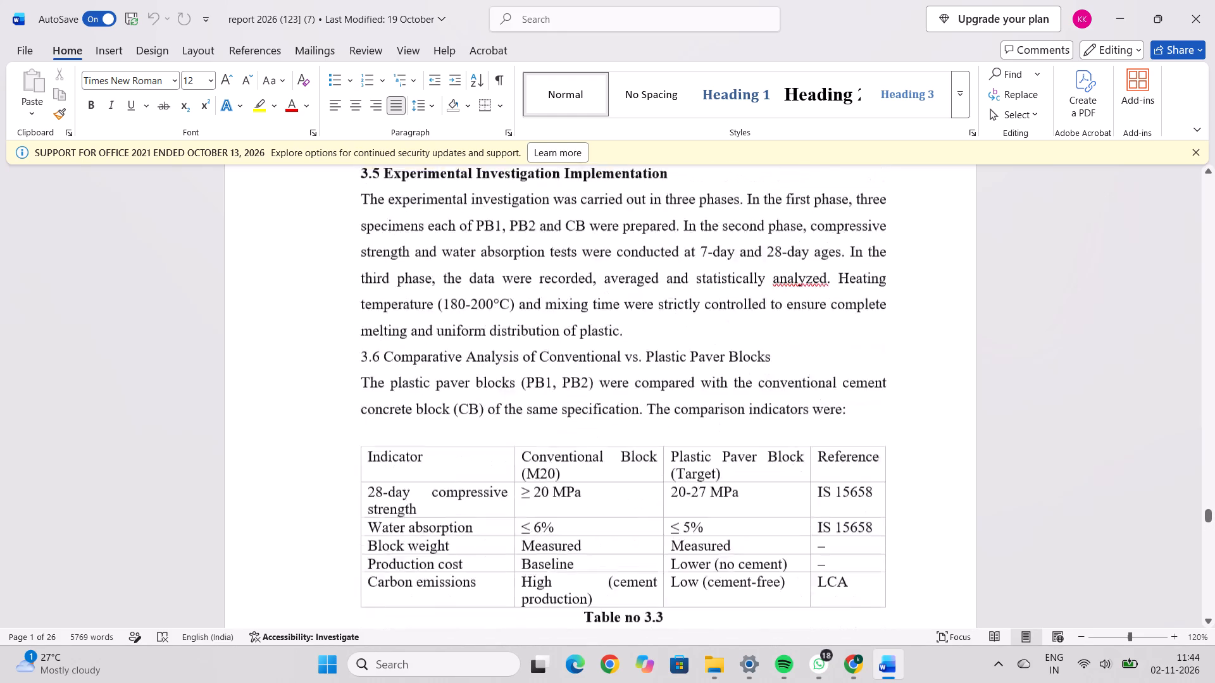
scroll(916, 395, "down", 4)
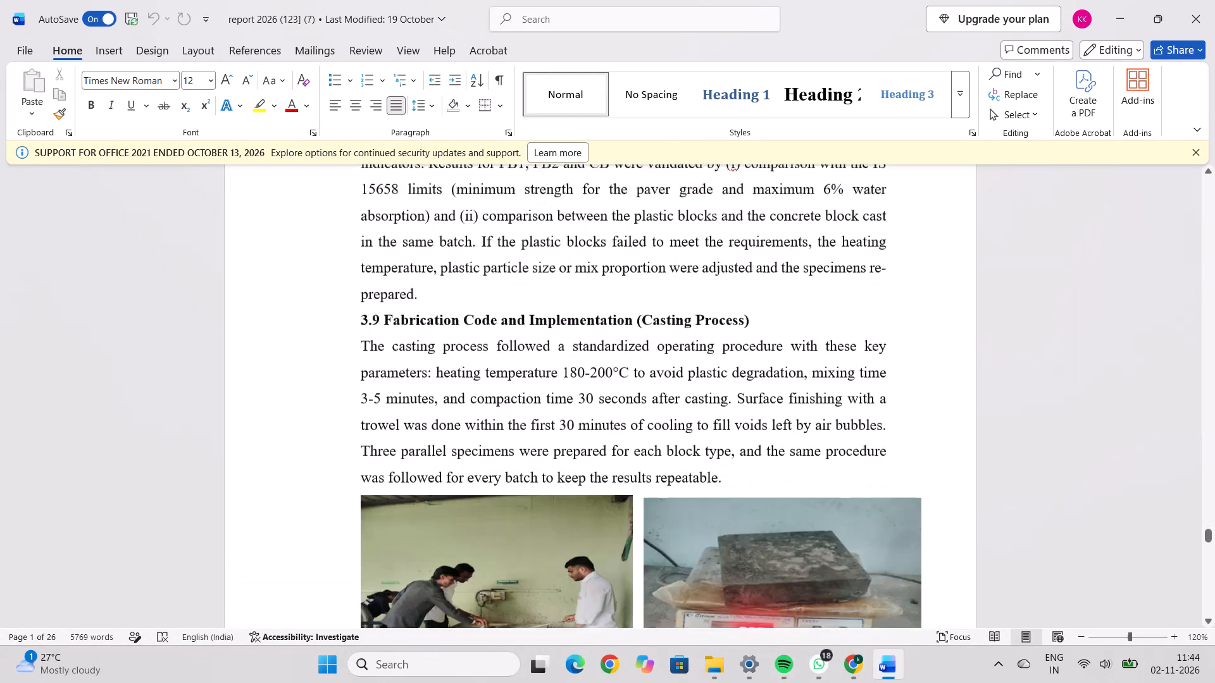
scroll(916, 395, "down", 6)
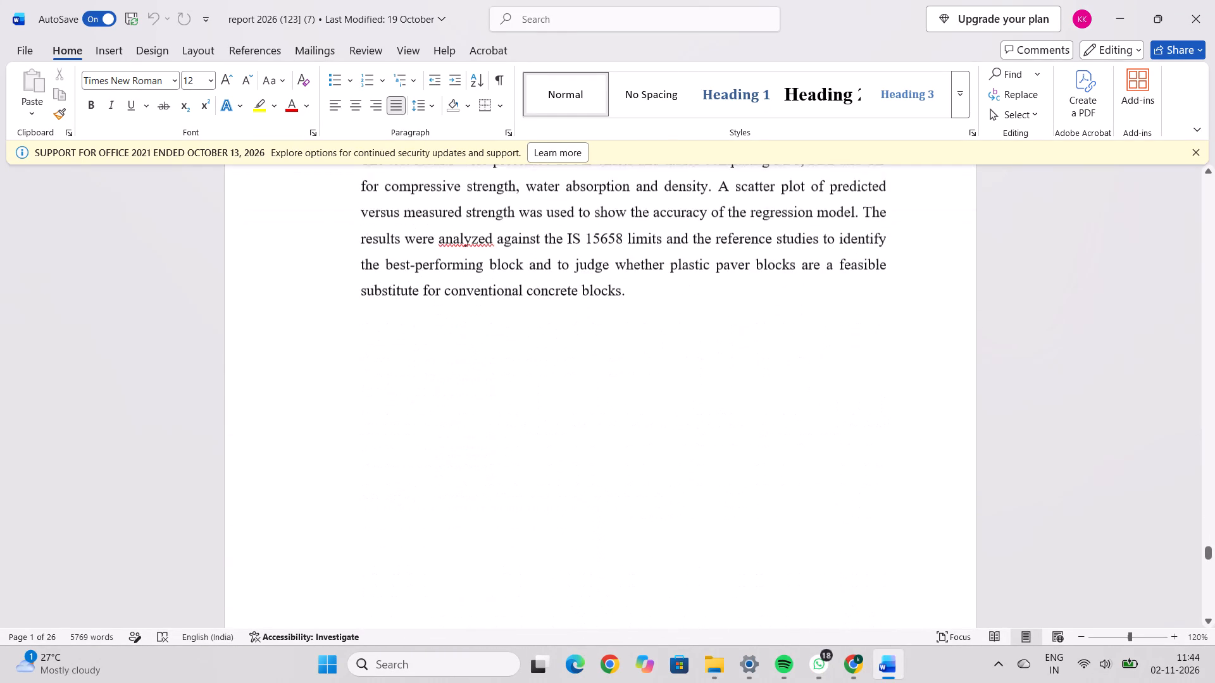
scroll(916, 395, "down", 3)
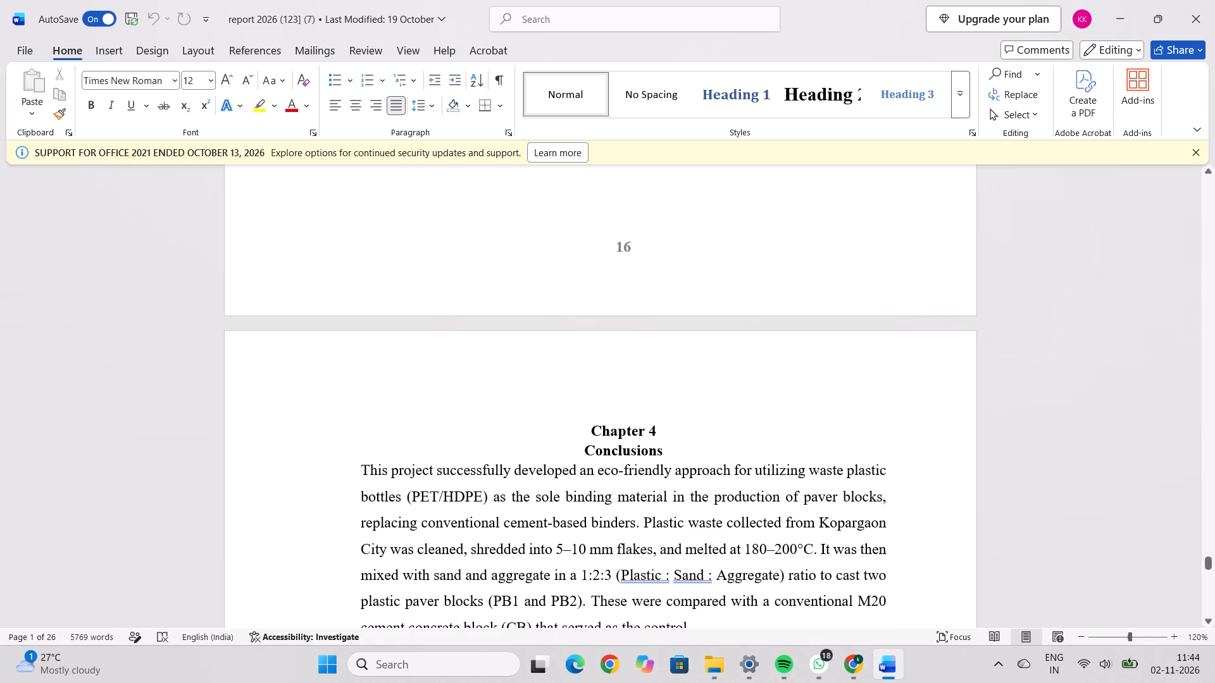
Recheck Chapter 3 from the comparative analysis in section 3.6 through the casting figures and section 3.10.
scroll(916, 395, "up", 1)
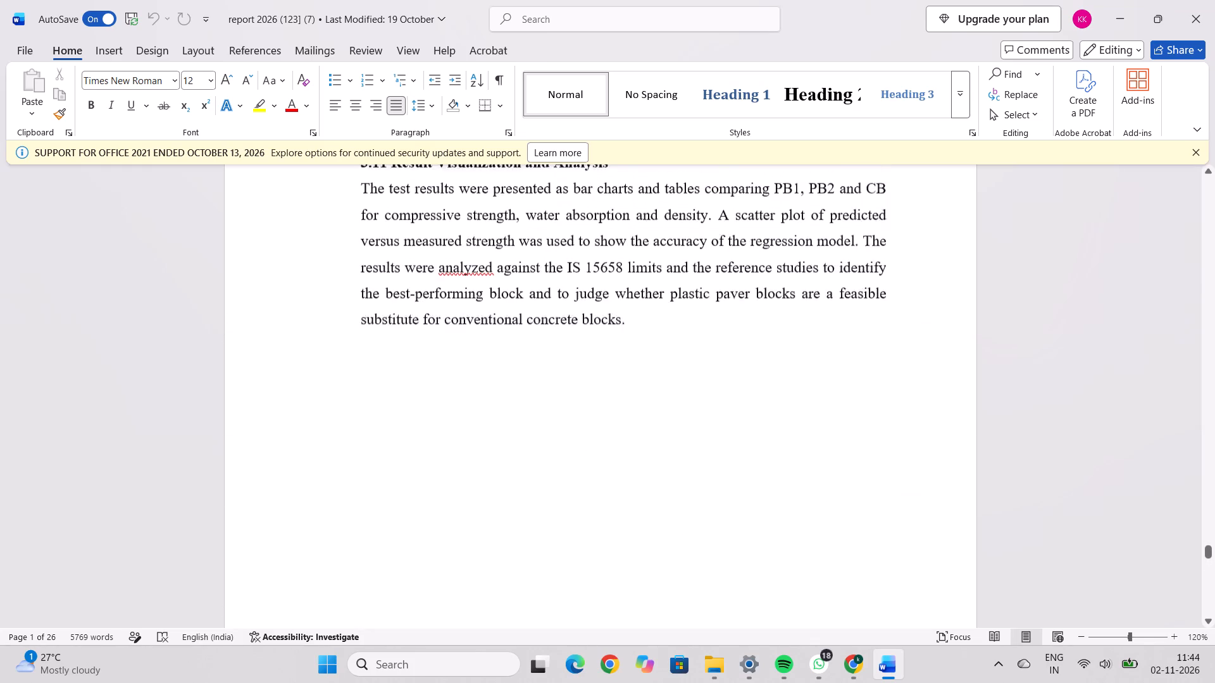
scroll(916, 395, "up", 2)
scroll(916, 395, "down", 2)
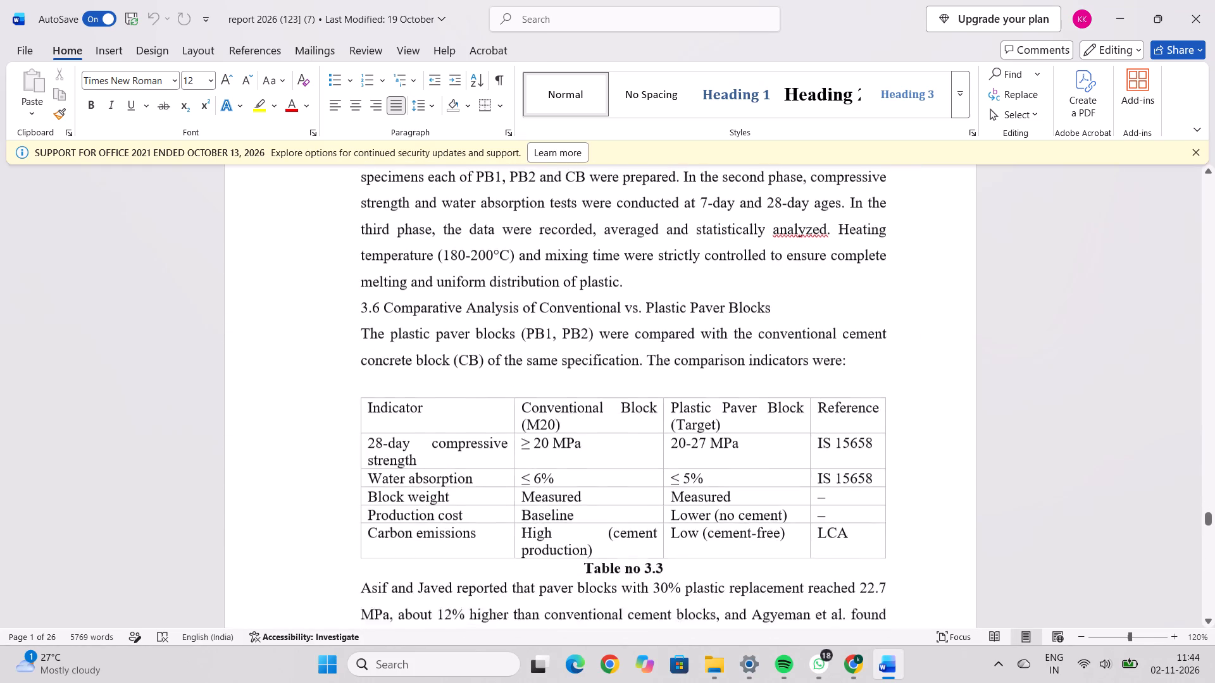
scroll(916, 395, "down", 3)
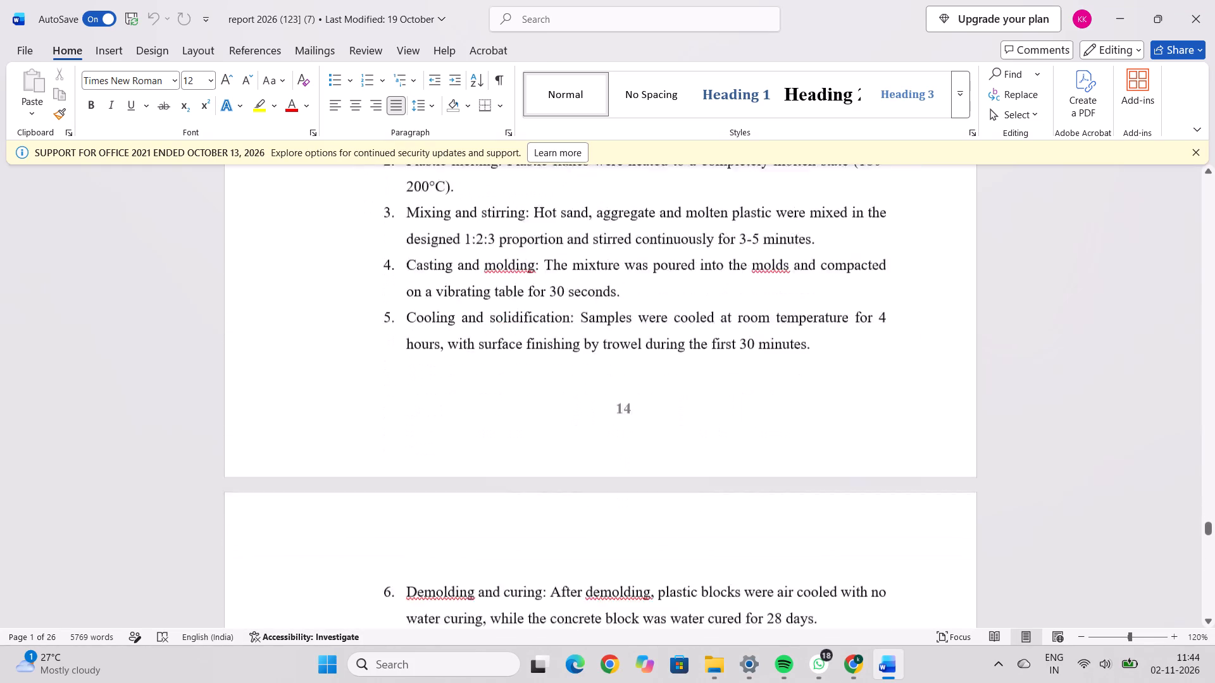
scroll(916, 395, "down", 4)
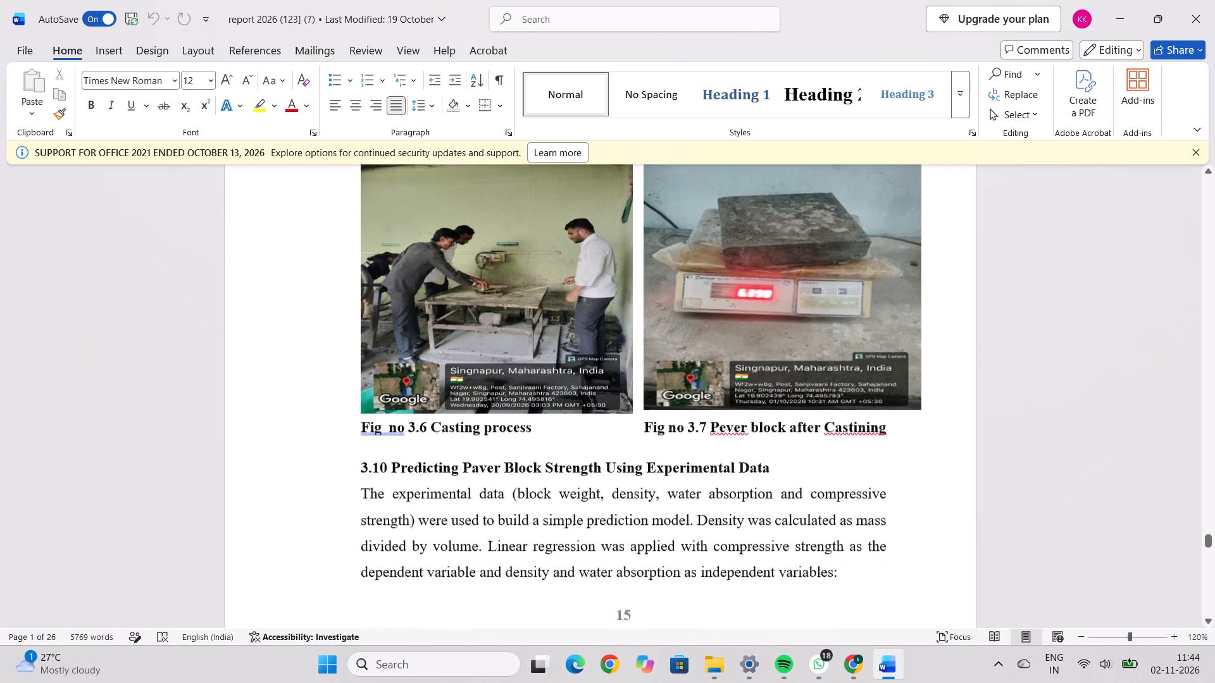
scroll(916, 395, "down", 2)
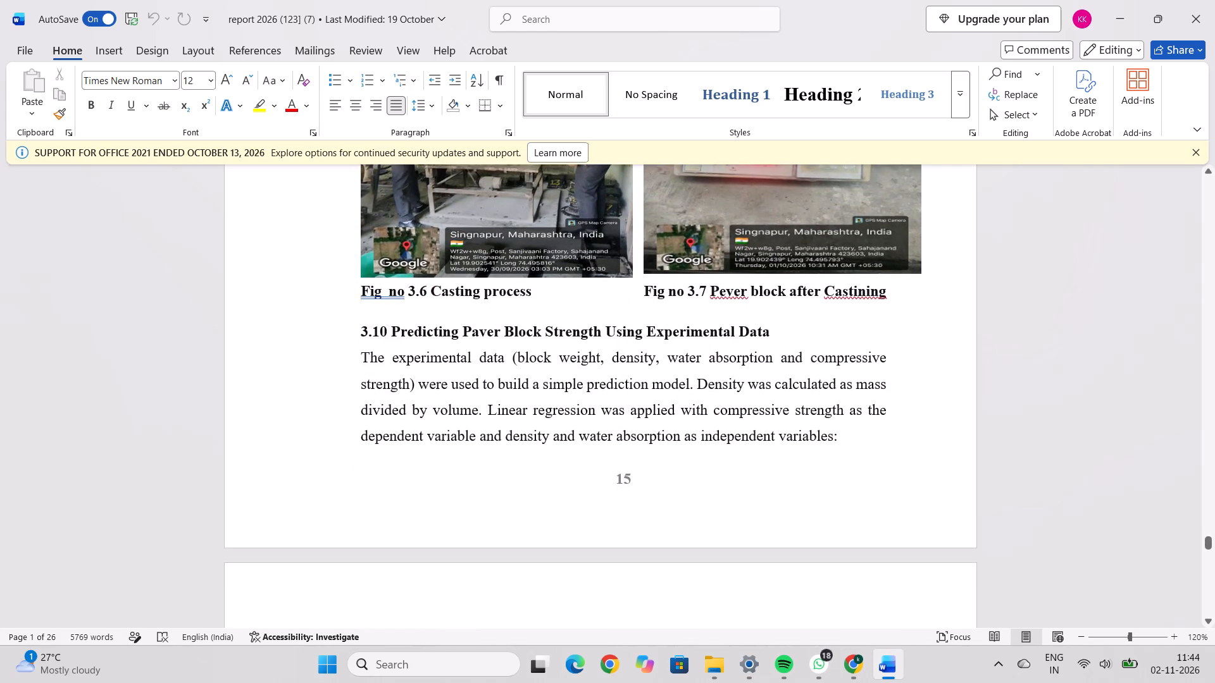
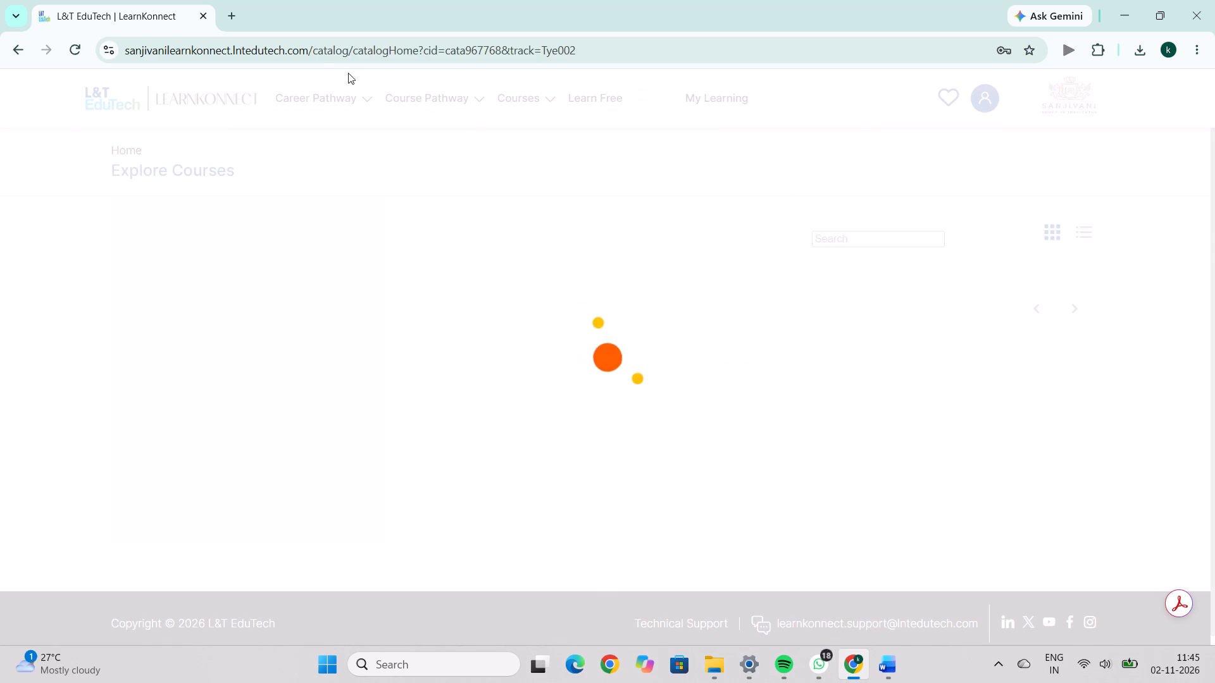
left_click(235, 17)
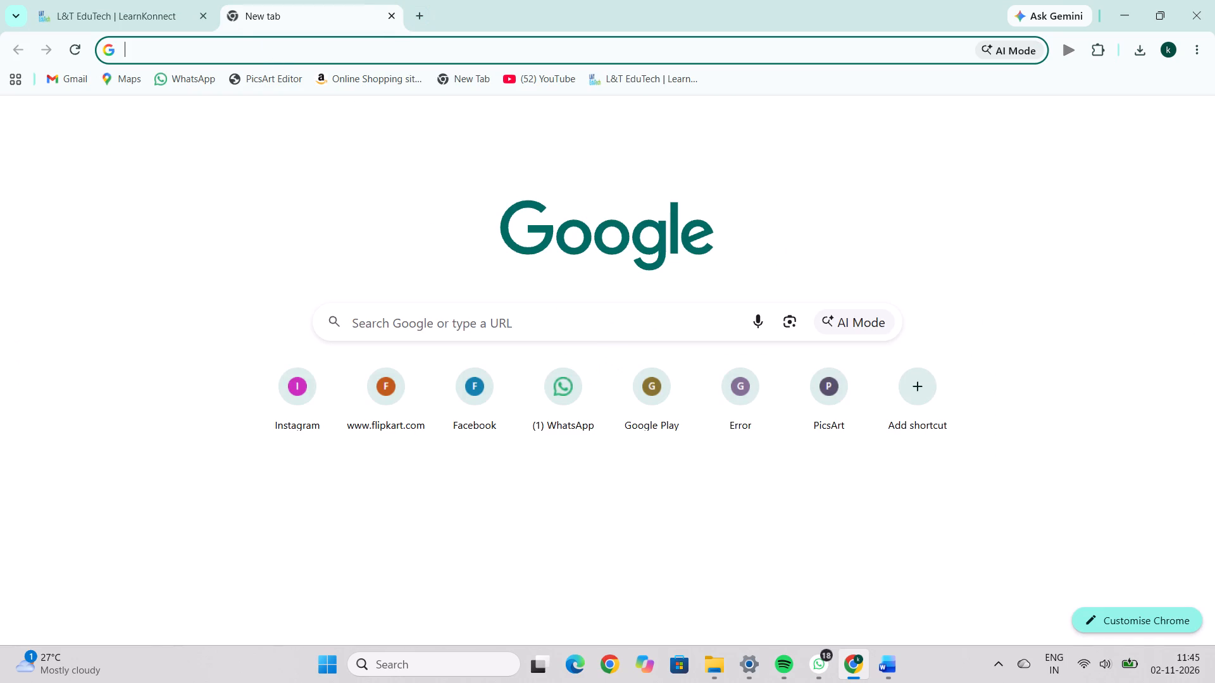
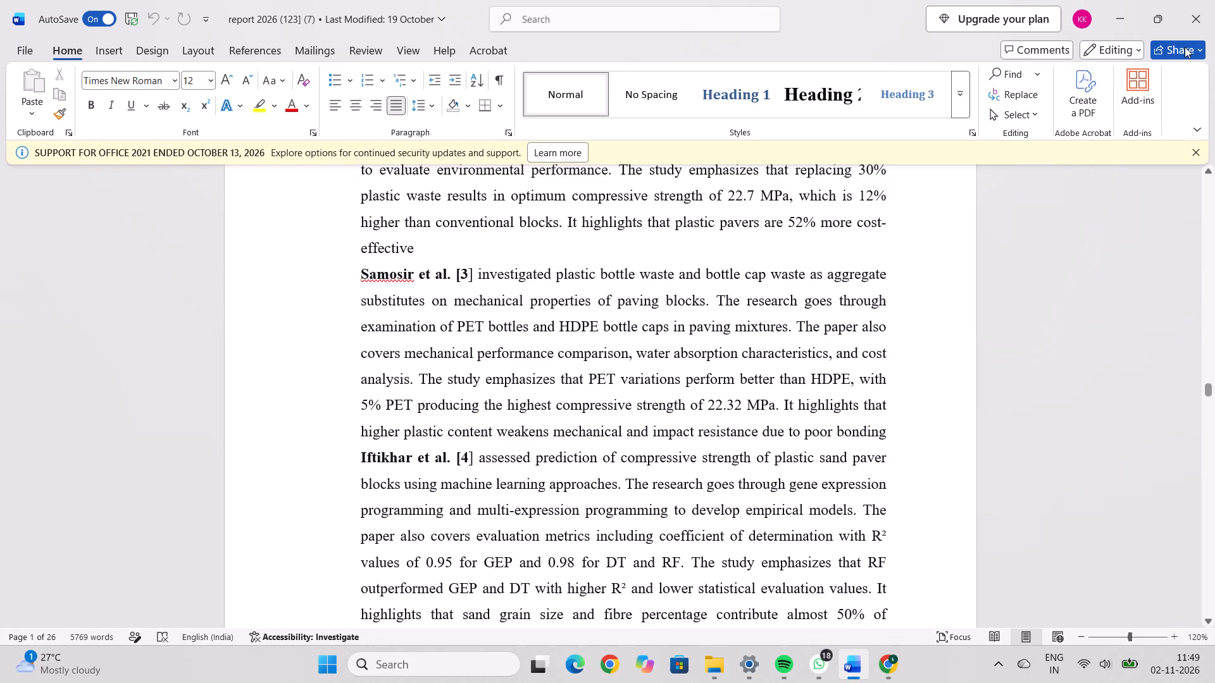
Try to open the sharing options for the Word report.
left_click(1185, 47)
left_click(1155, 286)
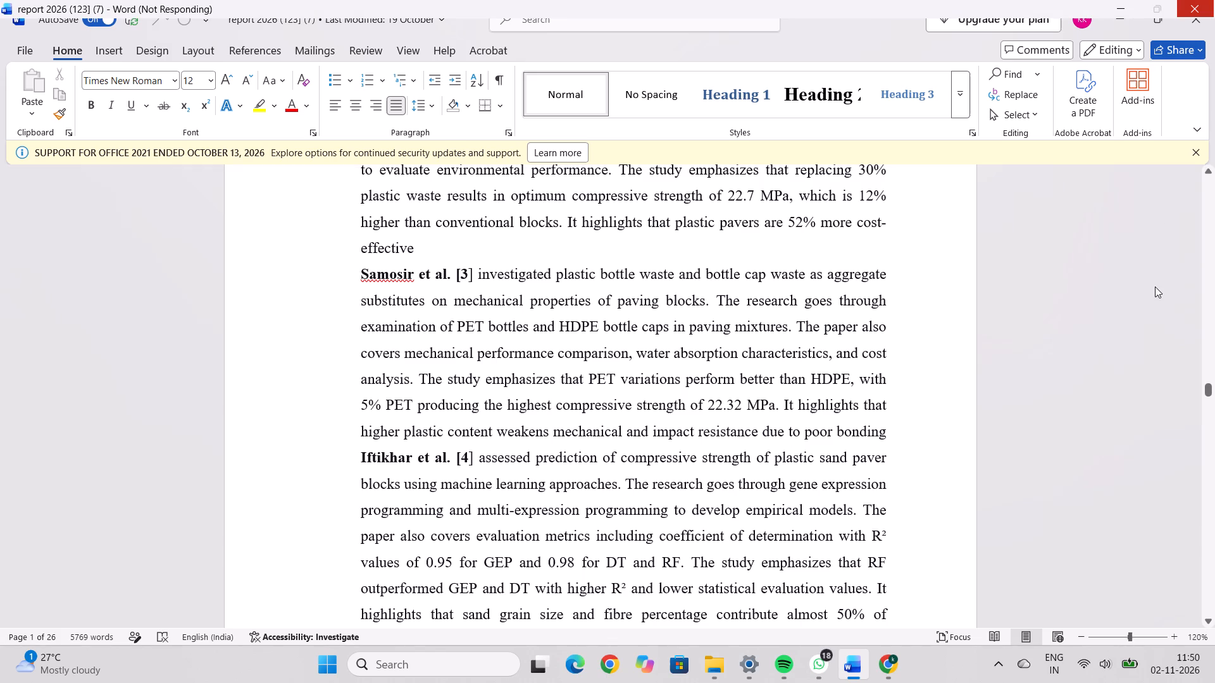
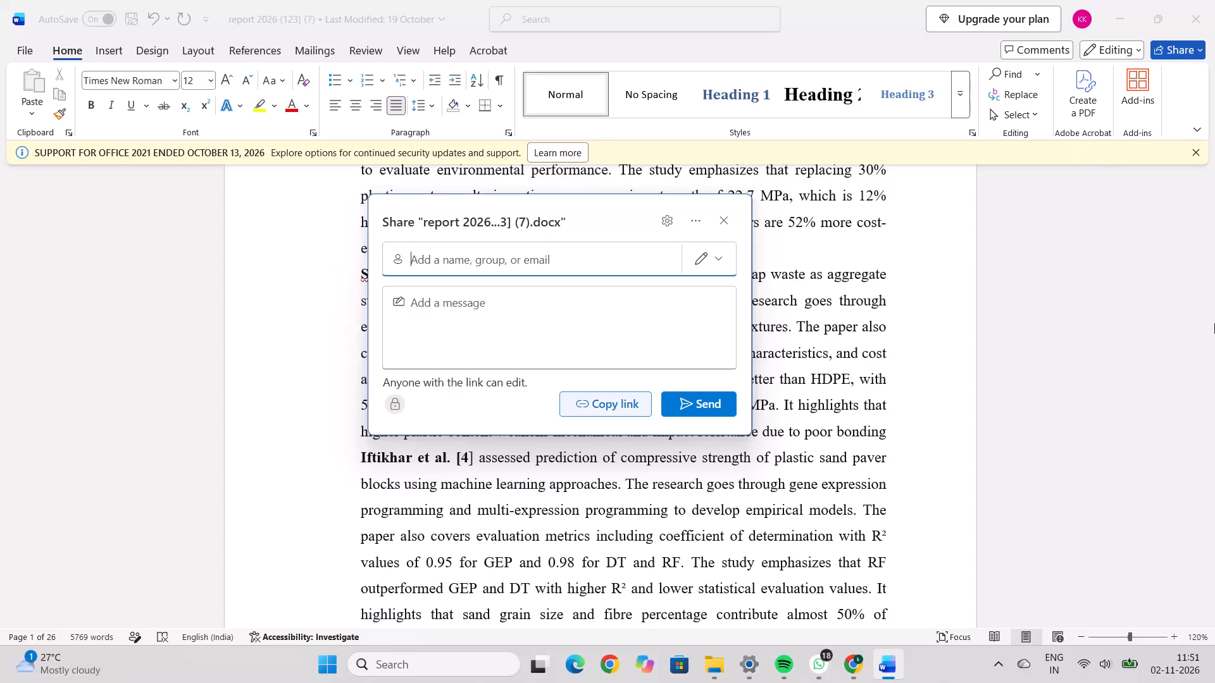
Close the Share dialog for the report document without adding recipients or sending a link.
left_click(720, 214)
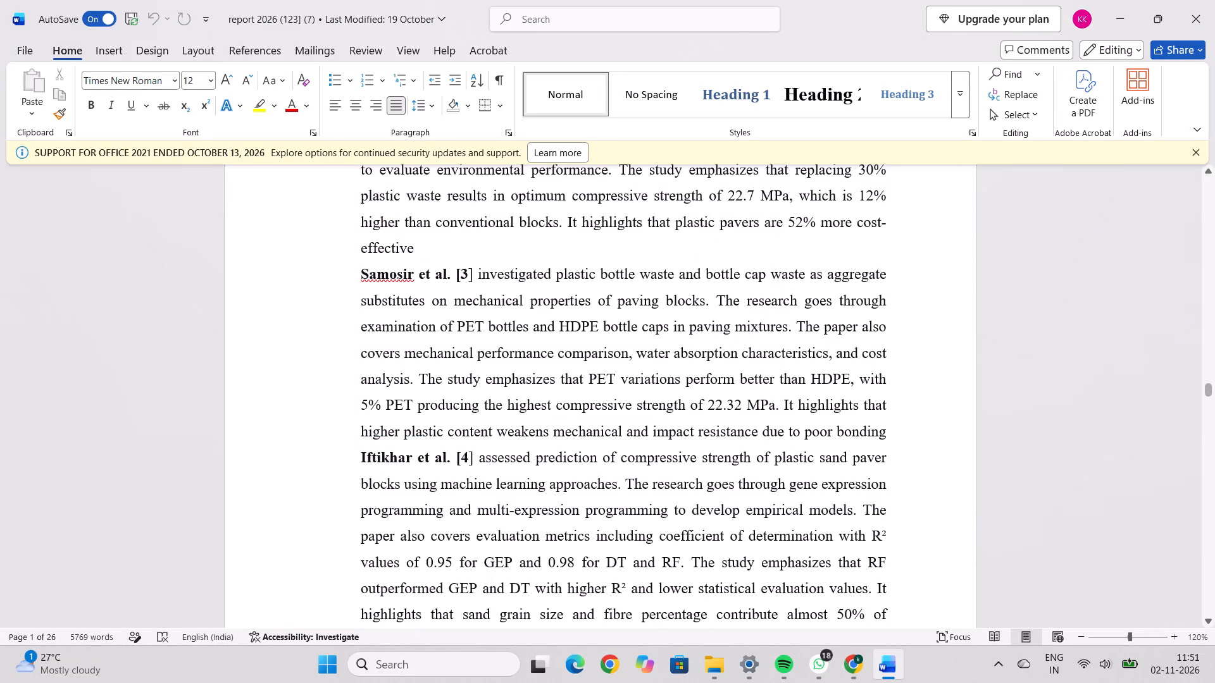
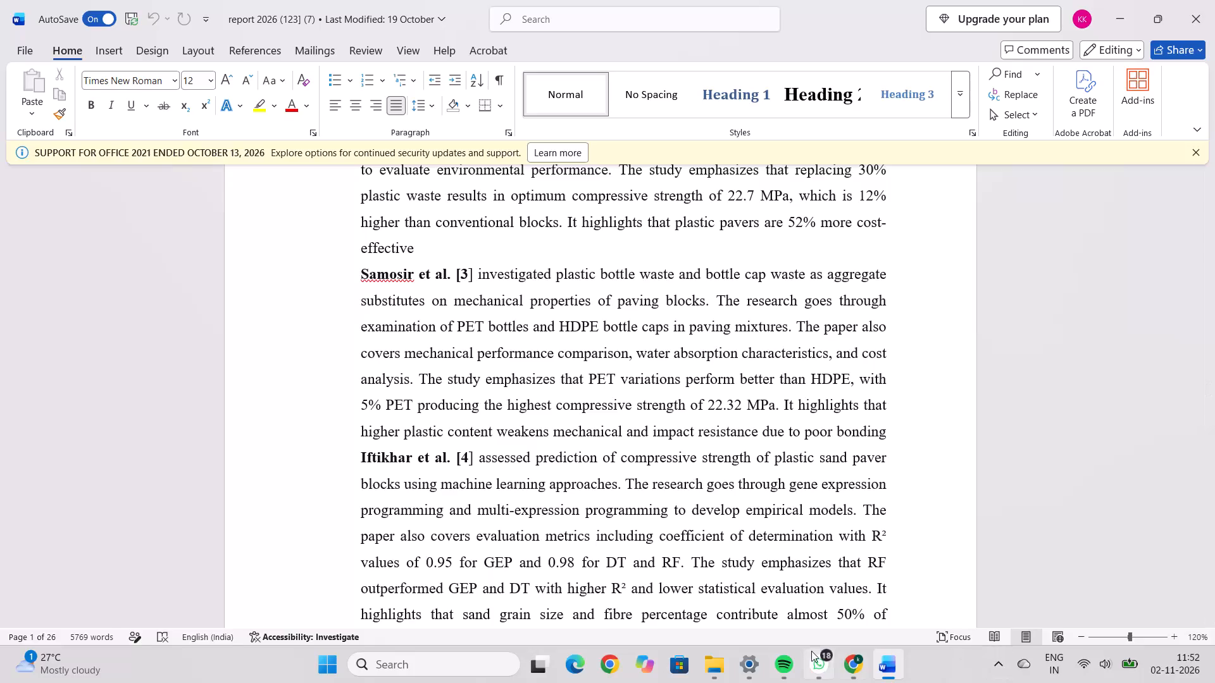
left_click(847, 661)
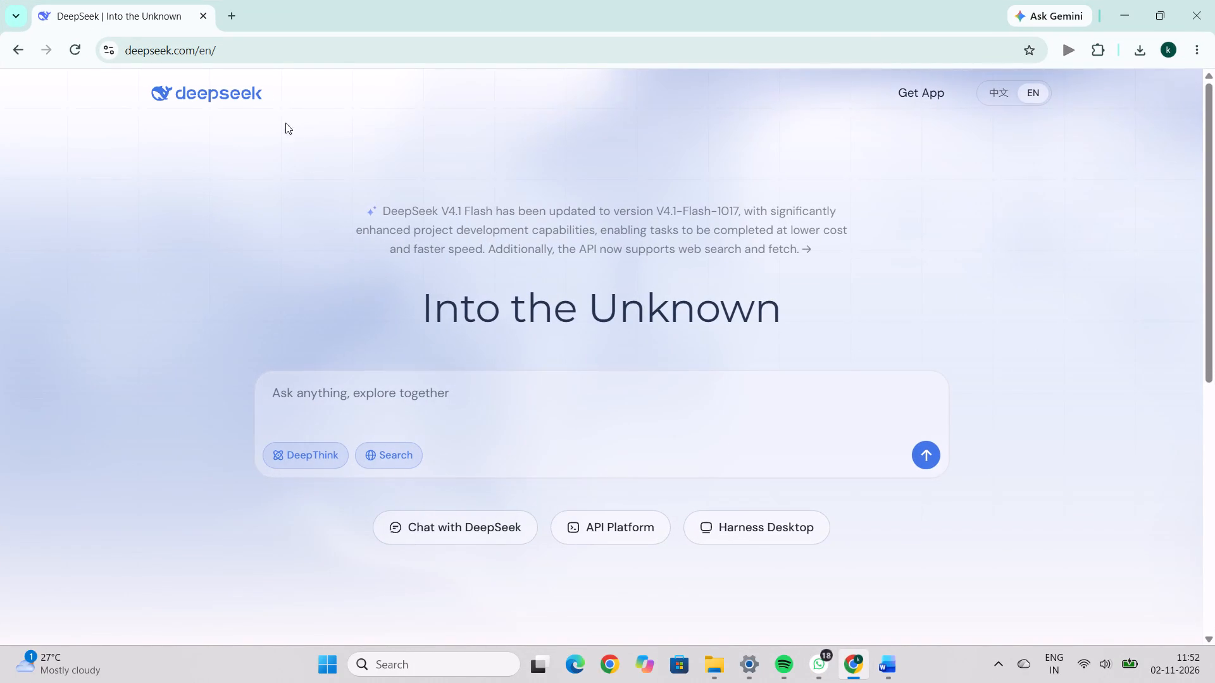
left_click(228, 0)
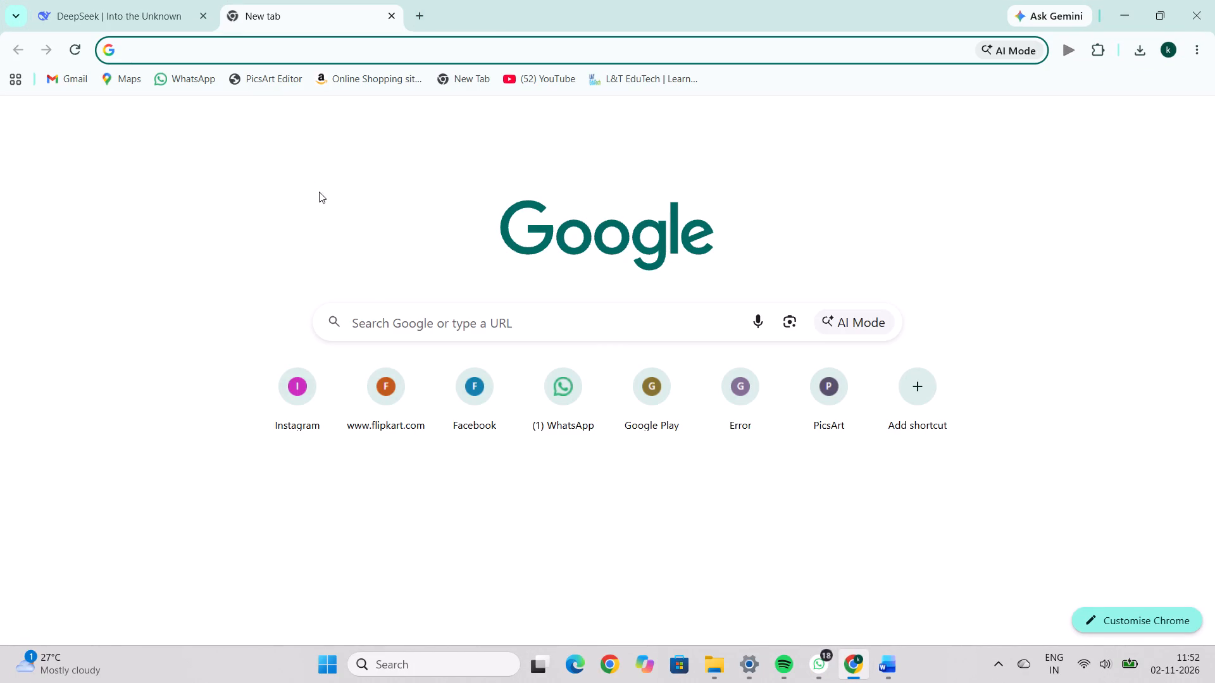
left_click(369, 311)
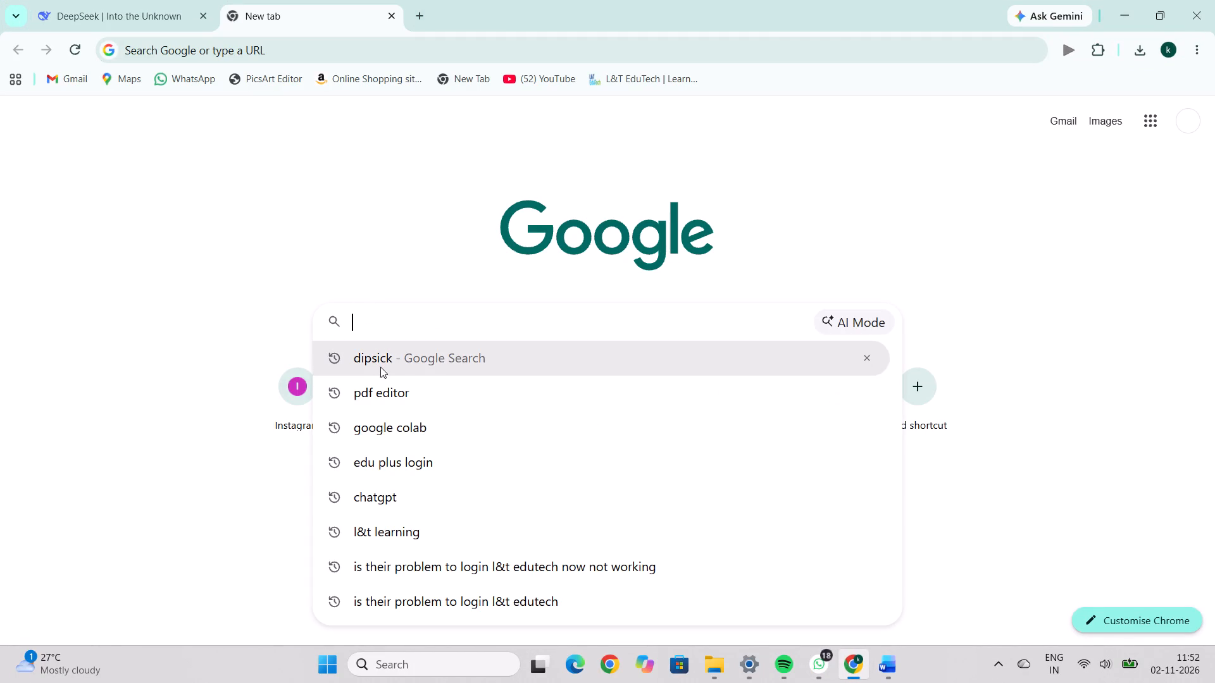
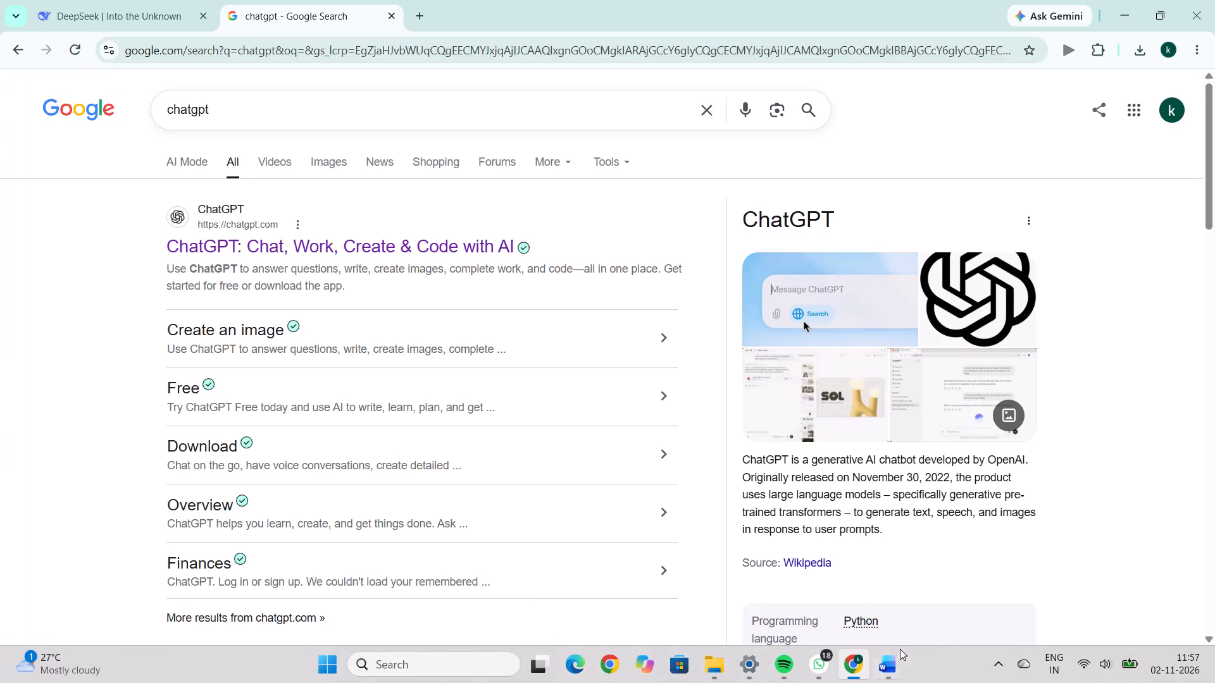
Switch to Word and review the report from the Acknowledgement through the contents and figure lists to section 1.2.1 Plastic Bottle Waste.
left_click(892, 655)
scroll(738, 377, "up", 4)
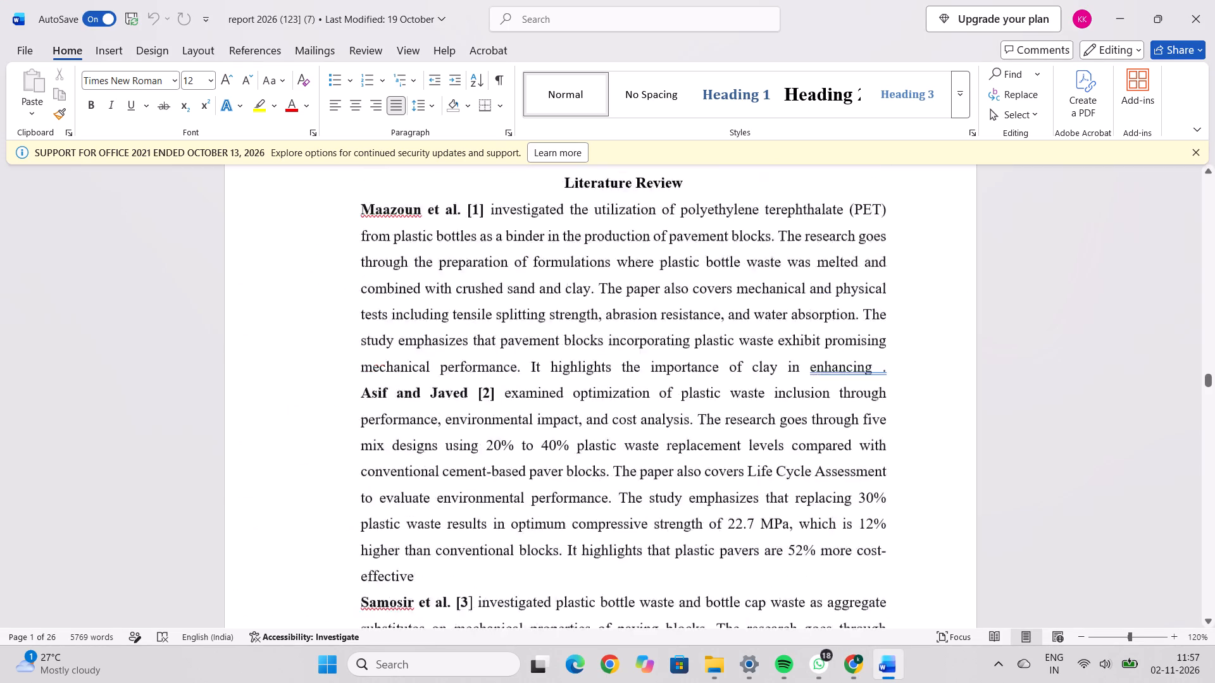
scroll(738, 377, "up", 5)
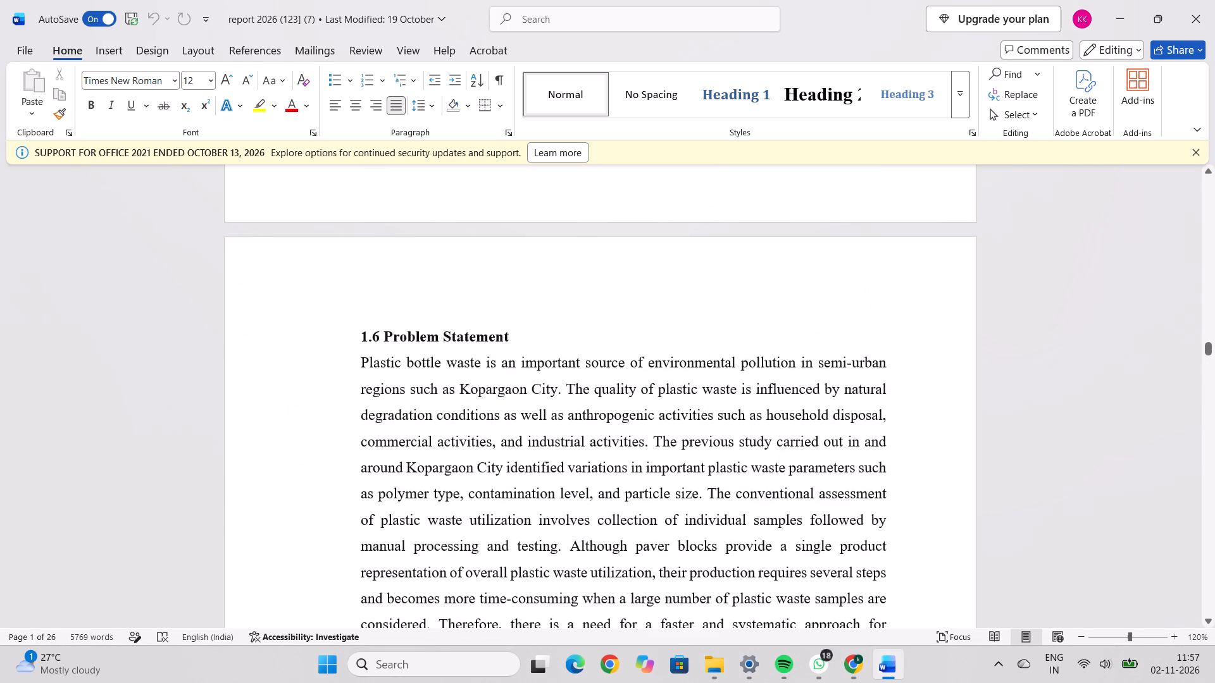
scroll(738, 377, "up", 18)
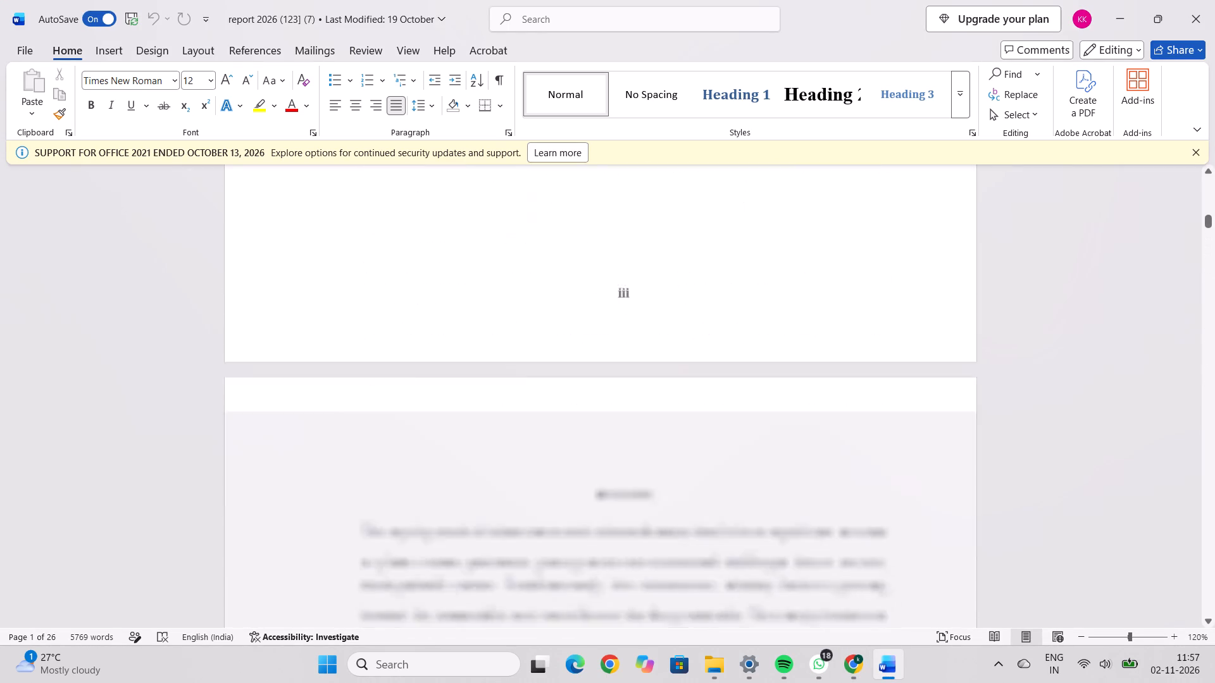
scroll(738, 377, "up", 8)
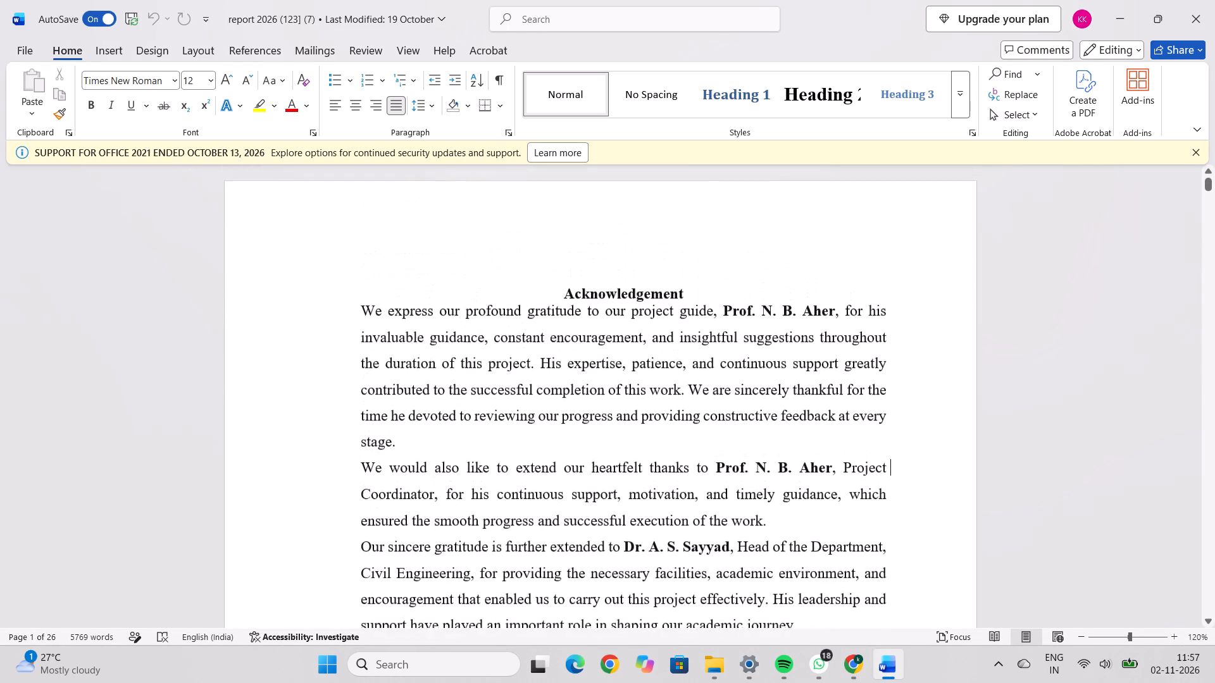
scroll(738, 377, "down", 8)
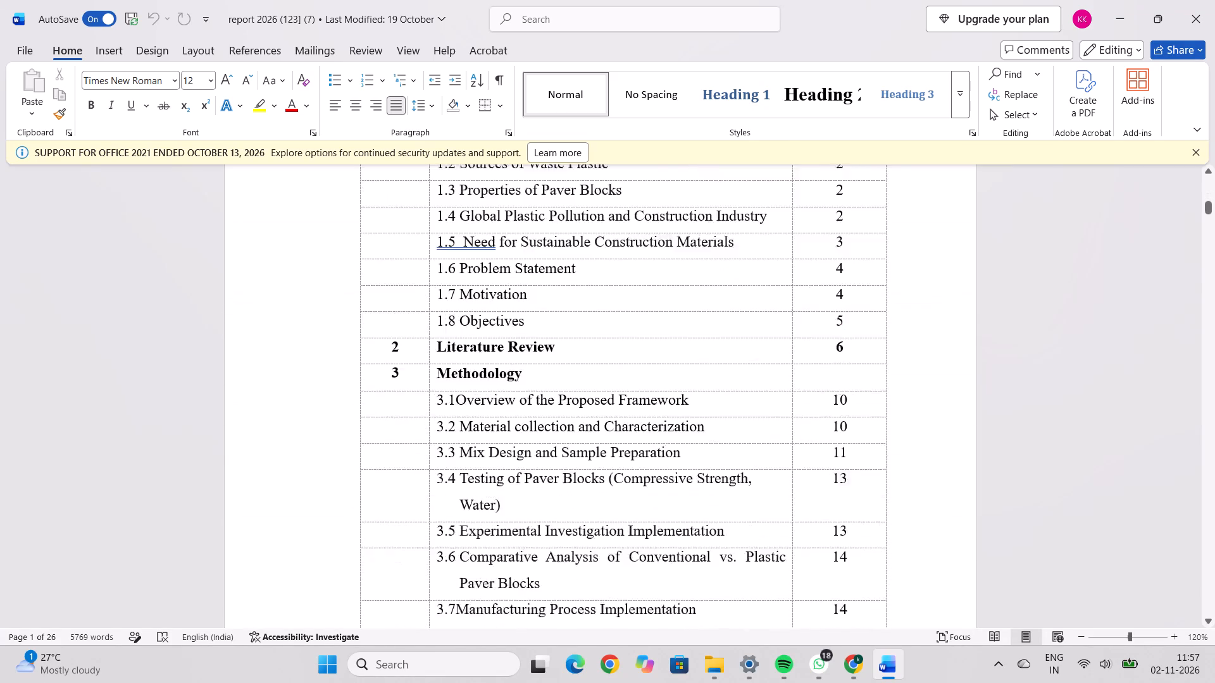
scroll(738, 377, "down", 8)
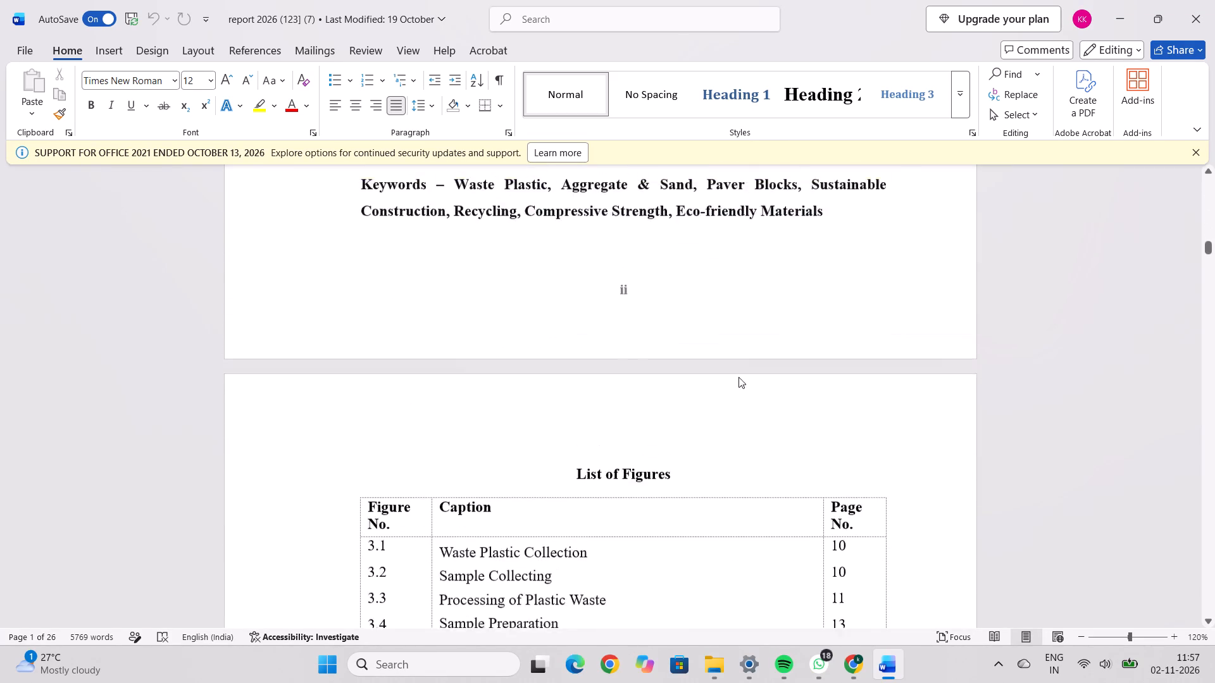
scroll(738, 377, "down", 8)
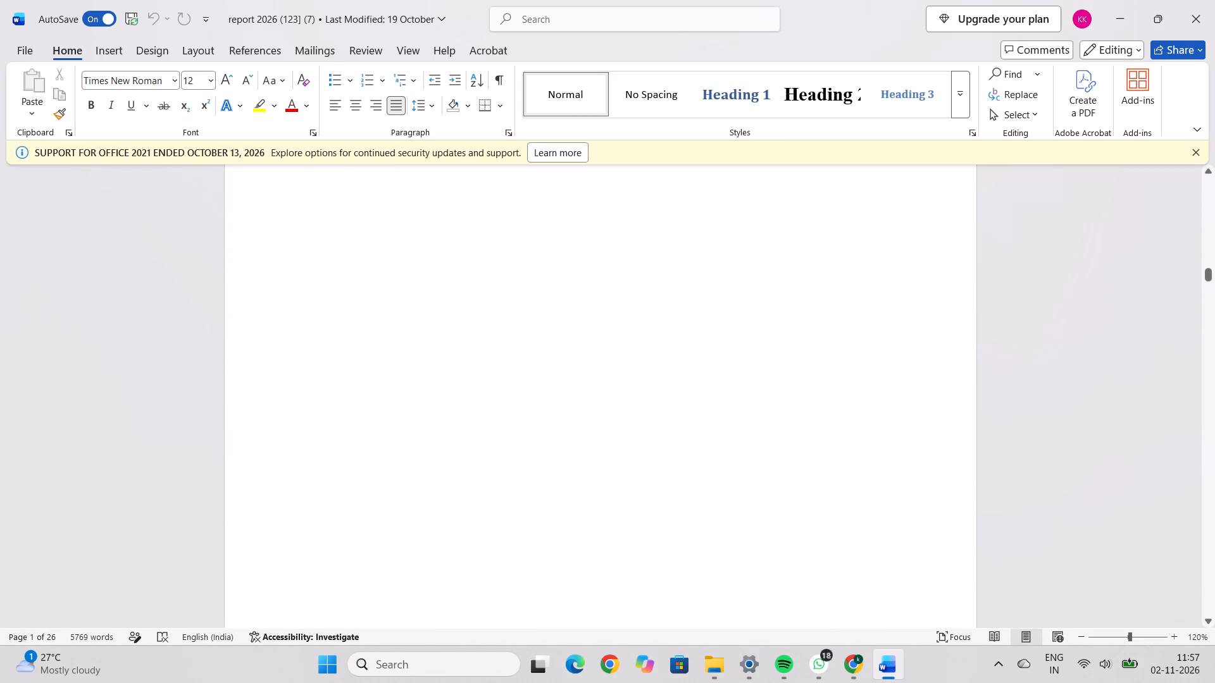
scroll(738, 377, "down", 3)
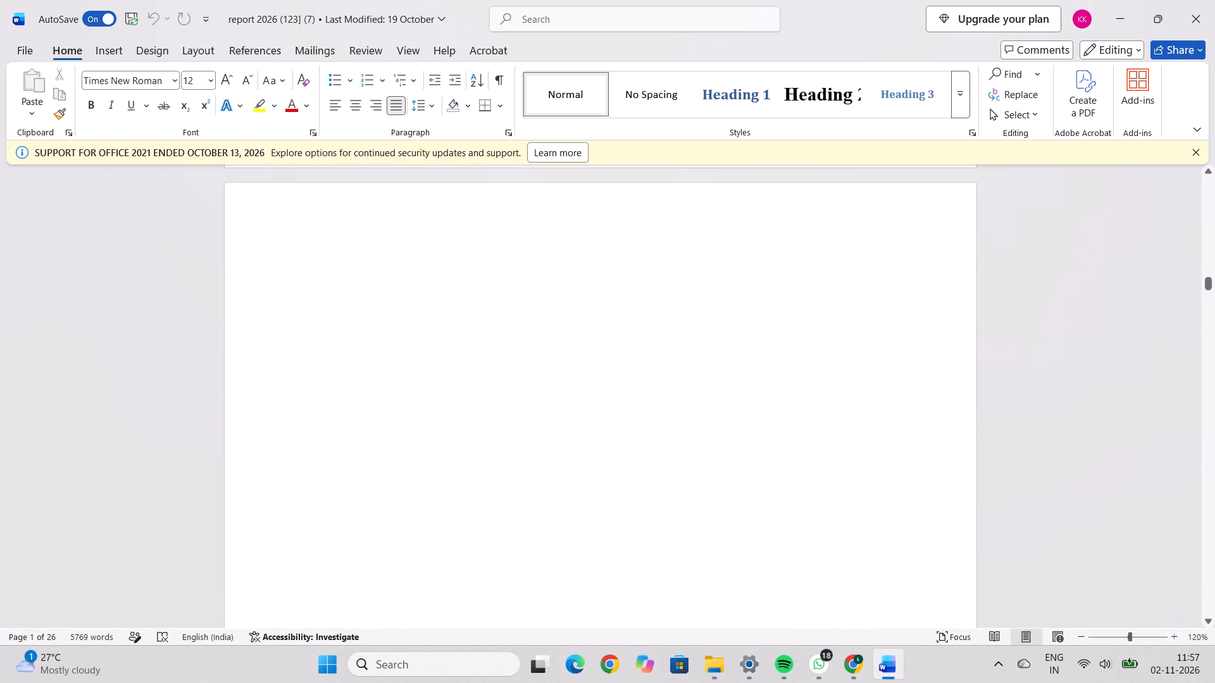
scroll(738, 377, "down", 4)
scroll(678, 314, "down", 5)
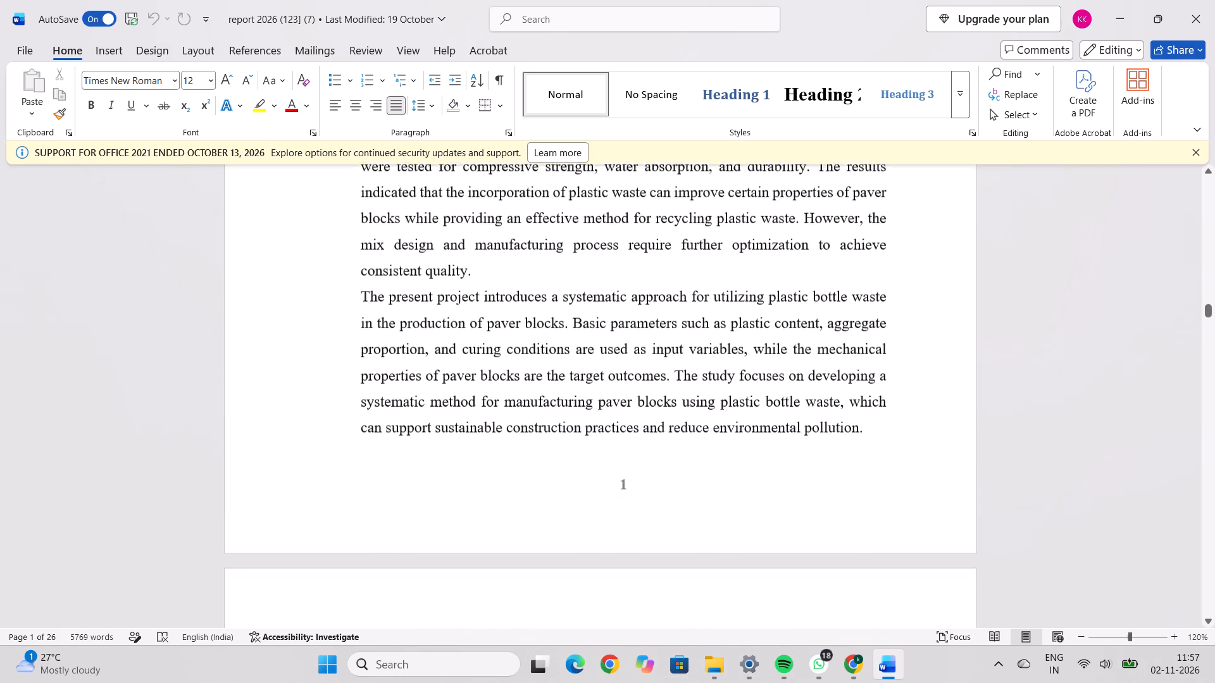
scroll(678, 314, "down", 2)
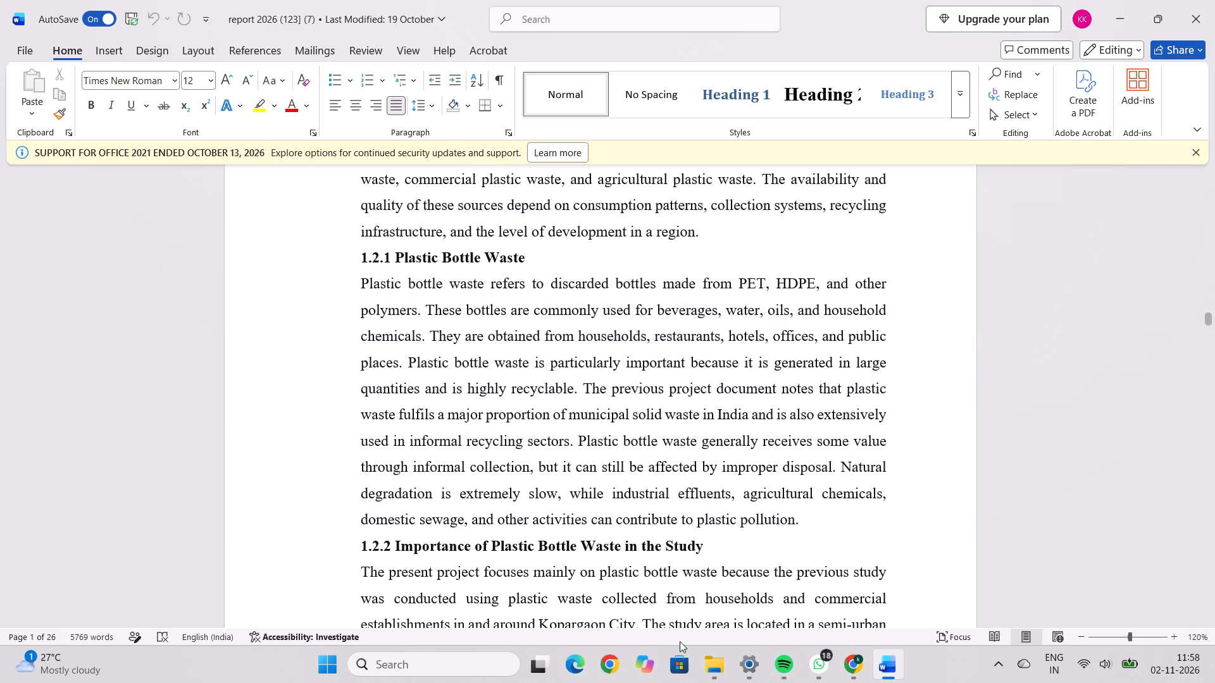
Minimize the Word report to return to the ChatGPT search results in Chrome.
left_click(1133, 22)
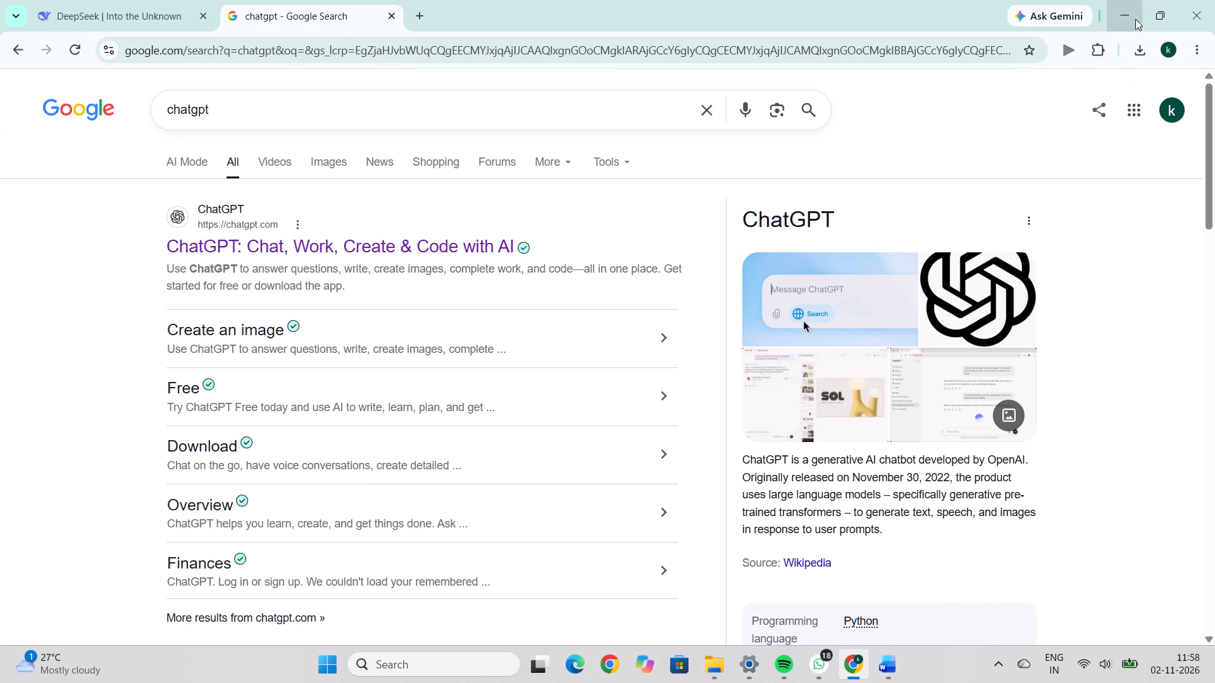
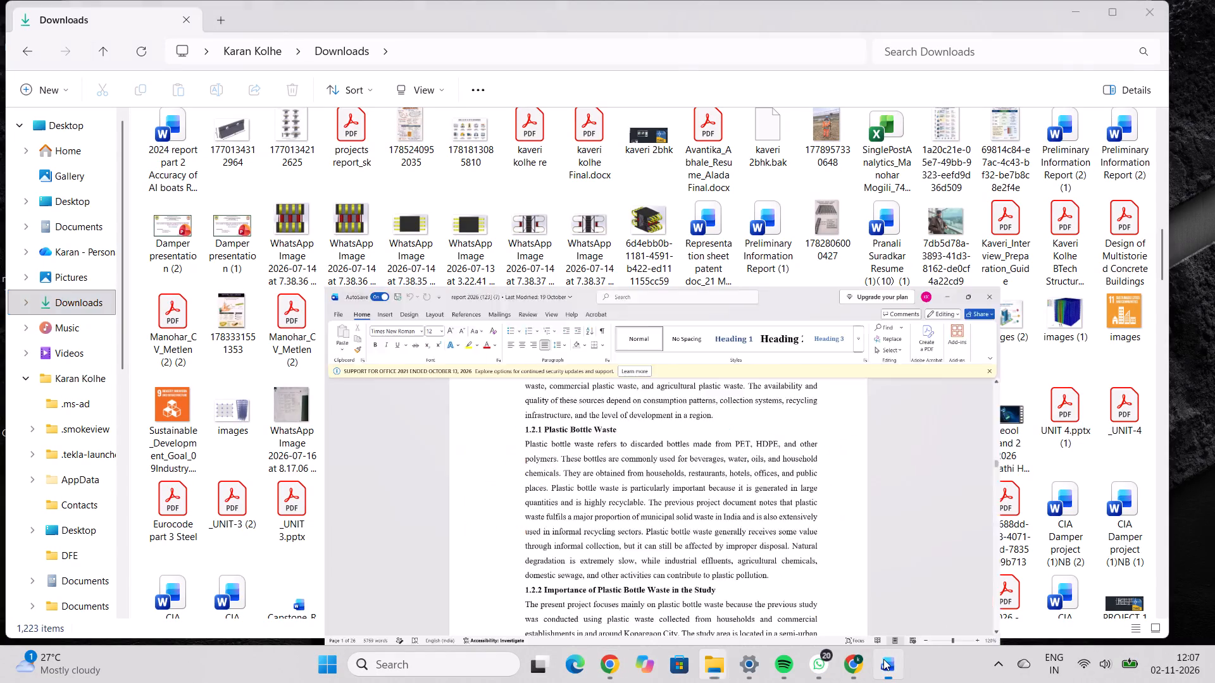
scroll(652, 420, "down", 5)
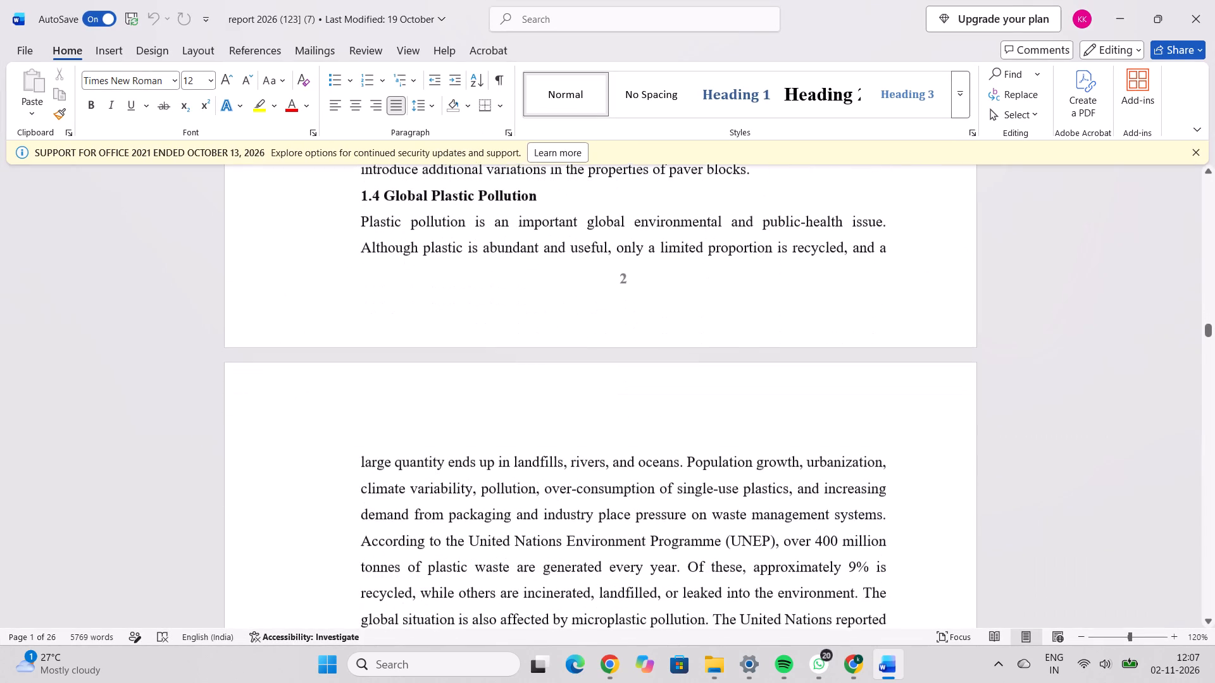
scroll(652, 420, "down", 6)
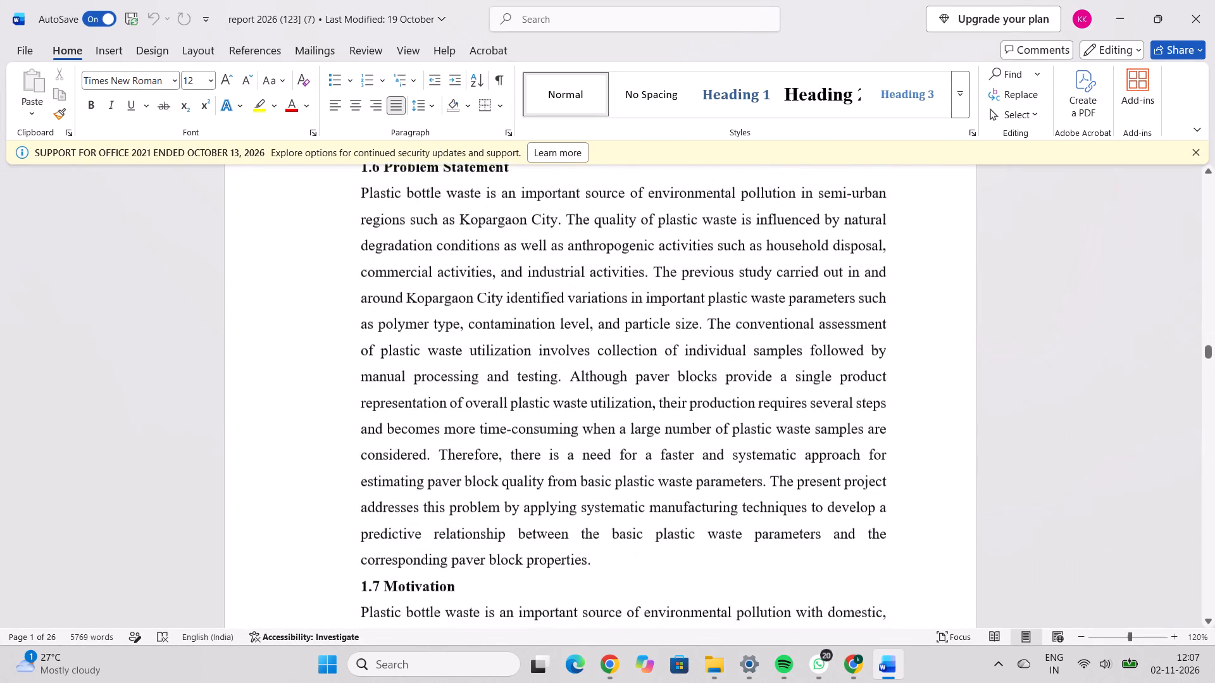
scroll(652, 420, "down", 3)
scroll(652, 420, "up", 11)
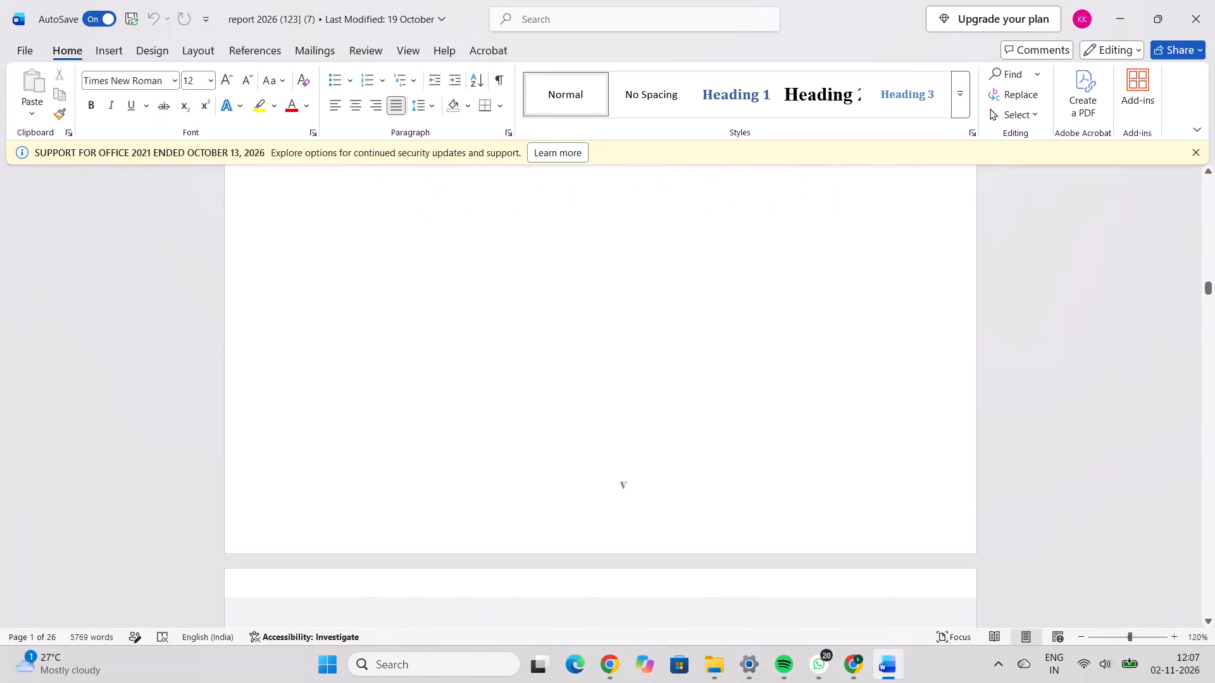
scroll(652, 420, "up", 4)
scroll(652, 420, "down", 4)
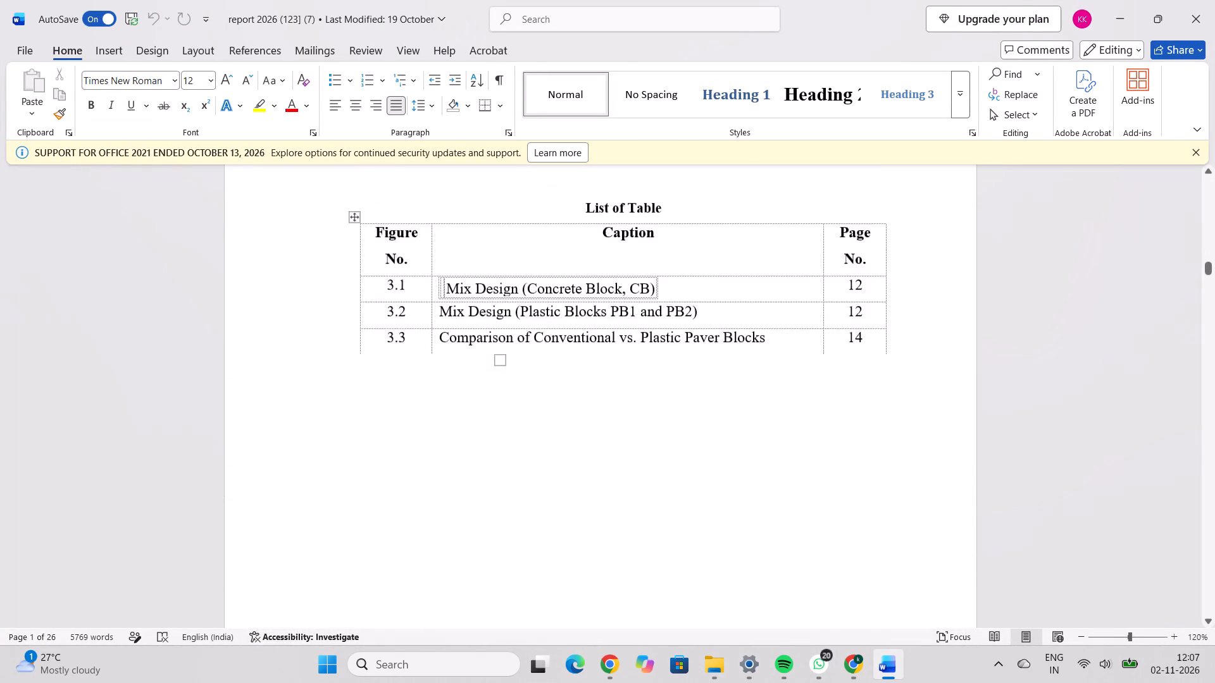
scroll(652, 420, "down", 7)
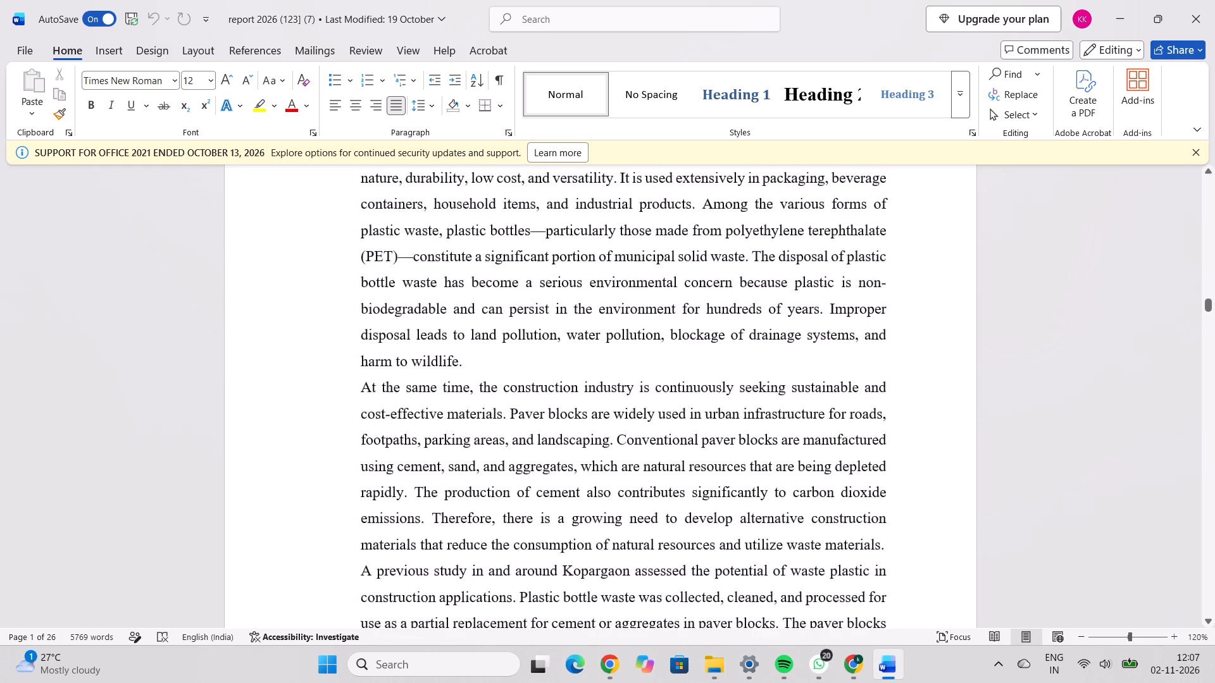
scroll(652, 420, "down", 1)
scroll(652, 420, "up", 1)
scroll(652, 420, "down", 2)
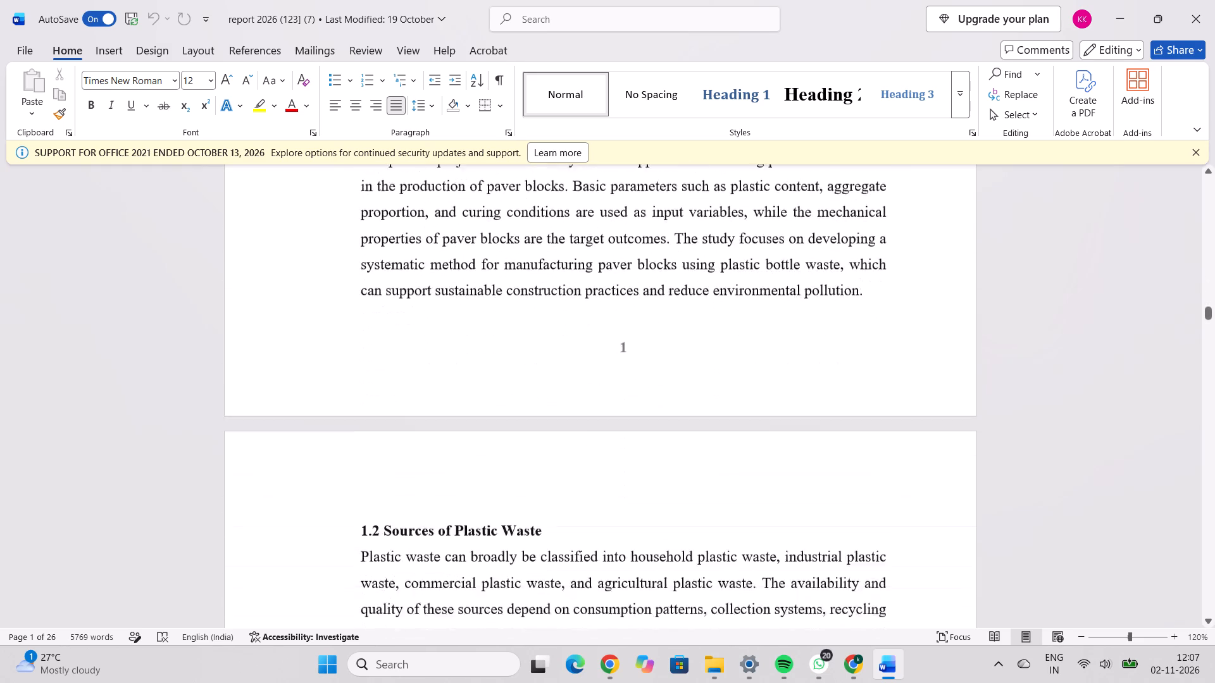
scroll(652, 420, "down", 6)
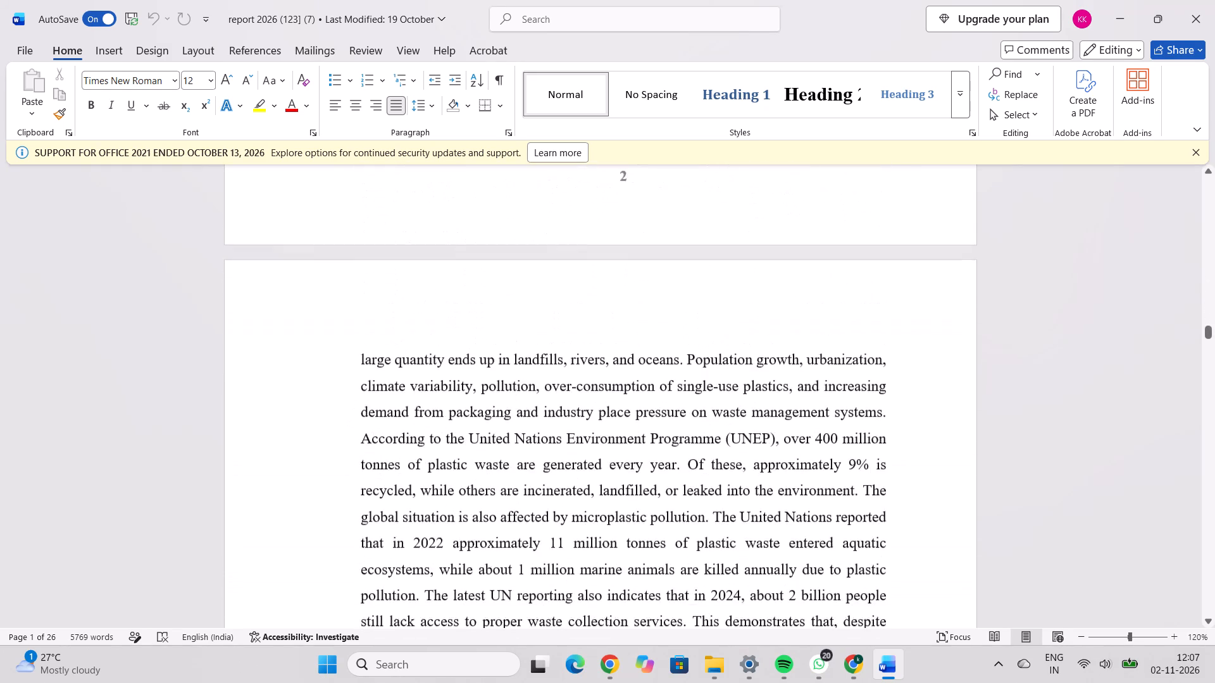
scroll(652, 420, "down", 6)
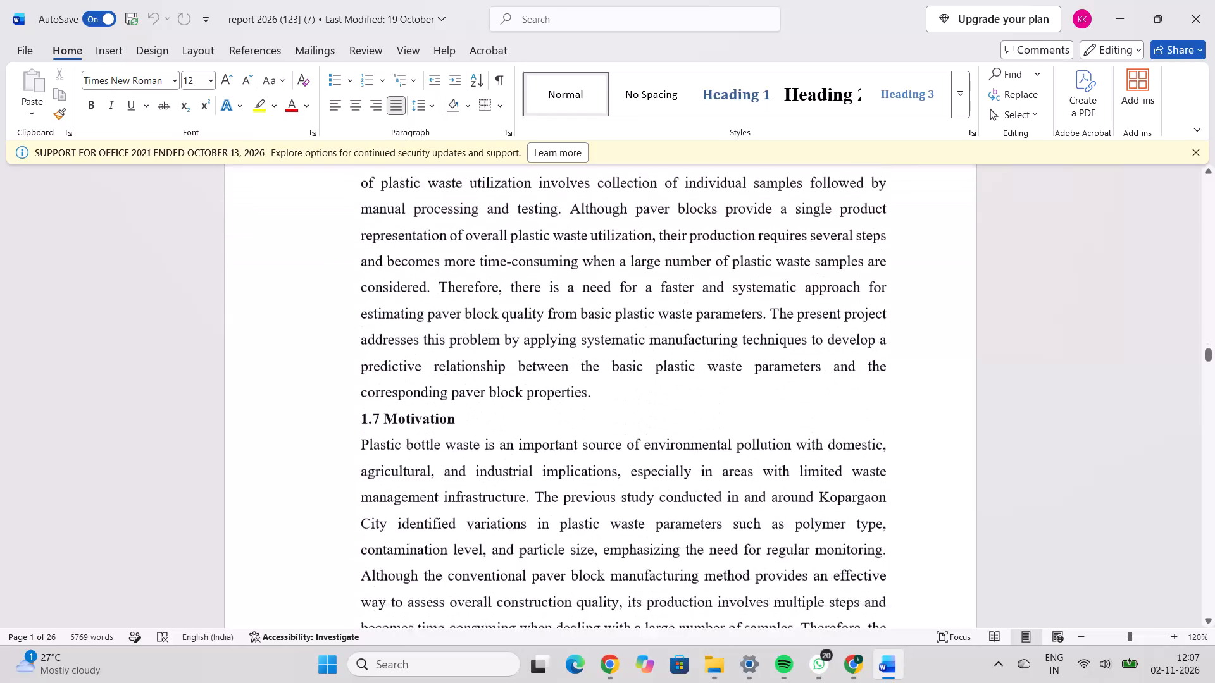
scroll(652, 420, "down", 6)
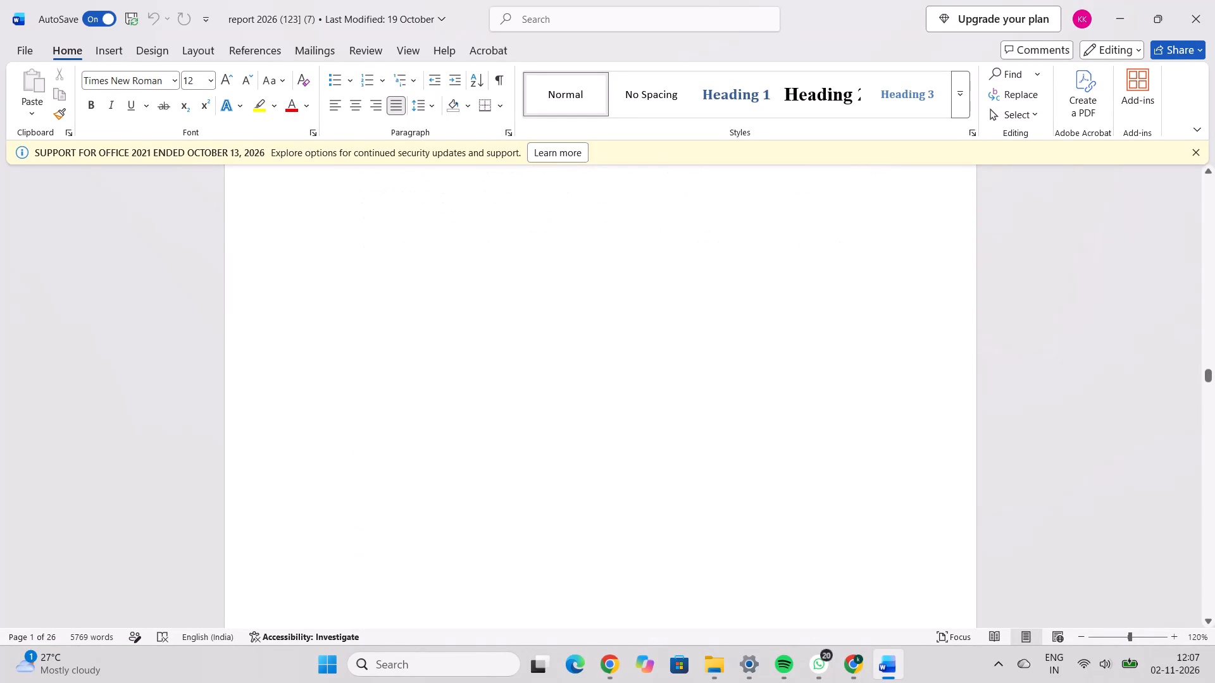
Review the report's literature review and Chapter 3 Methodology, including the mix design tables and the 3.3.2 Sample Preparation Procedure.
scroll(652, 420, "down", 5)
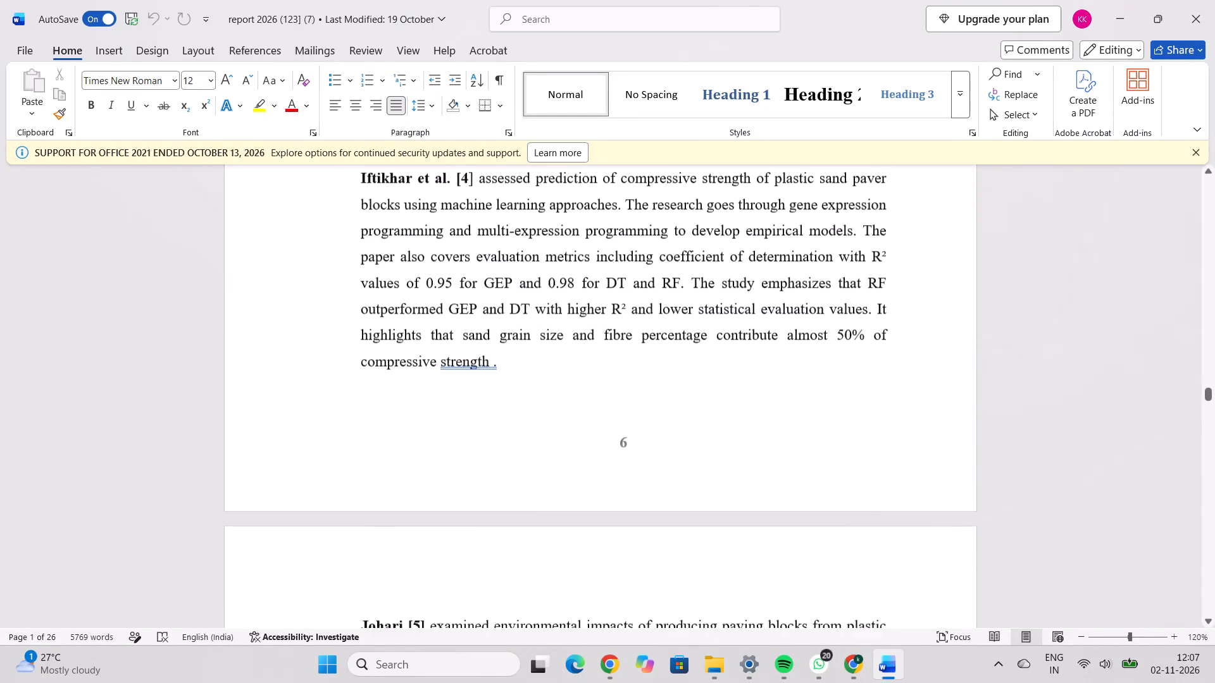
scroll(652, 420, "down", 5)
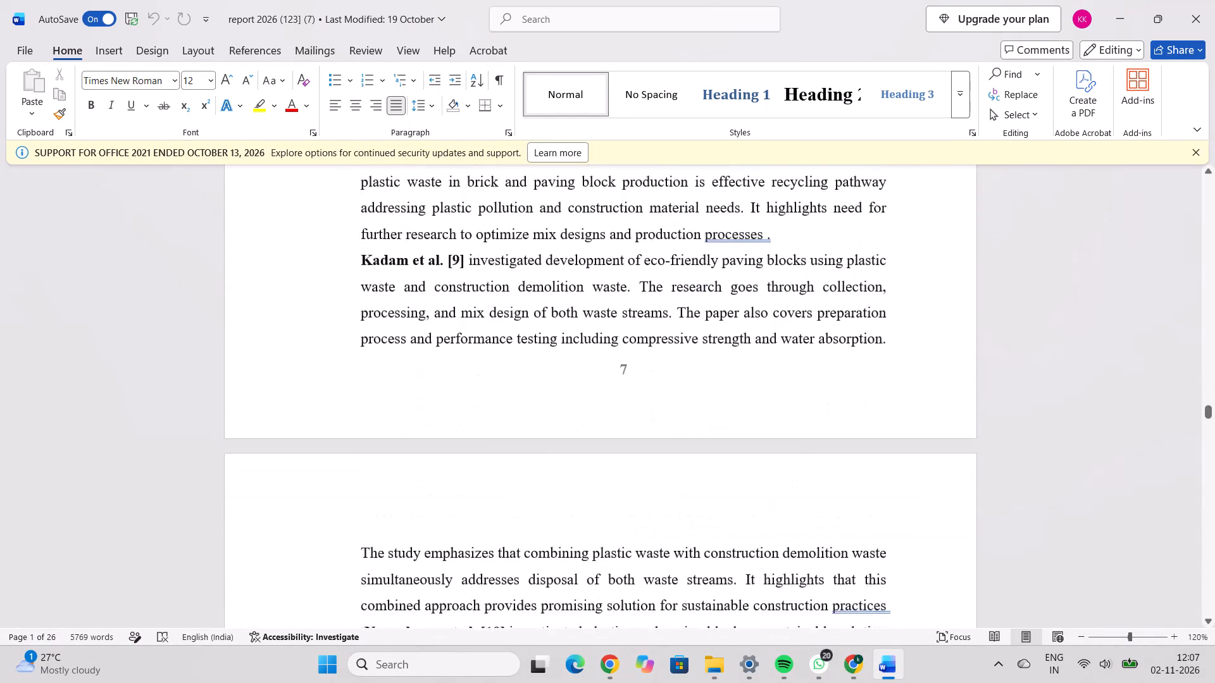
scroll(652, 420, "down", 5)
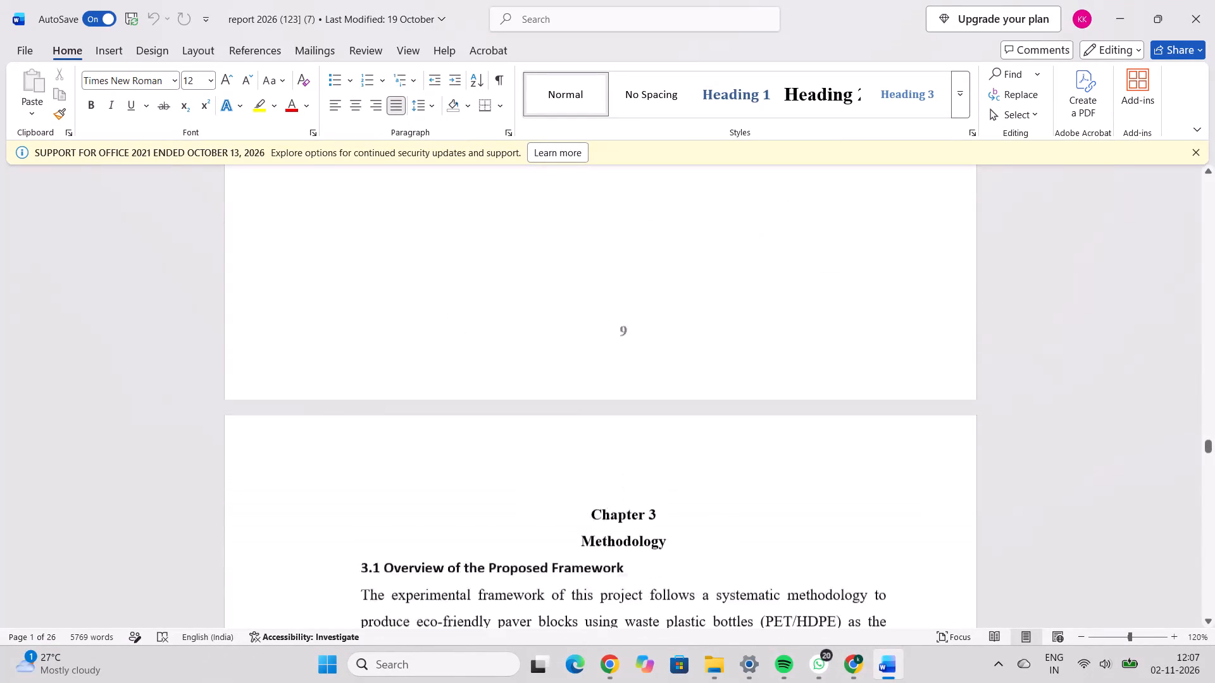
scroll(652, 420, "down", 4)
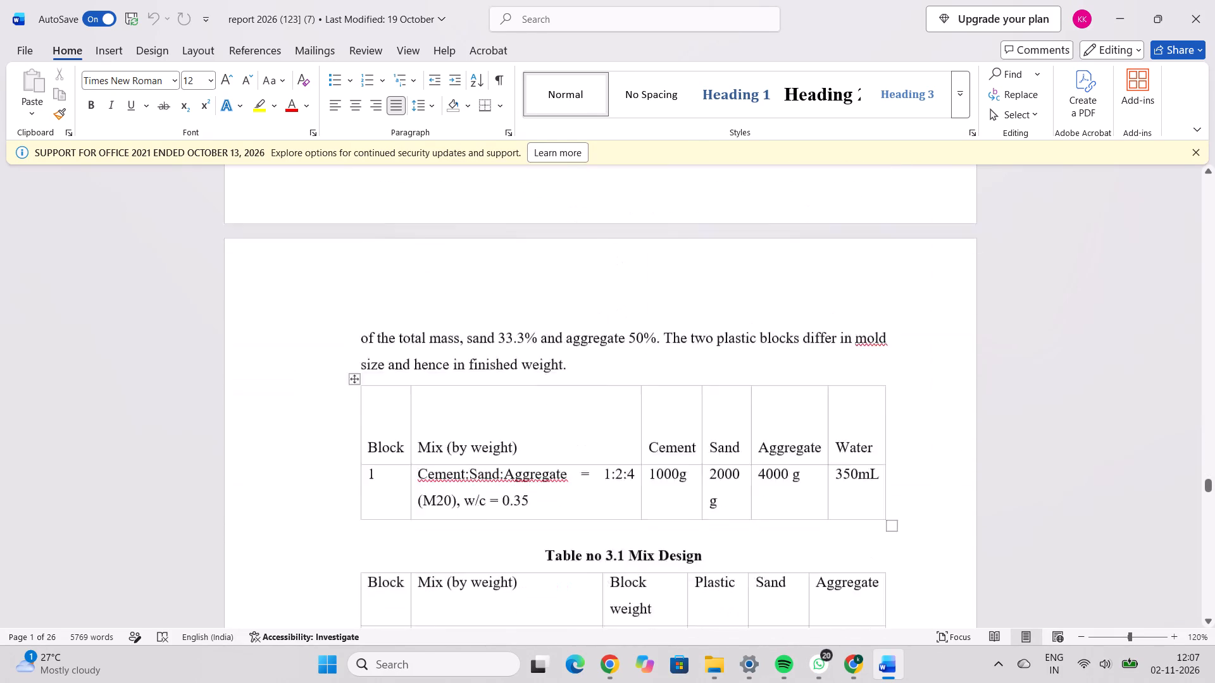
scroll(652, 420, "up", 1)
scroll(652, 420, "down", 4)
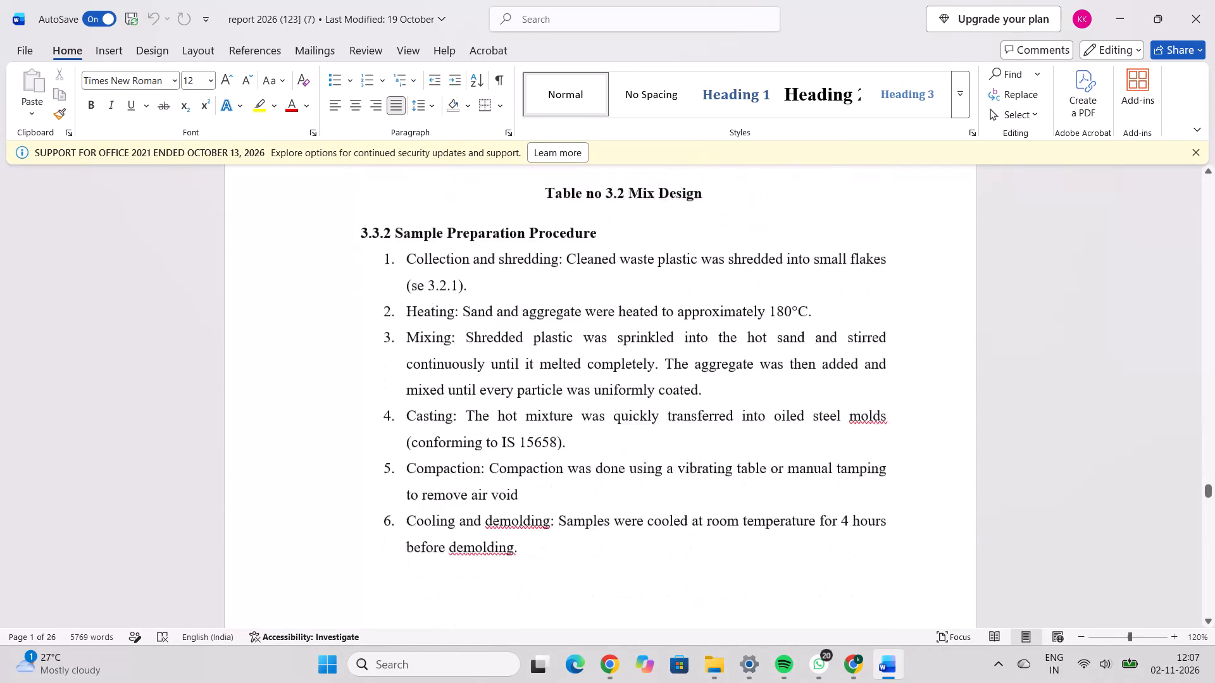
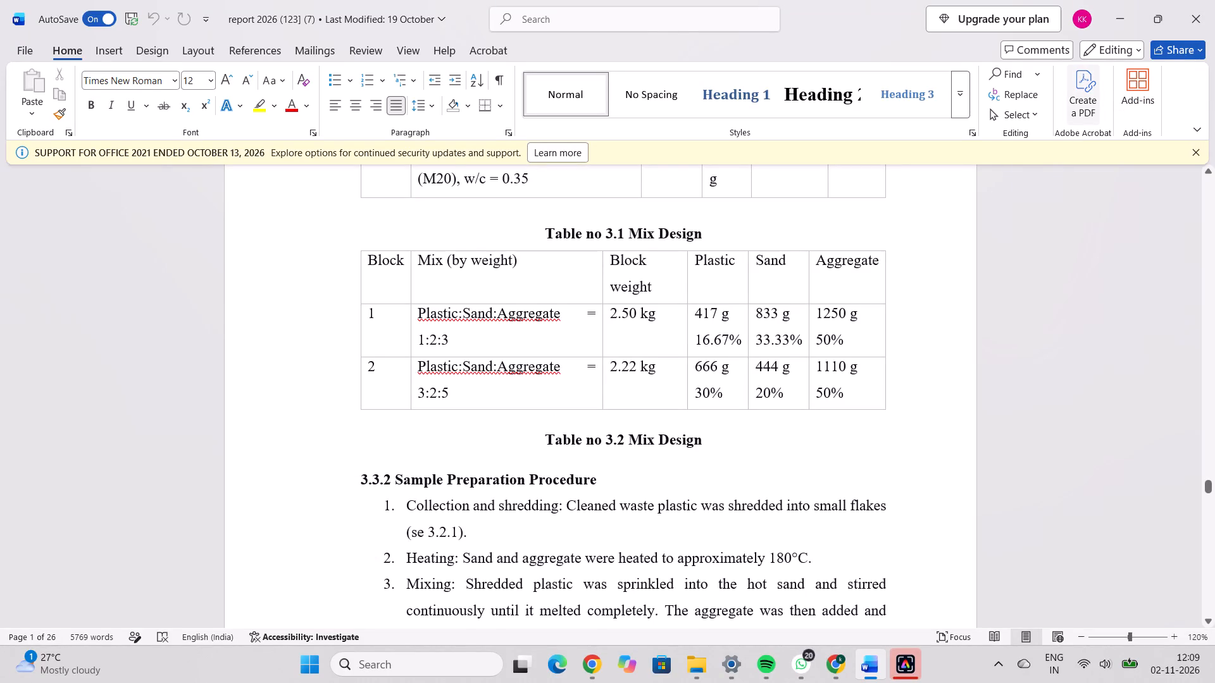
Look through the rest of the report, from section 3.8 to the end of the references, and back past the conclusion to section 3.11.
scroll(876, 267, "down", 11)
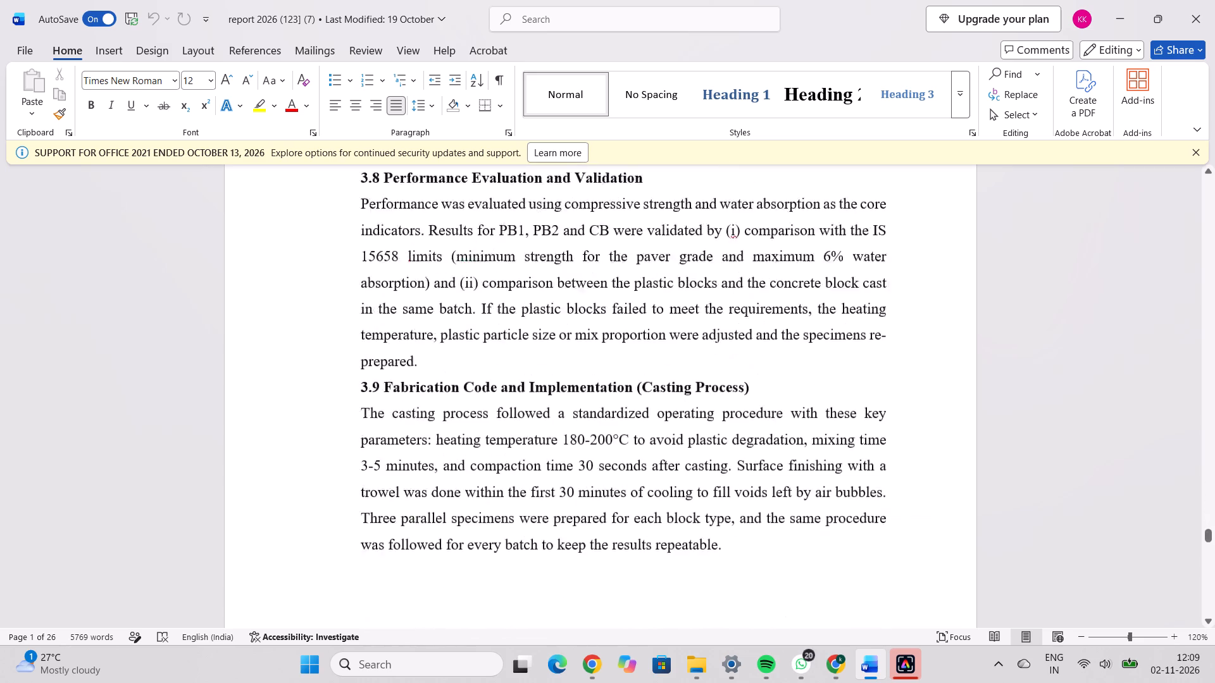
scroll(876, 267, "down", 9)
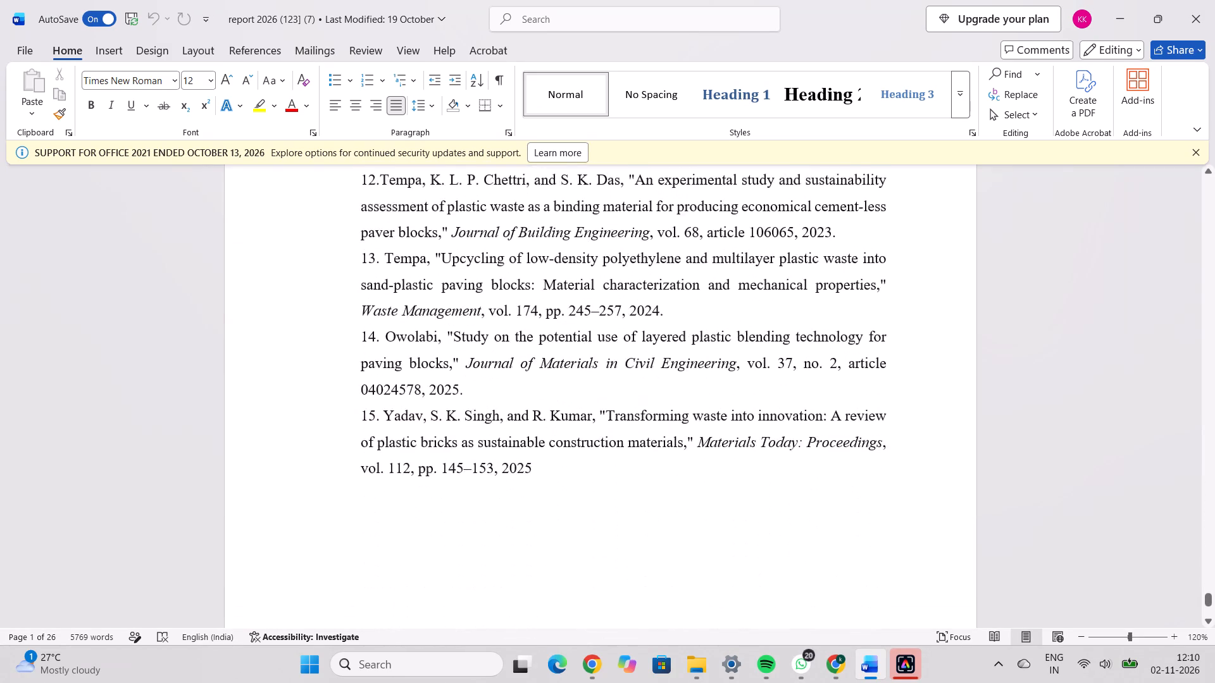
scroll(876, 267, "down", 3)
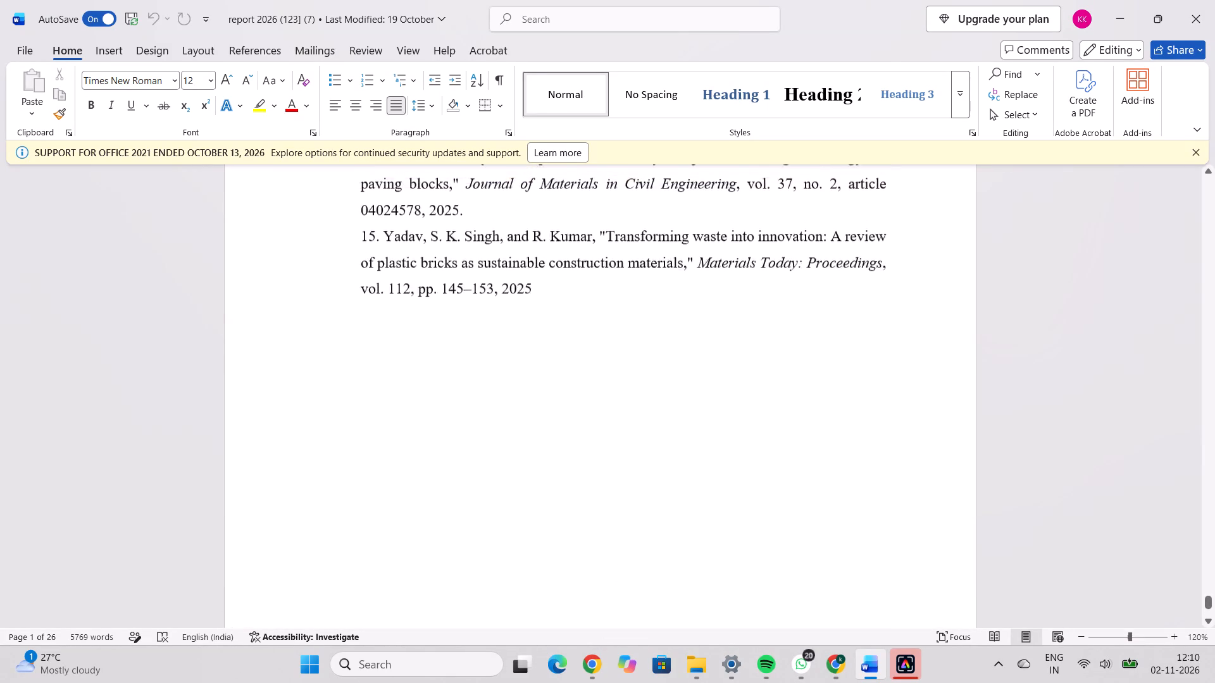
scroll(876, 267, "up", 7)
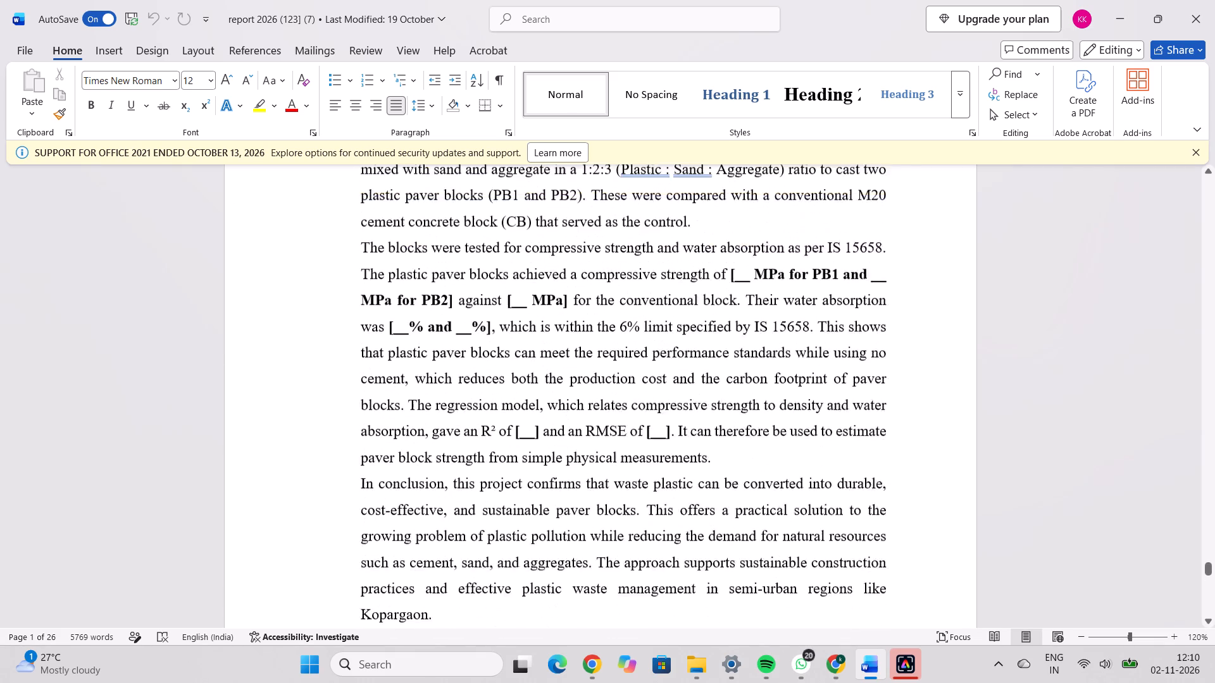
scroll(876, 267, "up", 1)
scroll(627, 362, "up", 1)
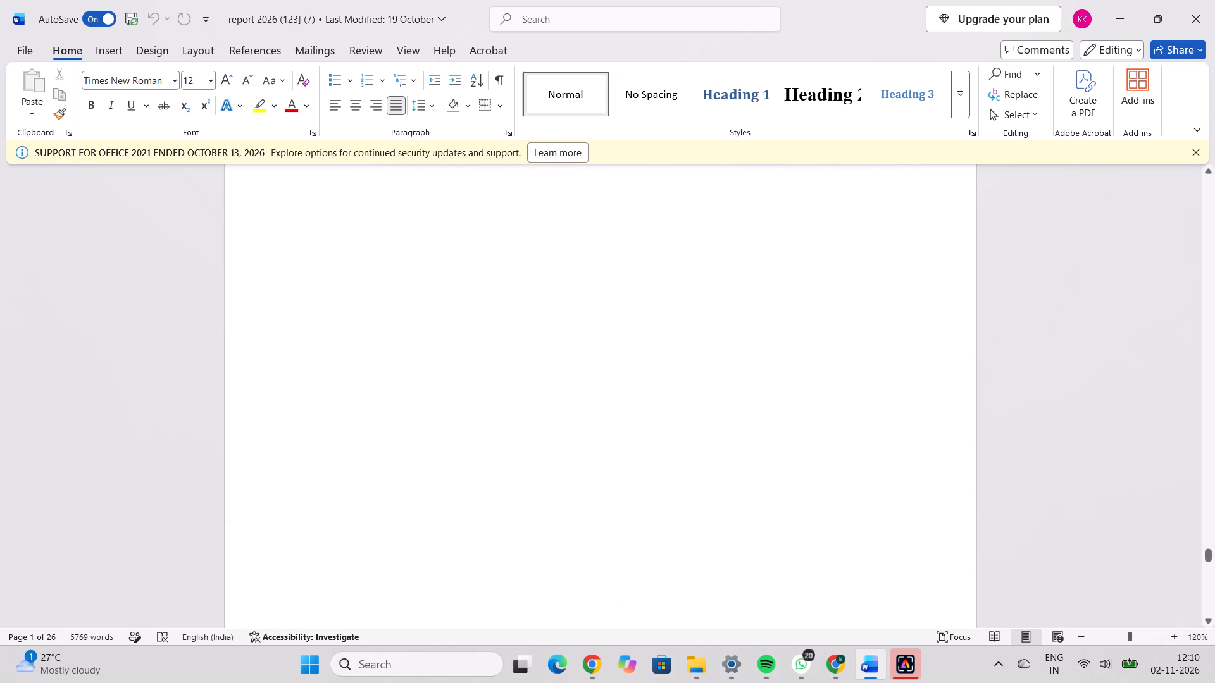
scroll(627, 362, "up", 2)
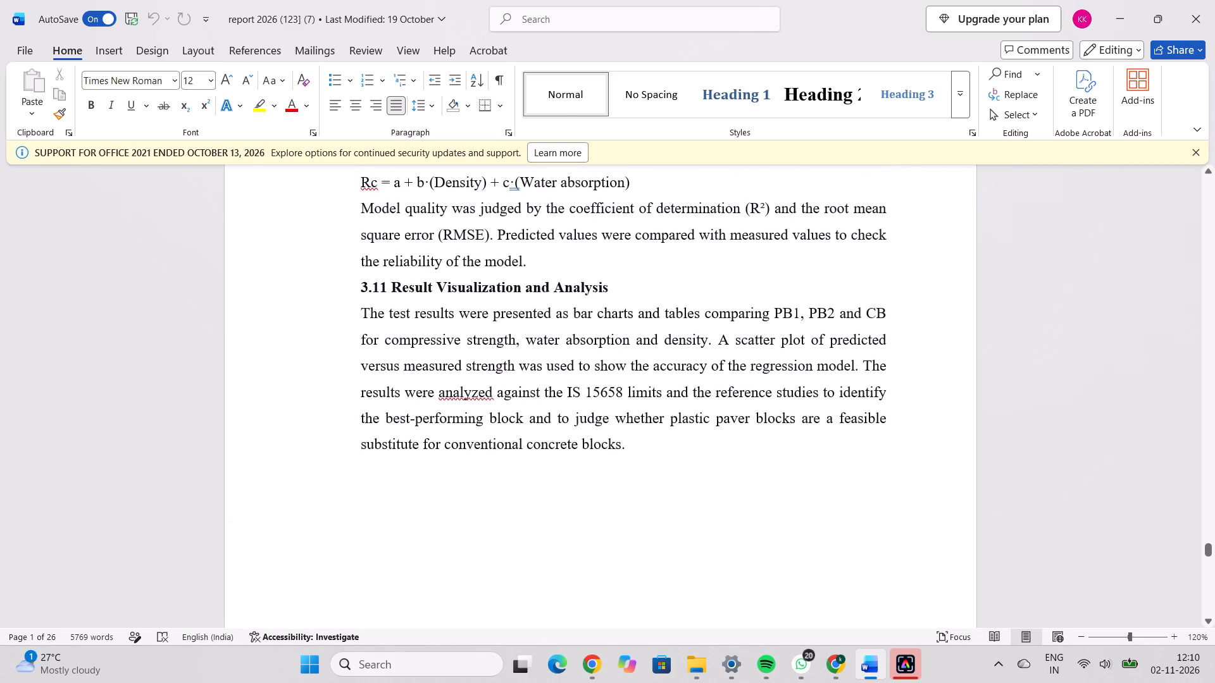
scroll(627, 362, "up", 1)
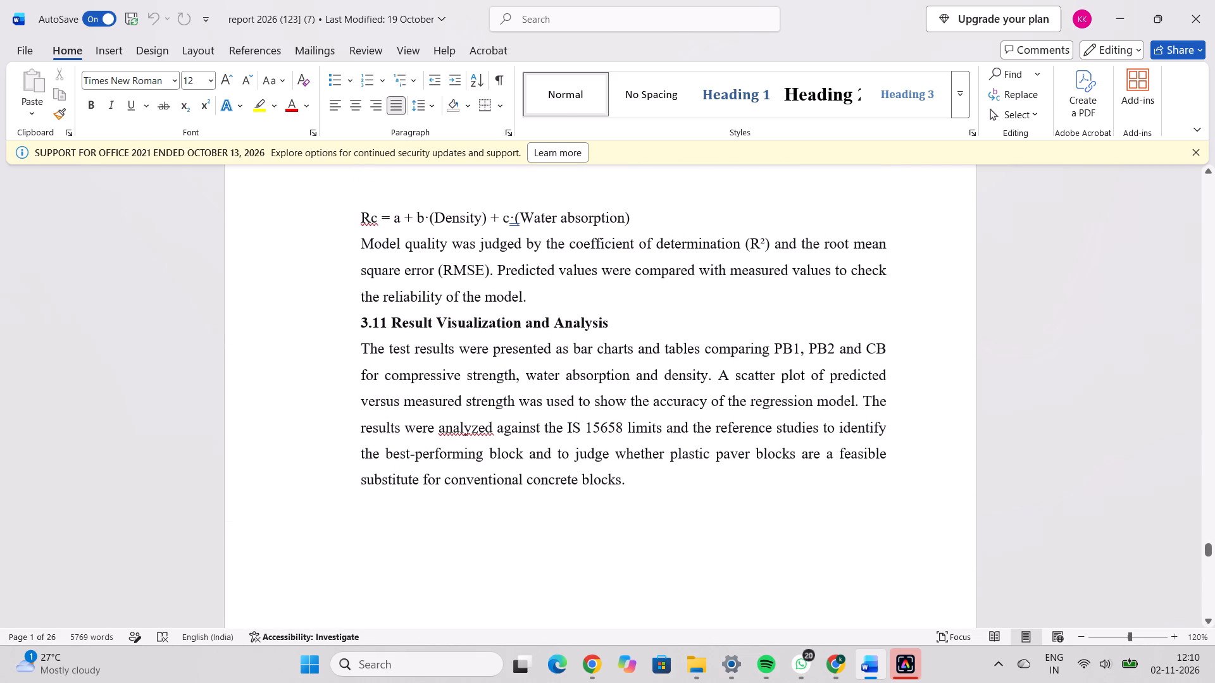
Place the cursor at the end of section 3.11, and review the methodology chapter backwards to its 3.1 overview.
left_click(633, 483)
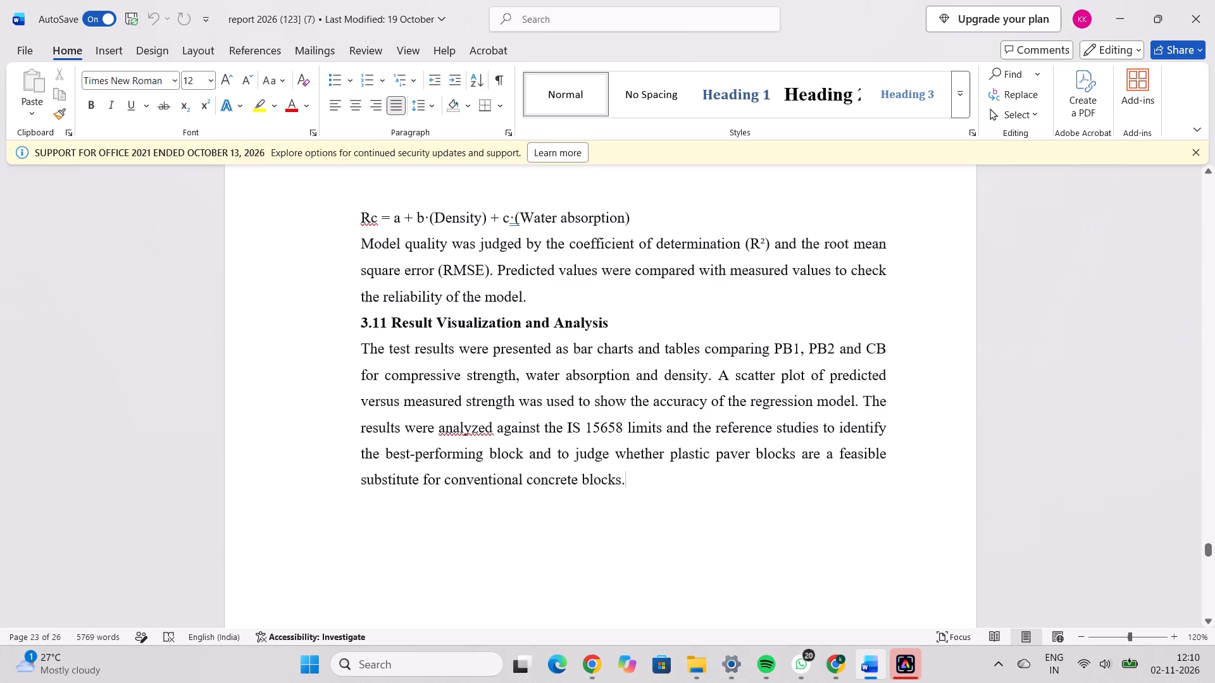
scroll(633, 483, "up", 3)
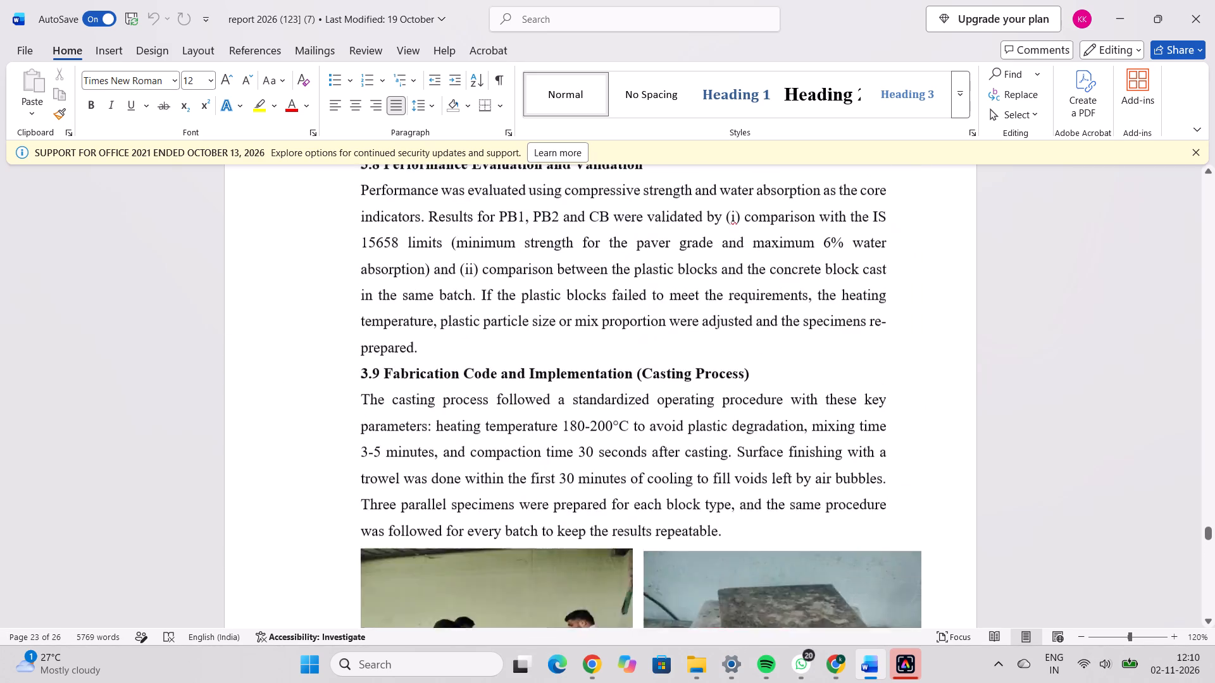
scroll(633, 483, "up", 4)
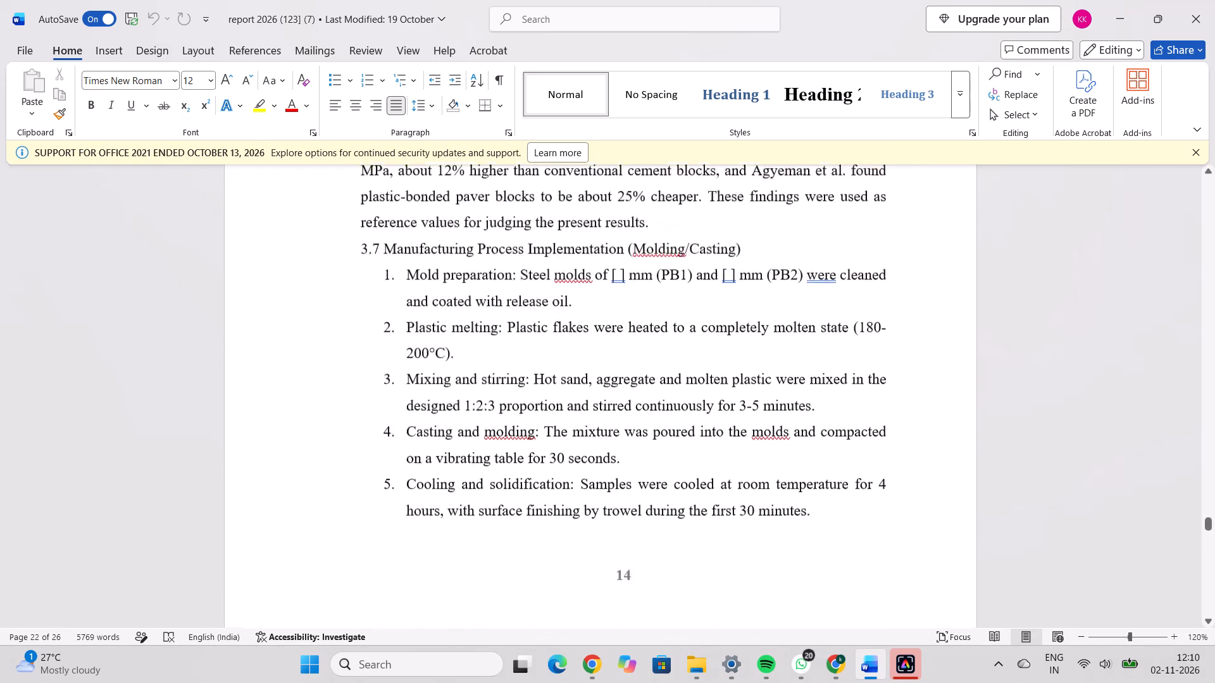
scroll(633, 483, "up", 4)
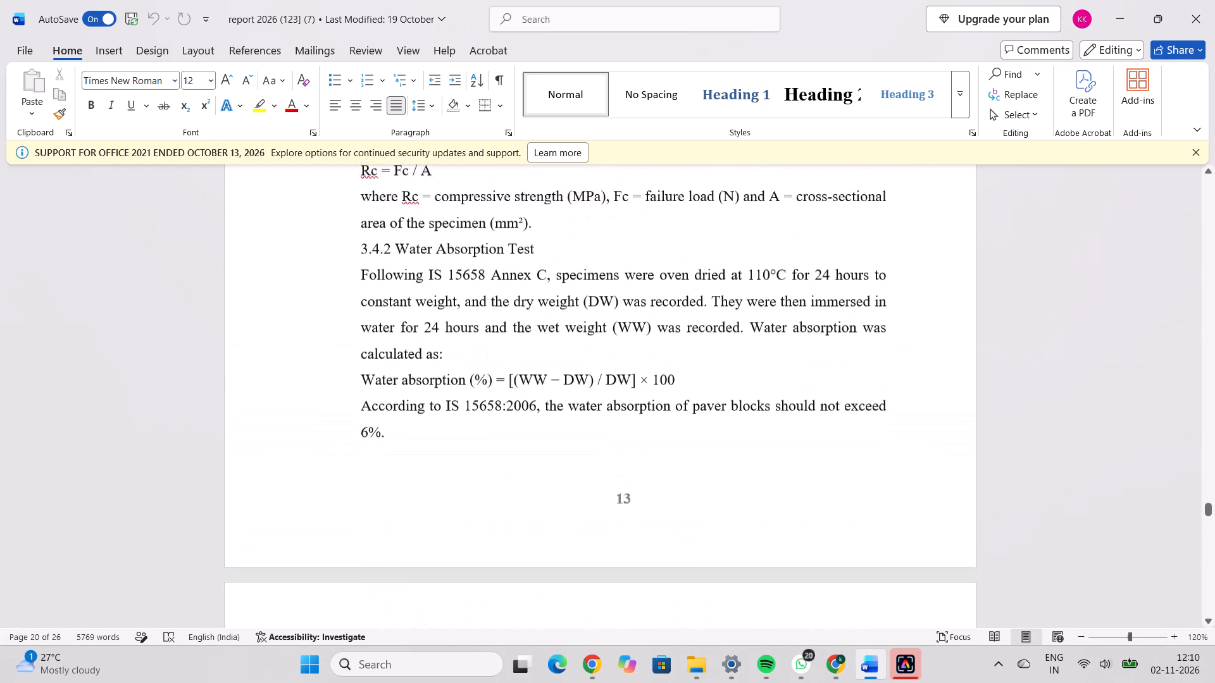
scroll(633, 483, "up", 5)
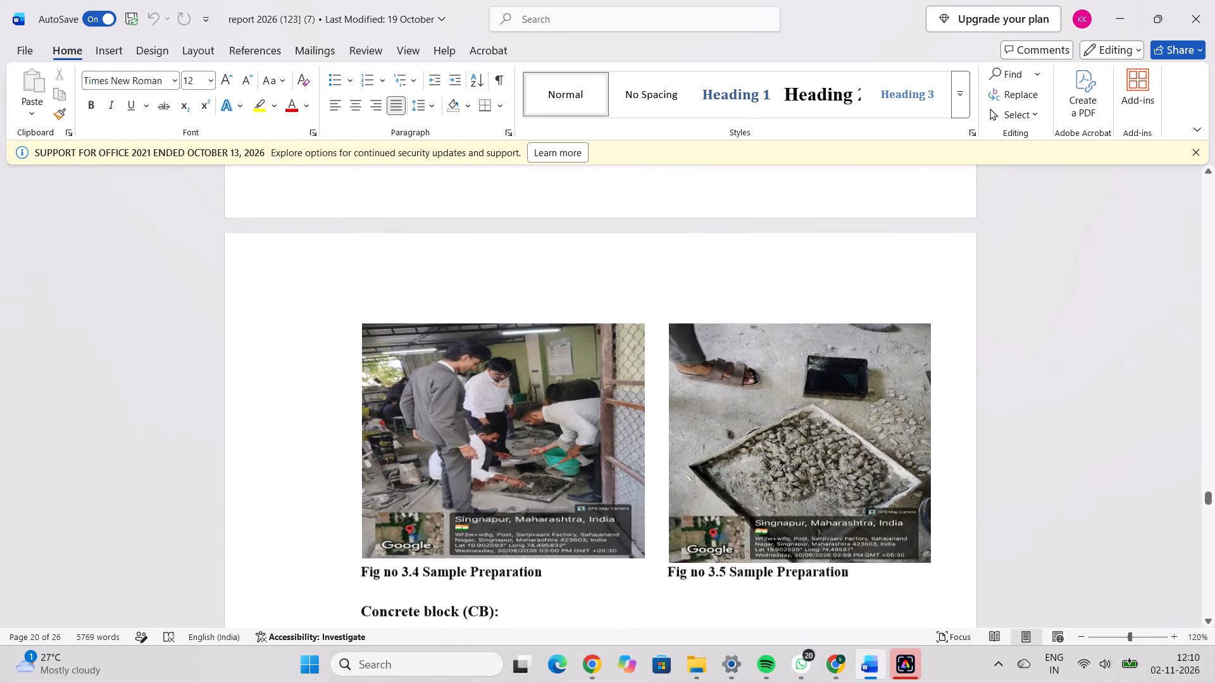
scroll(633, 483, "up", 5)
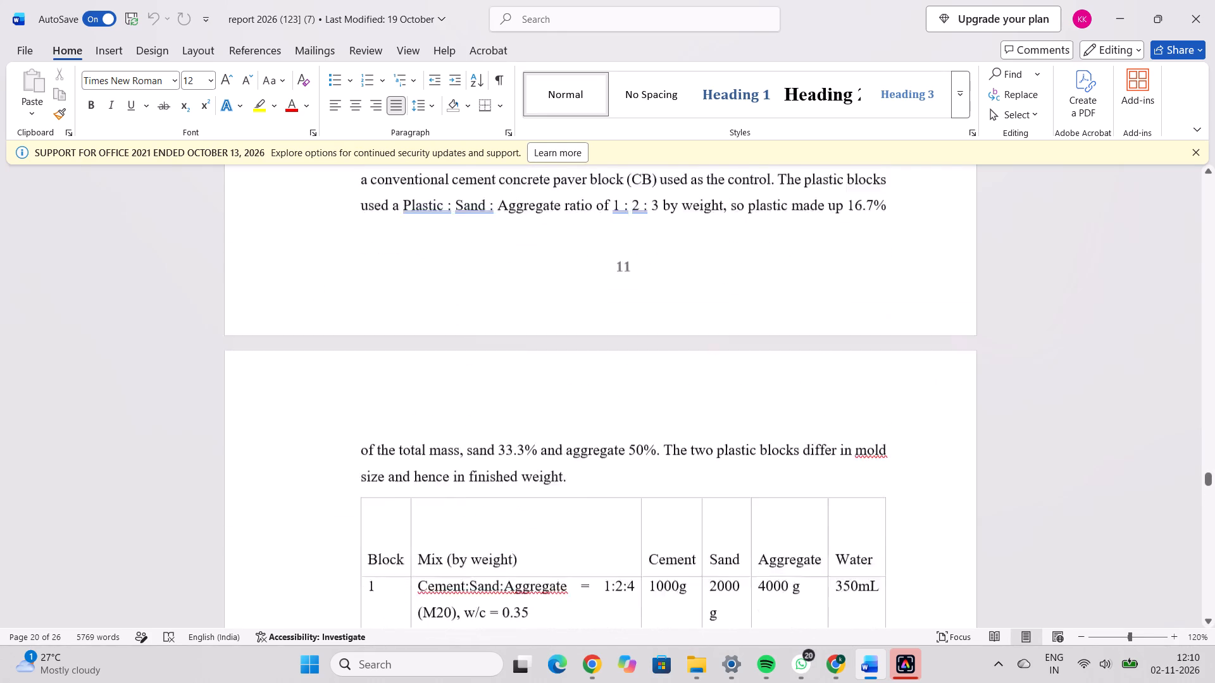
scroll(633, 483, "up", 2)
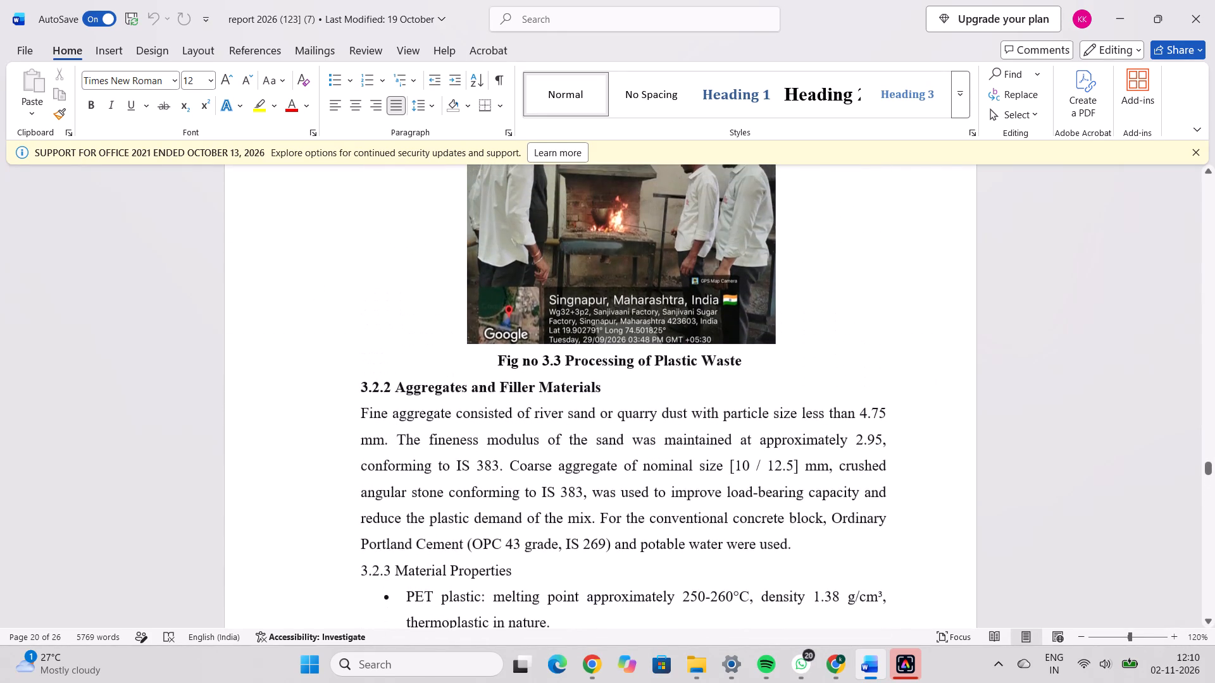
scroll(633, 483, "up", 4)
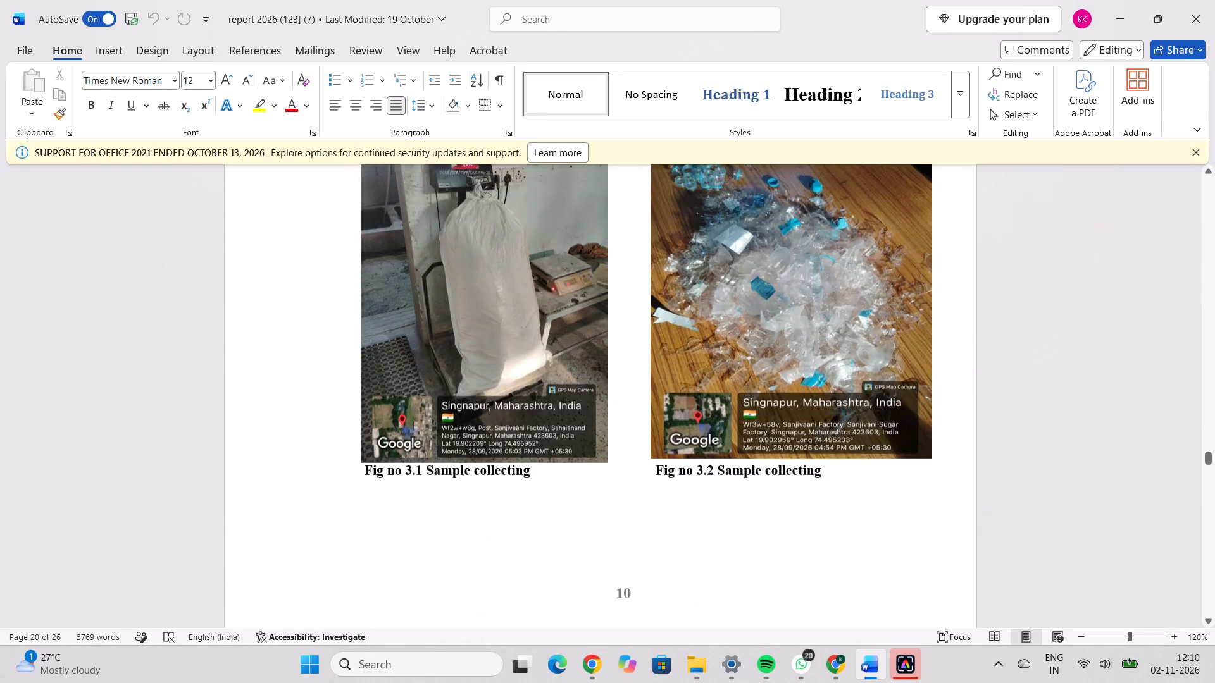
scroll(633, 483, "up", 2)
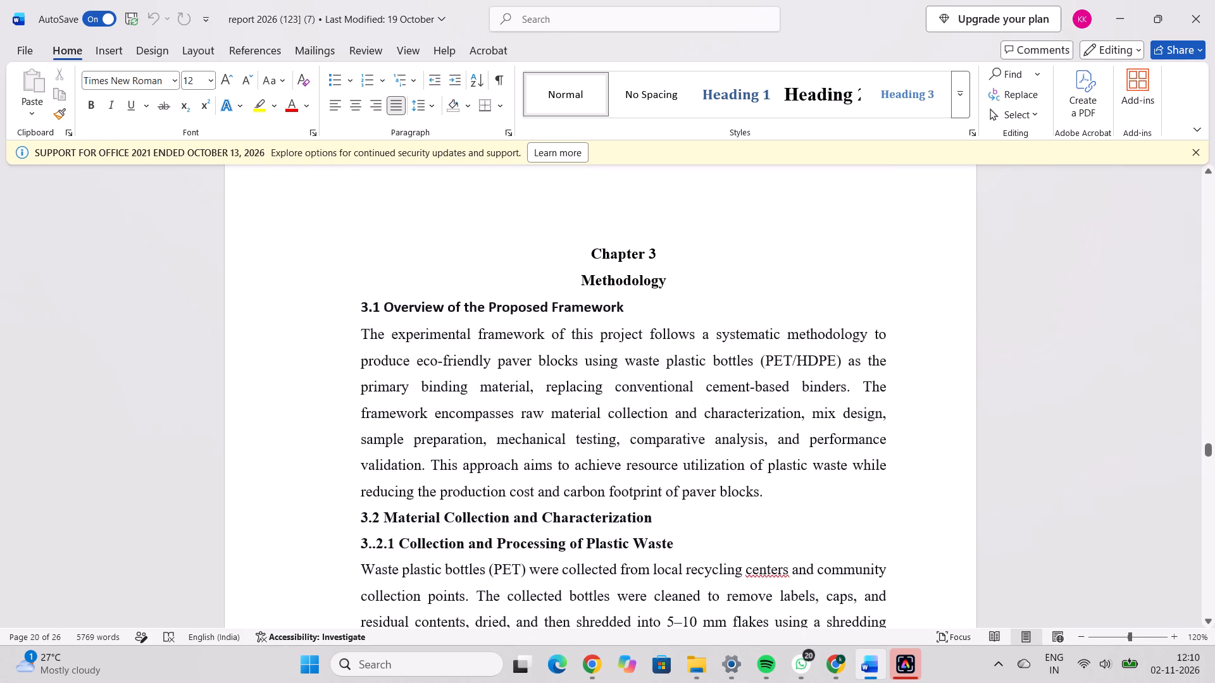
Review Chapter 3 from the 3.1 overview through the figures, sample preparation, testing and manufacturing sections to 3.11 Result Visualization and Analysis.
scroll(633, 483, "down", 1)
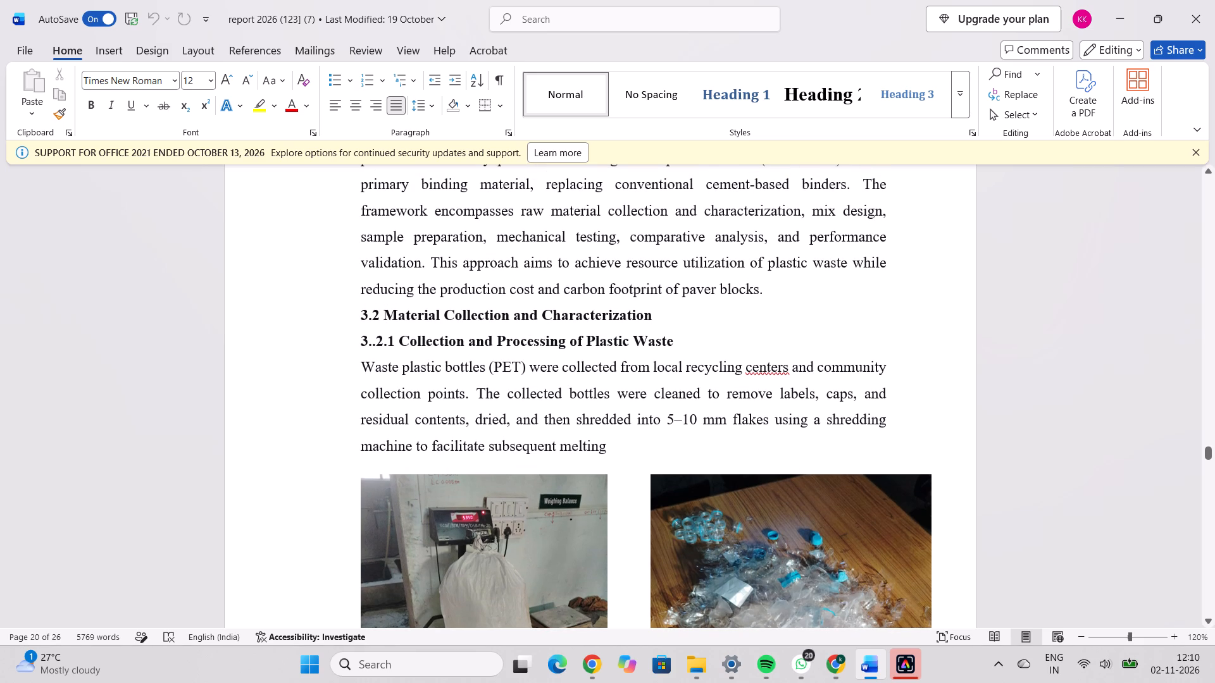
scroll(636, 429, "down", 2)
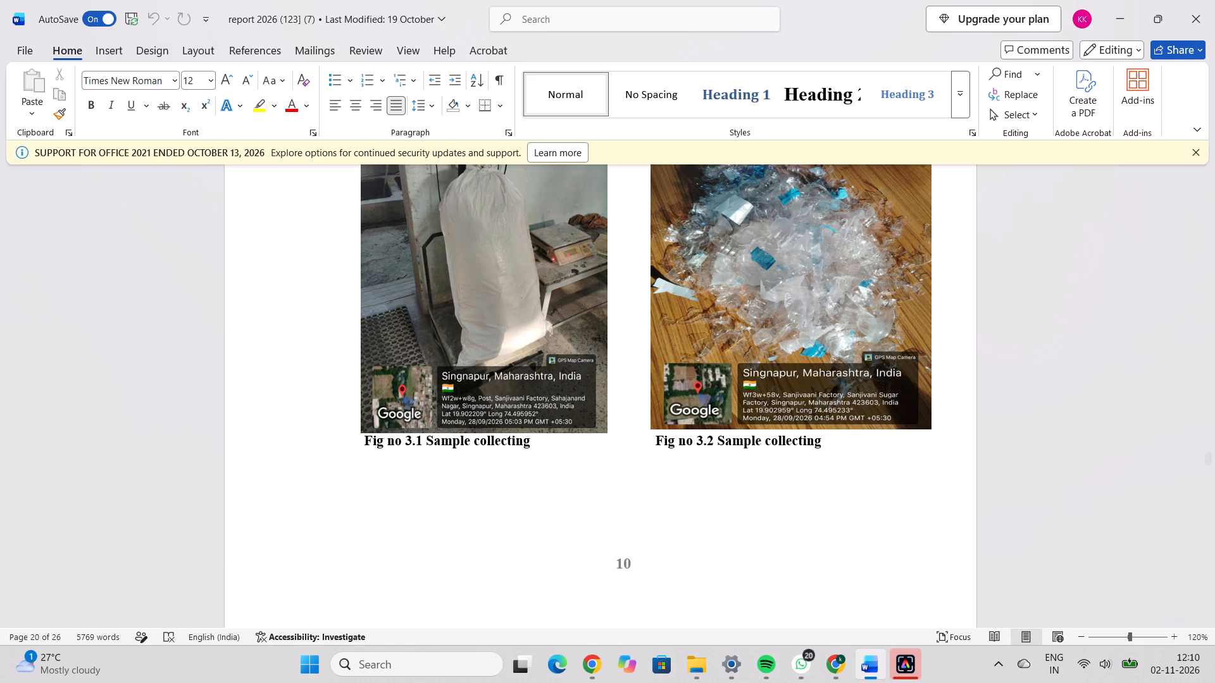
scroll(636, 429, "down", 2)
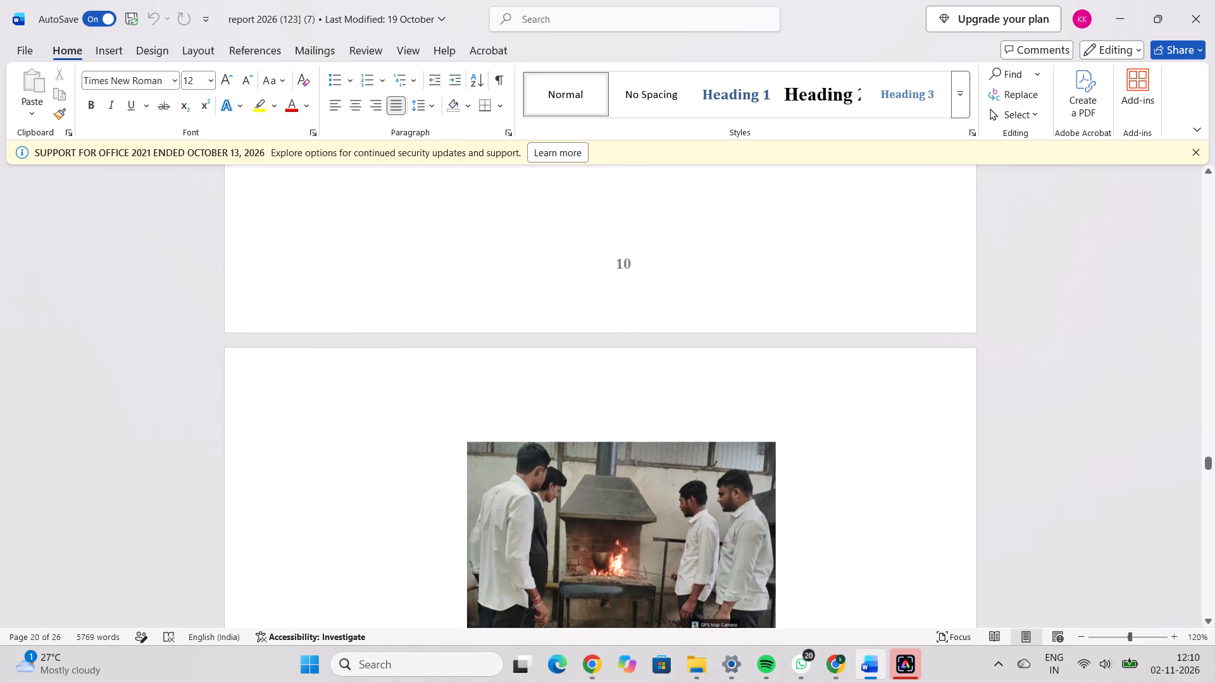
scroll(636, 429, "down", 5)
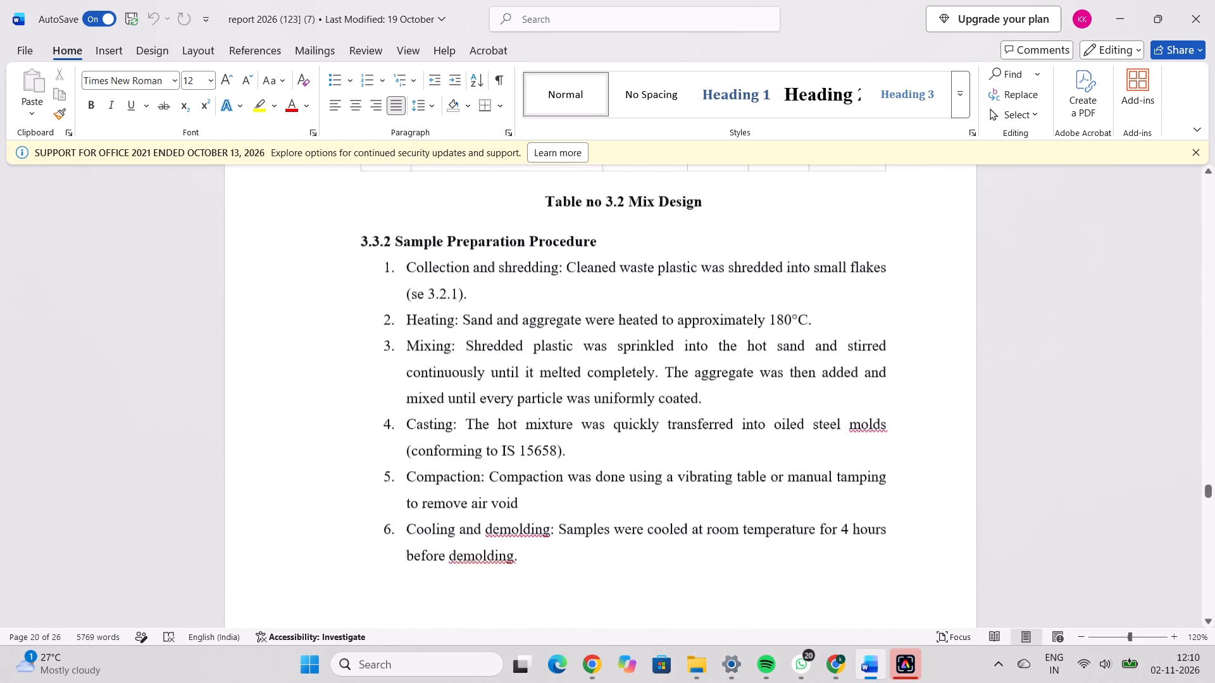
scroll(636, 429, "down", 3)
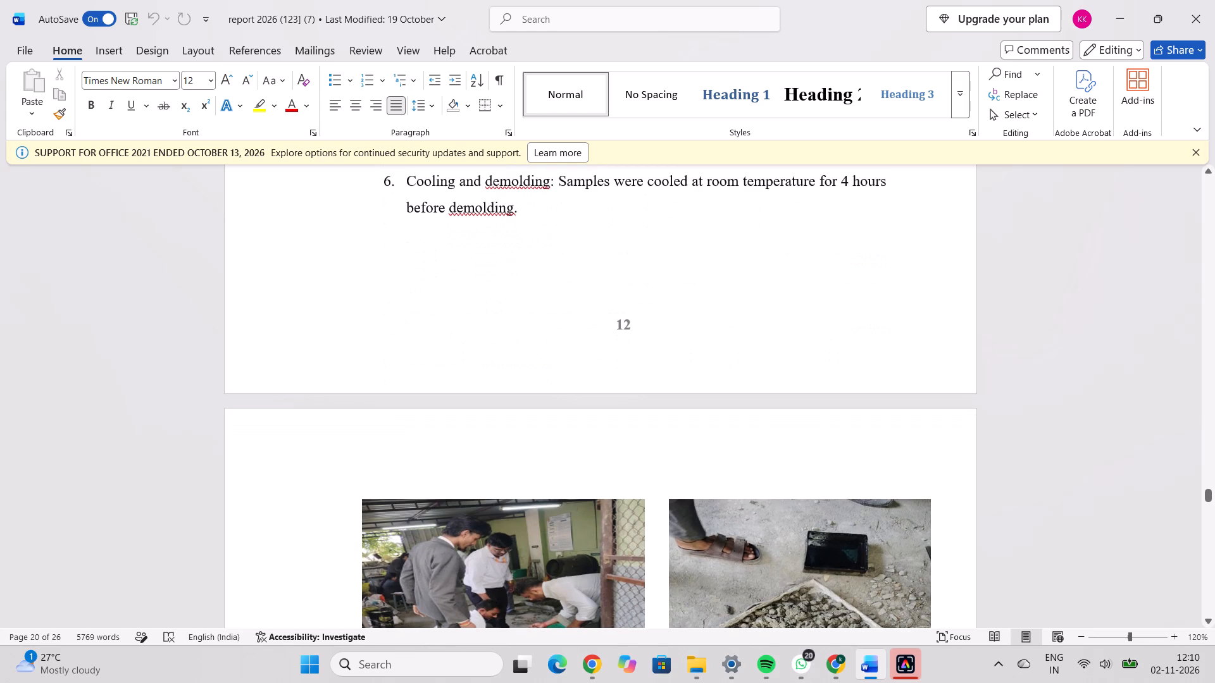
scroll(636, 429, "down", 2)
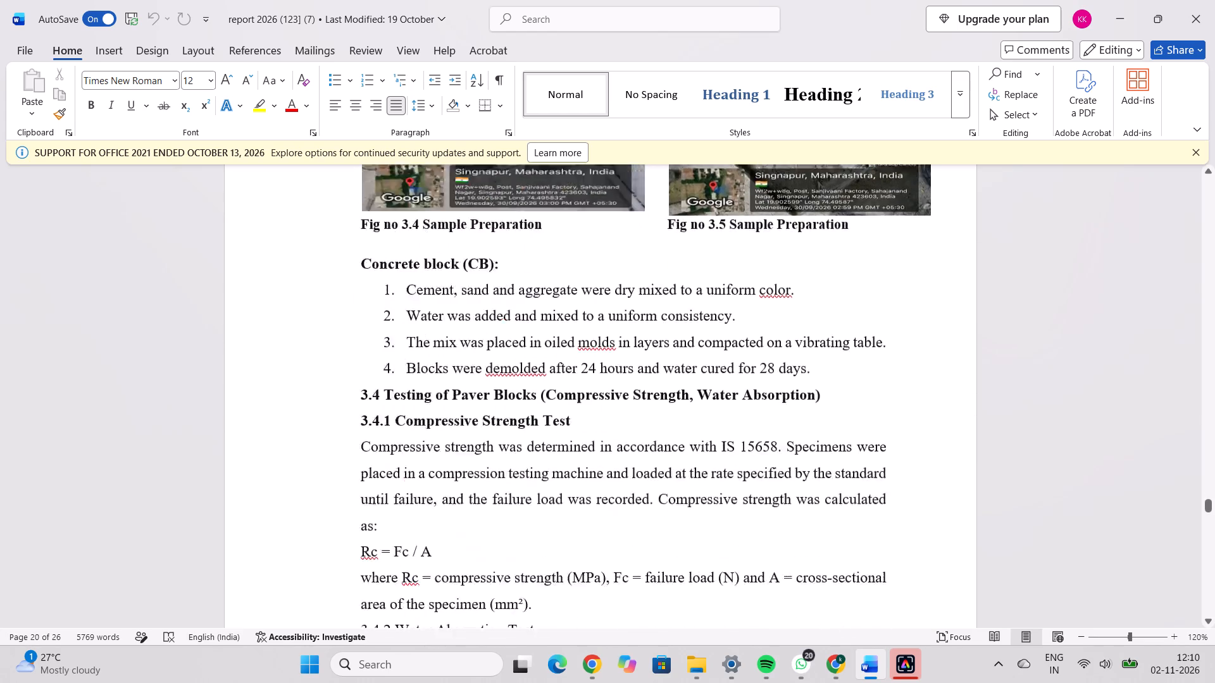
scroll(636, 429, "down", 5)
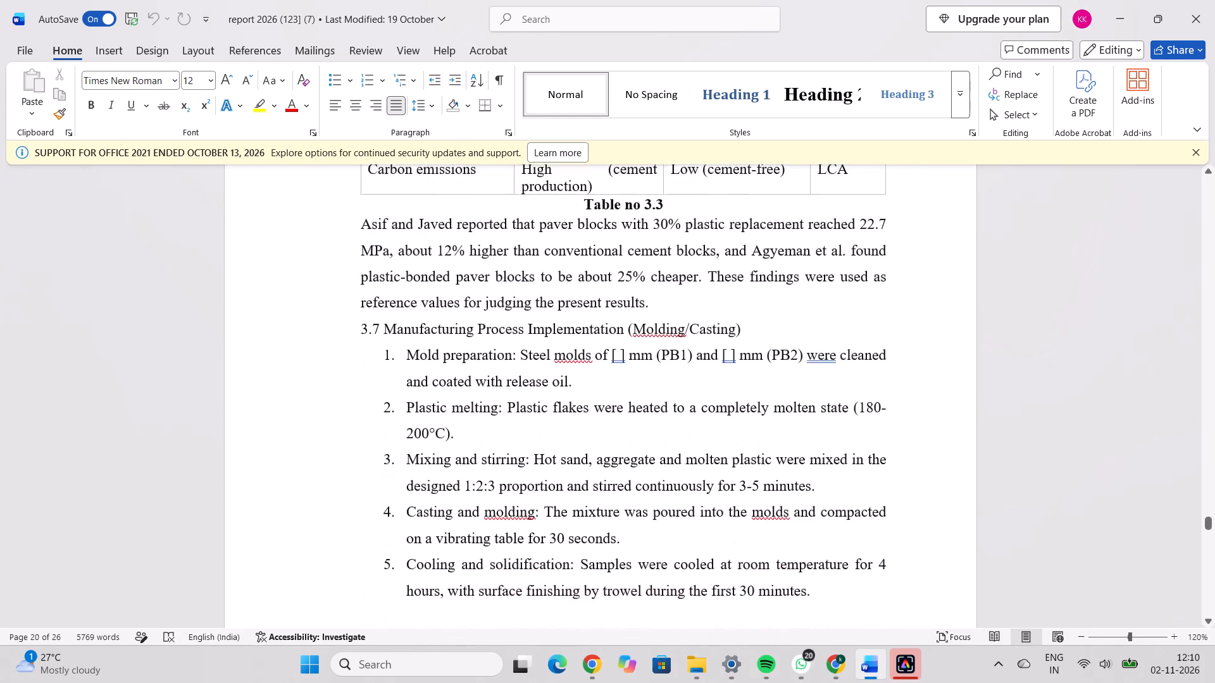
scroll(636, 429, "down", 9)
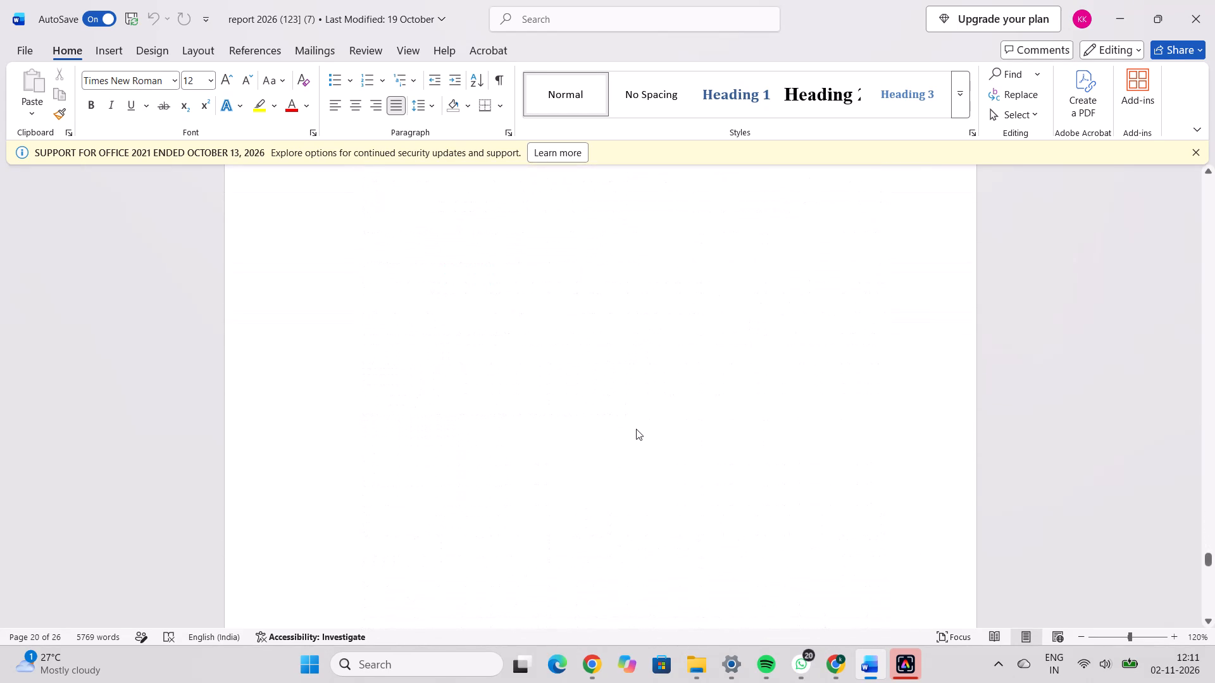
scroll(636, 429, "down", 1)
scroll(636, 429, "up", 2)
scroll(636, 429, "down", 1)
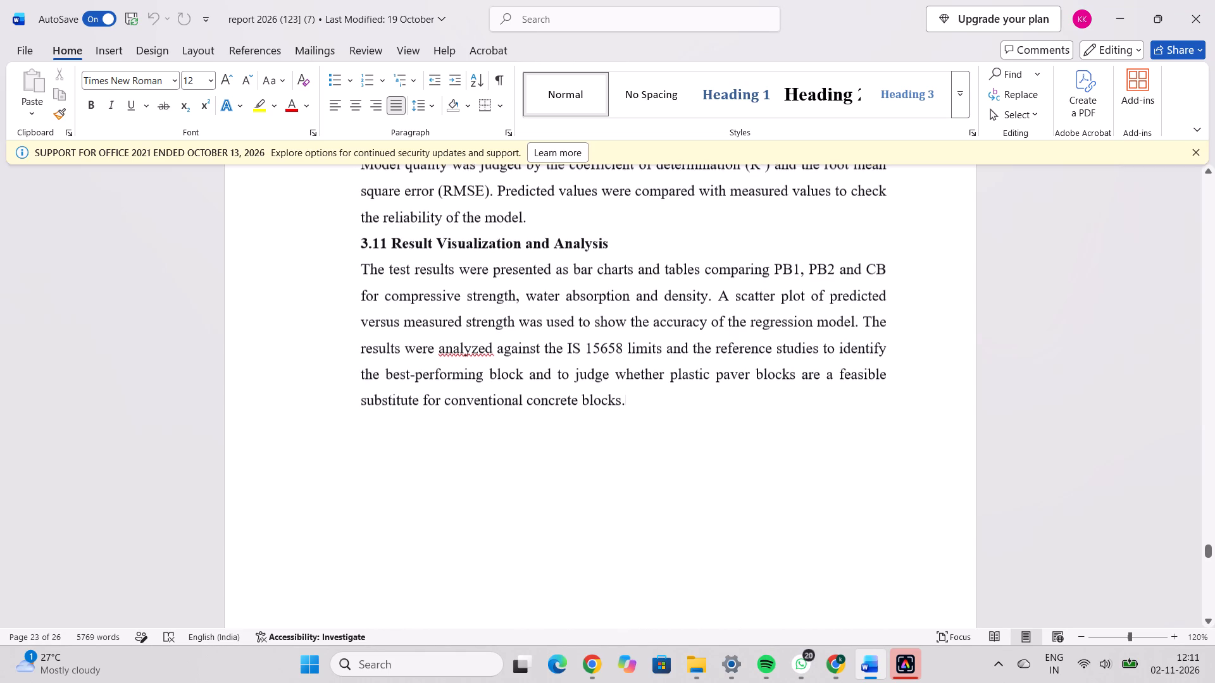
scroll(636, 429, "down", 1)
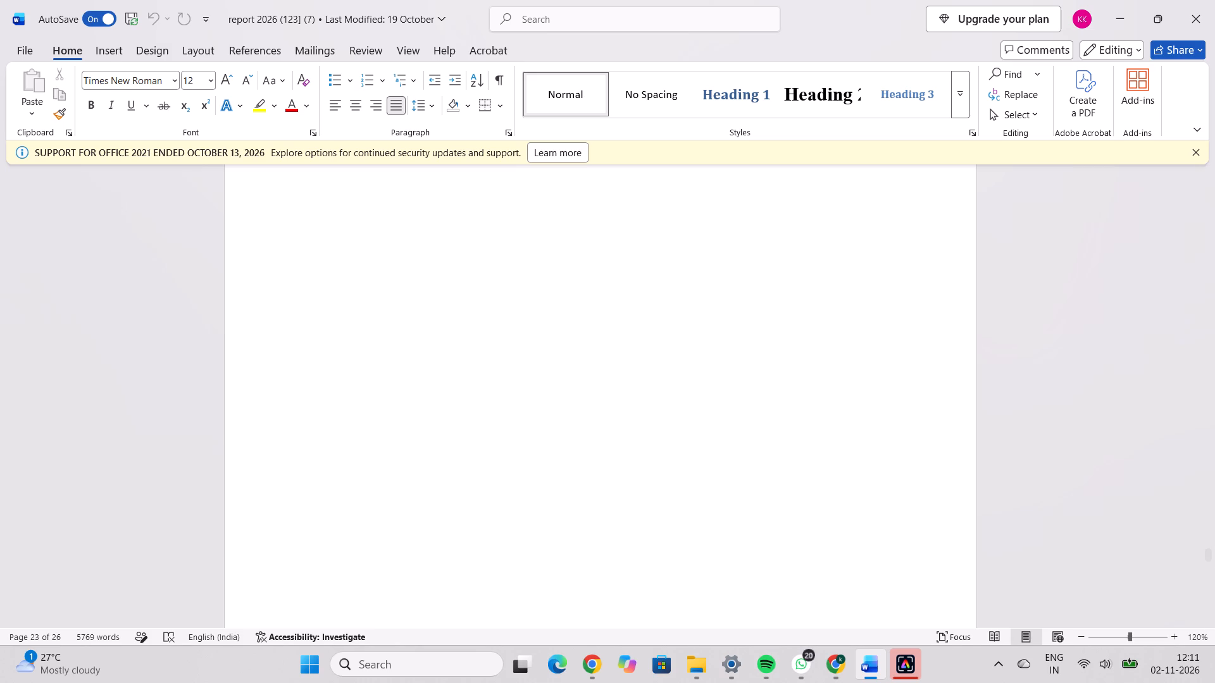
key("ctrl+c")
Recheck the methodology chapter backwards from section 3.10 through testing, mix design and material collection to the Chapter 3 heading.
scroll(724, 324, "up", 2)
scroll(724, 324, "right", 1)
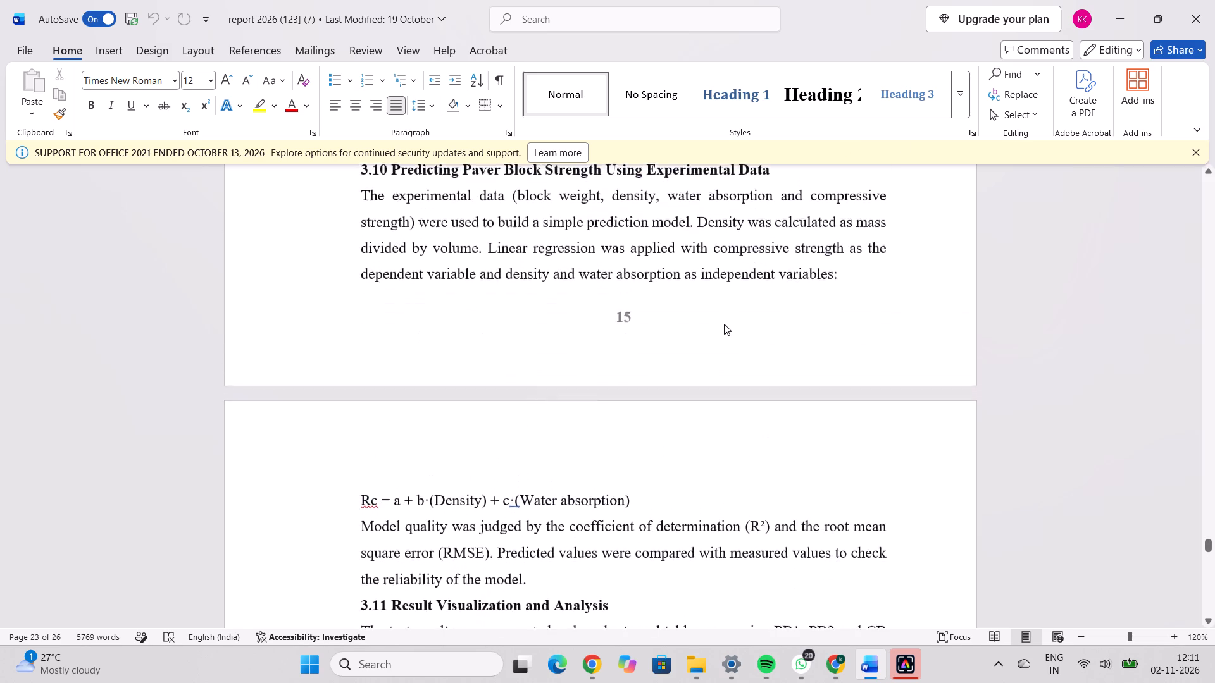
scroll(724, 324, "right", 1)
scroll(724, 324, "up", 5)
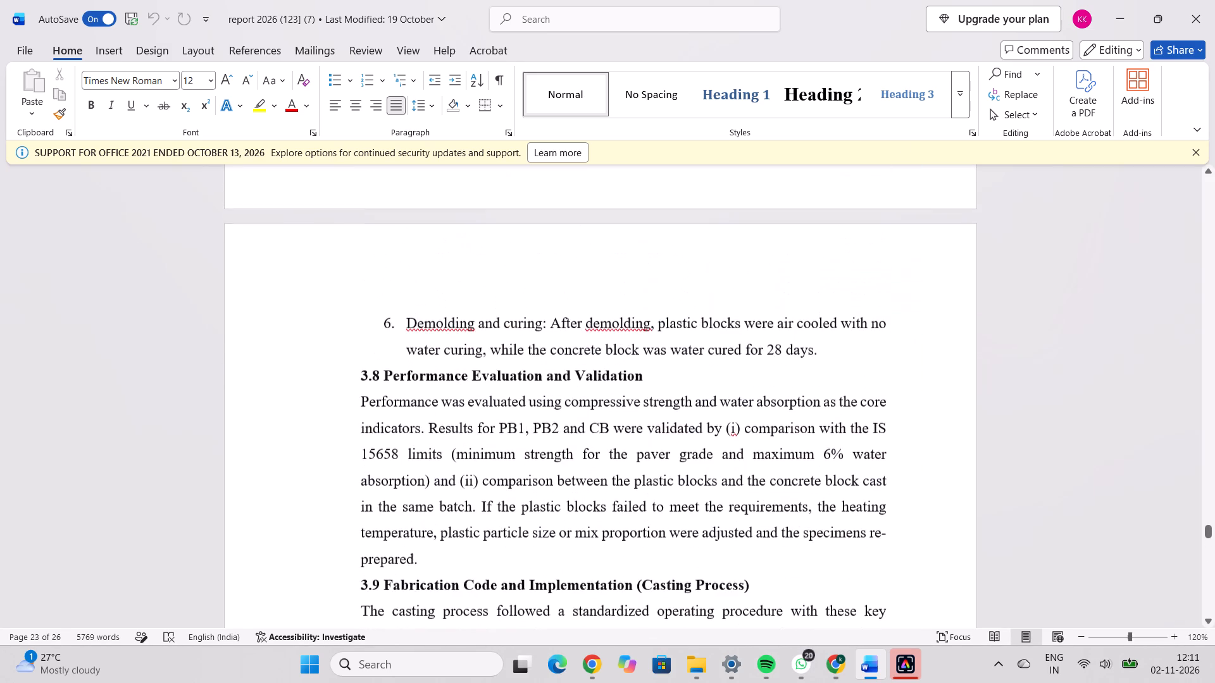
scroll(724, 324, "up", 7)
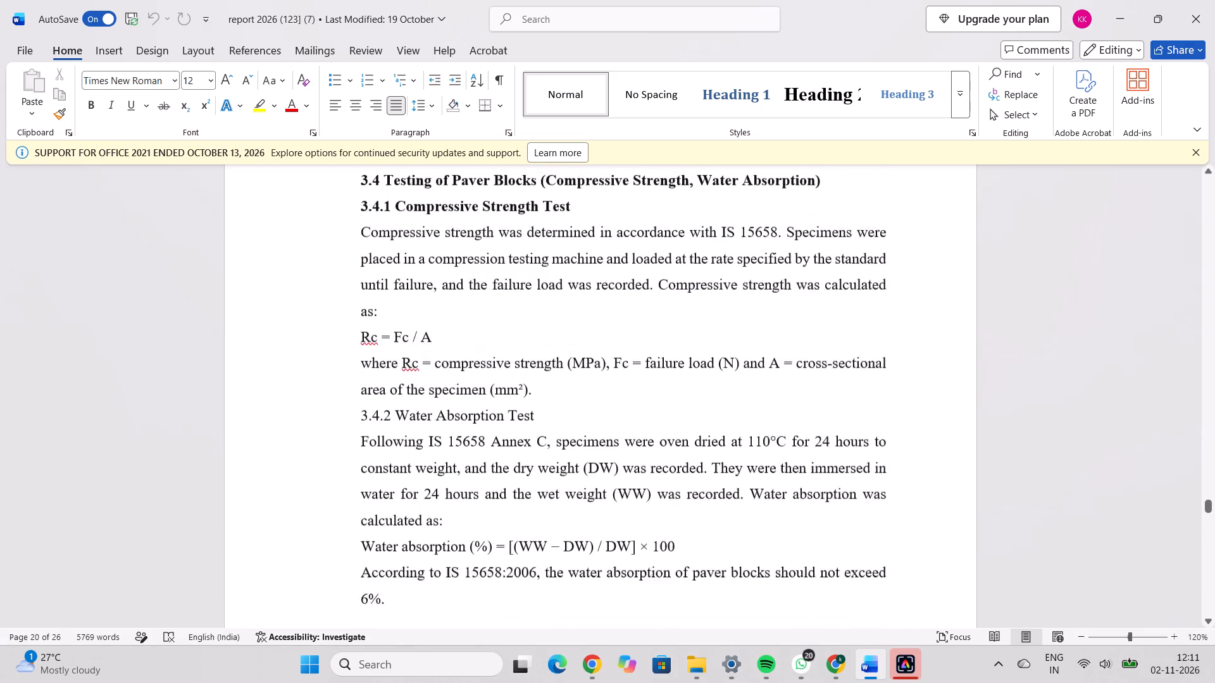
scroll(724, 324, "up", 4)
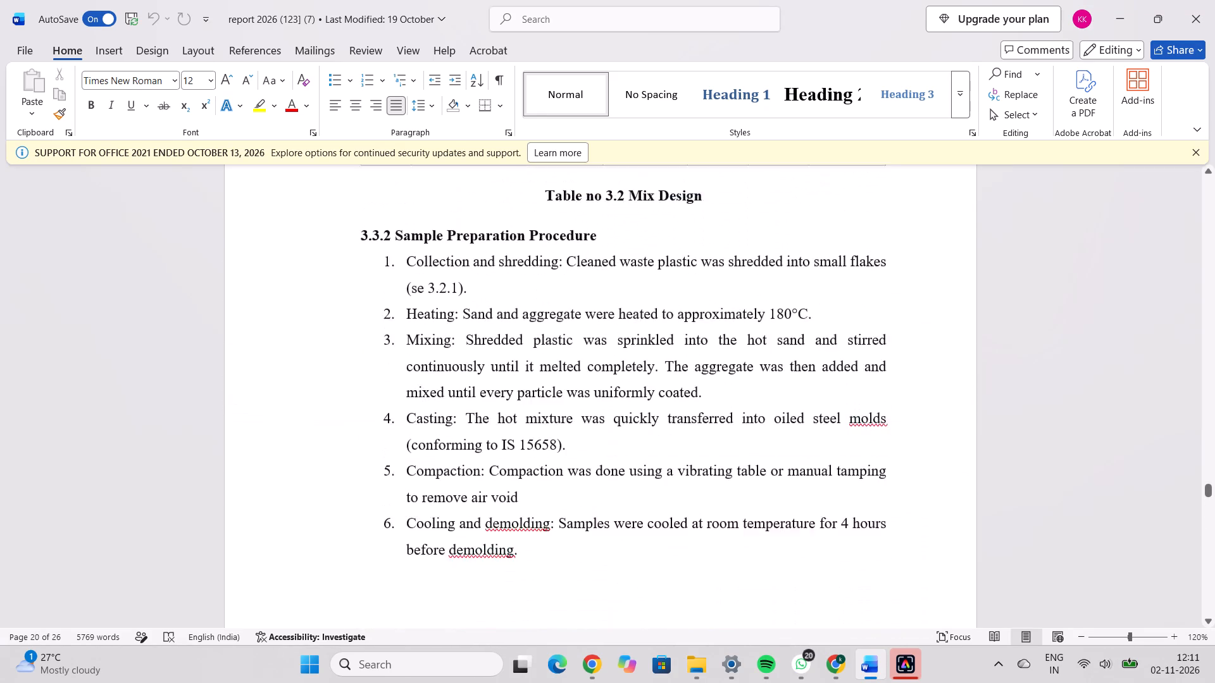
scroll(724, 324, "up", 5)
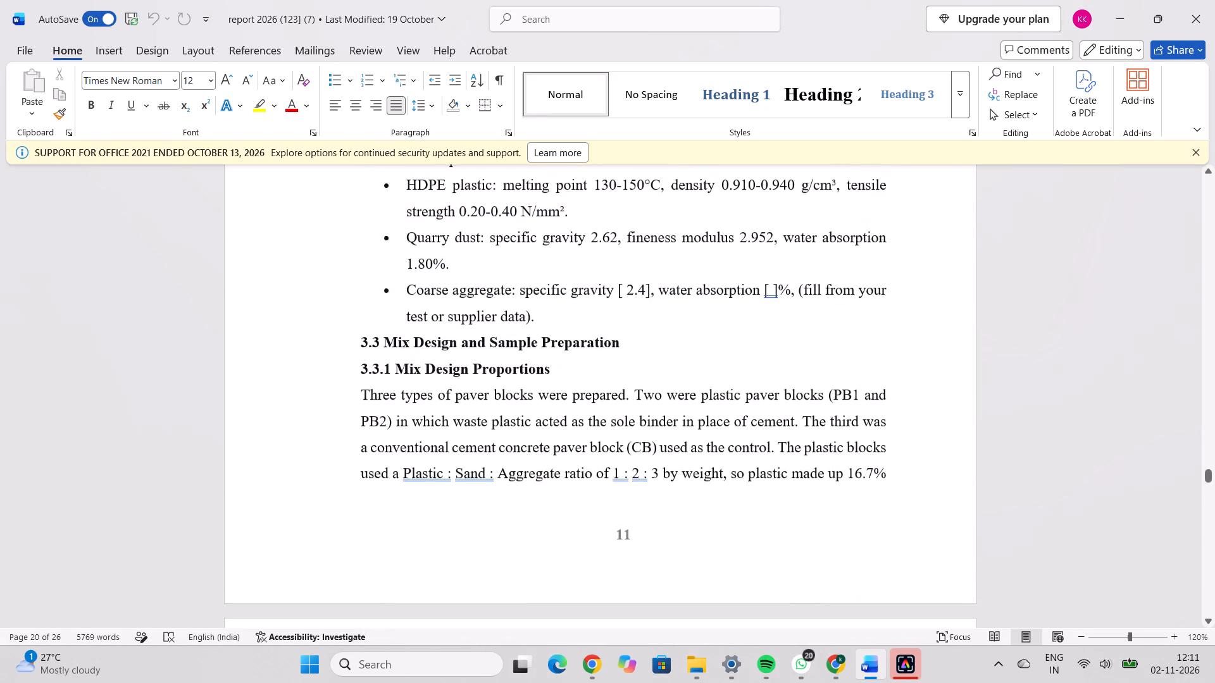
scroll(724, 324, "up", 4)
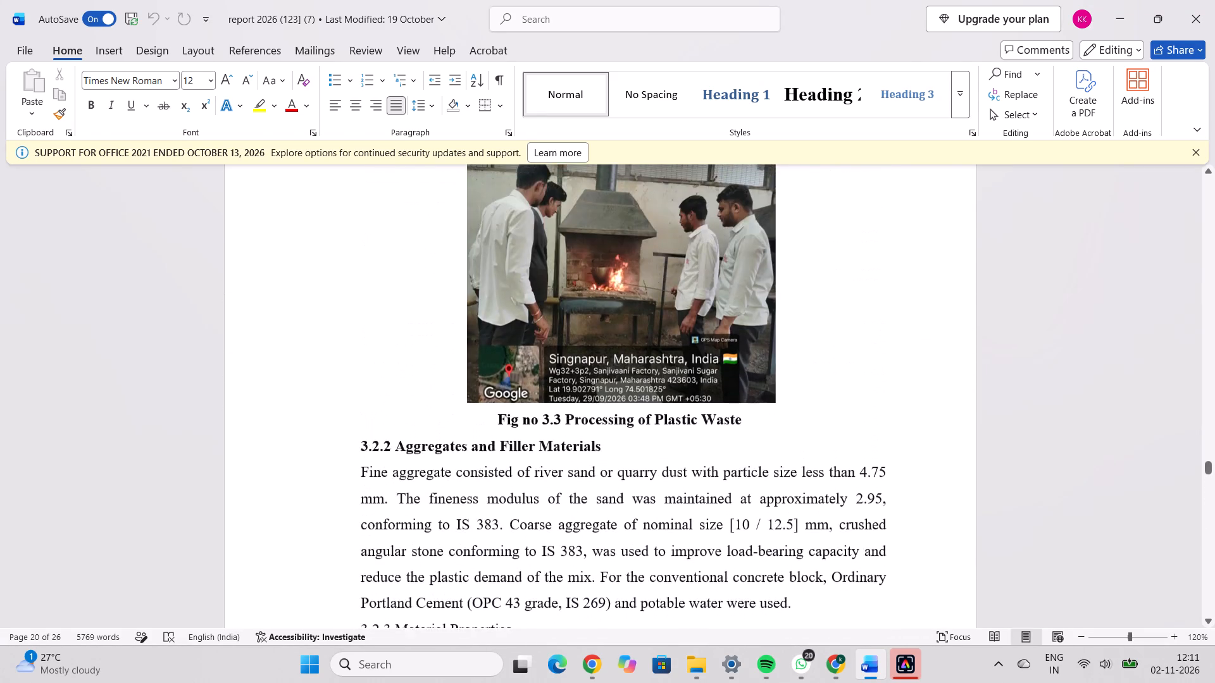
scroll(724, 324, "up", 5)
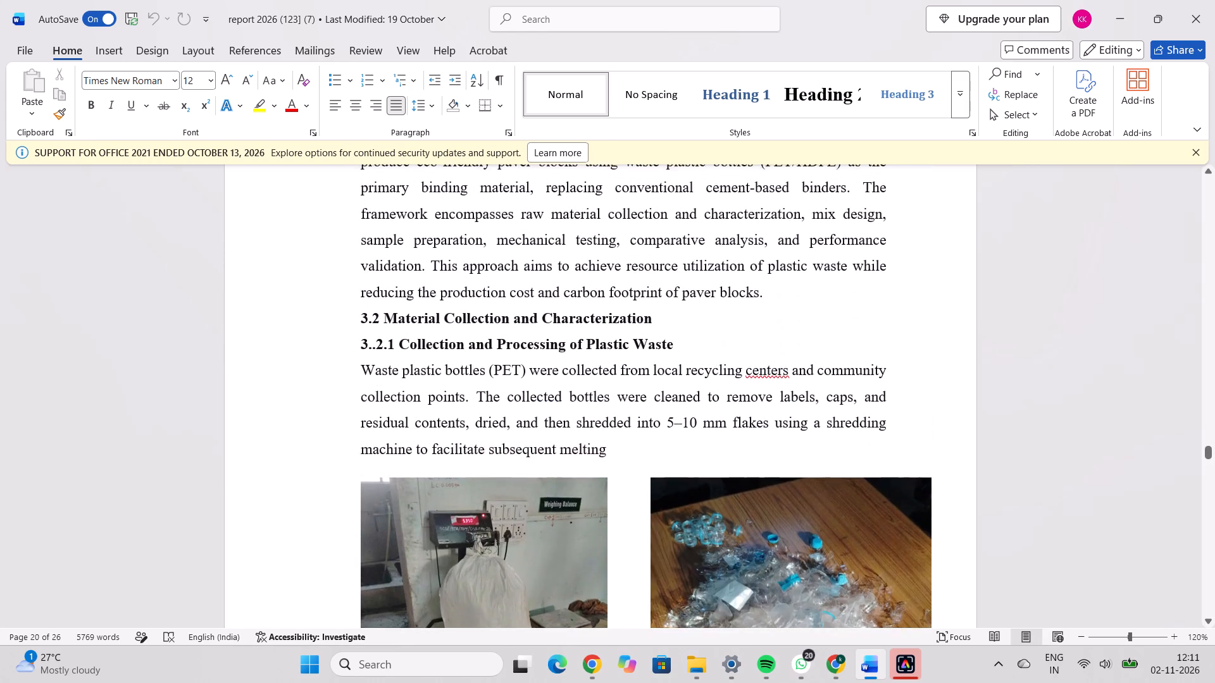
scroll(724, 324, "up", 3)
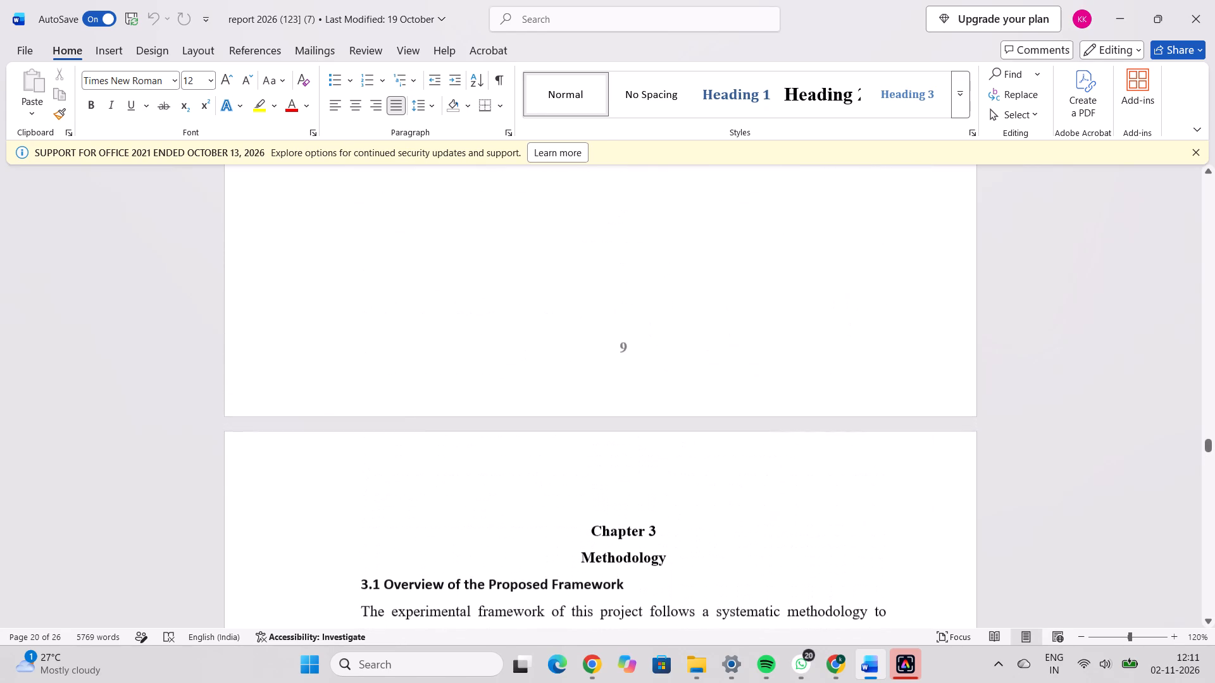
Review Chapter 3 from the 3.1 overview through mix design, testing and comparative analysis to section 3.9 on the casting process.
scroll(724, 324, "up", 1)
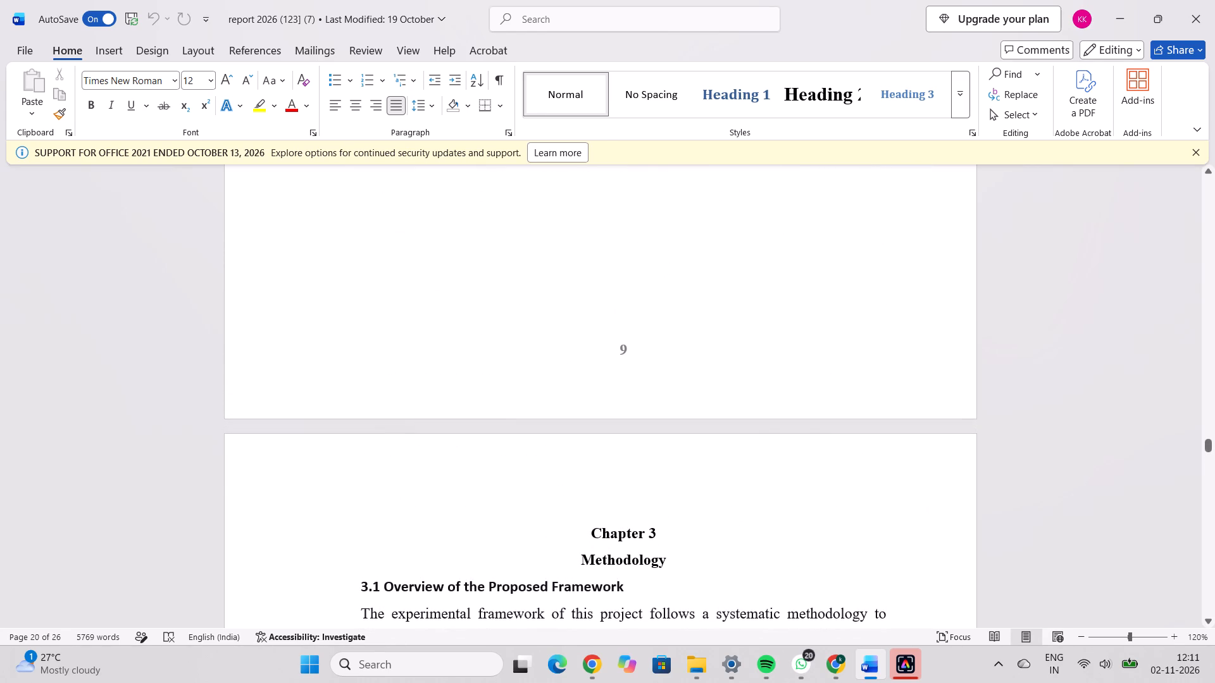
scroll(724, 324, "down", 3)
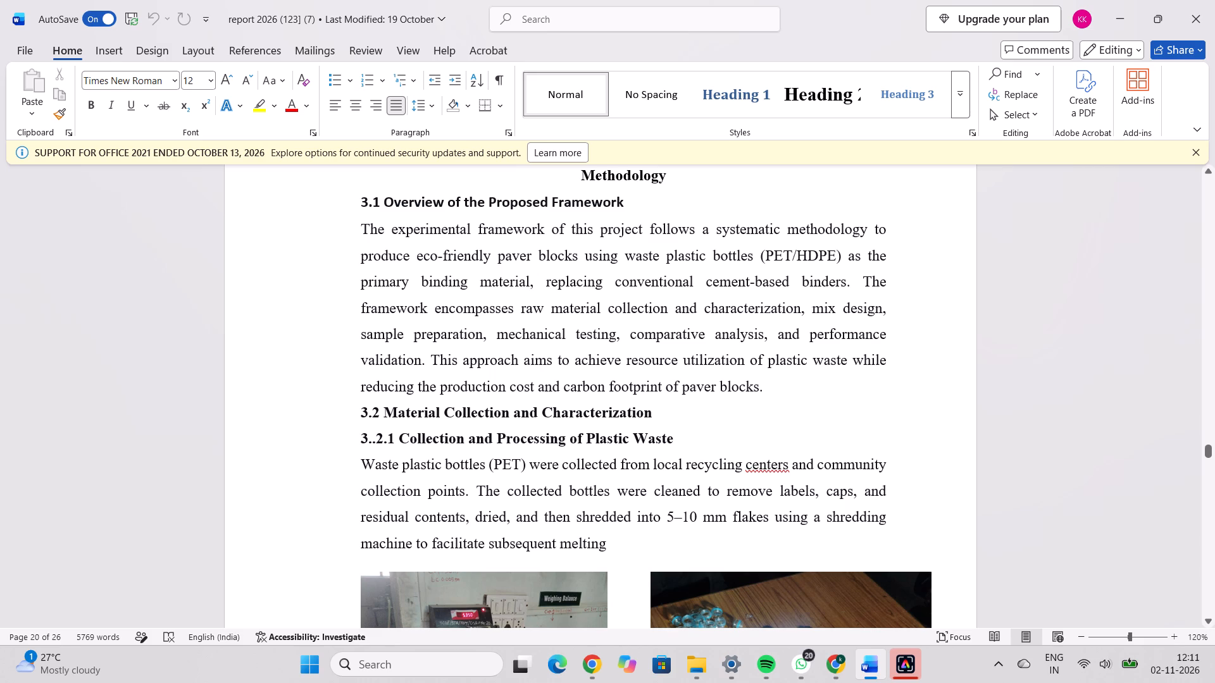
scroll(358, 198, "down", 5)
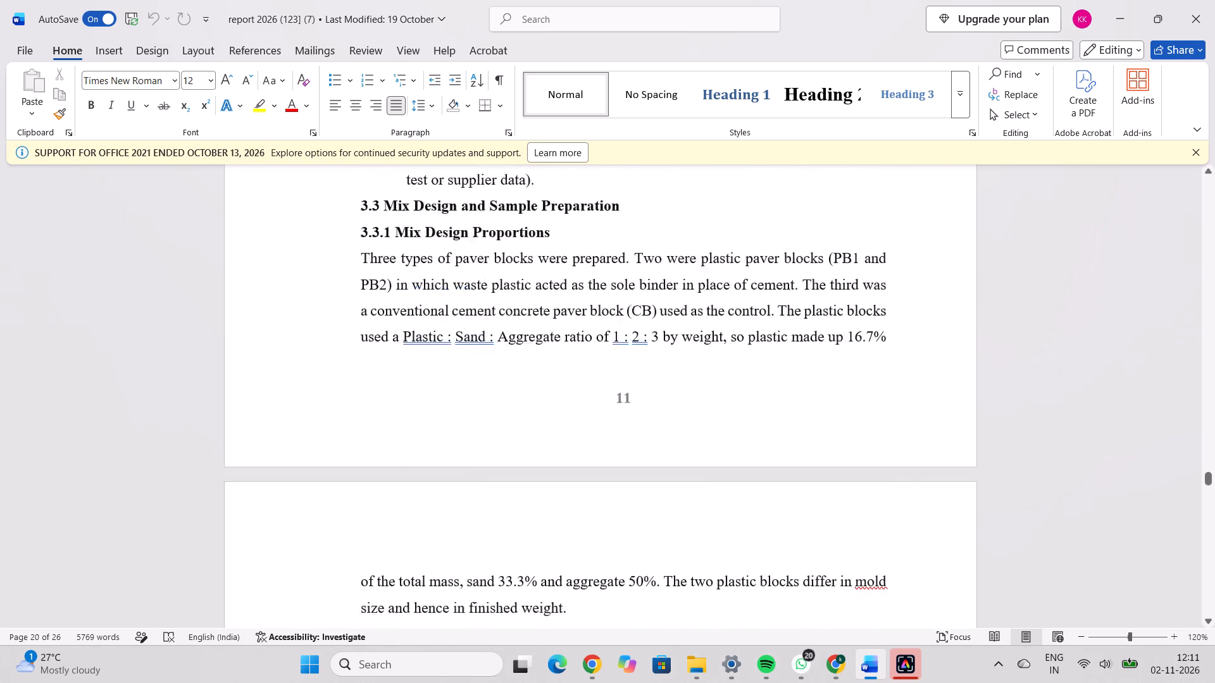
scroll(358, 198, "down", 4)
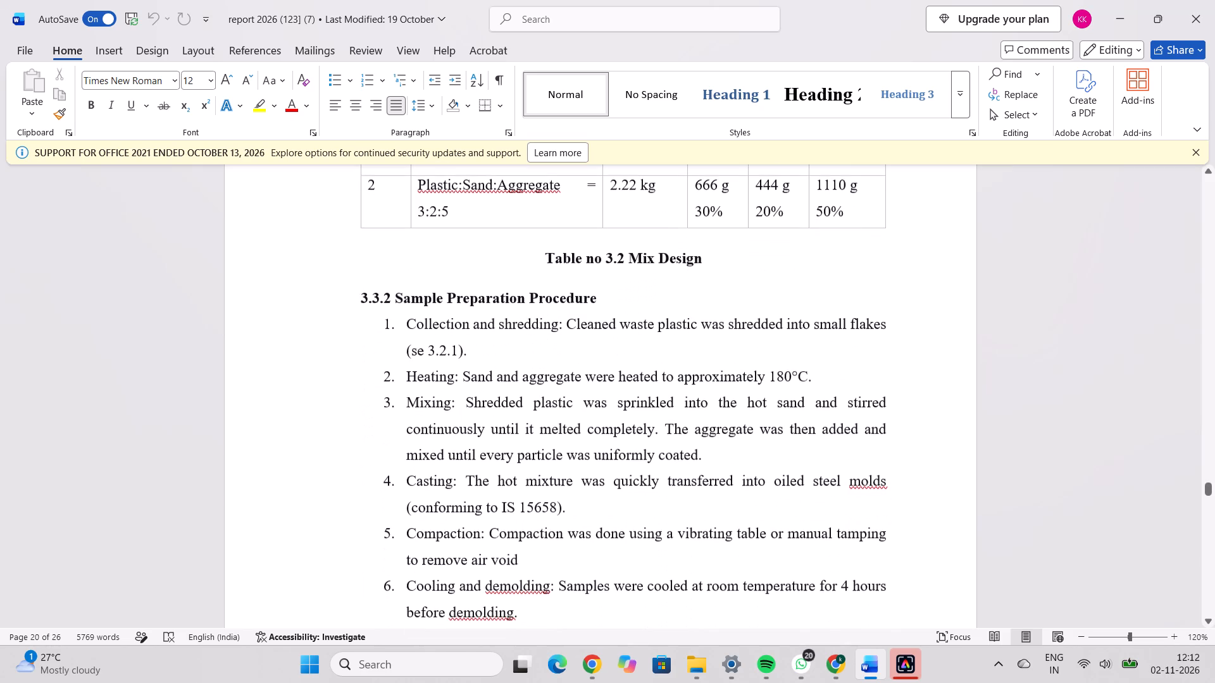
scroll(358, 198, "down", 3)
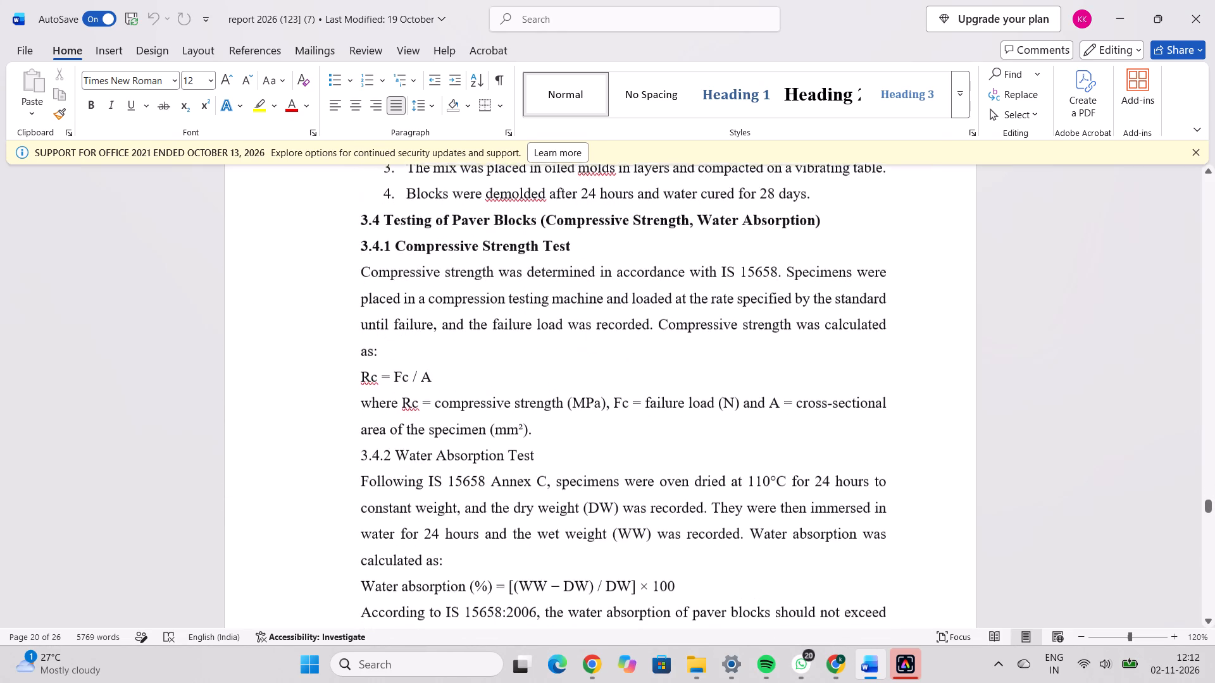
scroll(358, 198, "down", 4)
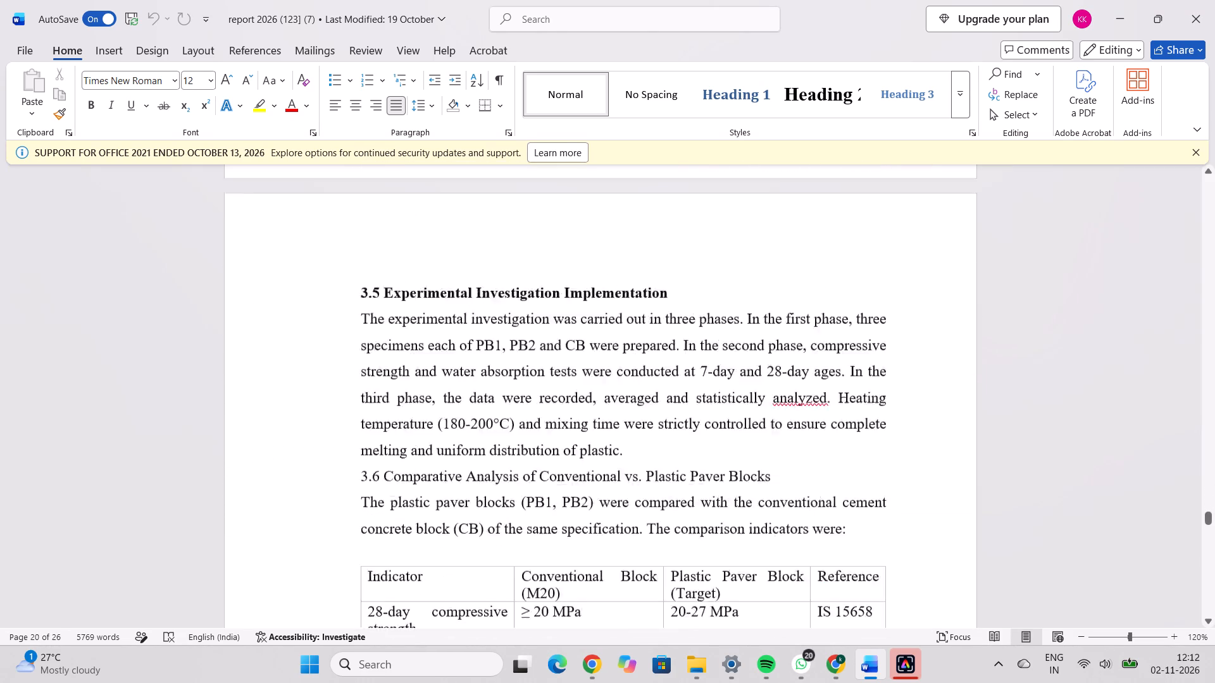
scroll(358, 198, "down", 2)
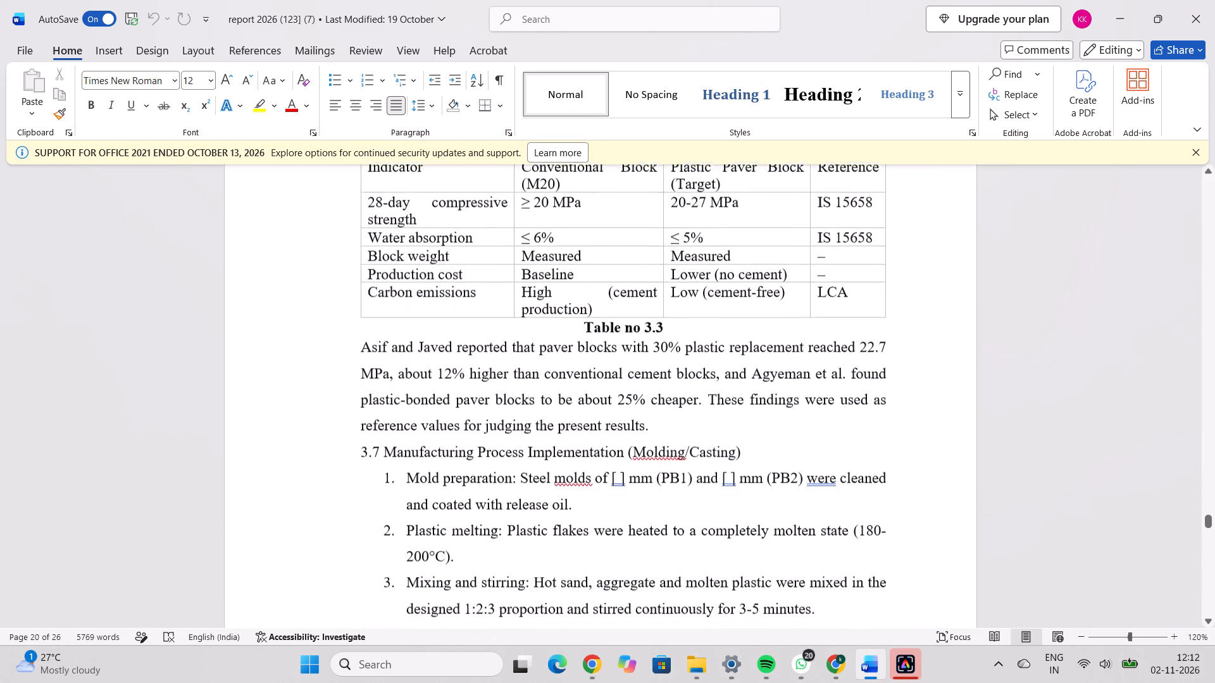
scroll(358, 198, "down", 4)
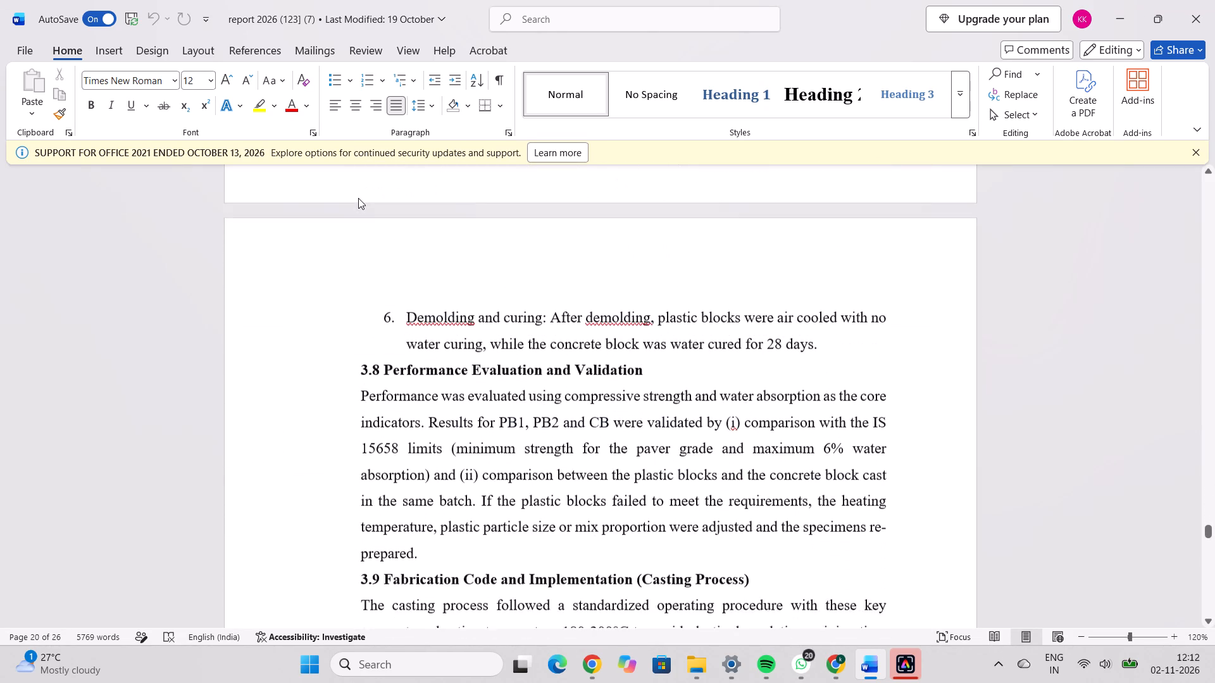
scroll(358, 198, "down", 1)
Look back through the methodology chapter from section 3.8 past mix design and material collection to the Chapter 3 heading.
scroll(358, 198, "up", 3)
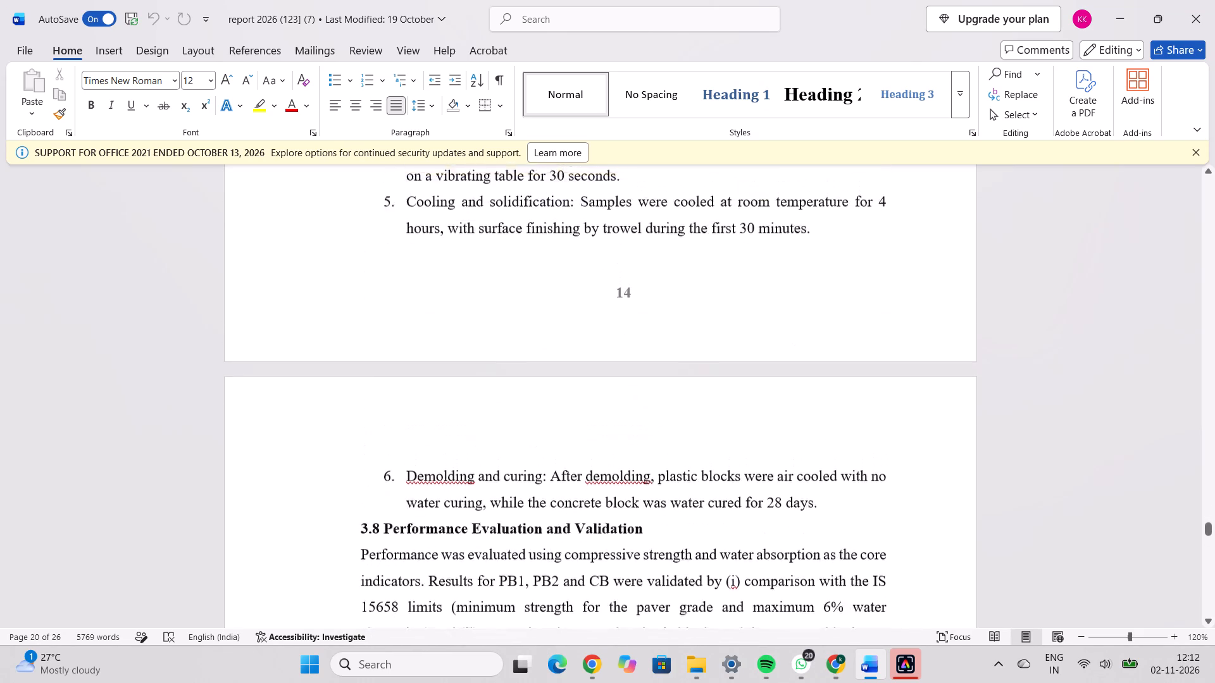
scroll(358, 198, "up", 7)
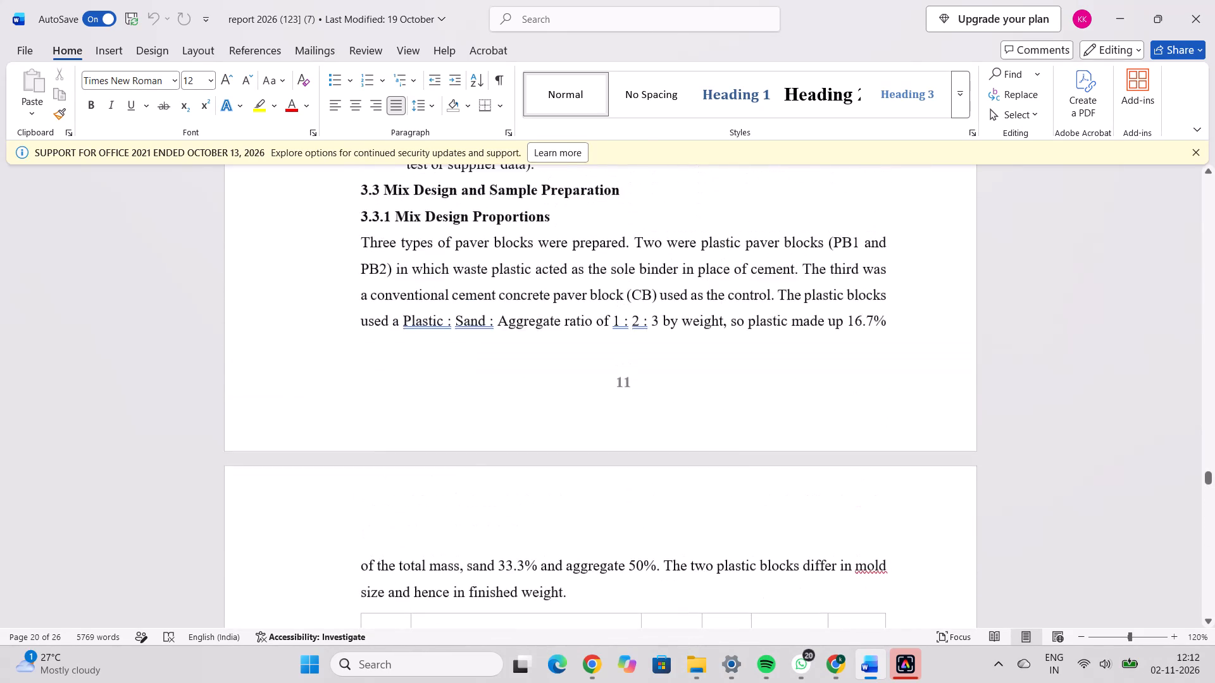
scroll(358, 198, "up", 6)
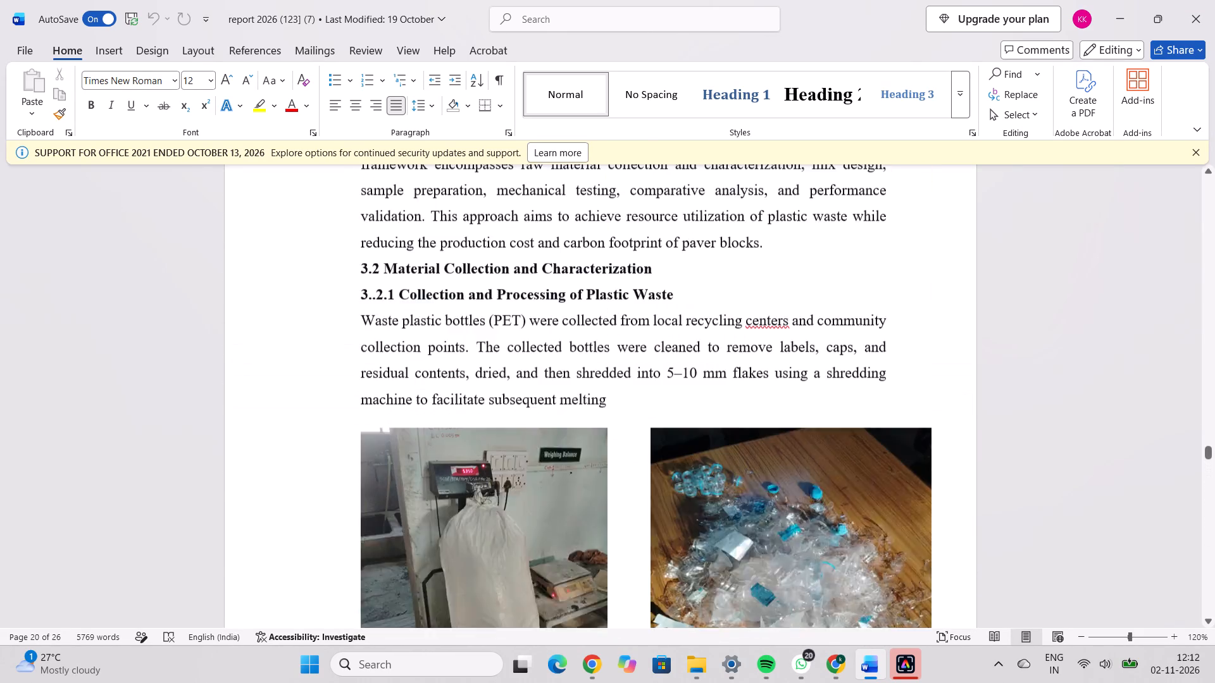
scroll(358, 198, "up", 3)
scroll(358, 198, "down", 2)
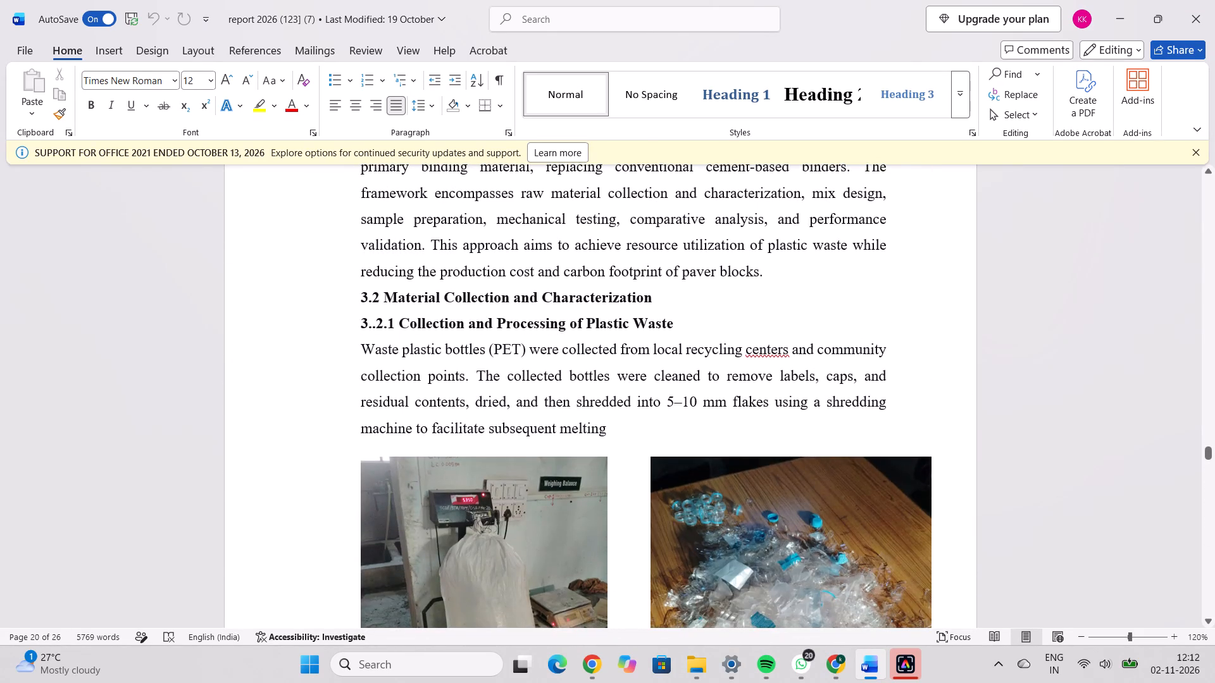
scroll(318, 273, "up", 3)
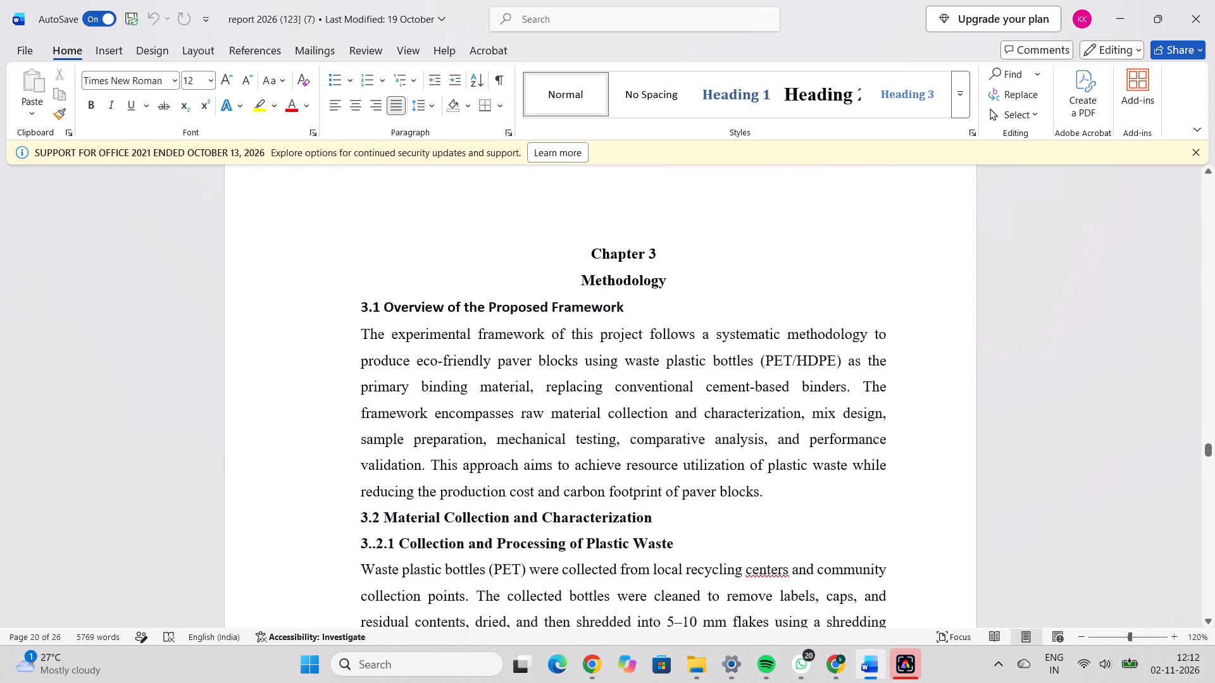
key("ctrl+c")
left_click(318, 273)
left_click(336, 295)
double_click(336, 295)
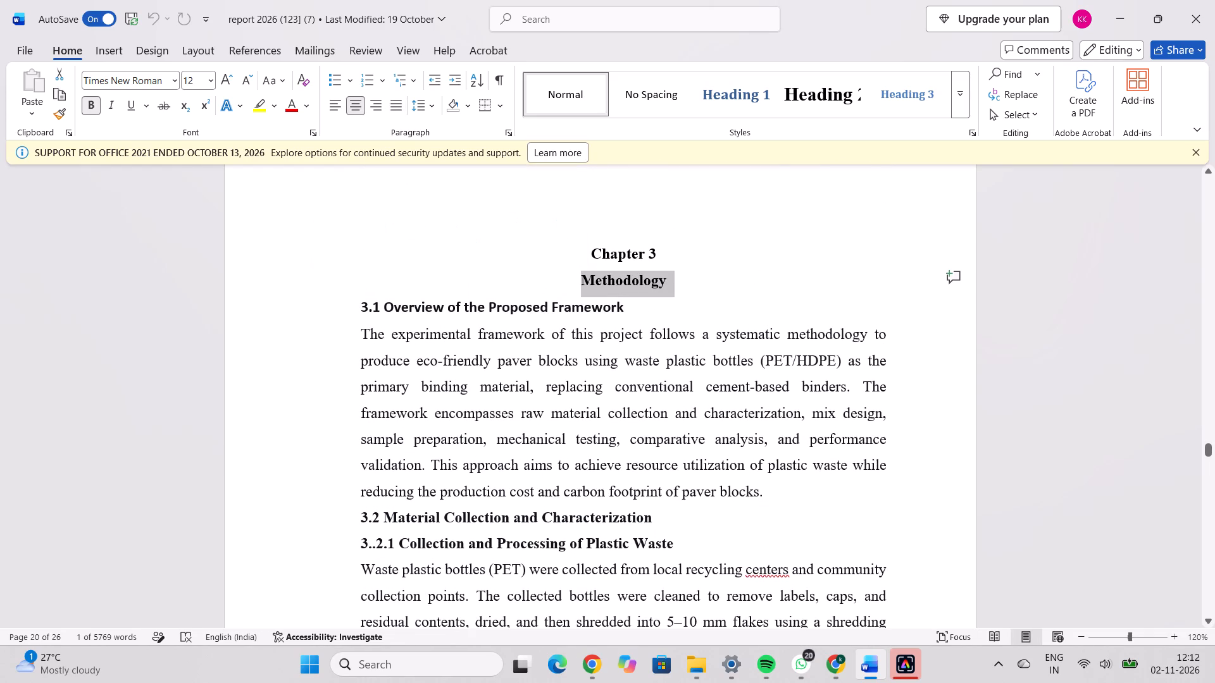
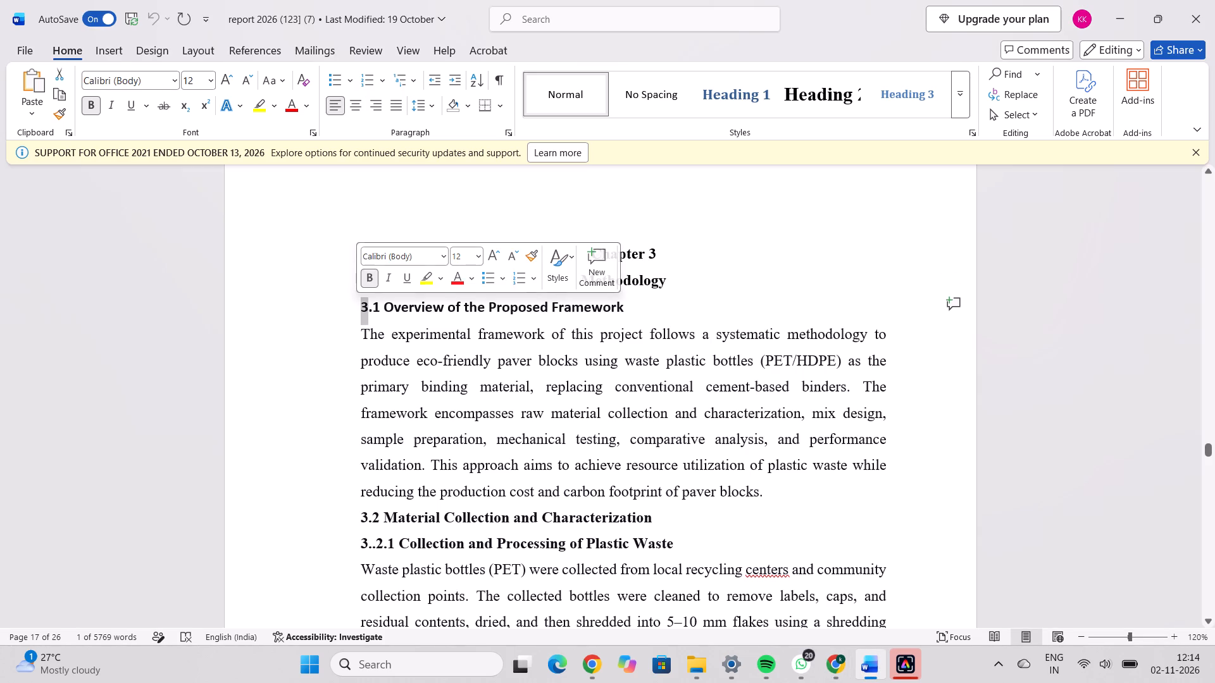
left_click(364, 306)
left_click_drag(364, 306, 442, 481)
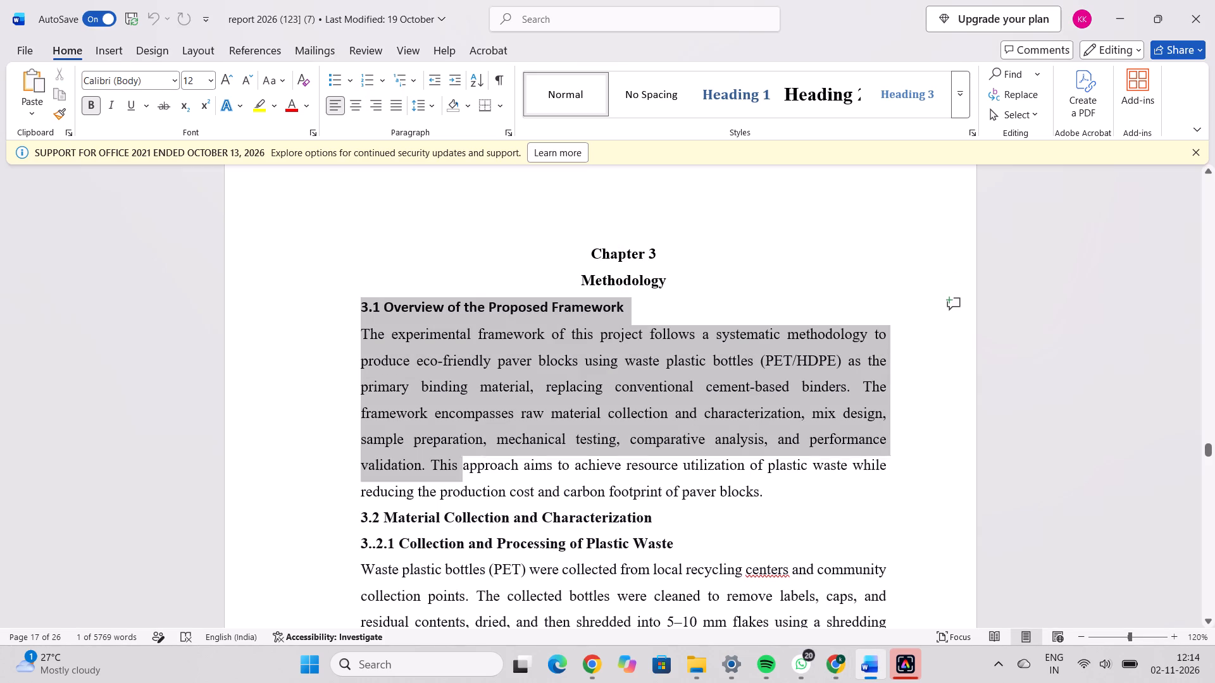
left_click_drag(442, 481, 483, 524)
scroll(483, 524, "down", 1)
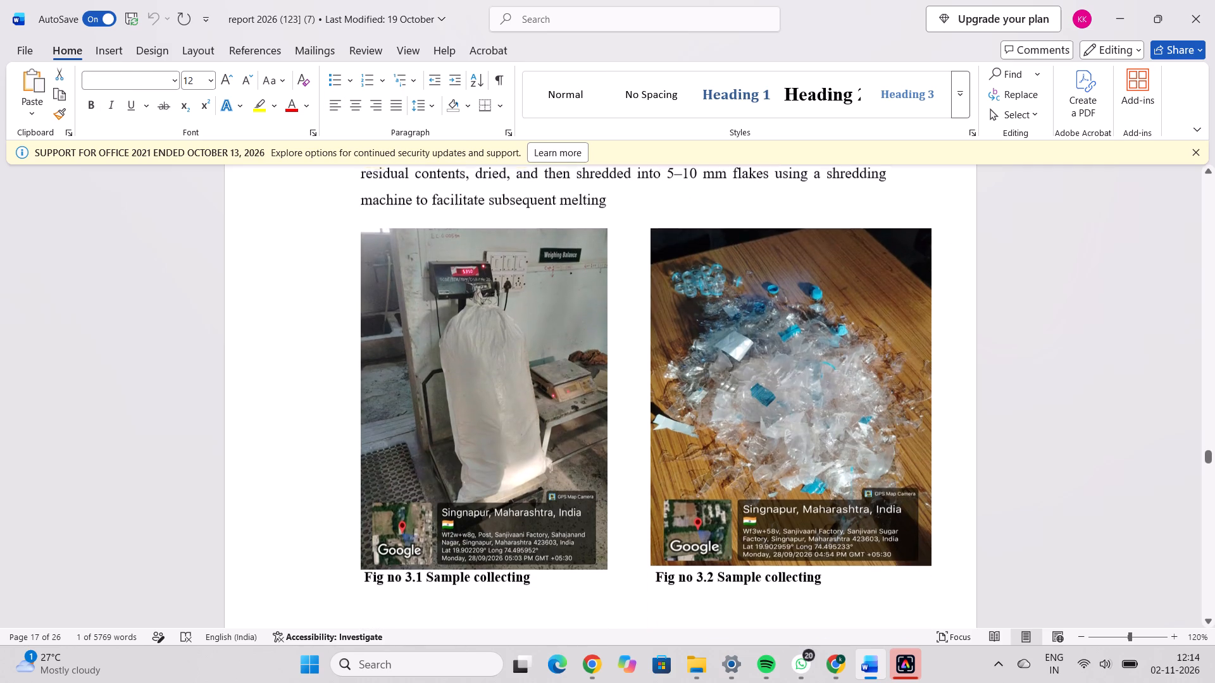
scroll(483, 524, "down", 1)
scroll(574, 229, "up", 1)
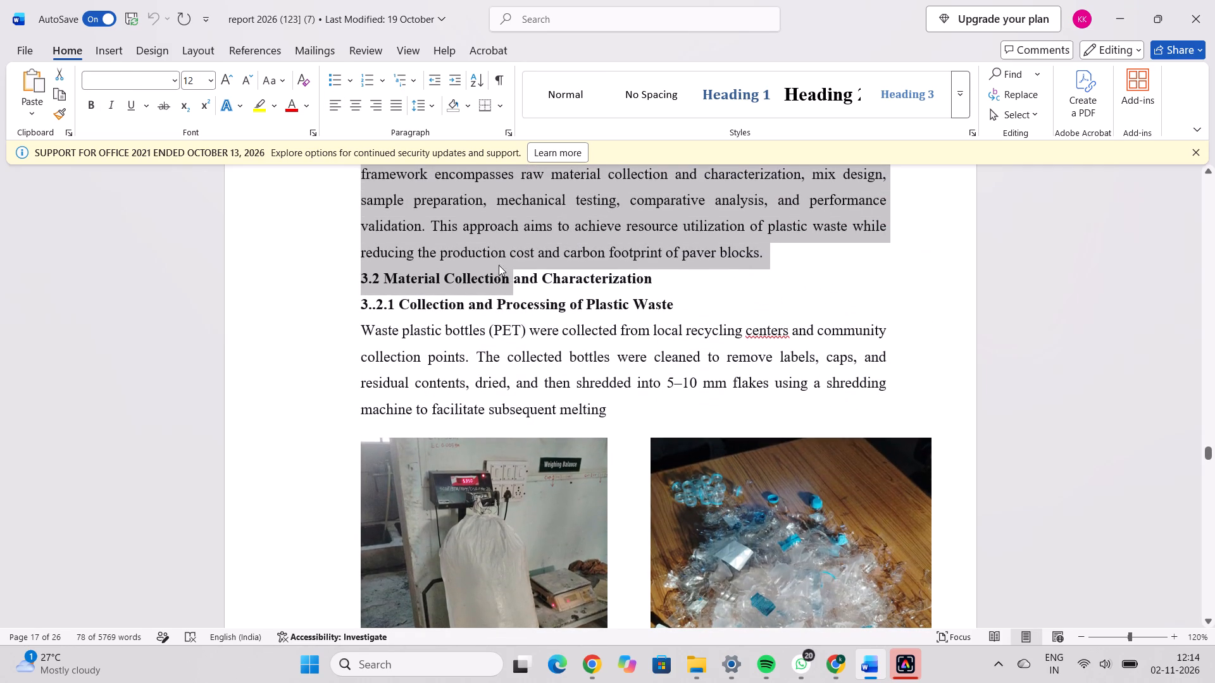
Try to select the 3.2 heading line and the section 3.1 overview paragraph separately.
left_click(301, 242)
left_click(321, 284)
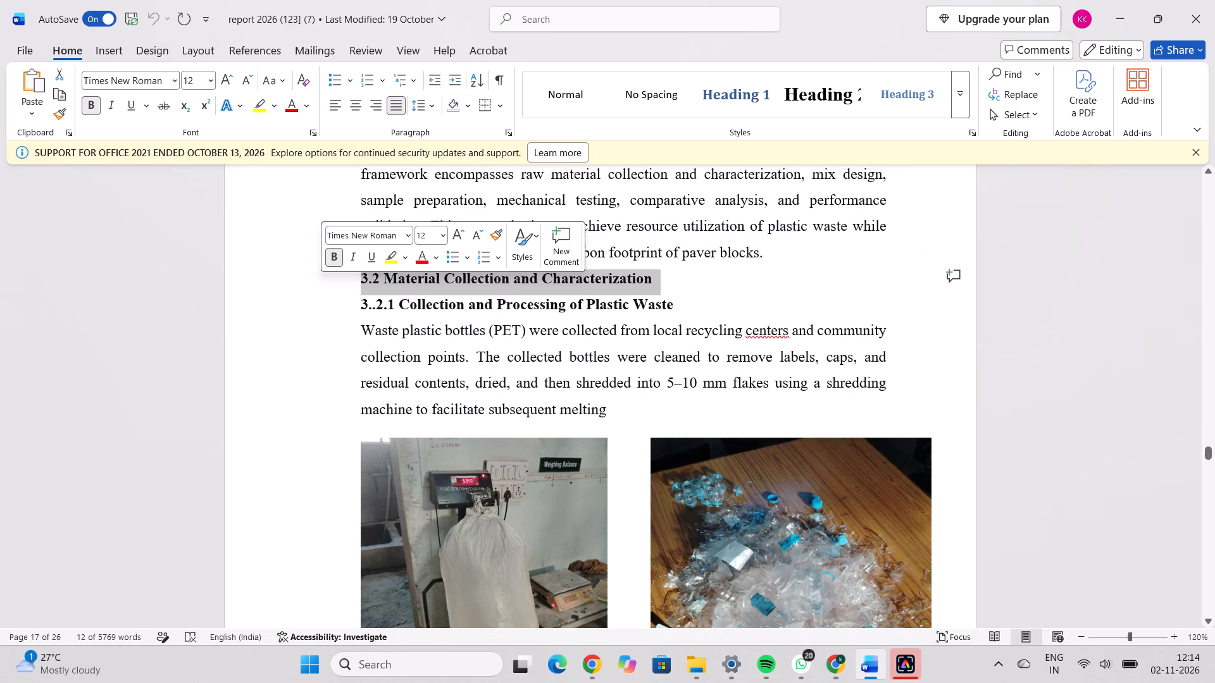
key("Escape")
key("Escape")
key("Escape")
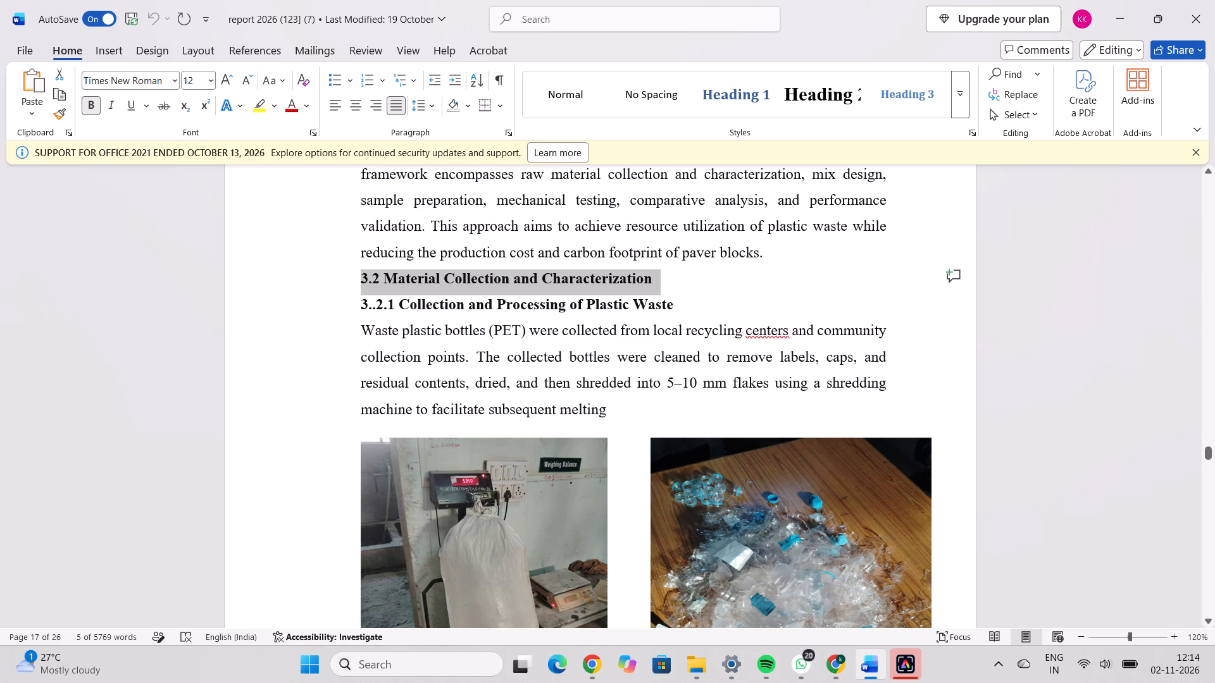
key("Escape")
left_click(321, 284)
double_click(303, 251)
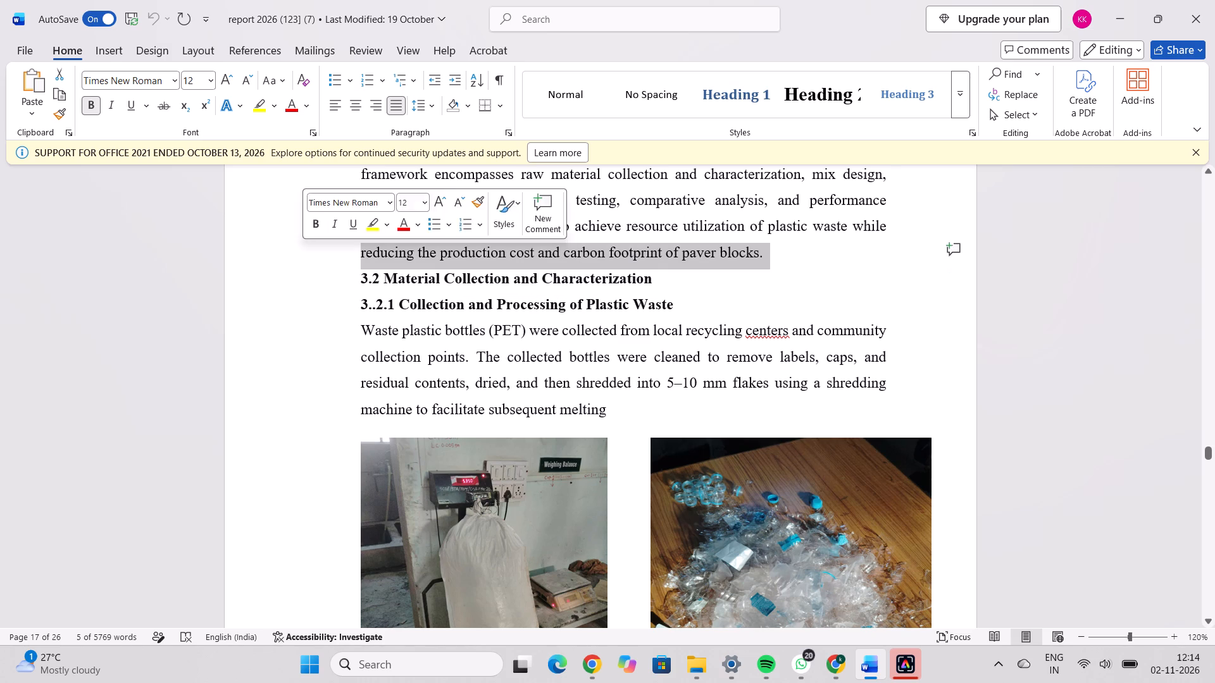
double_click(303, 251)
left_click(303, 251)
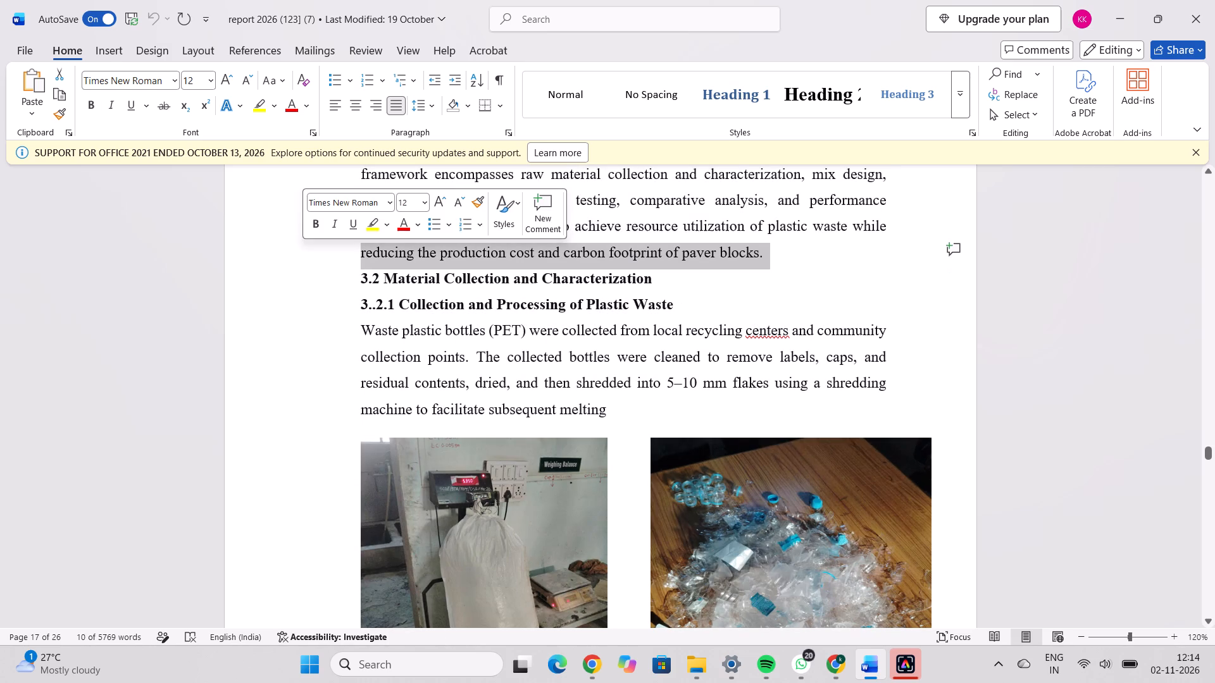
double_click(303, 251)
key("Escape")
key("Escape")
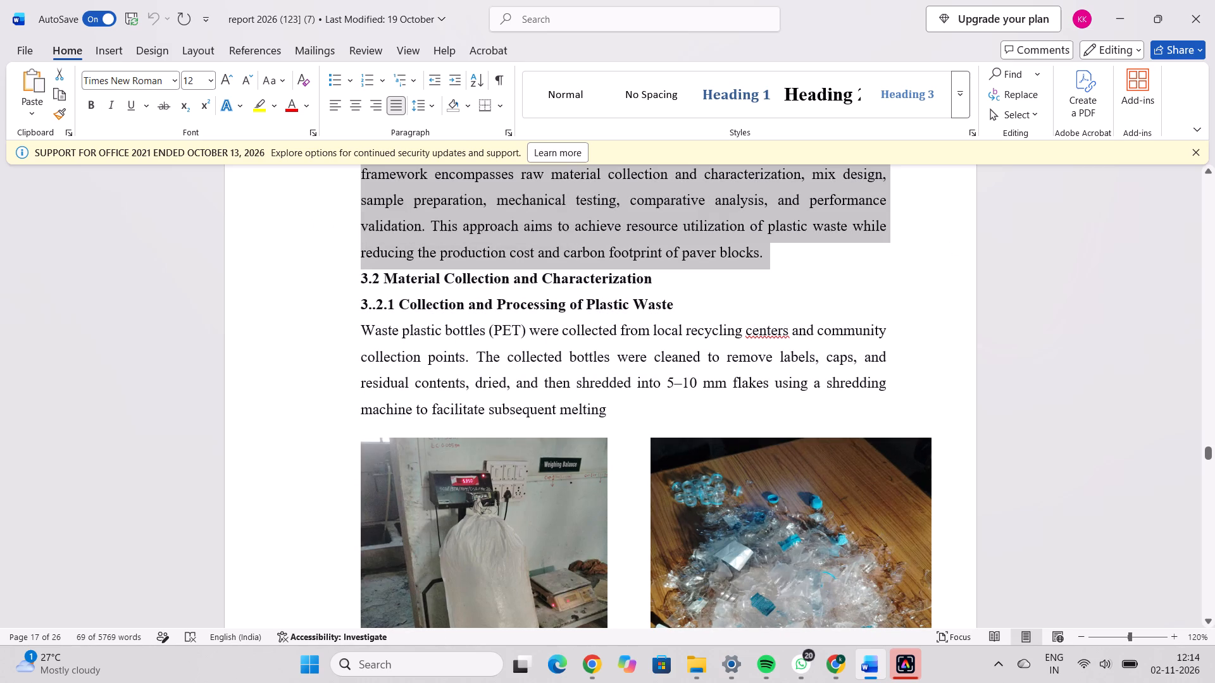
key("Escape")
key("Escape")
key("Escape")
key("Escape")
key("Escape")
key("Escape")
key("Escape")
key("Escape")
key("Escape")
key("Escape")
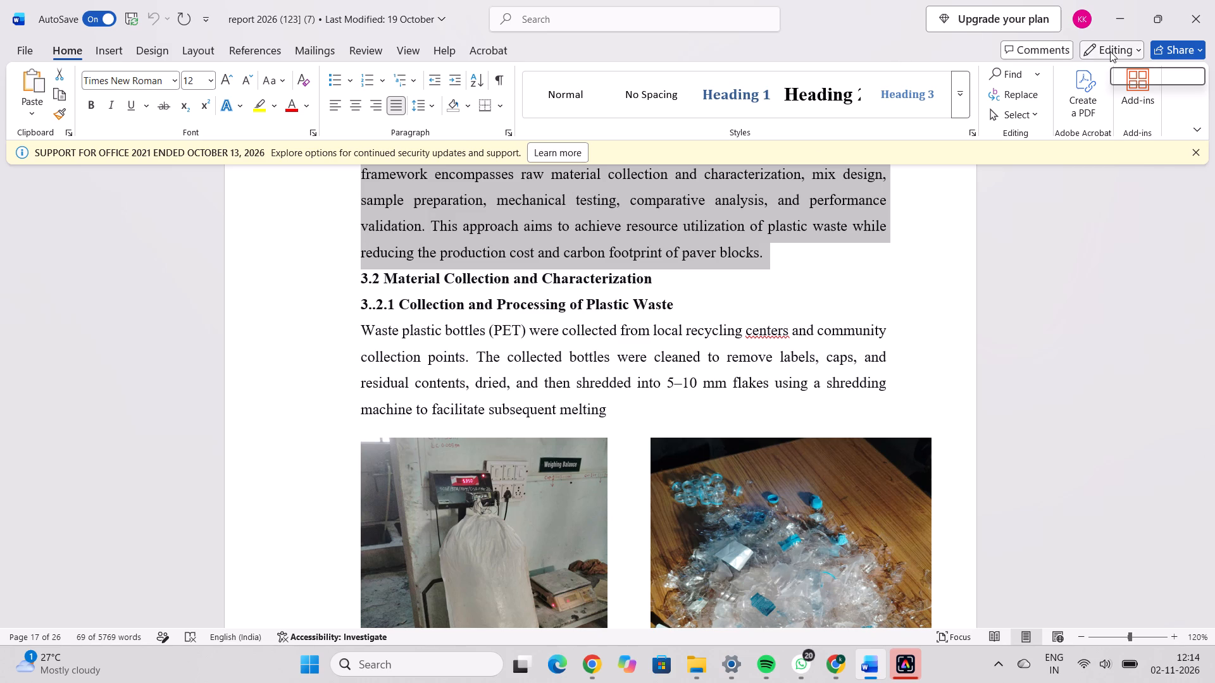
Dismiss the Office 2021 end-of-support notice.
left_click(1201, 146)
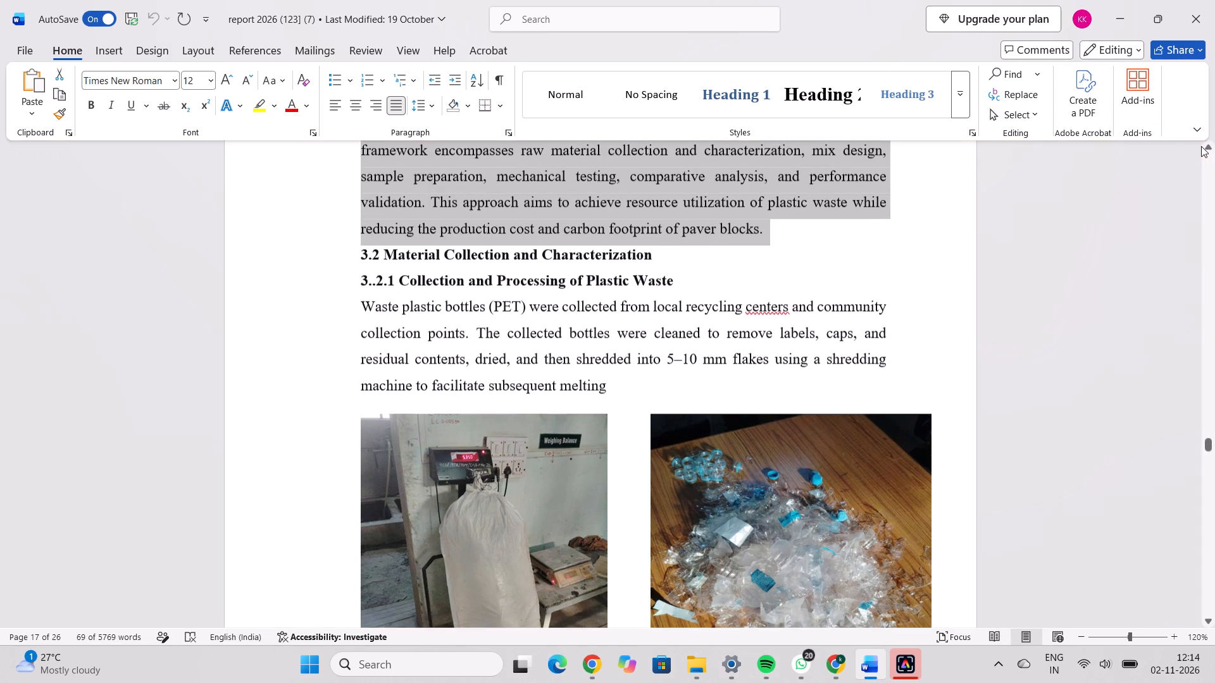
Select the whole report, look through it from section 3.2 to the Chapter 4 Conclusions, and clear the selection.
left_click(1030, 132)
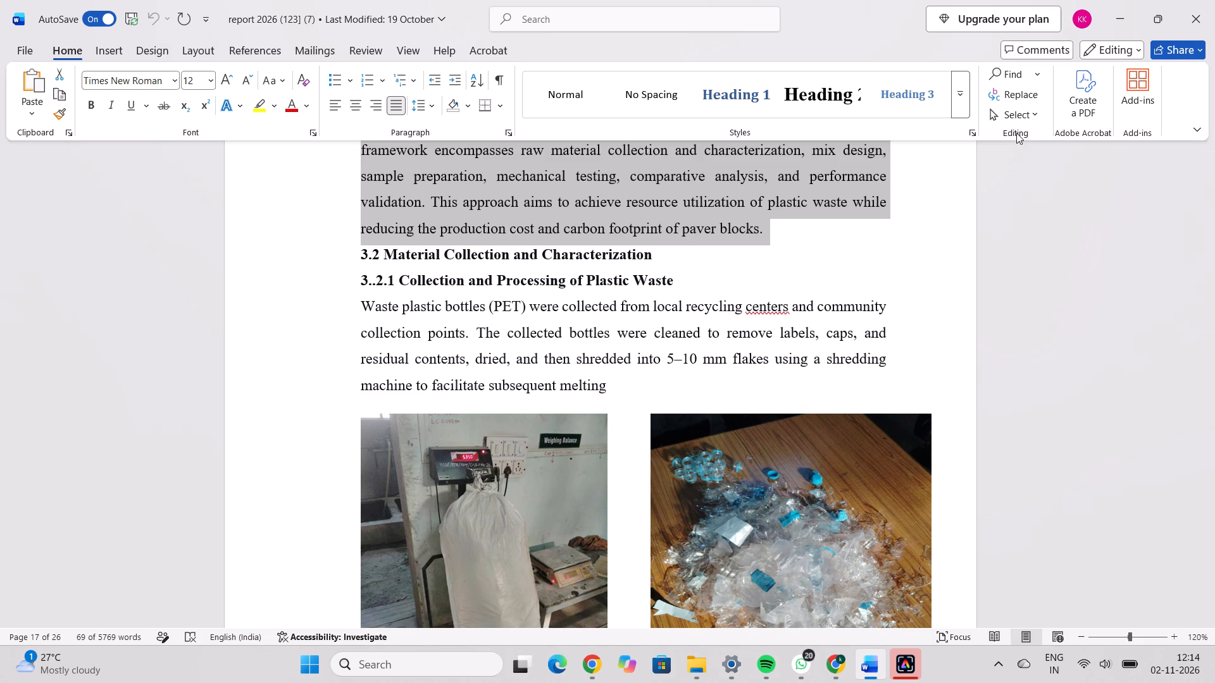
left_click(1016, 133)
left_click(1004, 234)
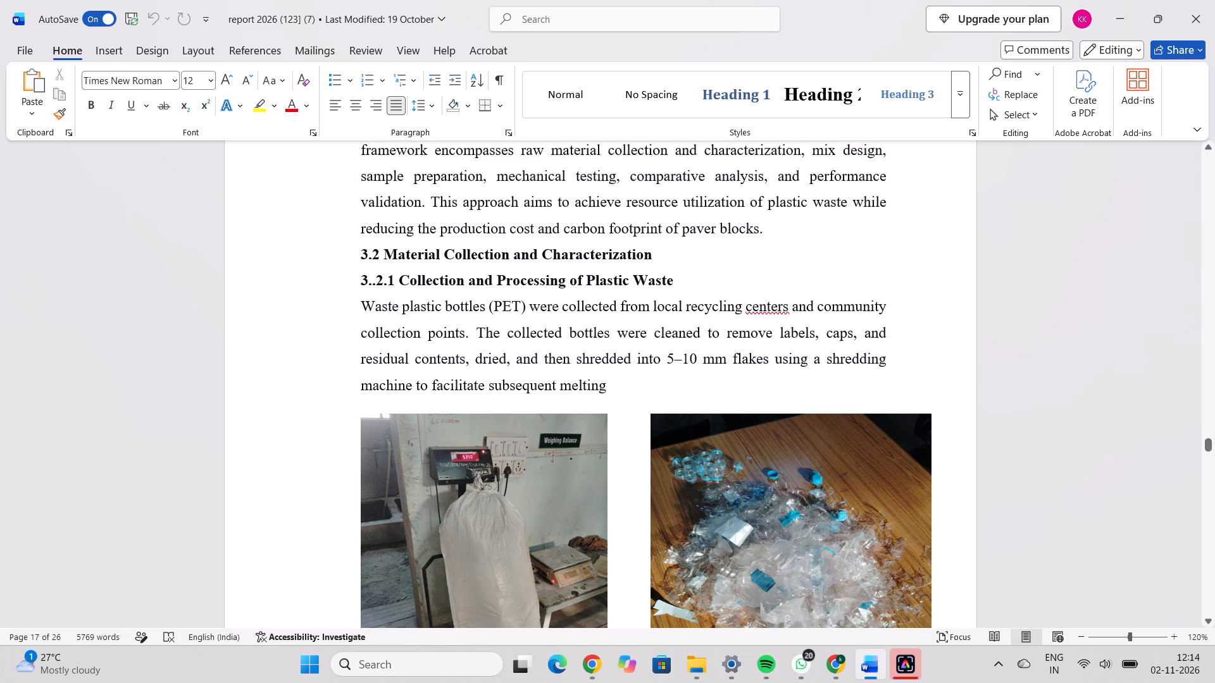
key("ctrl+a")
scroll(1004, 234, "down", 2)
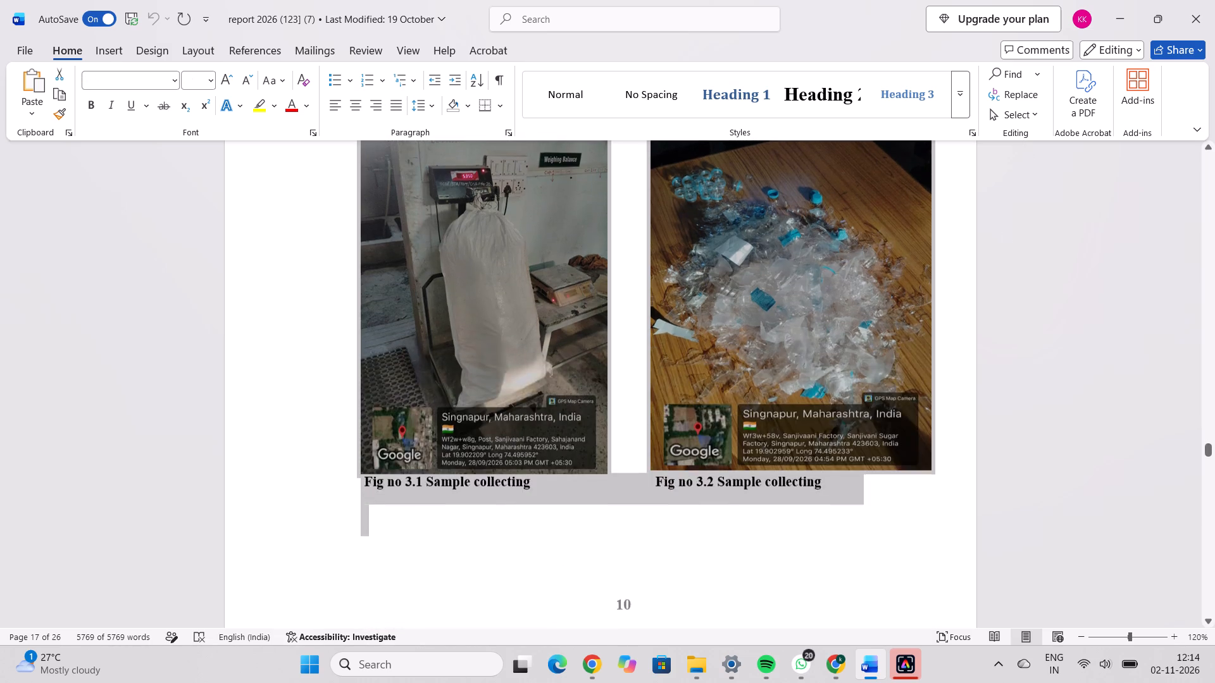
scroll(1004, 234, "down", 8)
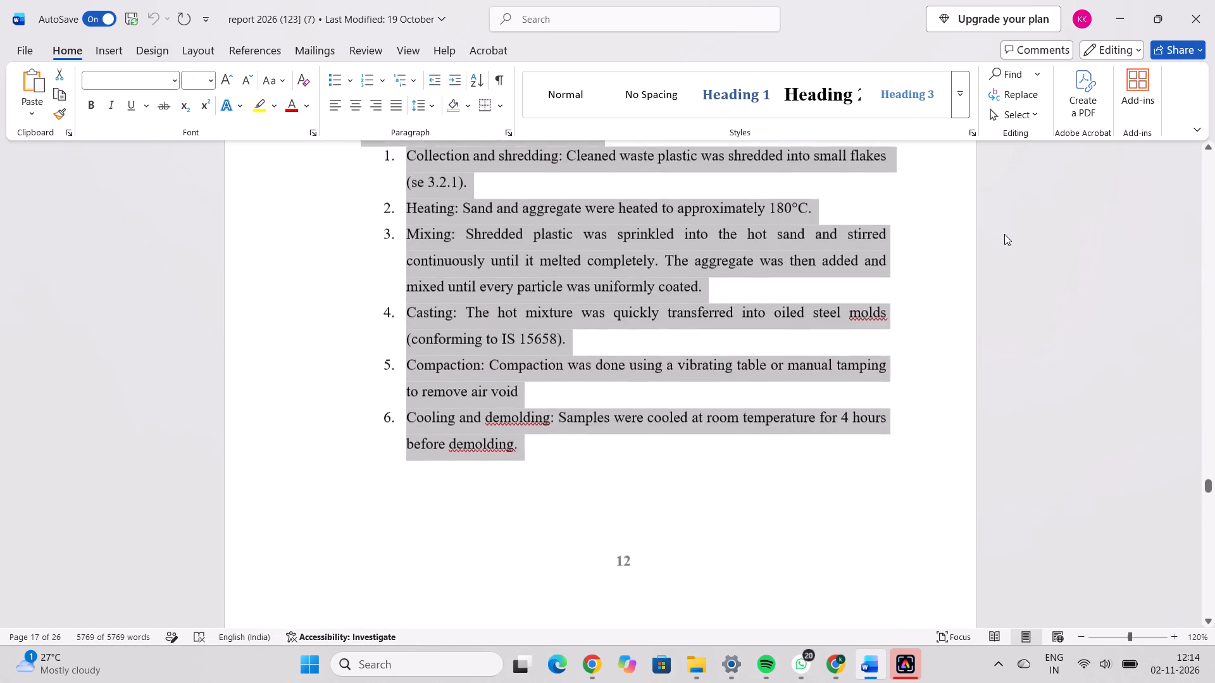
scroll(1004, 234, "down", 8)
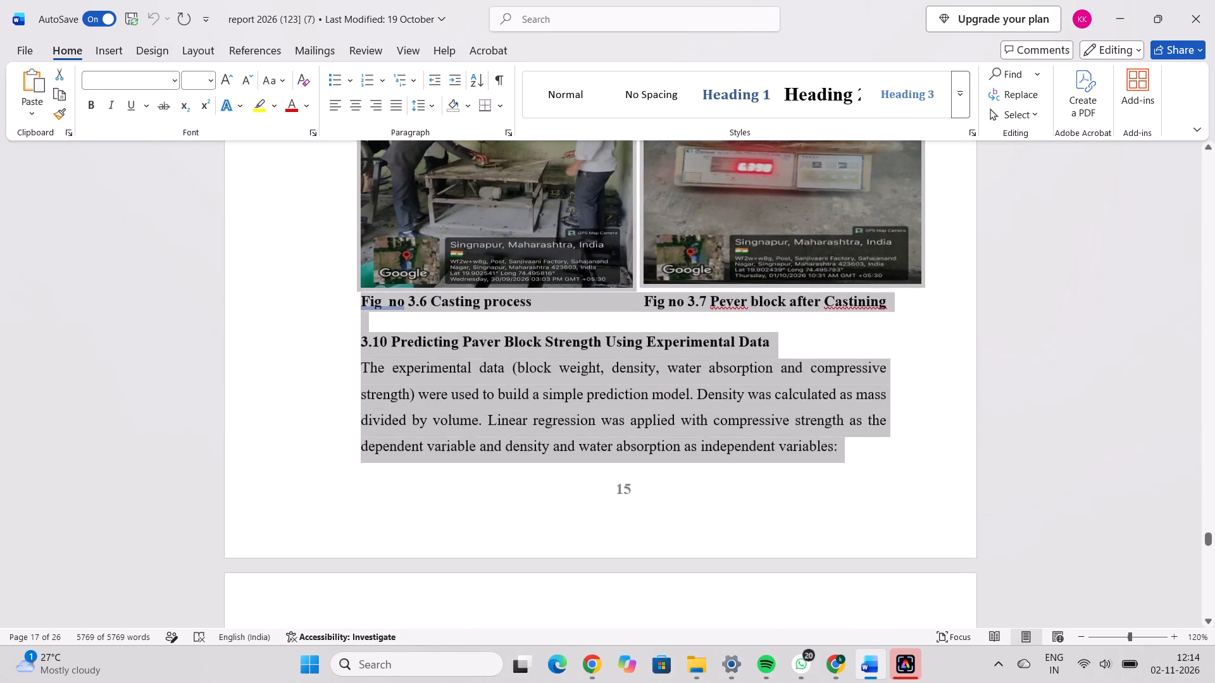
scroll(1004, 234, "down", 4)
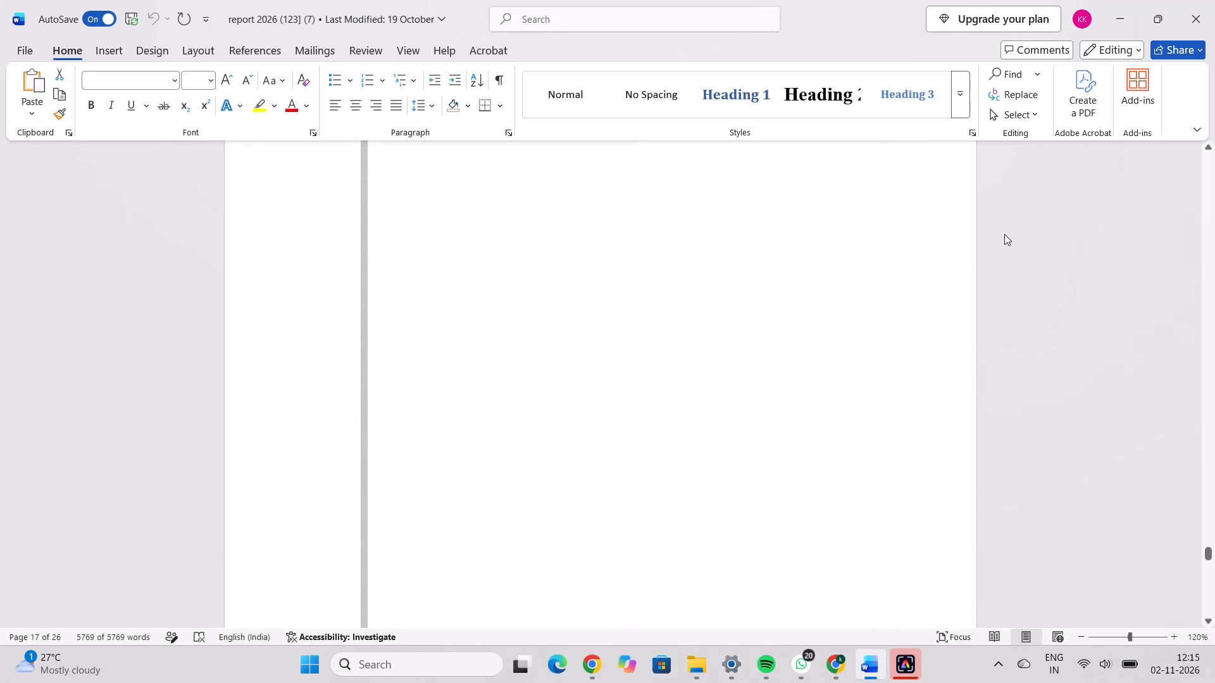
scroll(1004, 234, "down", 3)
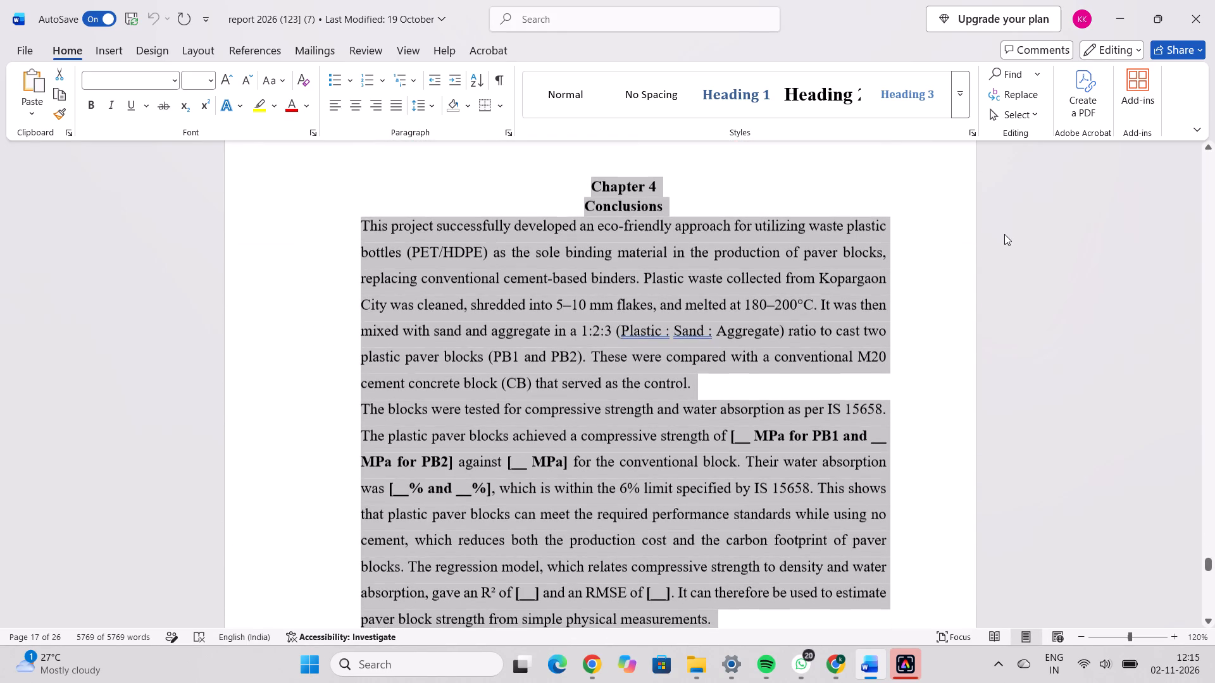
scroll(1004, 234, "down", 1)
left_click(887, 164)
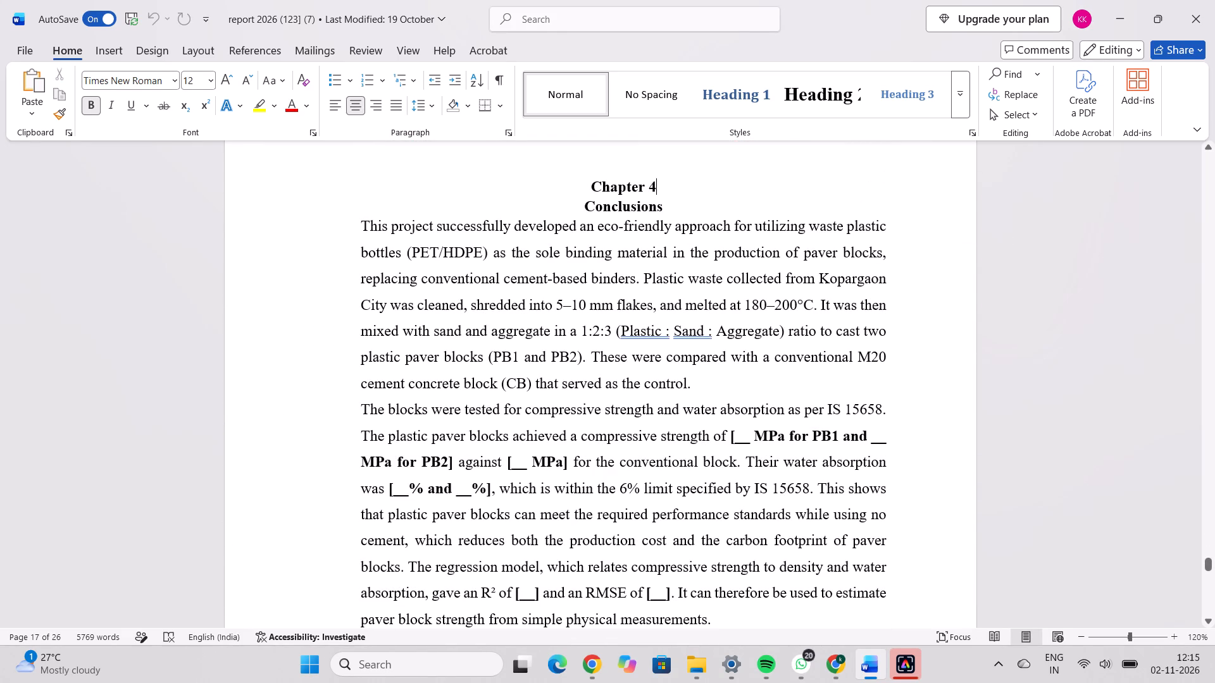
Look back through the report from Chapter 4 past results, casting, testing and mix design to the Chapter 3 heading.
scroll(740, 336, "up", 5)
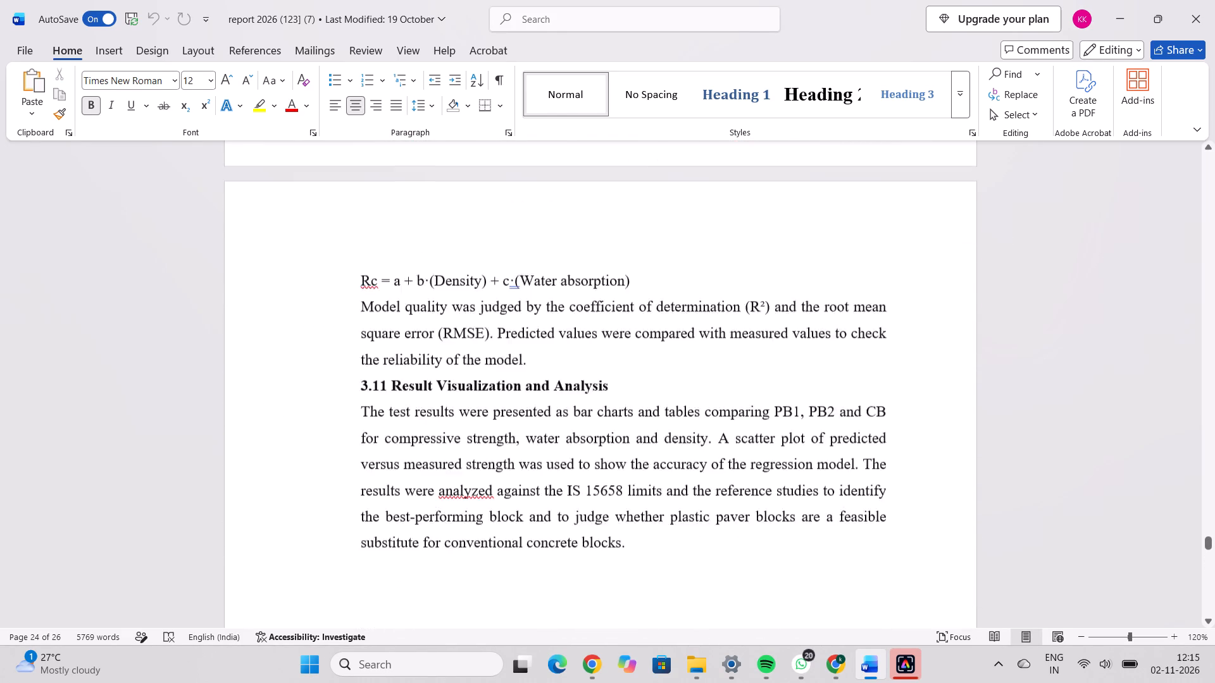
scroll(740, 336, "up", 5)
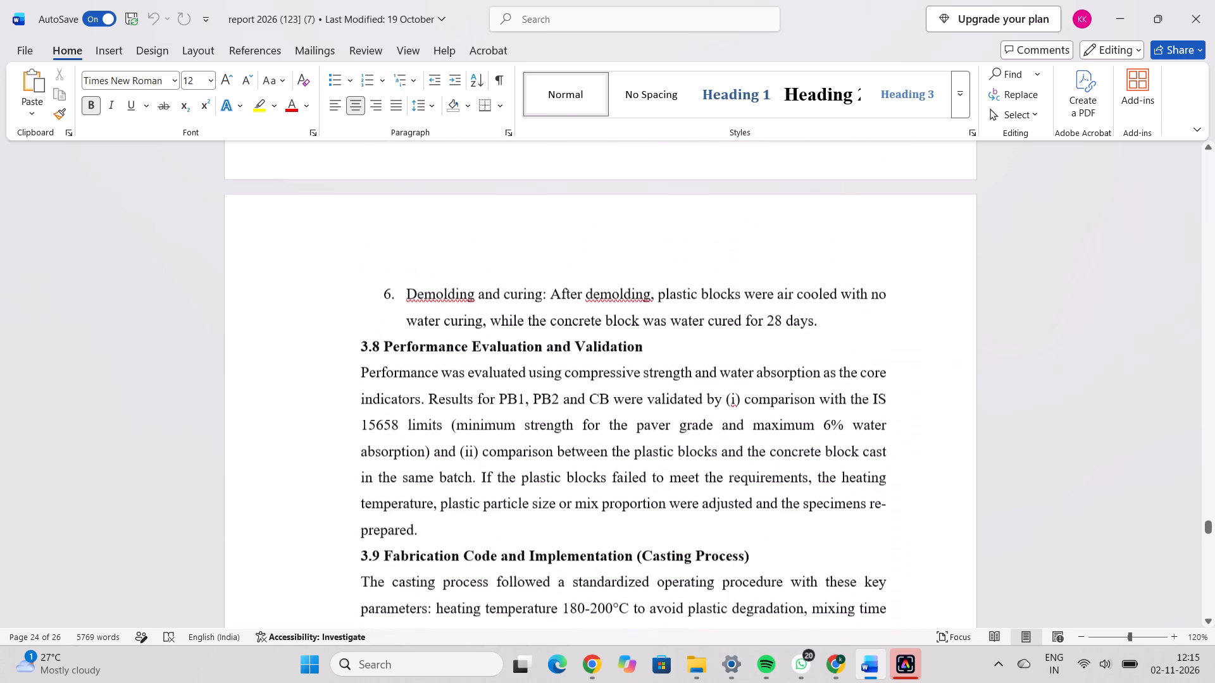
scroll(740, 336, "up", 7)
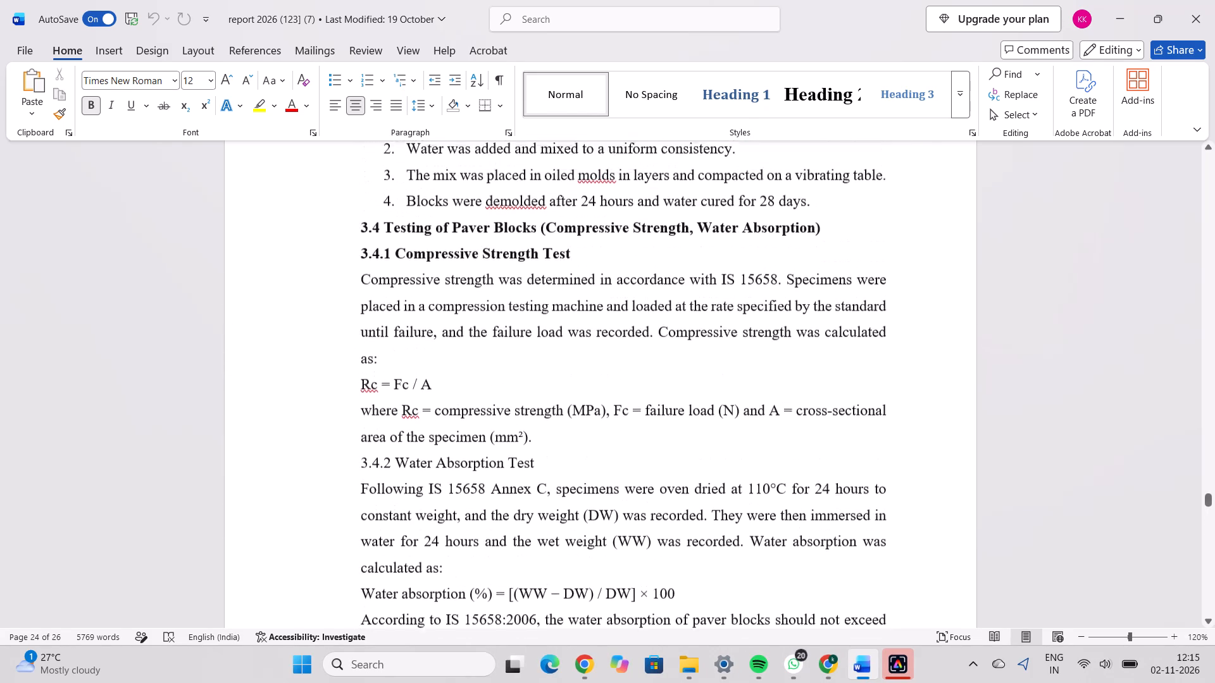
scroll(740, 336, "up", 6)
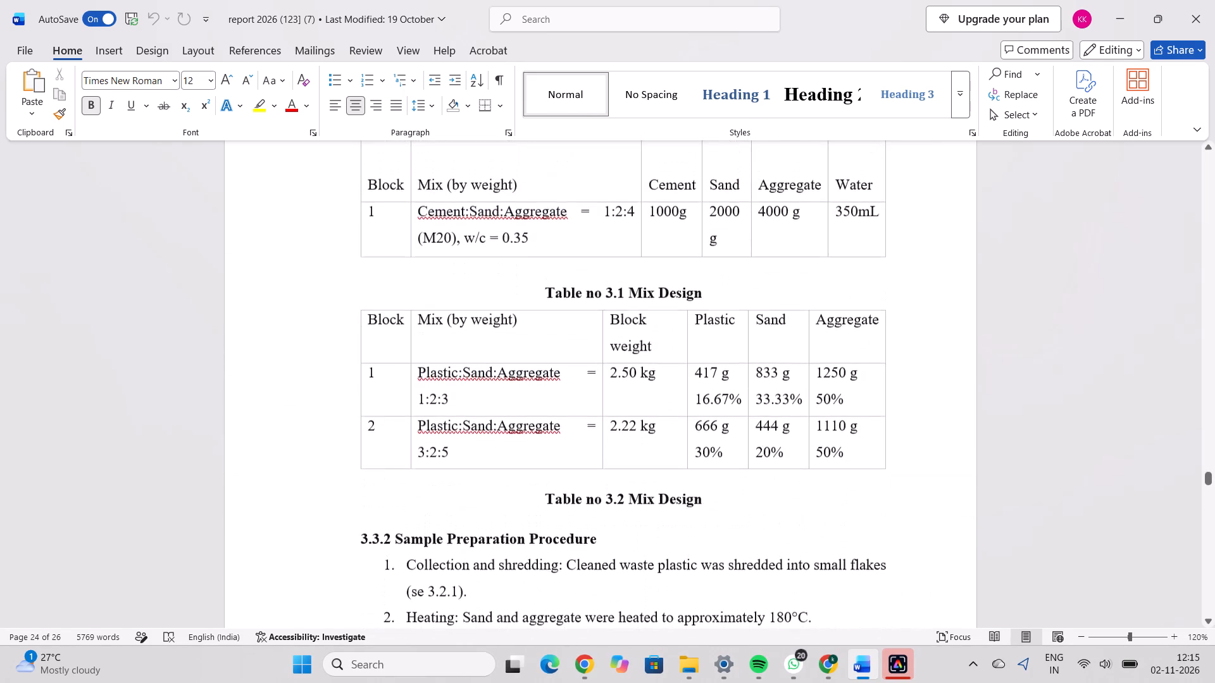
scroll(740, 336, "up", 7)
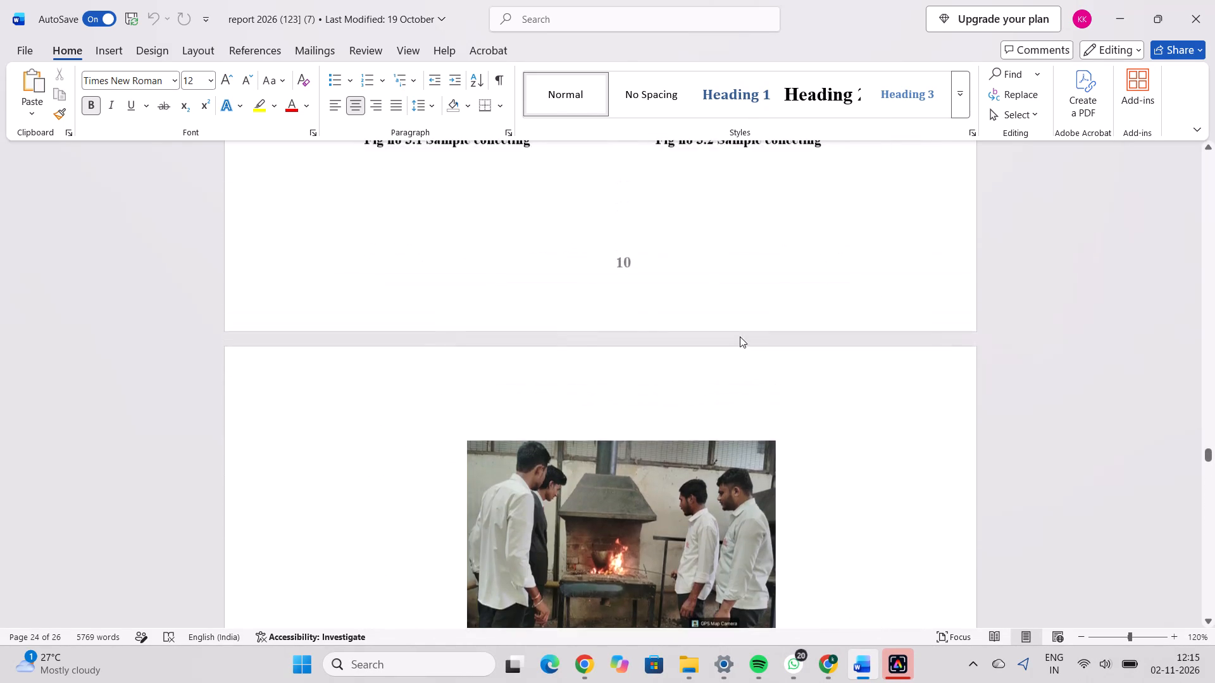
scroll(740, 336, "up", 3)
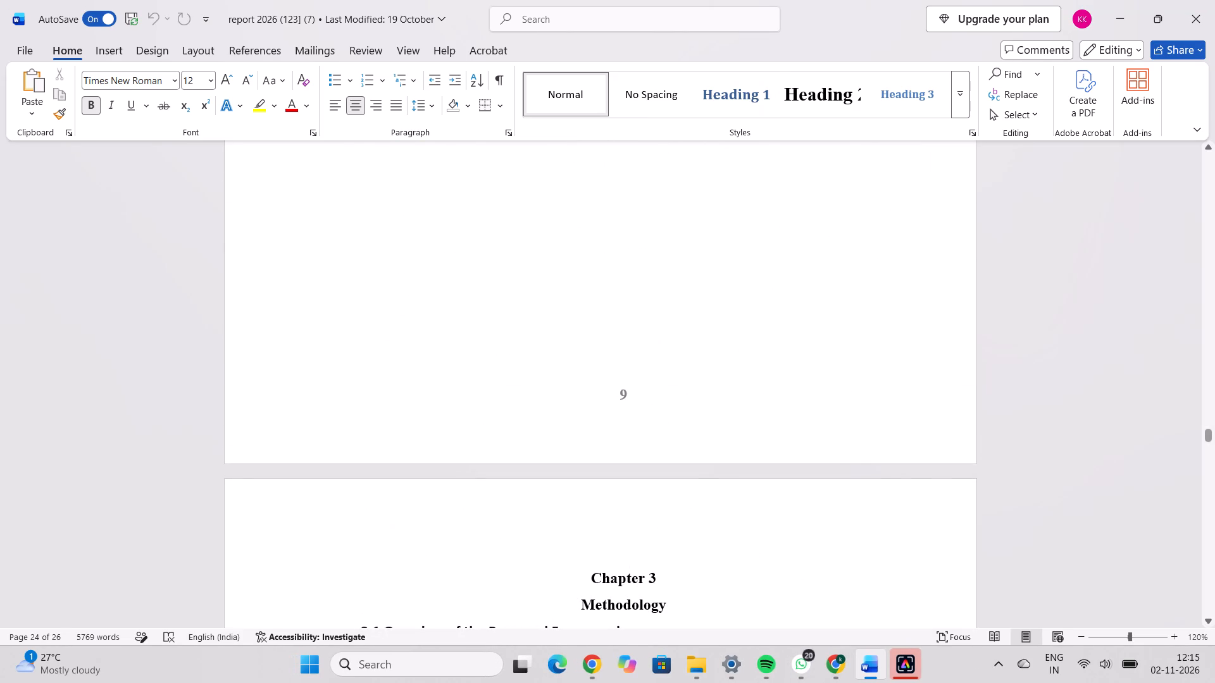
scroll(655, 430, "down", 2)
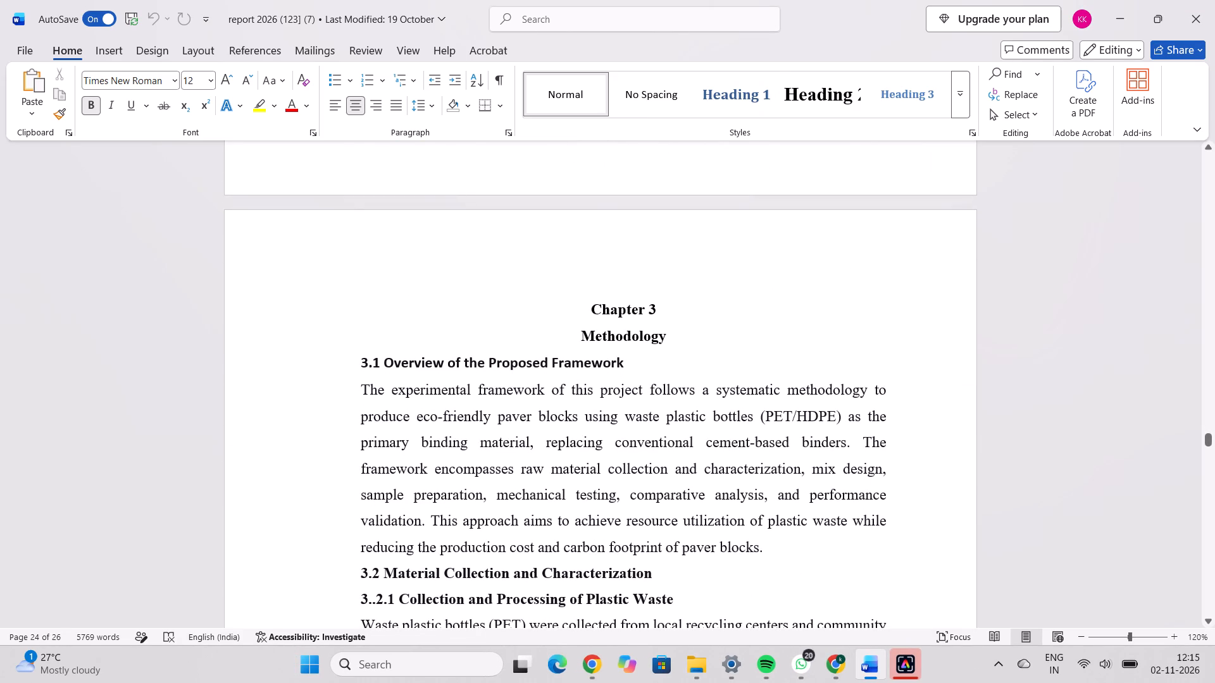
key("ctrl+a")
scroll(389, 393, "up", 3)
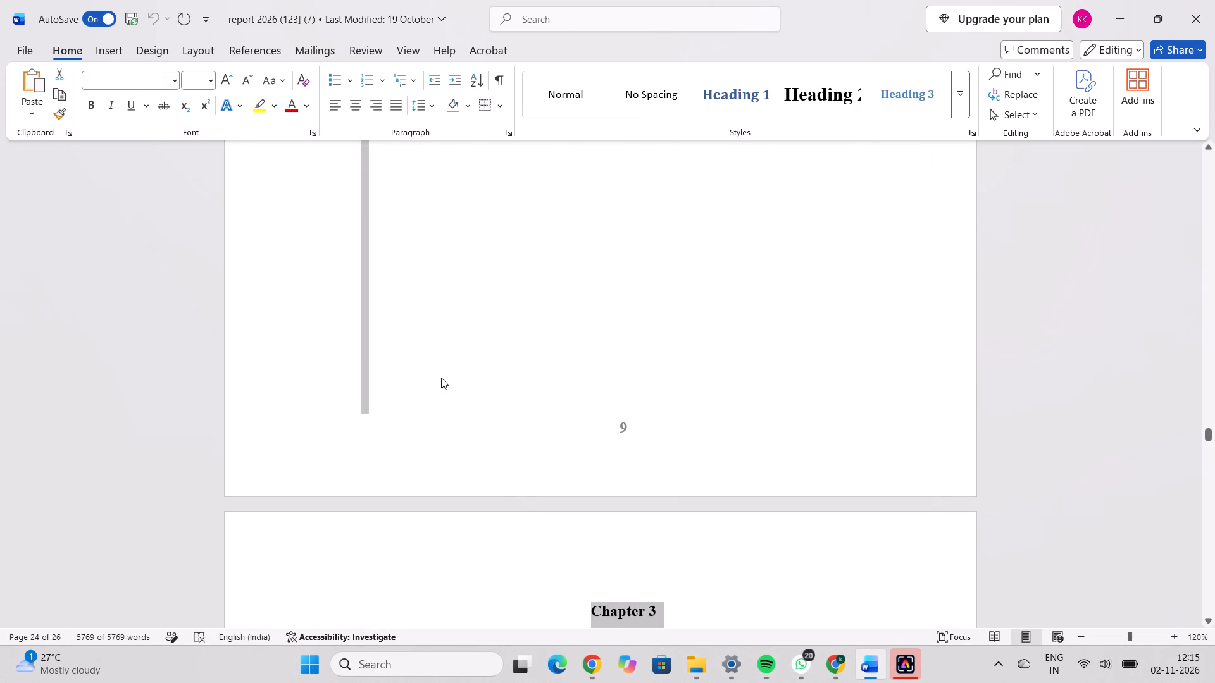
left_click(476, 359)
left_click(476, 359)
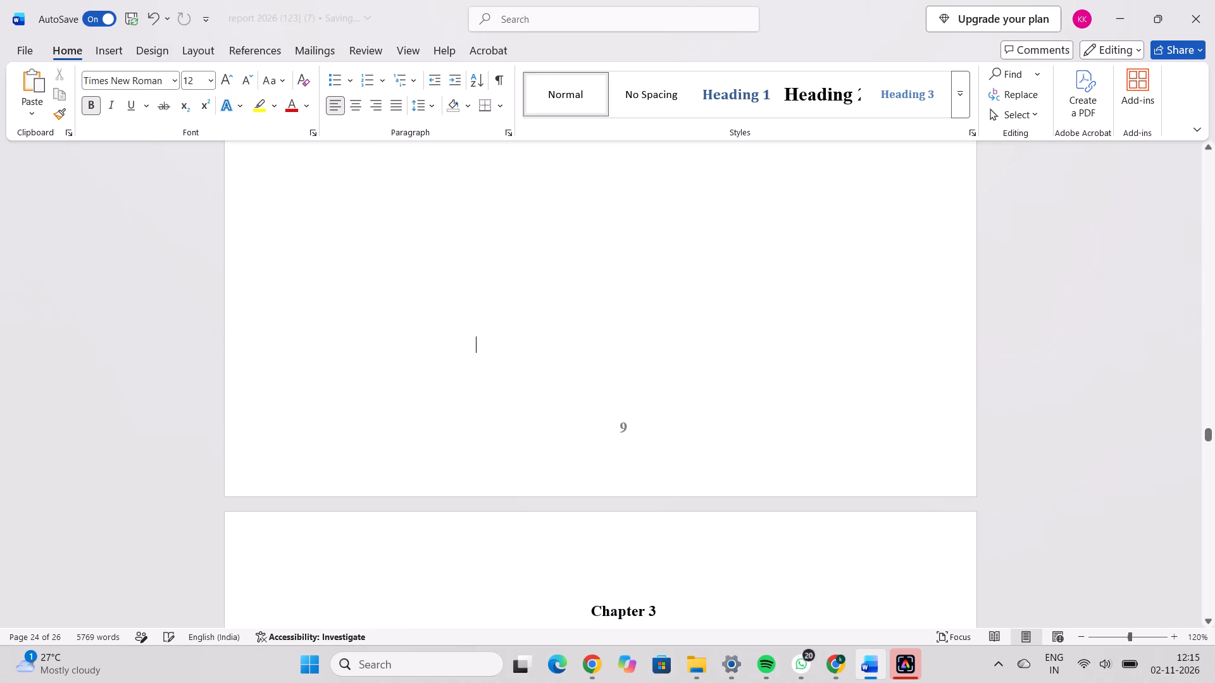
Select and copy the Chapter 3 Methodology text from the 3.1 overview heading through the blank space after the chapter's last paragraph.
scroll(422, 460, "down", 2)
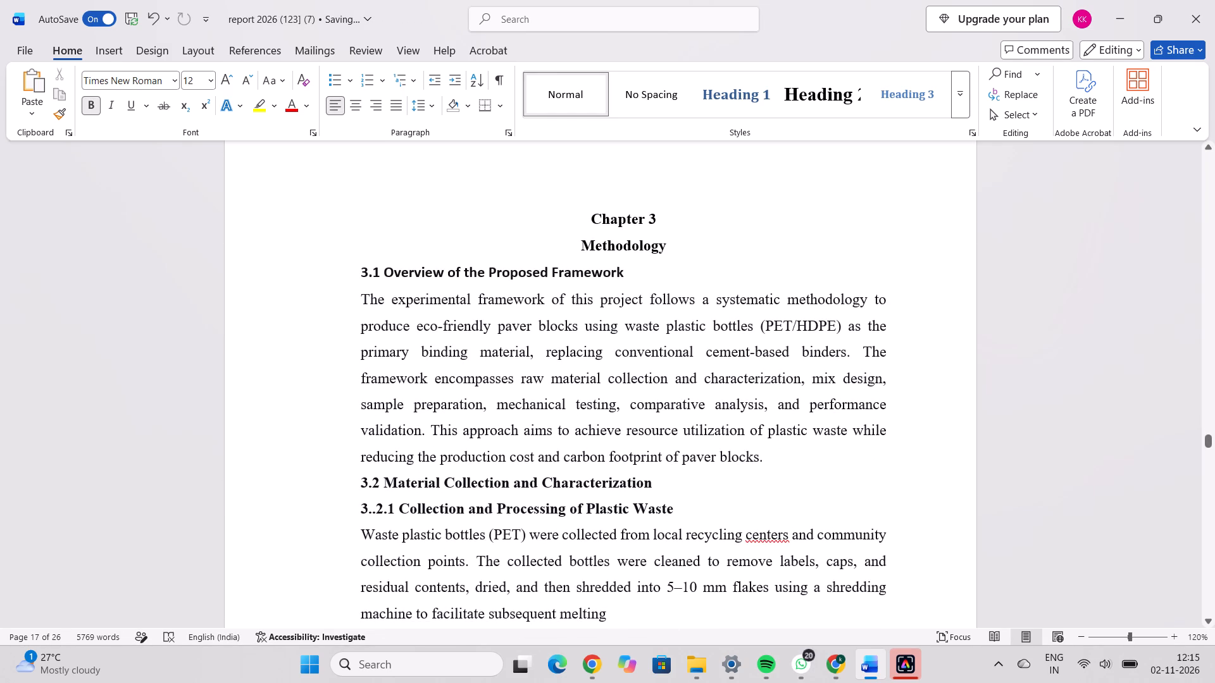
left_click(435, 243)
key("ctrl+c")
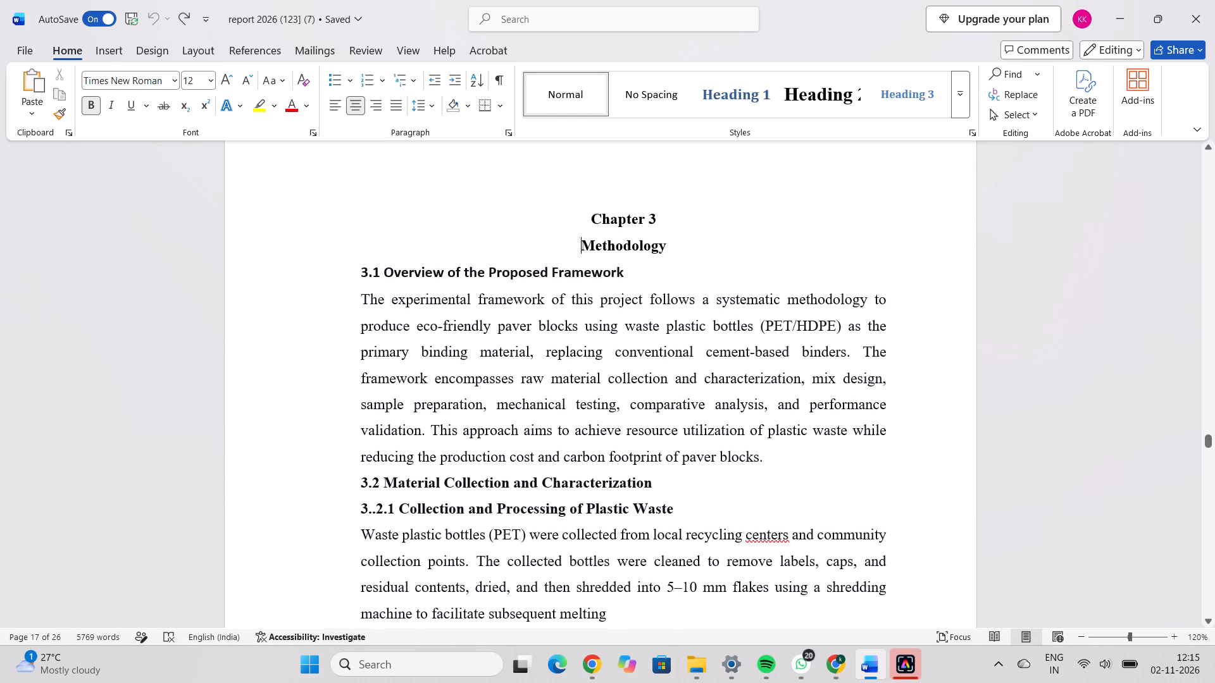
double_click(352, 273)
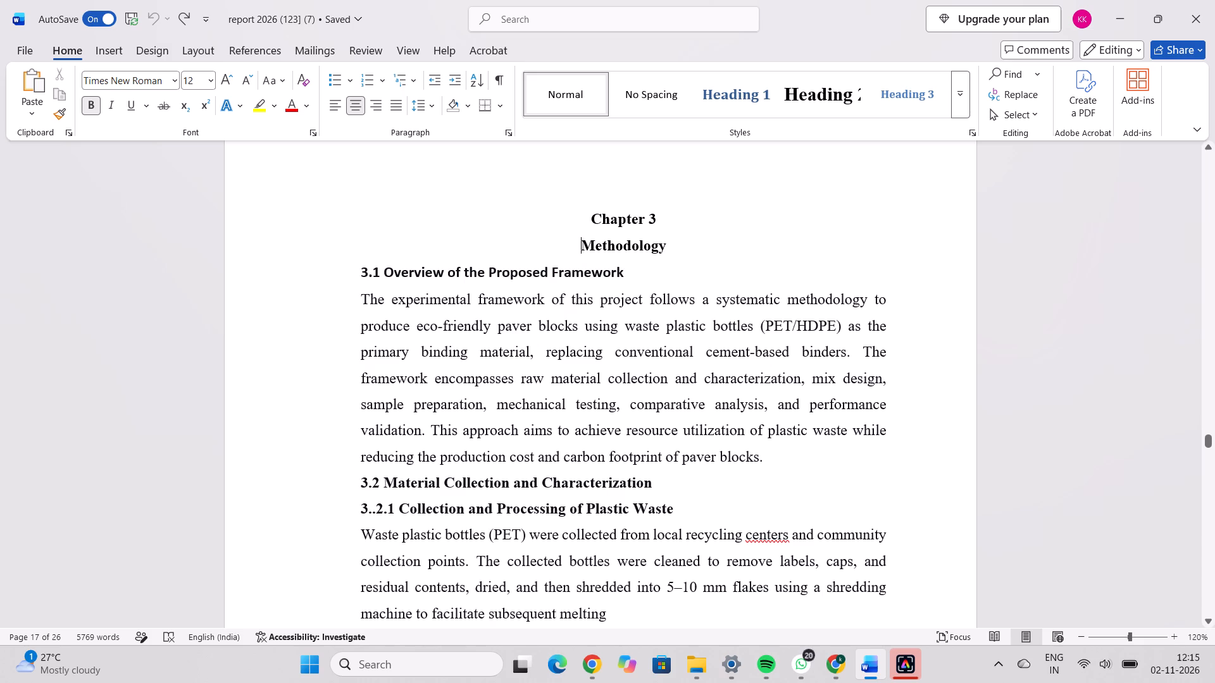
left_click(366, 271)
left_click_drag(366, 271, 428, 276)
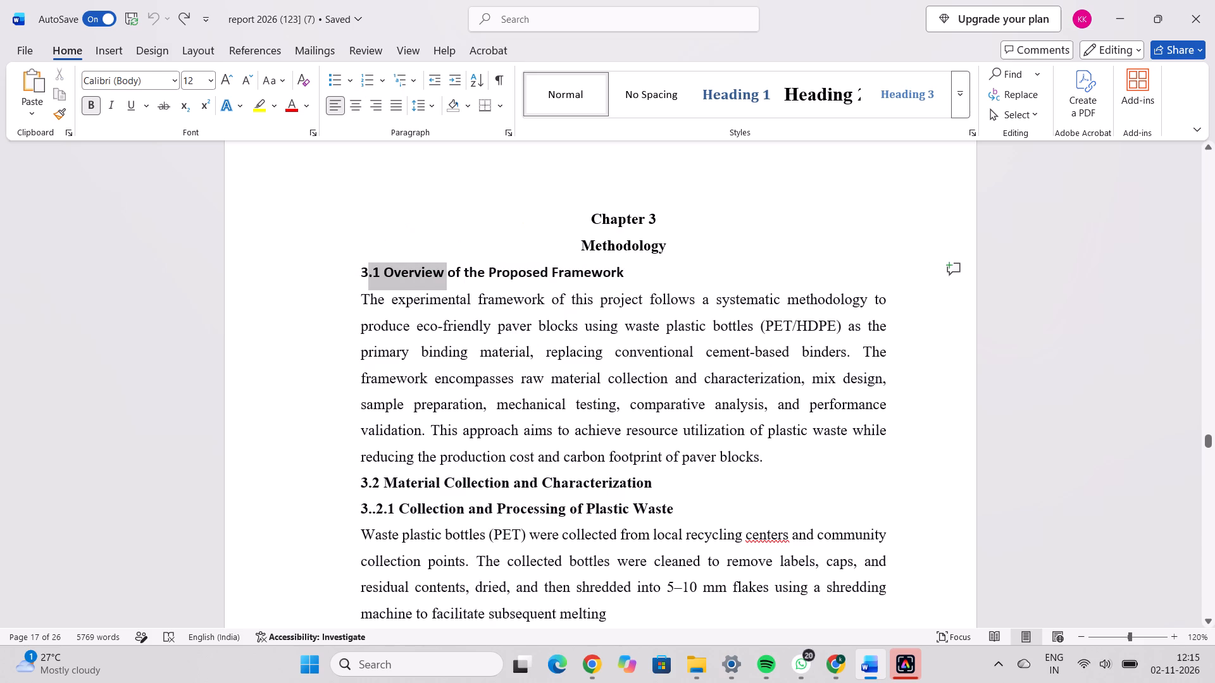
left_click_drag(428, 276, 754, 513)
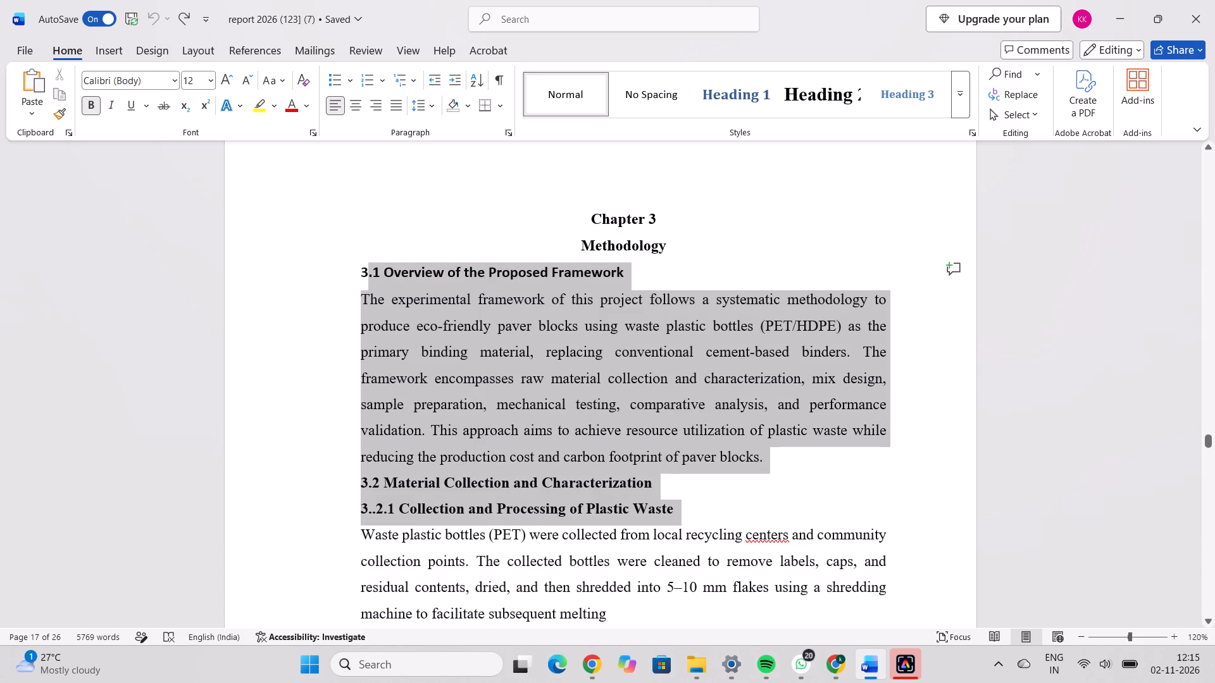
left_click_drag(754, 513, 937, 663)
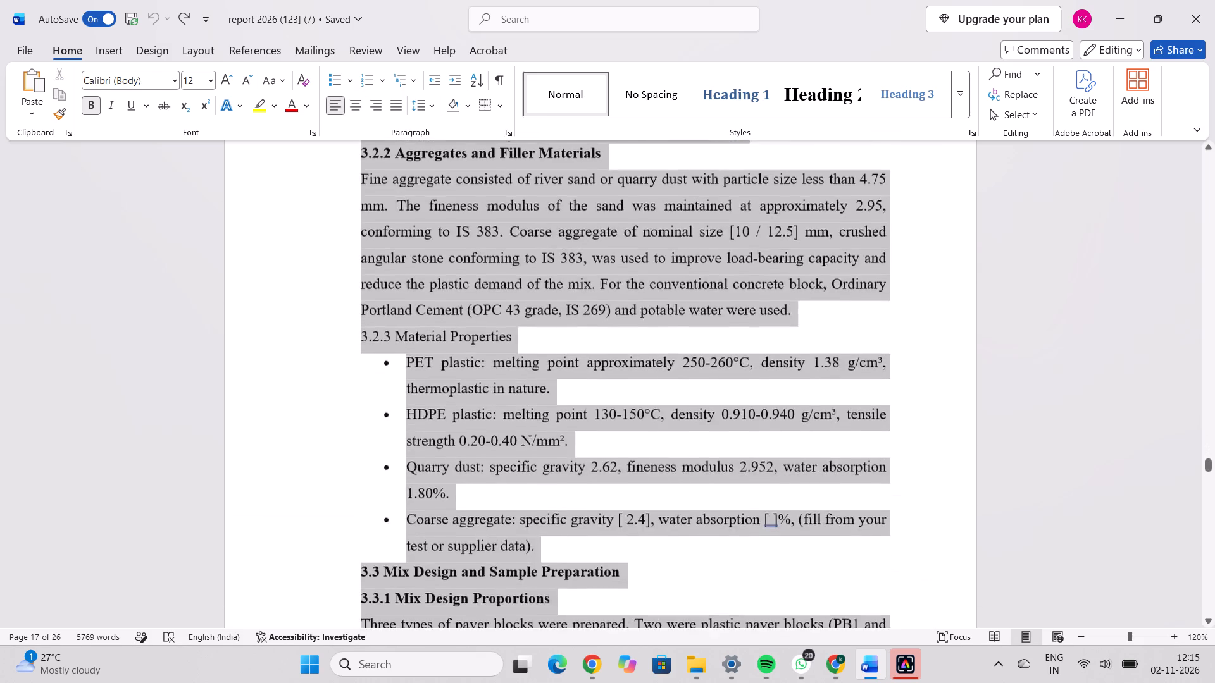
left_click_drag(937, 663, 904, 633)
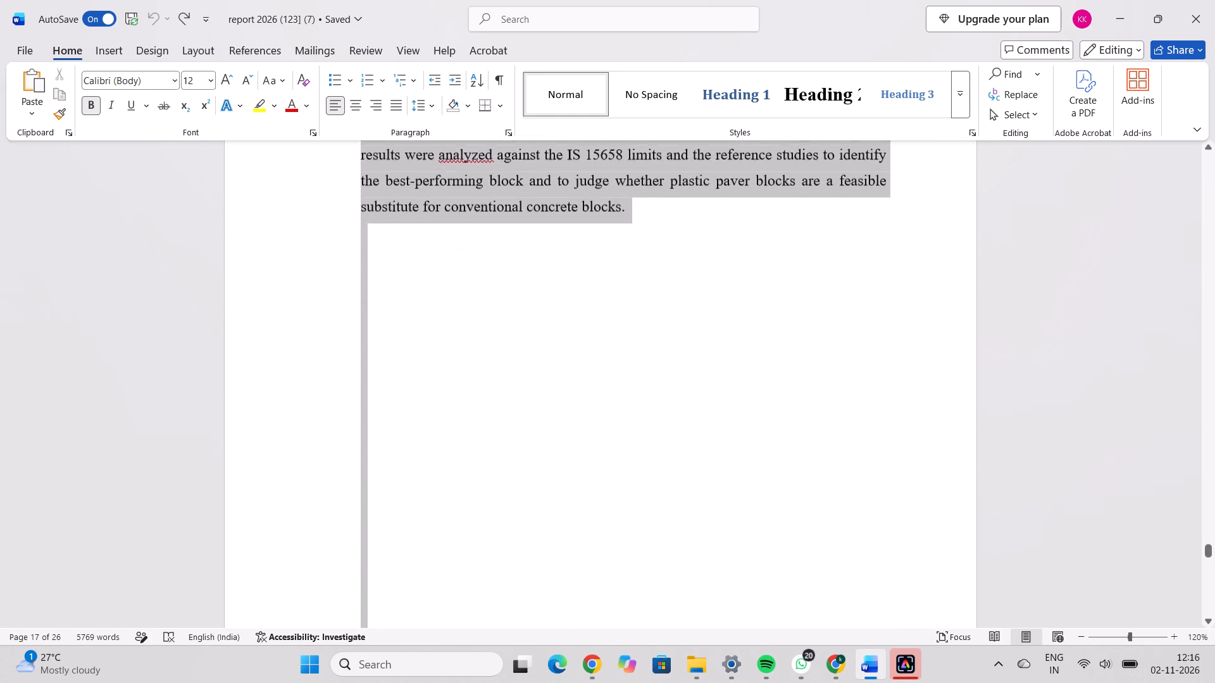
left_click_drag(904, 633, 814, 371)
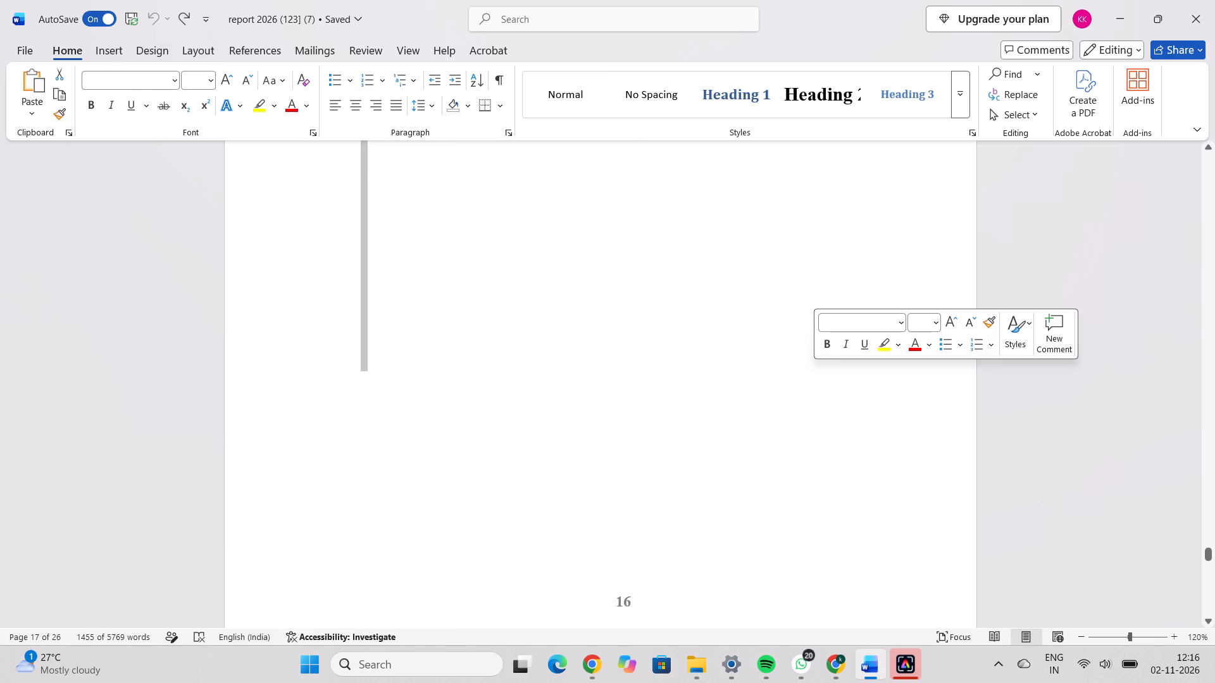
key("ctrl+c")
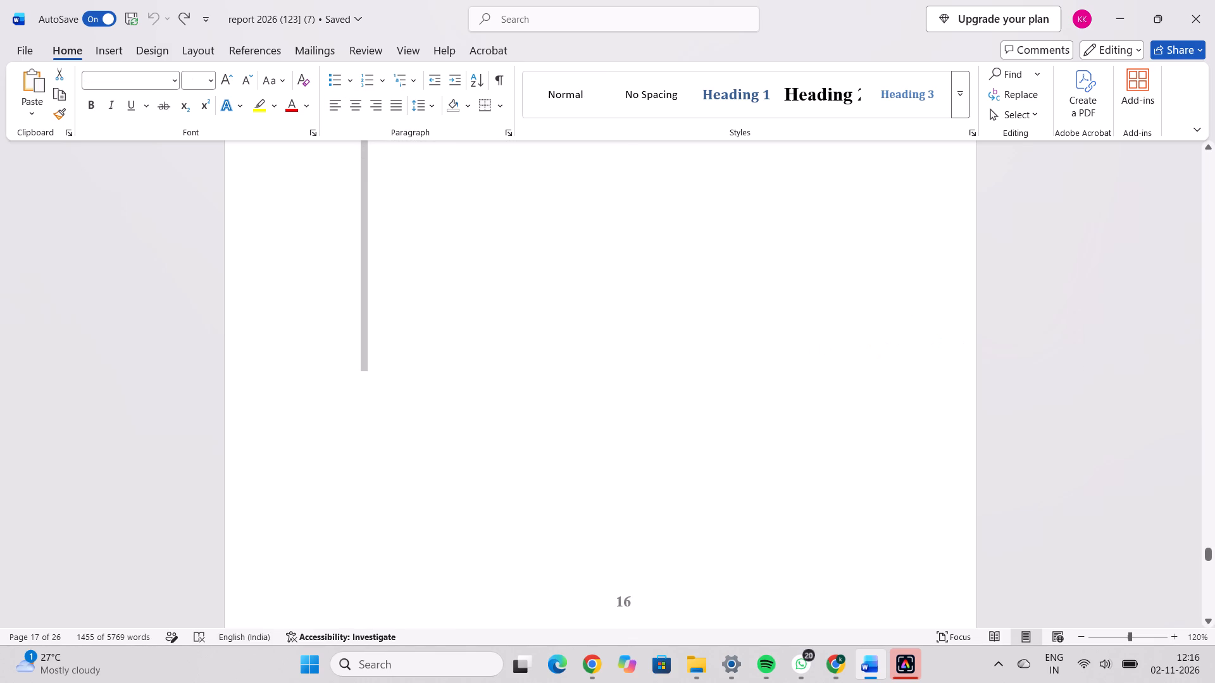
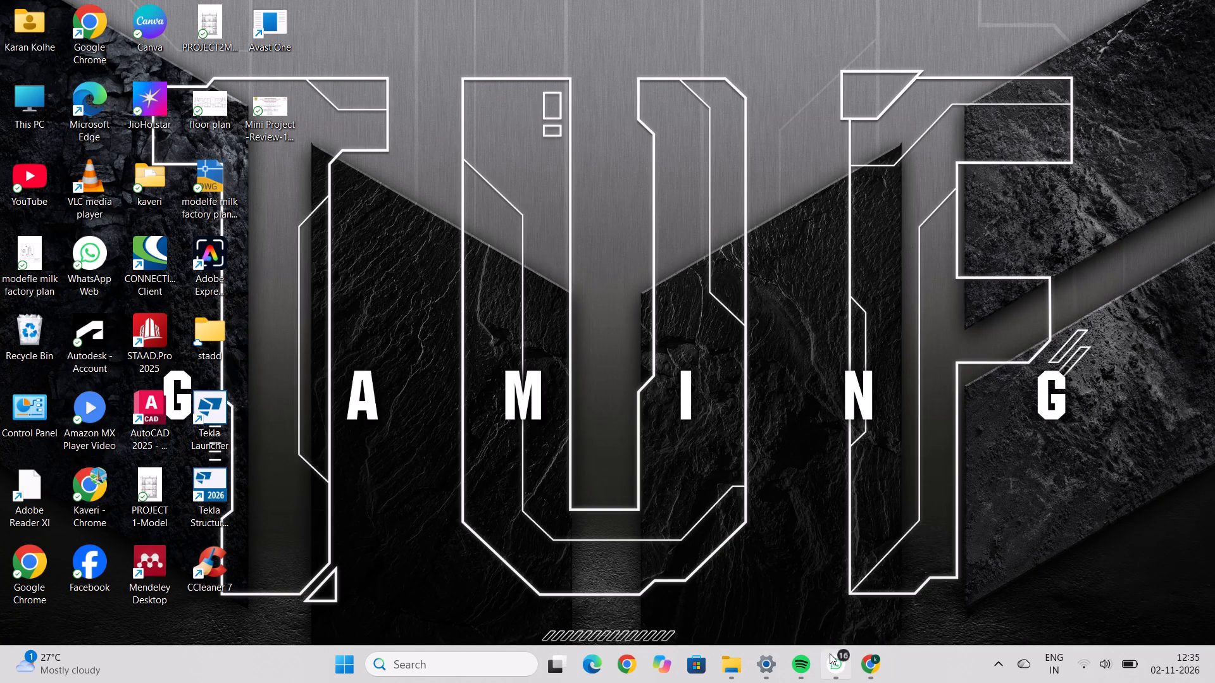
Open the most recently uploaded "report 2026 (123) (7).docx" in Word from the OneDrive activity list.
left_click(1025, 660)
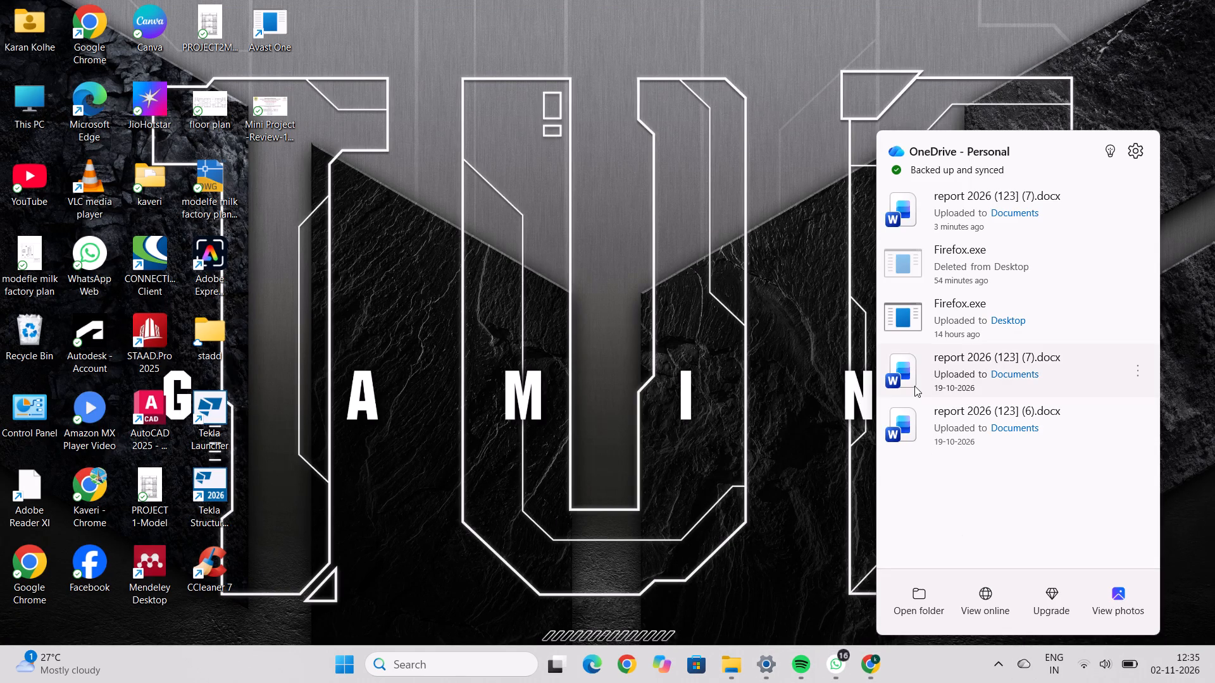
left_click(939, 207)
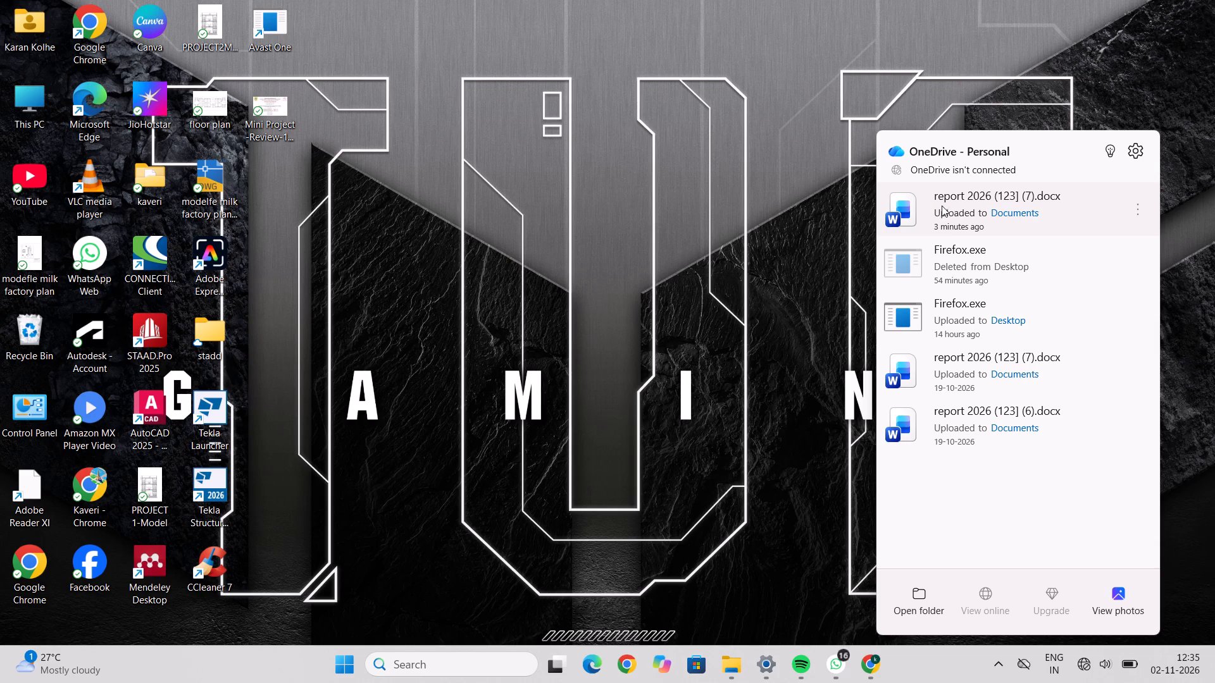
double_click(918, 204)
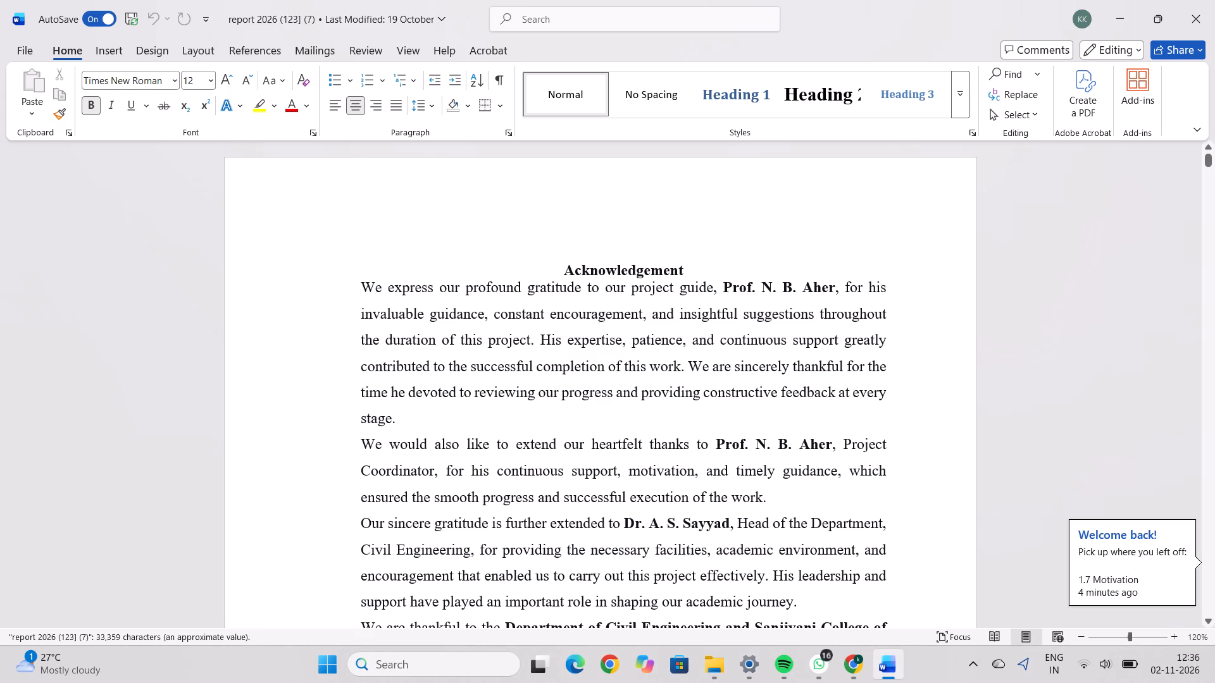
Look through the report from the Acknowledgement to the start of Chapter 3, Methodology.
scroll(885, 297, "down", 4)
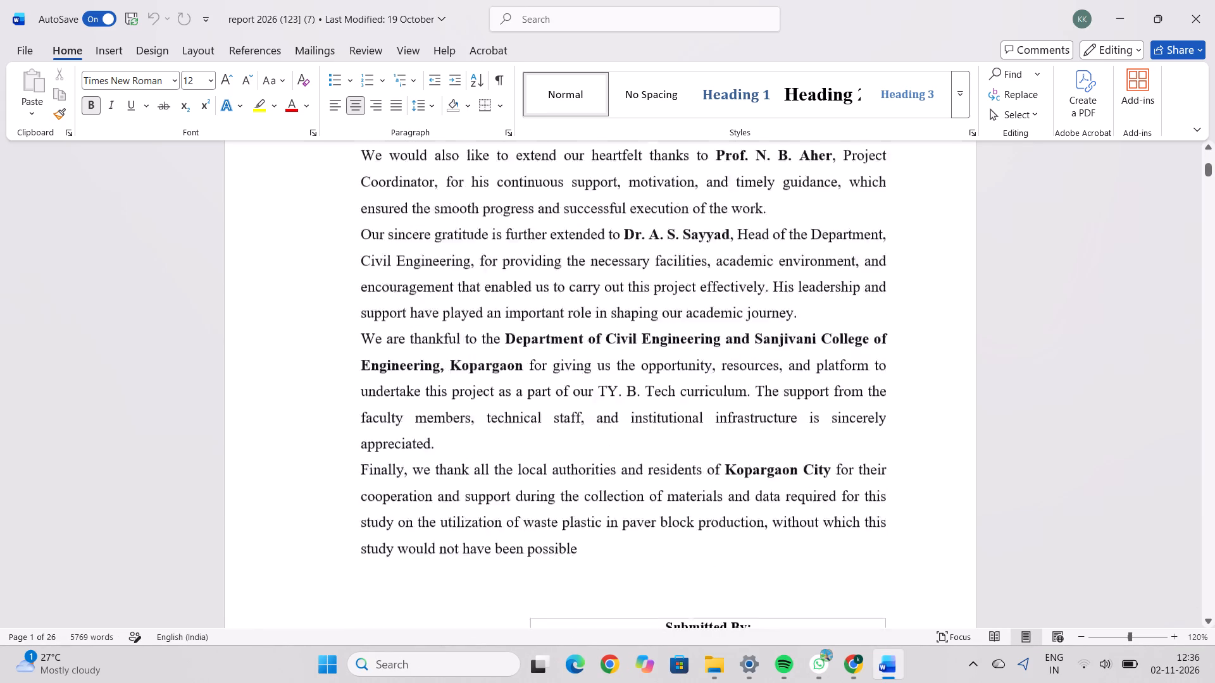
scroll(885, 297, "down", 19)
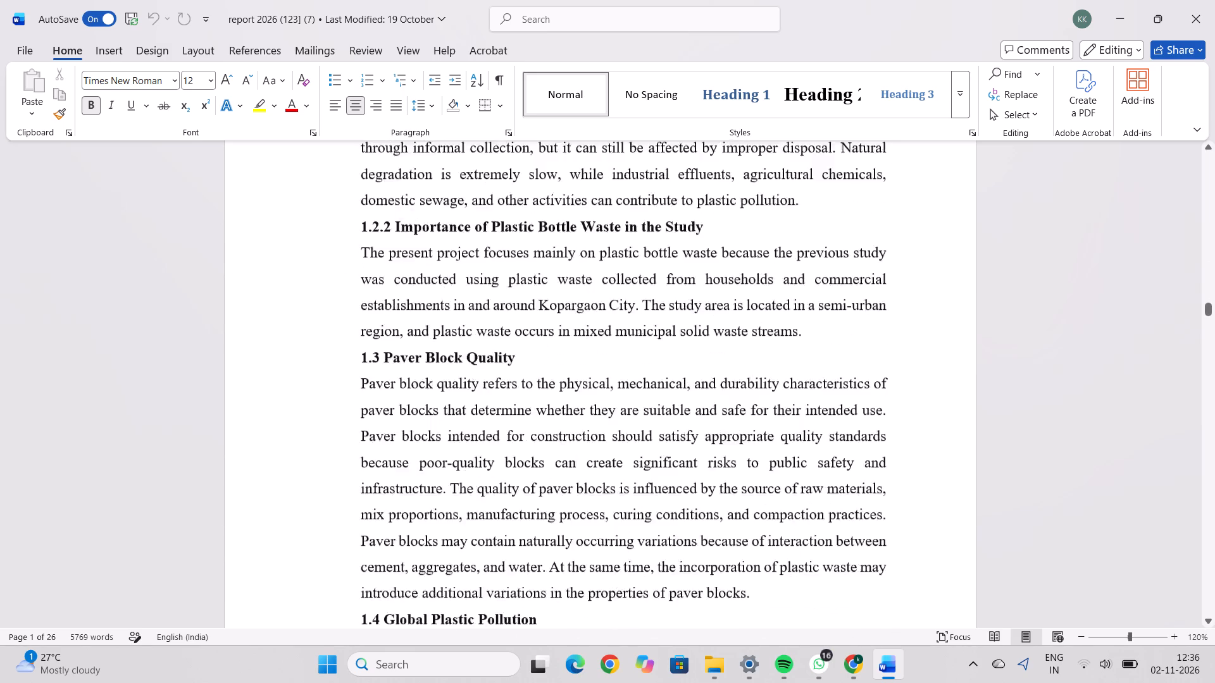
scroll(885, 297, "down", 8)
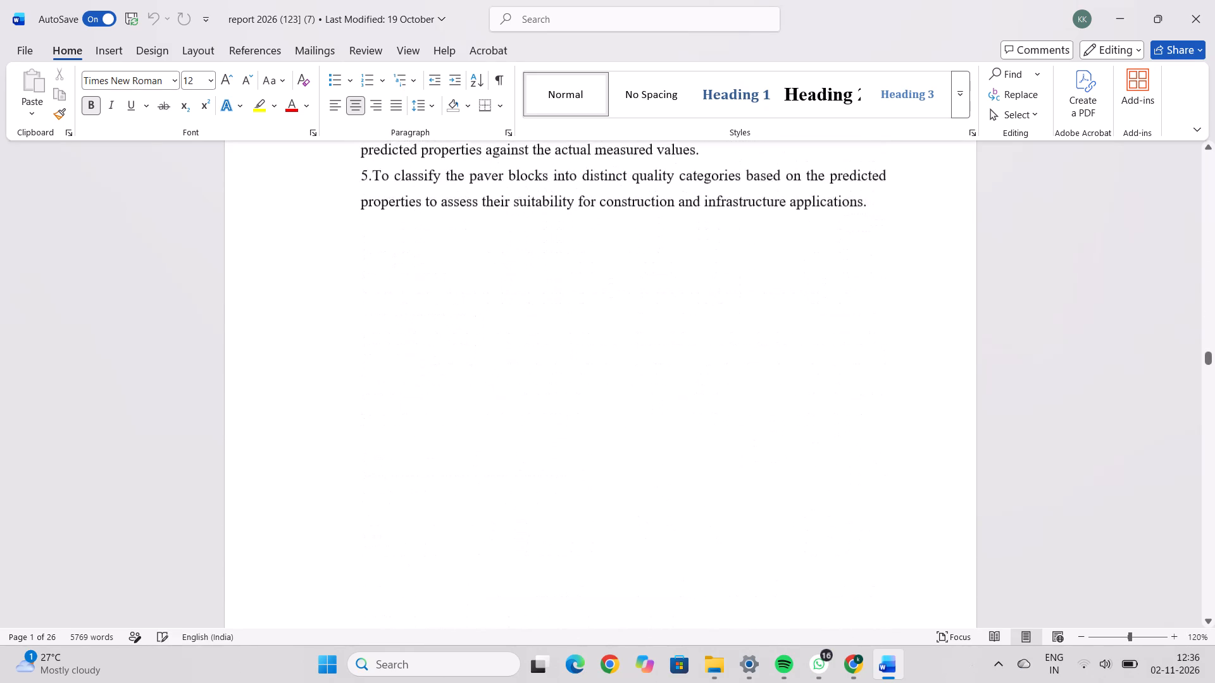
scroll(885, 297, "down", 6)
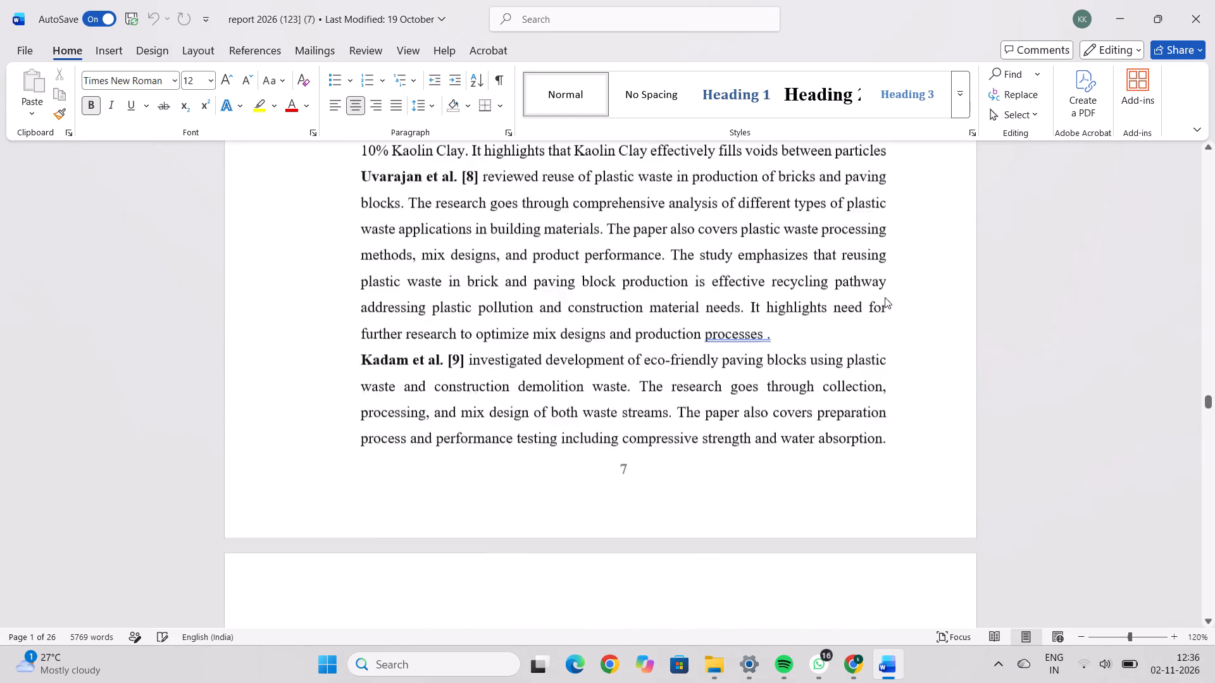
scroll(885, 297, "down", 4)
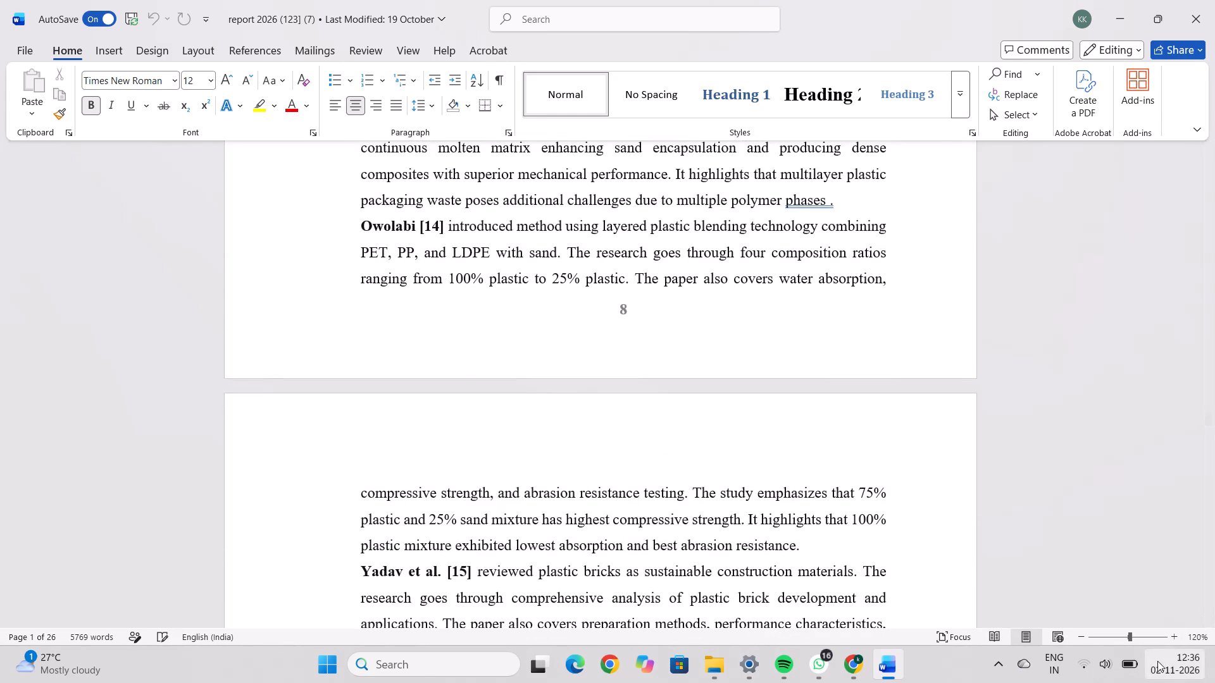
left_click(1176, 631)
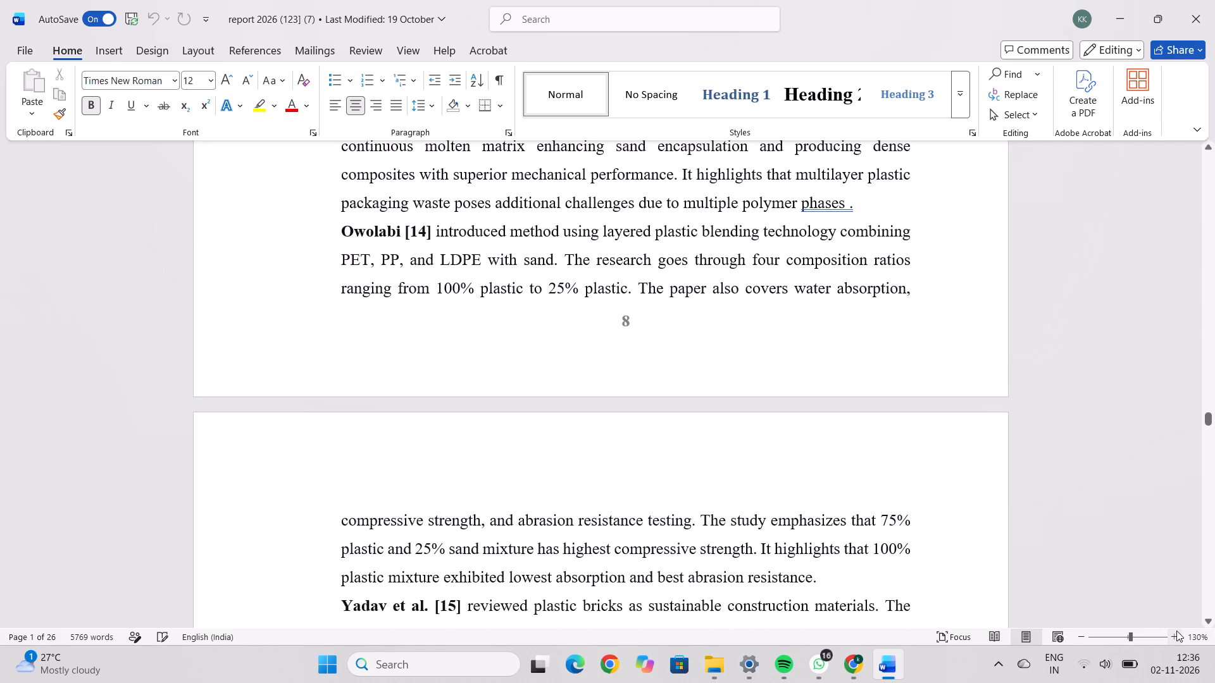
scroll(1176, 631, "down", 4)
scroll(788, 467, "down", 5)
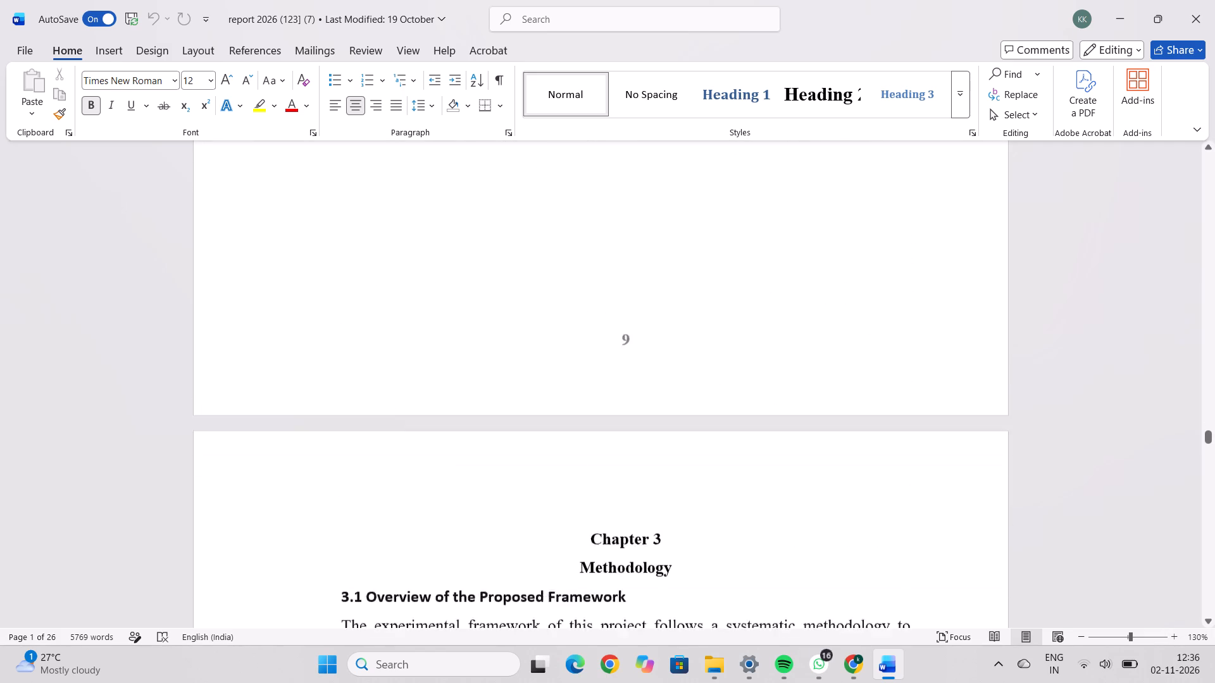
scroll(788, 467, "down", 2)
scroll(788, 467, "up", 1)
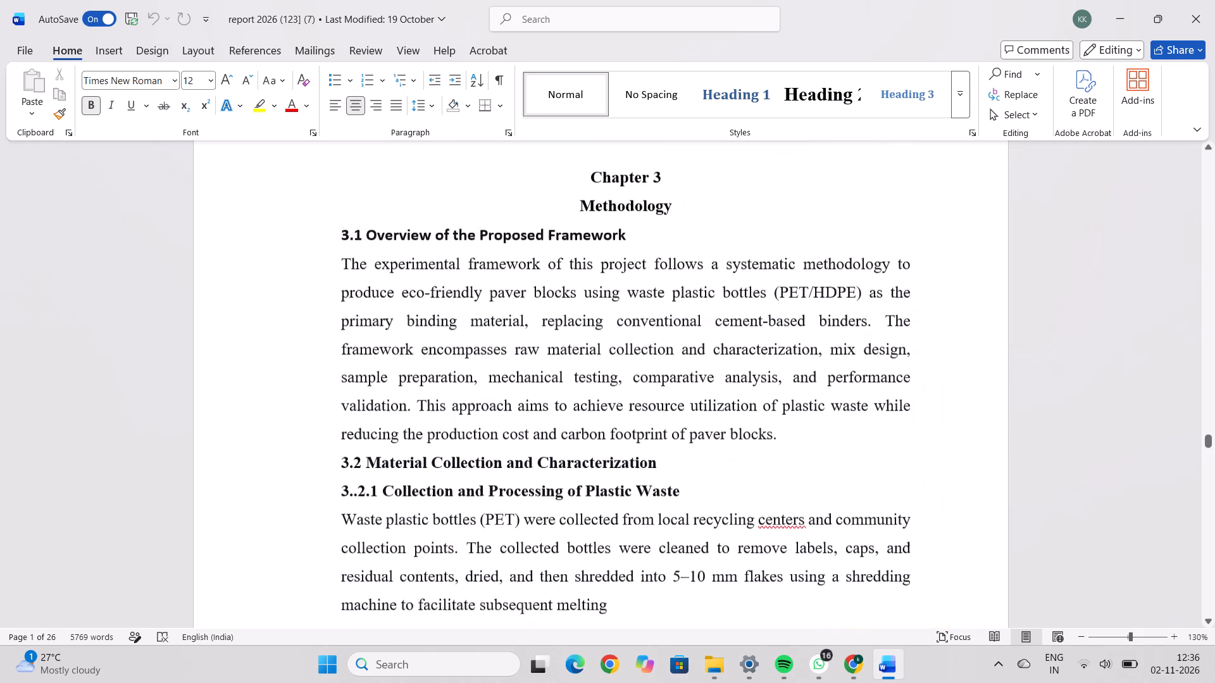
scroll(788, 467, "up", 1)
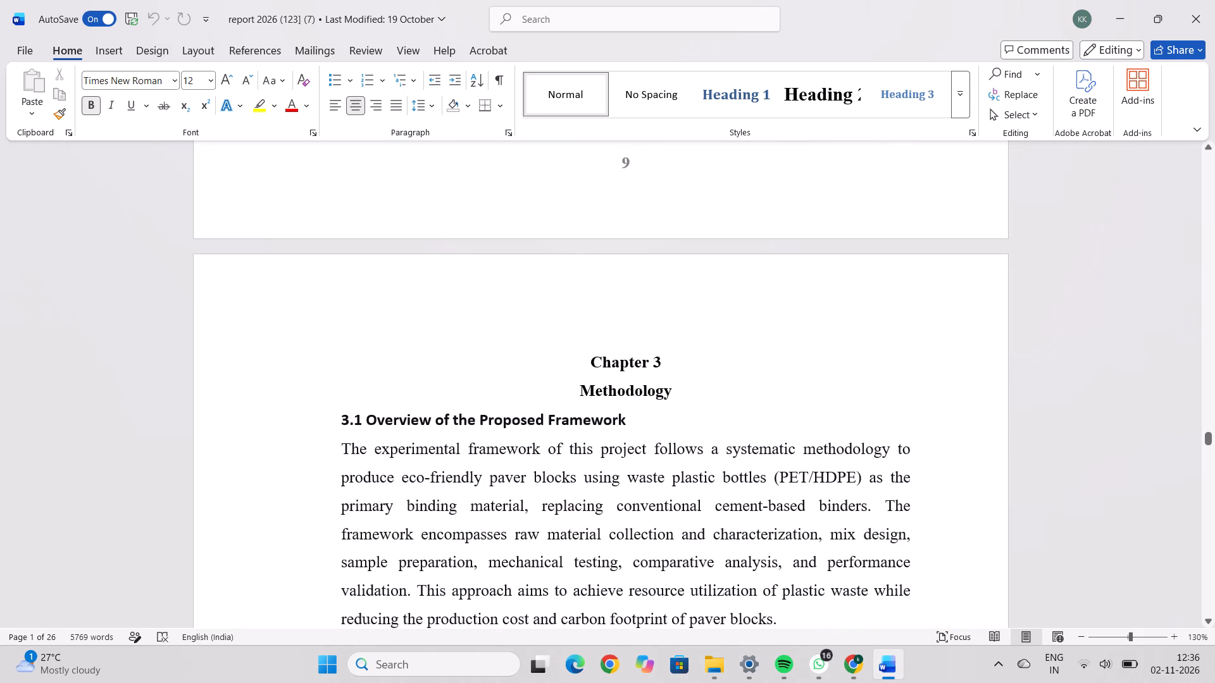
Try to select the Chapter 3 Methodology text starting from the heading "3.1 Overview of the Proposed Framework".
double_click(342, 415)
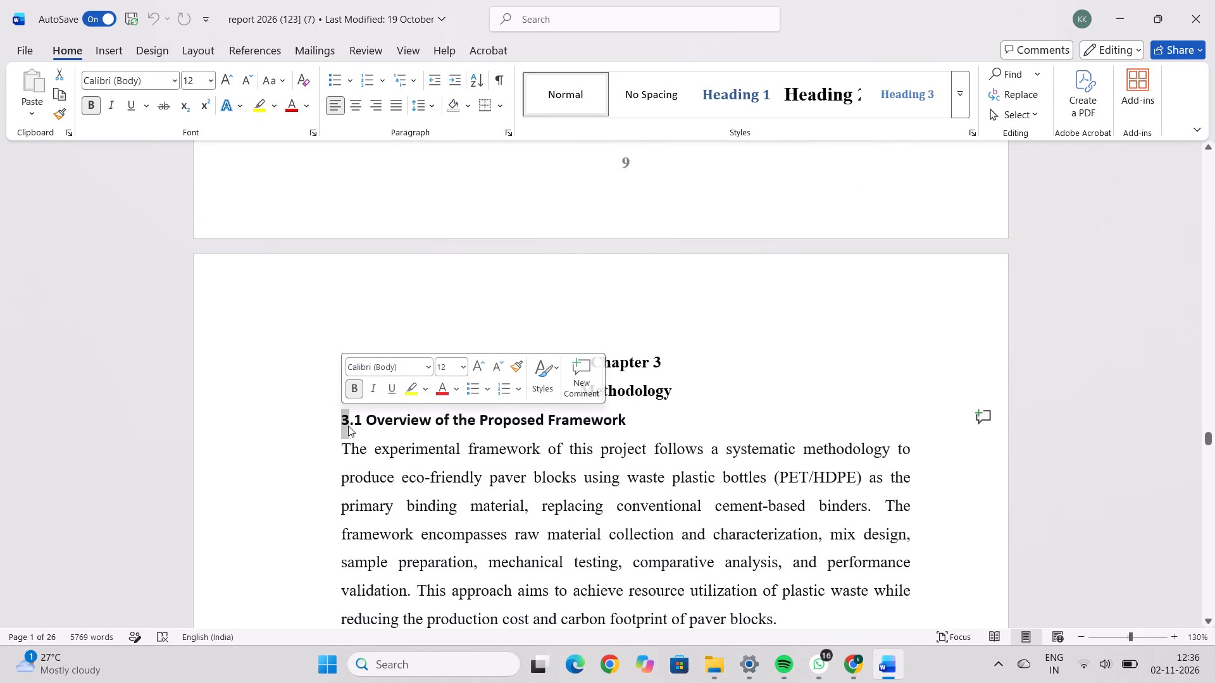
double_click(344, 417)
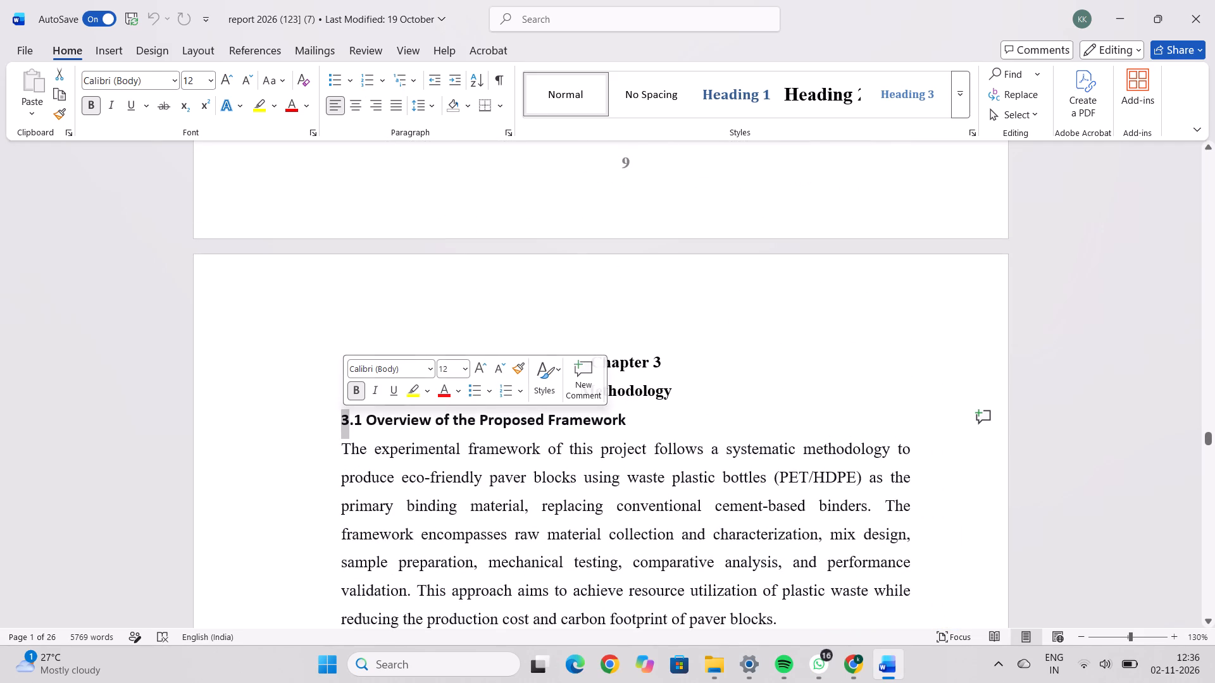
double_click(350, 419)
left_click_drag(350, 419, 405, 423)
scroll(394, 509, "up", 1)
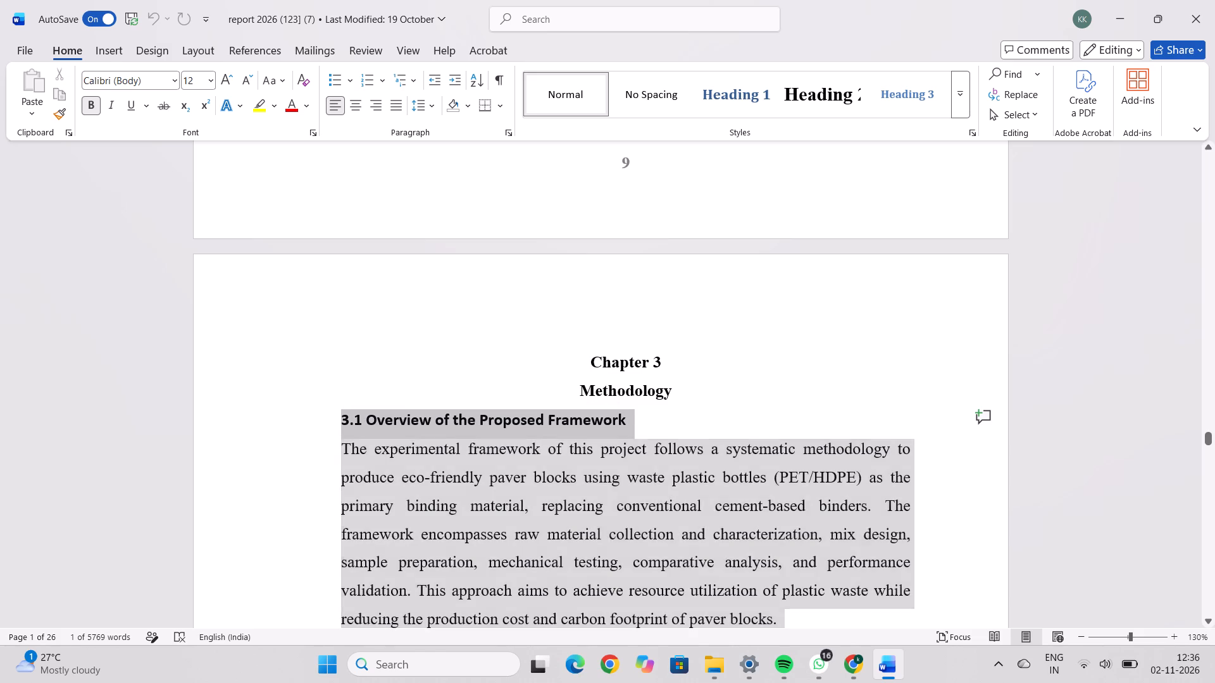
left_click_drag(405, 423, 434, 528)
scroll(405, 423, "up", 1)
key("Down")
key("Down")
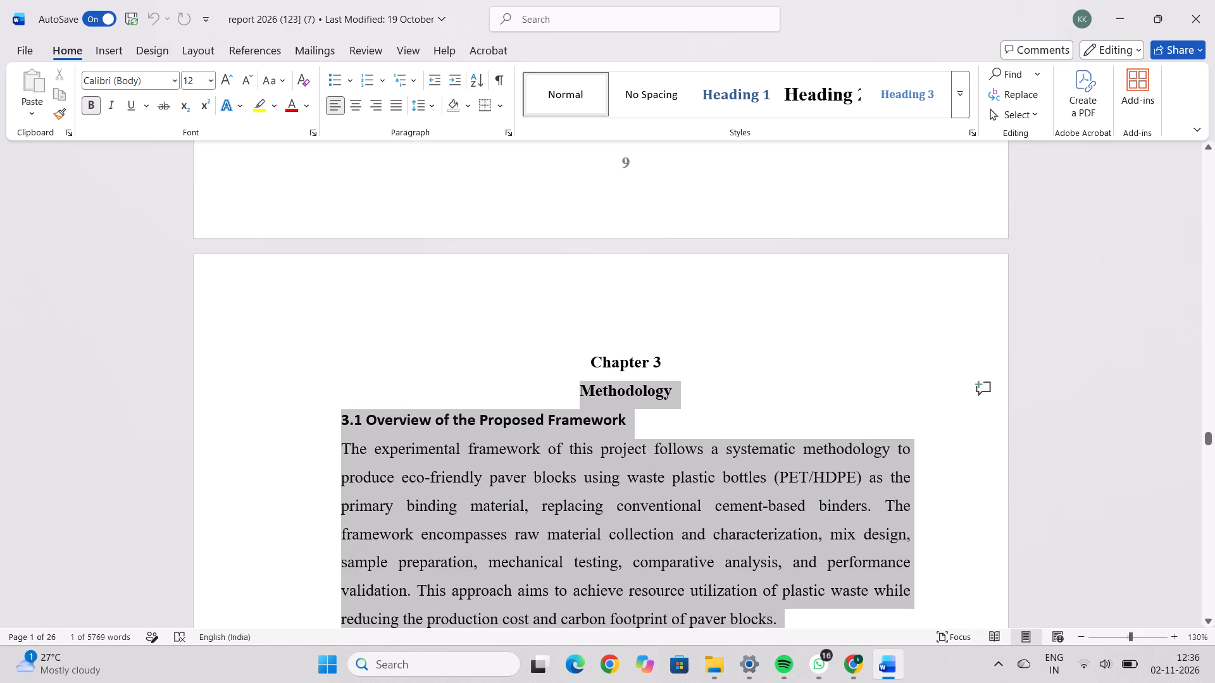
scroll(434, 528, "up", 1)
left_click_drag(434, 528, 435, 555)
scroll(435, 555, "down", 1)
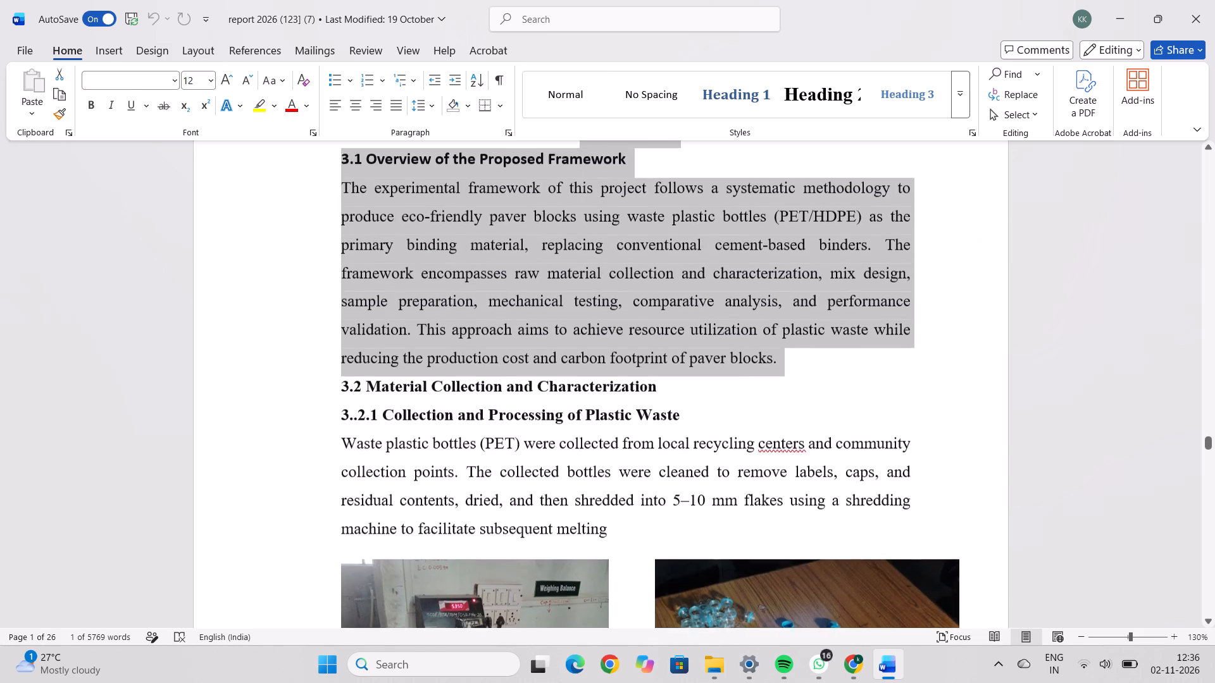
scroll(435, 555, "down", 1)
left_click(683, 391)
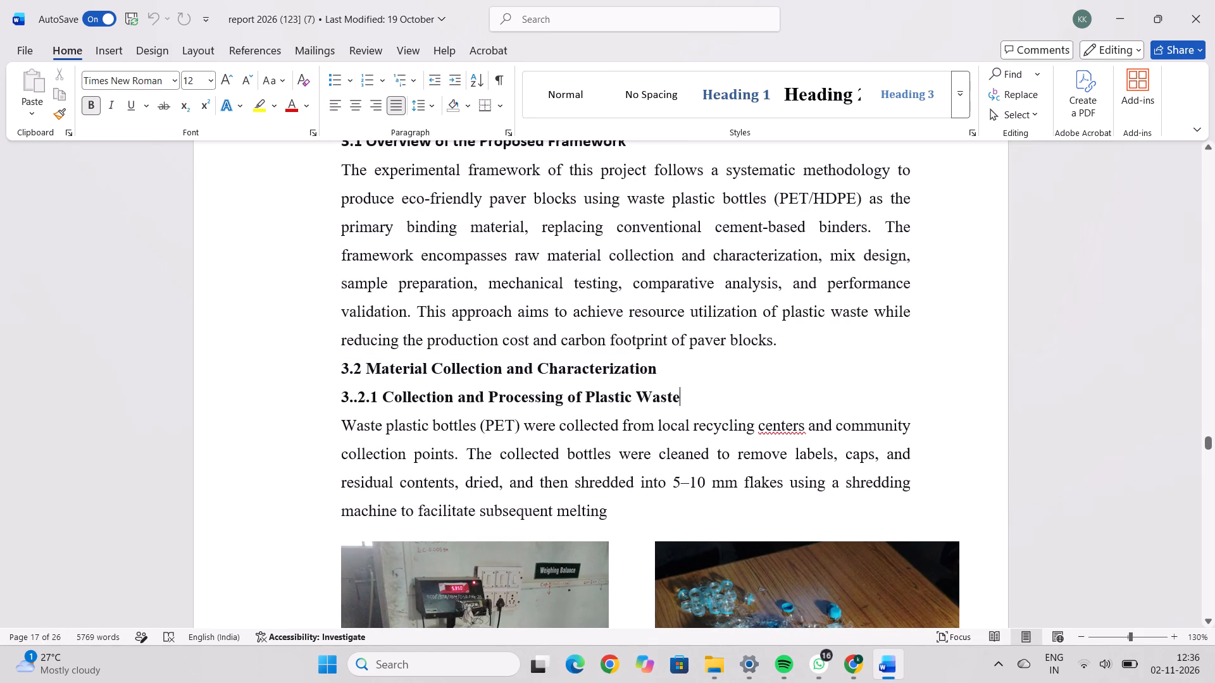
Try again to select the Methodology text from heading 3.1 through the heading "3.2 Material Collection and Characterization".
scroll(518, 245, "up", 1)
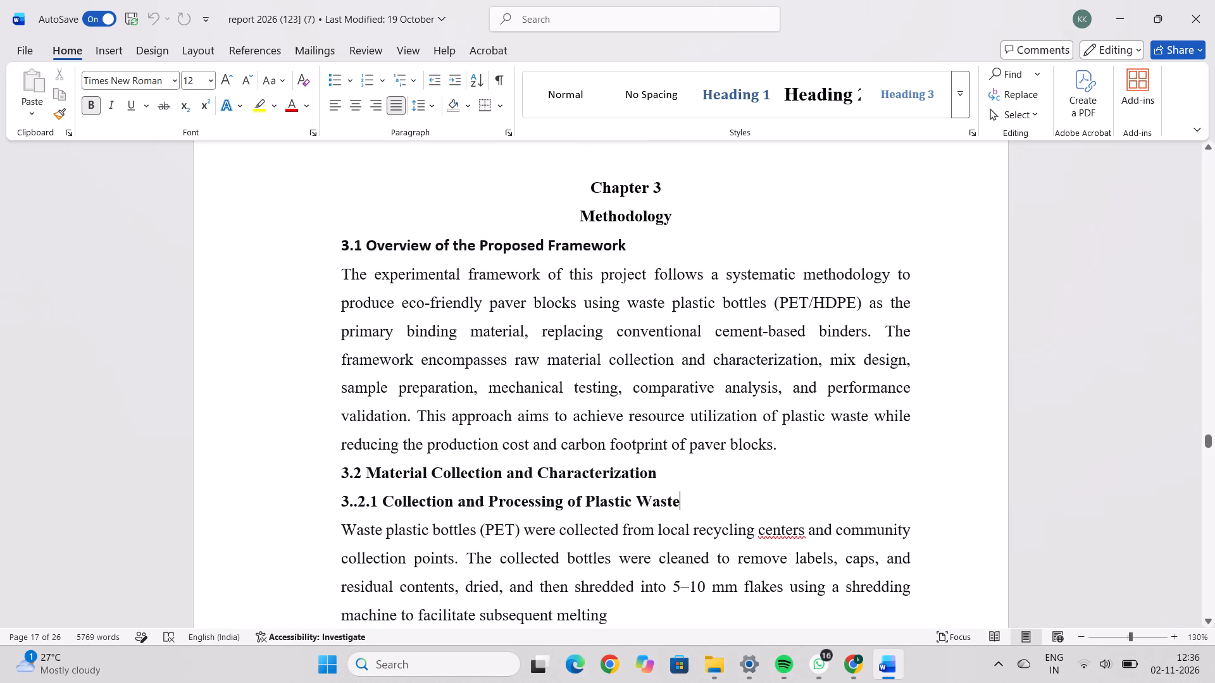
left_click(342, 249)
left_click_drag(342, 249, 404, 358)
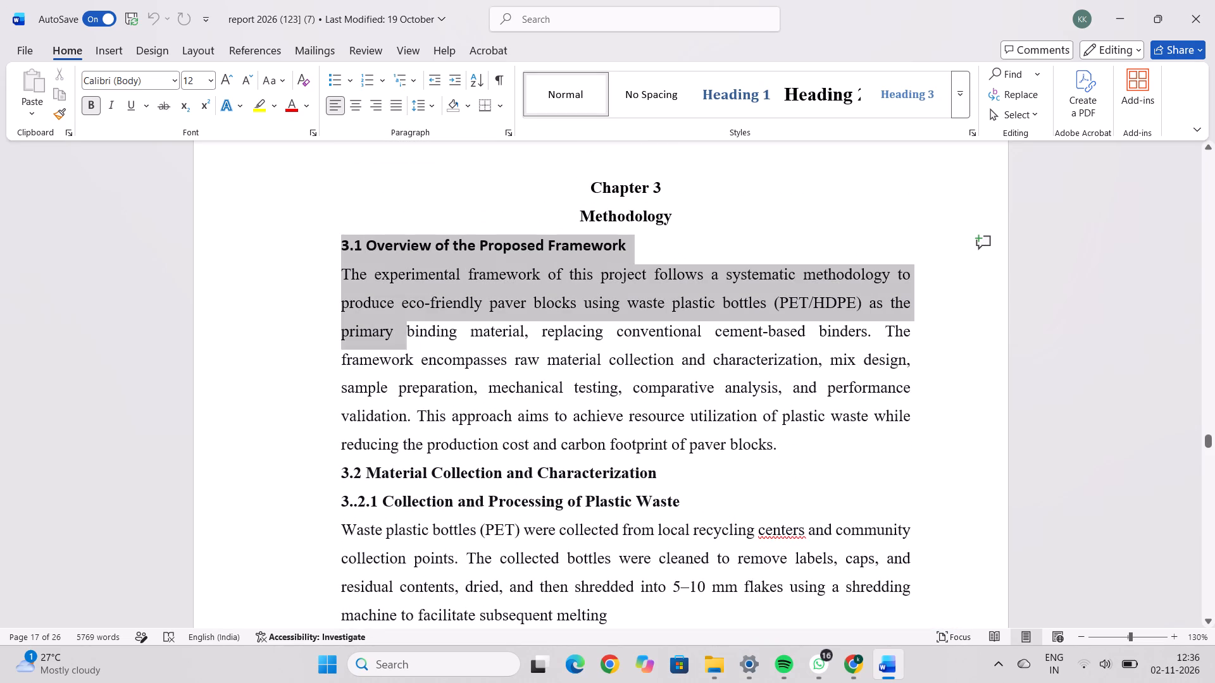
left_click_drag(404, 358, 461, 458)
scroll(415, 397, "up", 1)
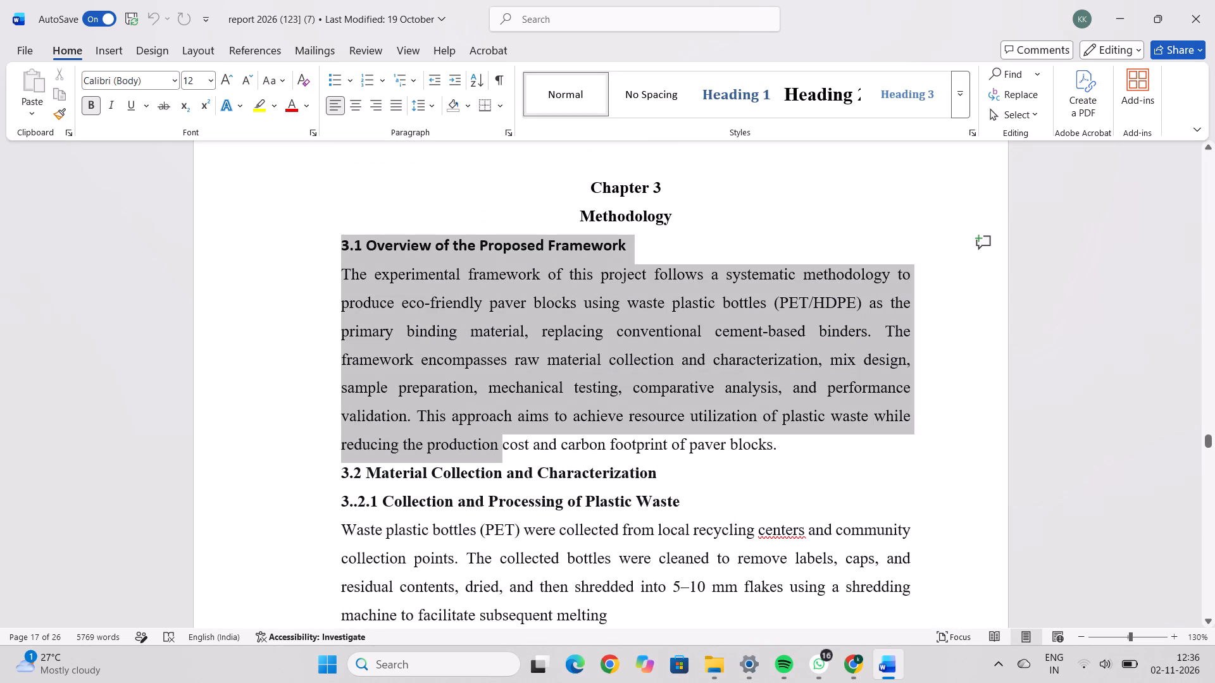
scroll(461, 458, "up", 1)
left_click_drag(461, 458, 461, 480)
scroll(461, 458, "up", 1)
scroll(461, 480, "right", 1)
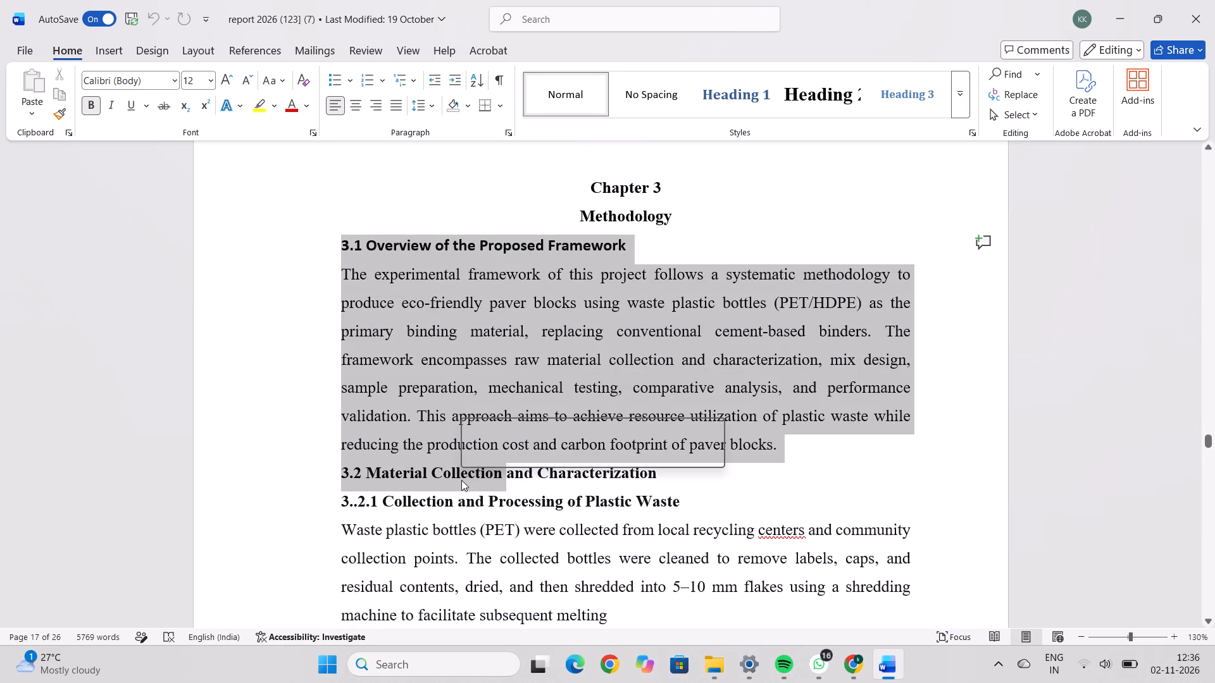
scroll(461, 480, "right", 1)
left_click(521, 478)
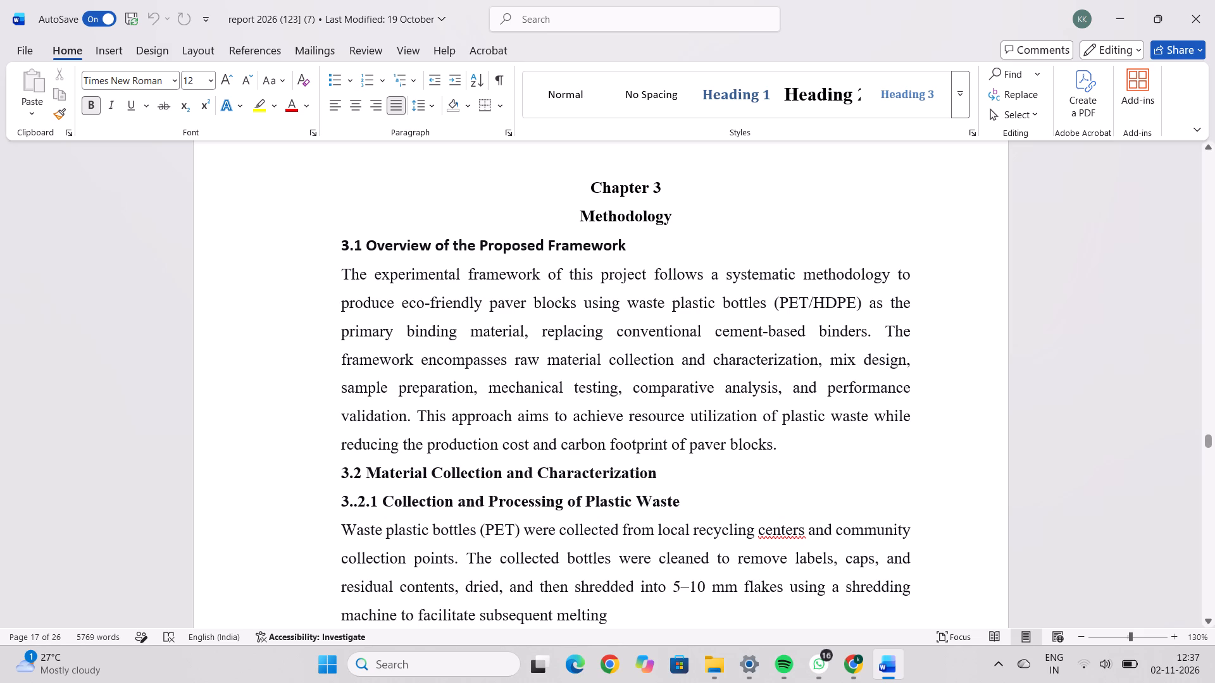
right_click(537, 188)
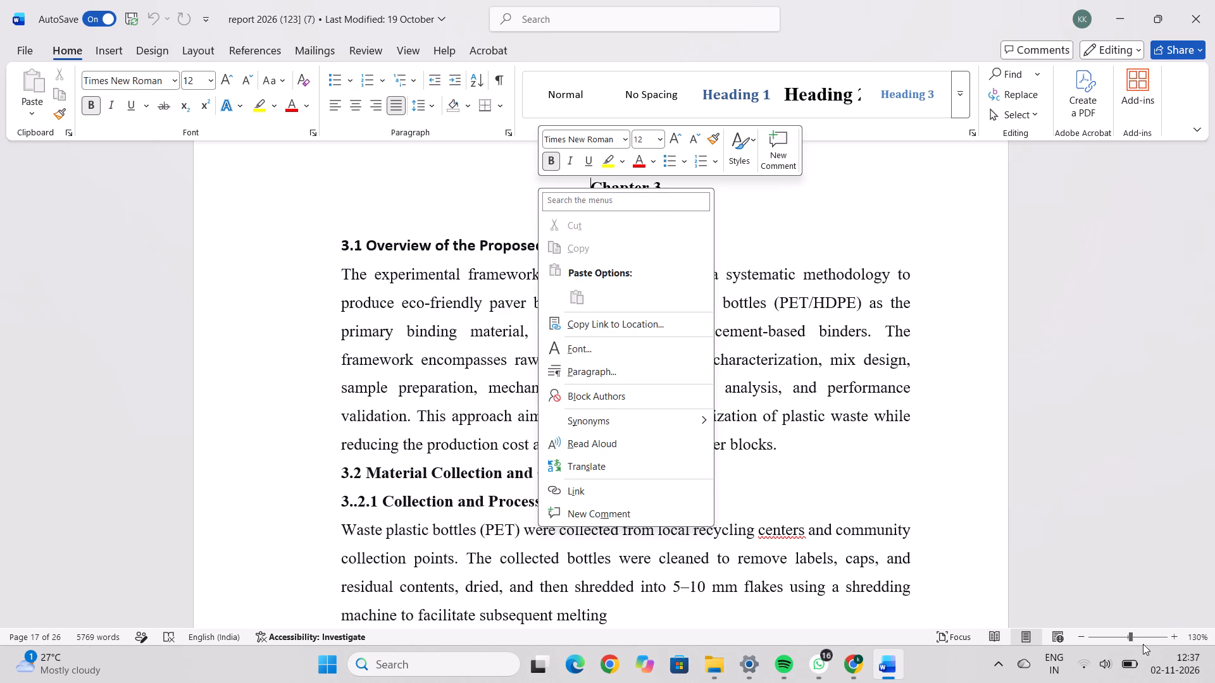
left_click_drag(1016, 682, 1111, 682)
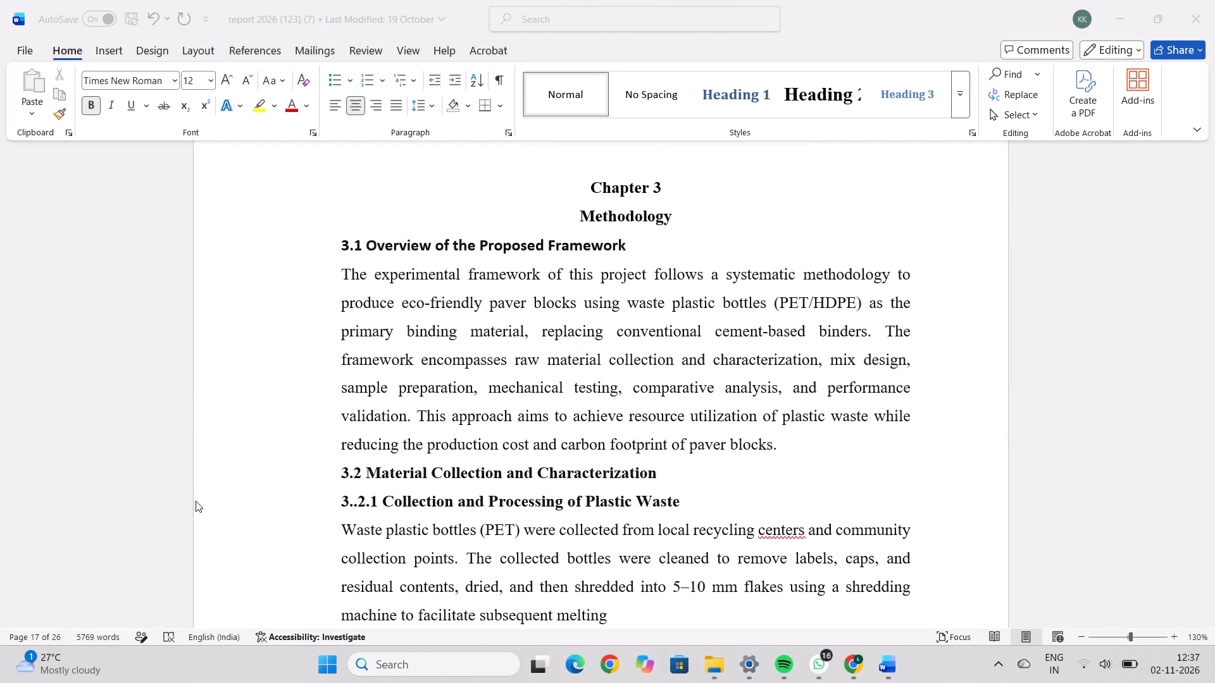
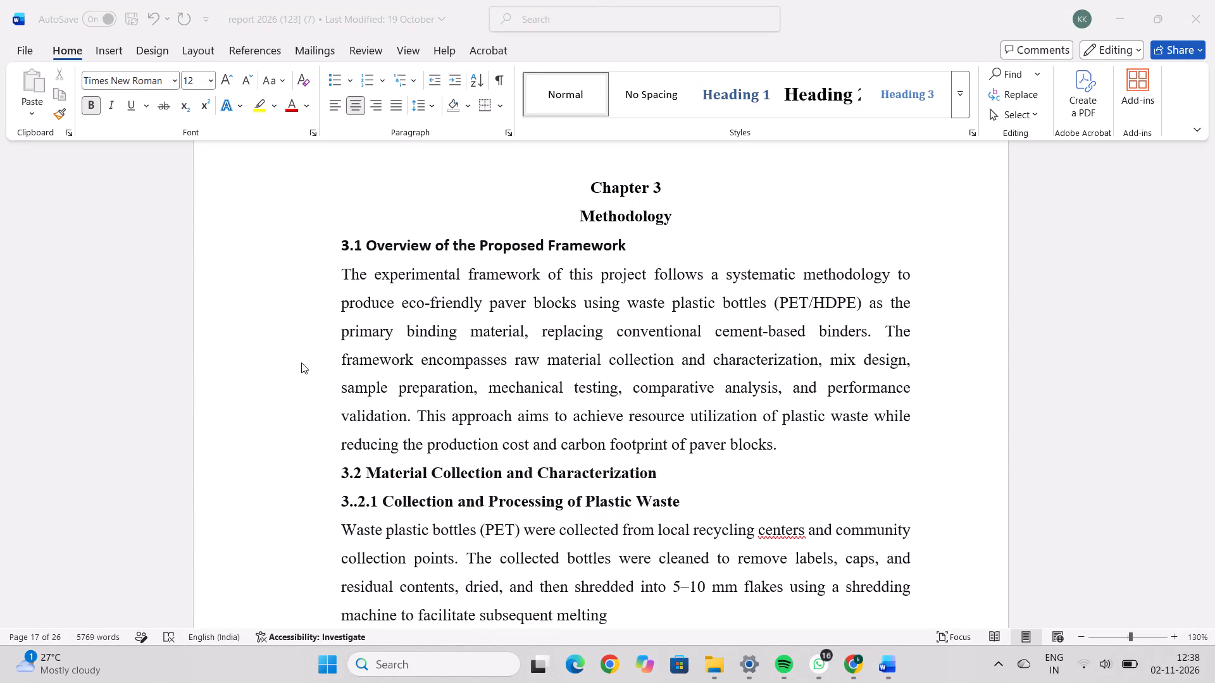
Select and copy the Methodology chapter from the "Chapter 3" title through the end of section "3.11 Result Visualization and Analysis".
left_click(339, 241)
left_click_drag(339, 241, 366, 252)
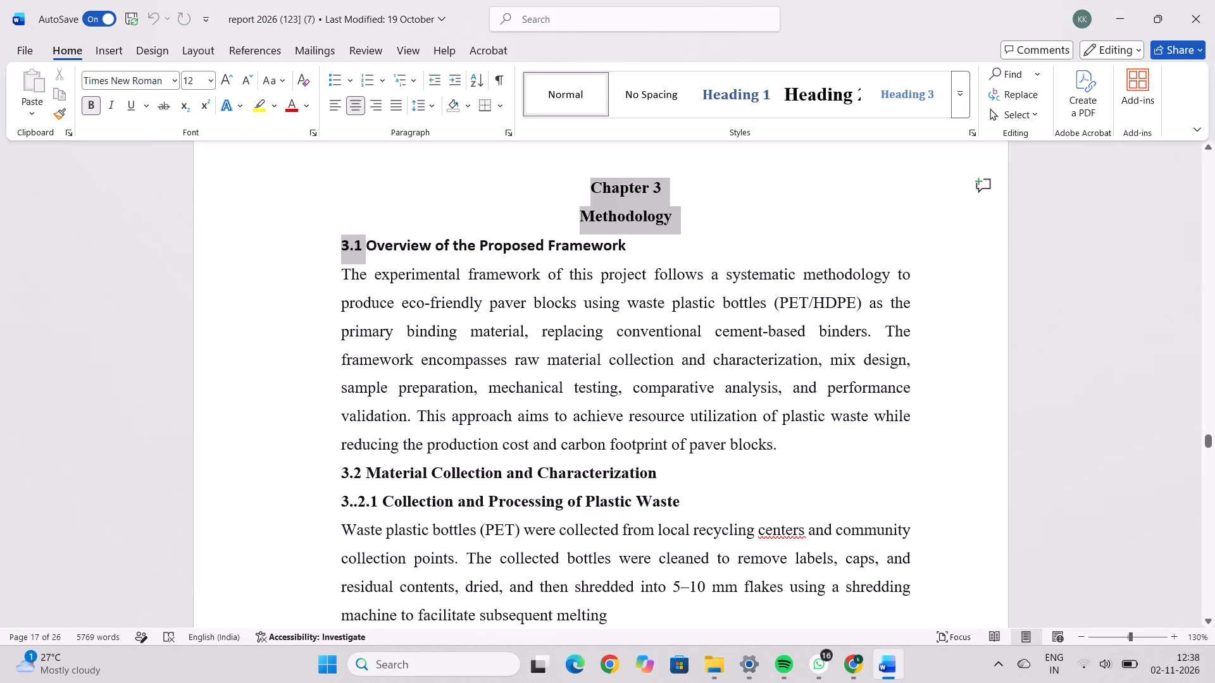
left_click_drag(366, 252, 530, 528)
scroll(462, 445, "down", 2)
scroll(514, 481, "down", 4)
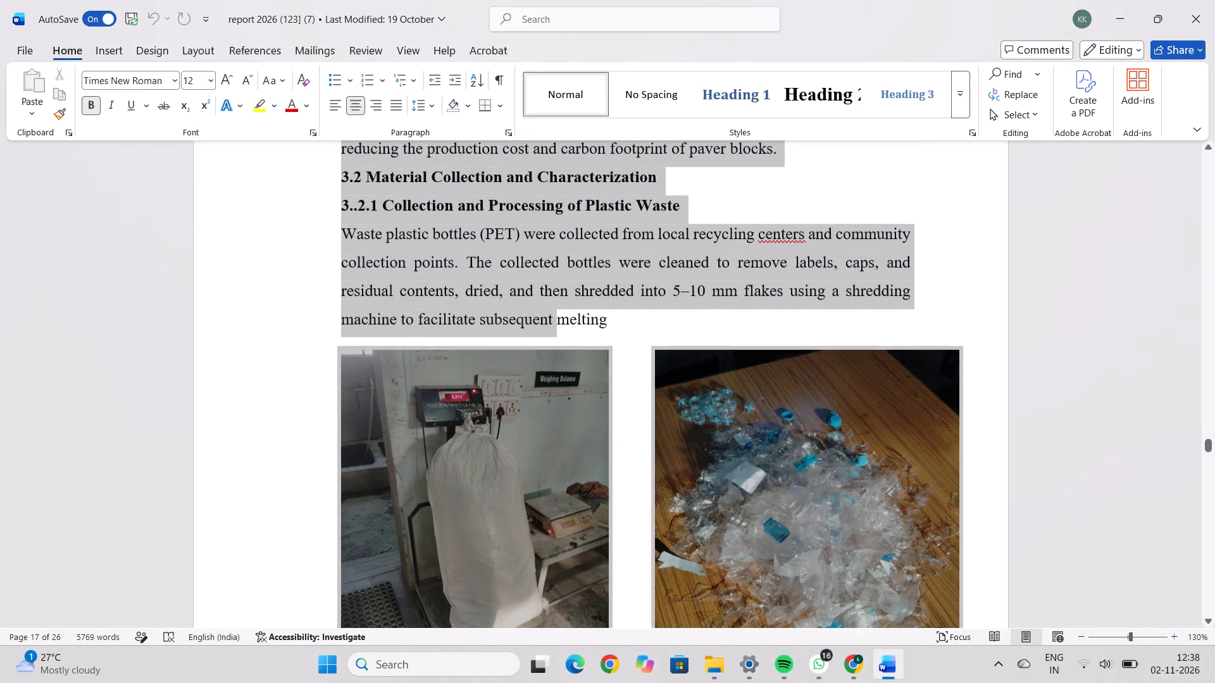
left_click_drag(530, 528, 728, 574)
scroll(699, 591, "down", 9)
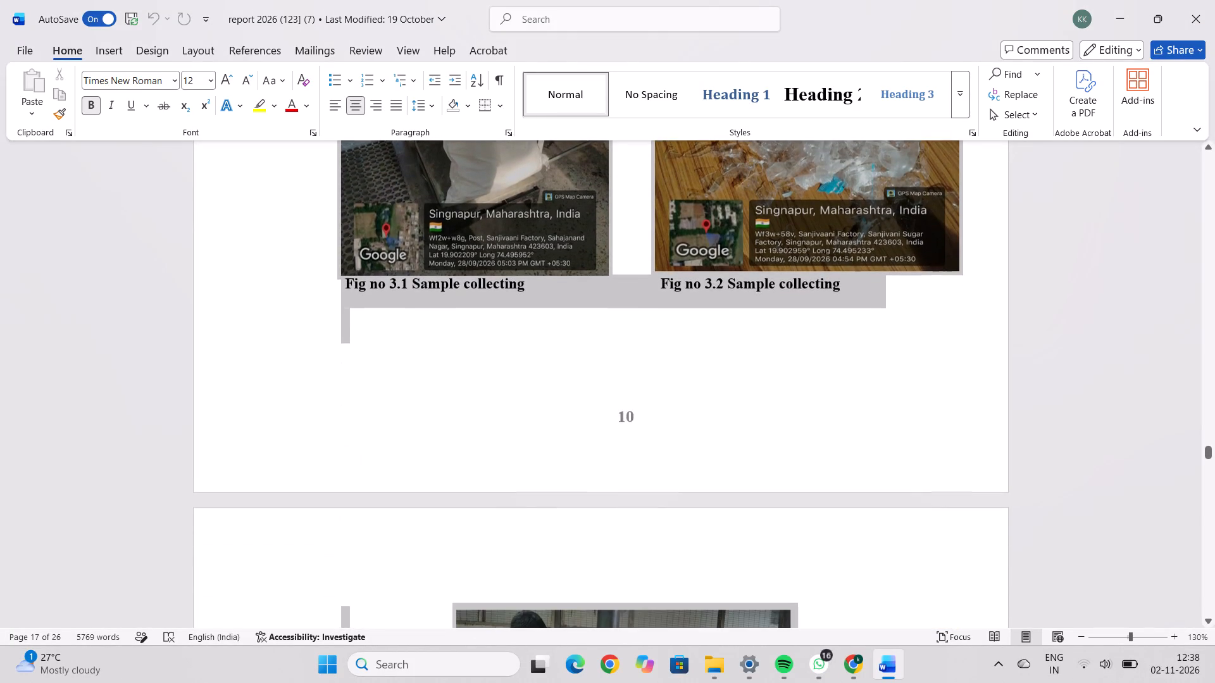
left_click_drag(728, 574, 809, 560)
scroll(744, 572, "down", 5)
scroll(794, 566, "down", 9)
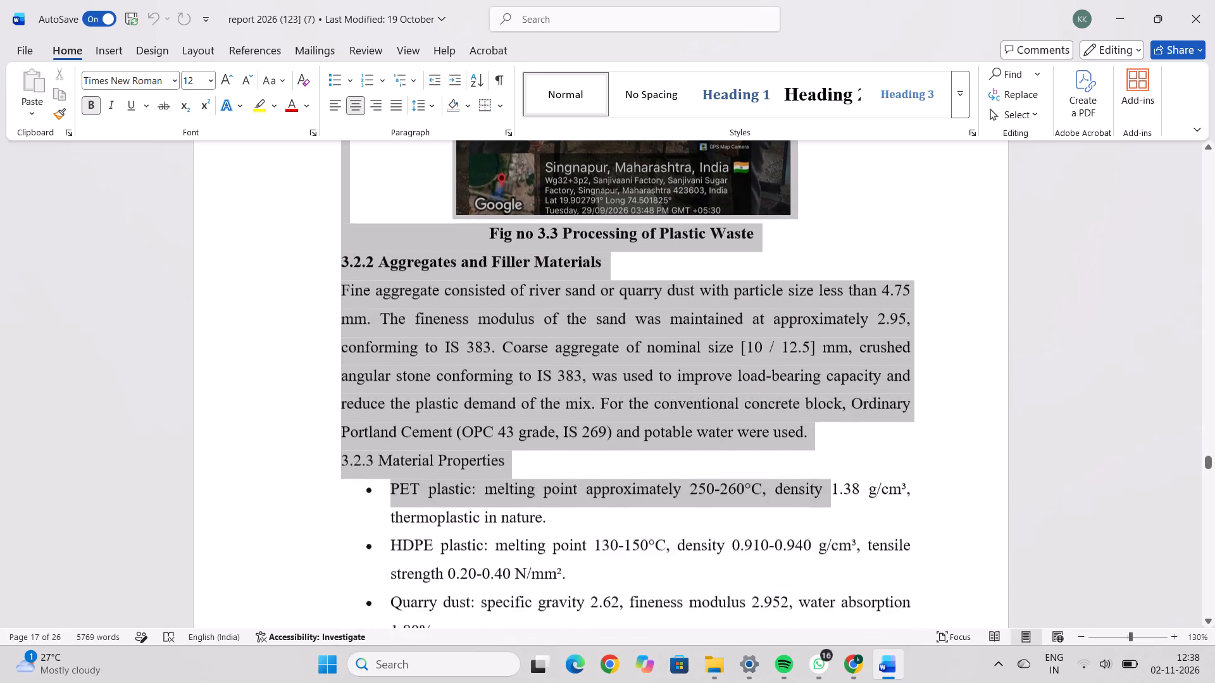
left_click_drag(809, 560, 832, 554)
scroll(809, 560, "down", 19)
scroll(832, 554, "down", 20)
scroll(832, 554, "down", 17)
scroll(832, 554, "down", 18)
scroll(832, 554, "down", 18)
scroll(832, 554, "down", 17)
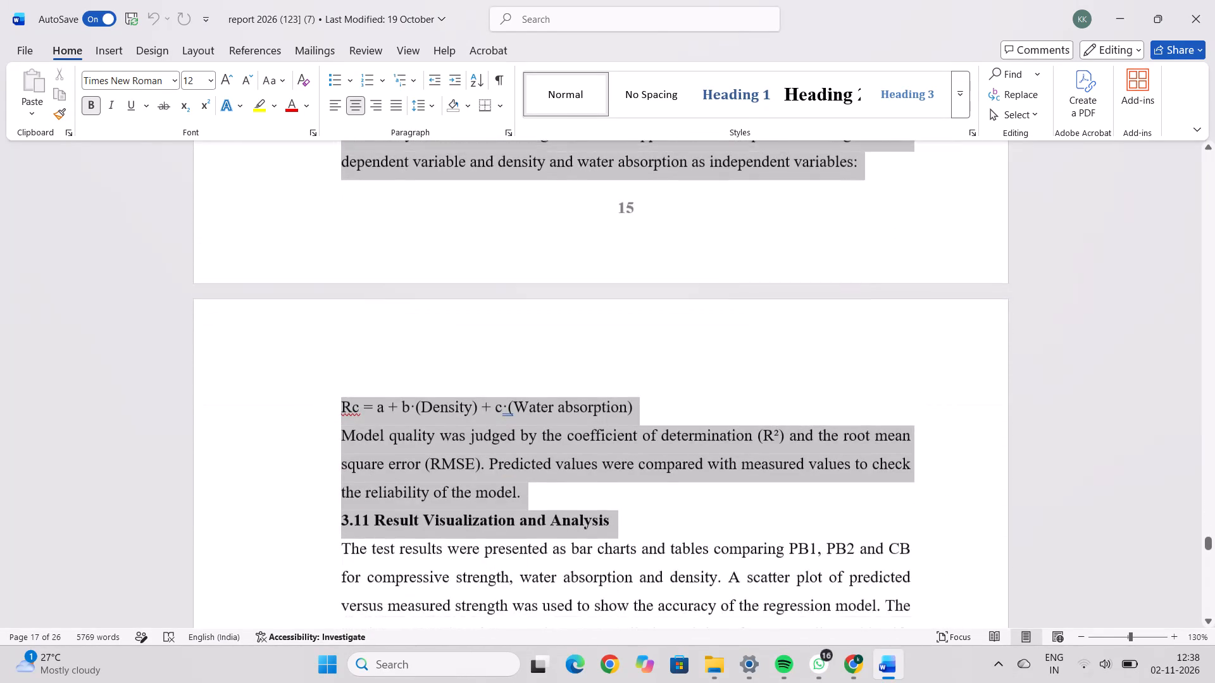
left_click_drag(832, 554, 843, 484)
scroll(832, 554, "down", 7)
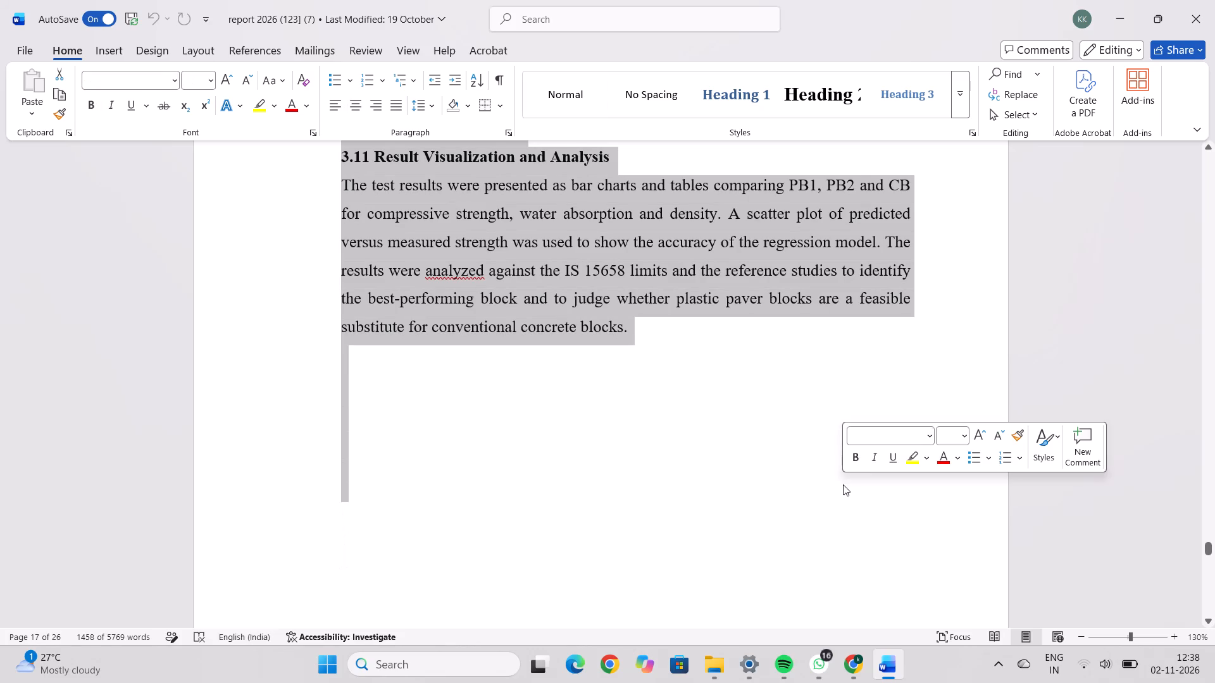
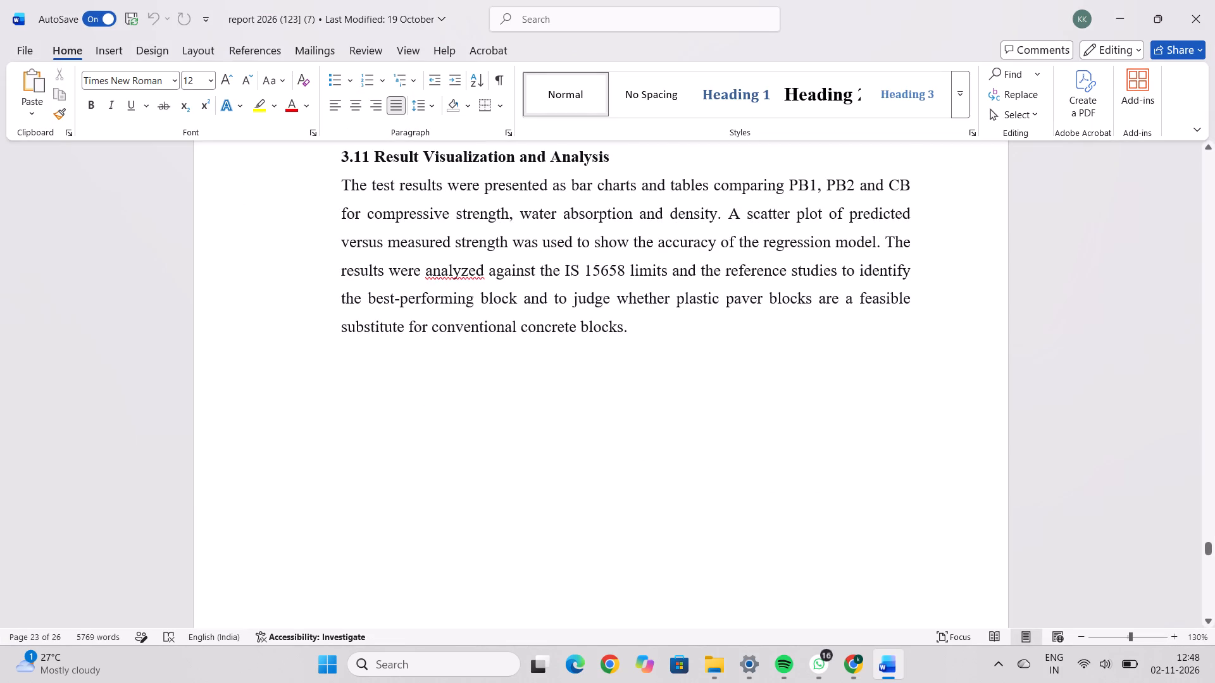
scroll(464, 441, "down", 17)
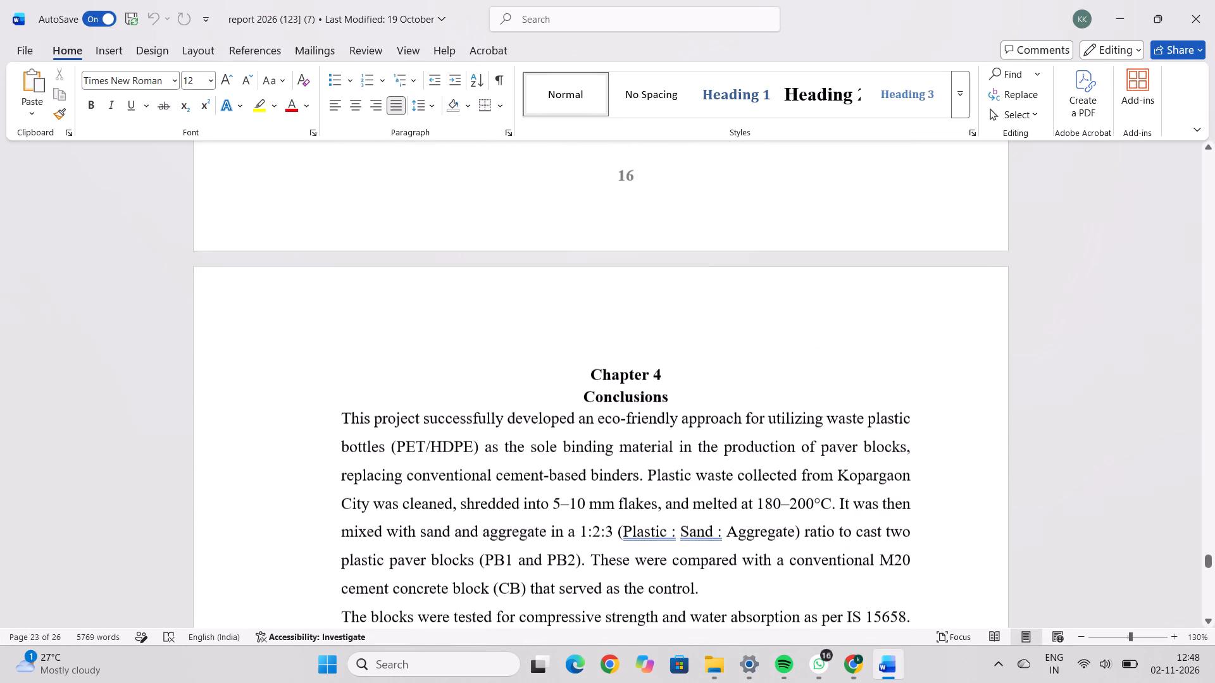
scroll(464, 441, "up", 16)
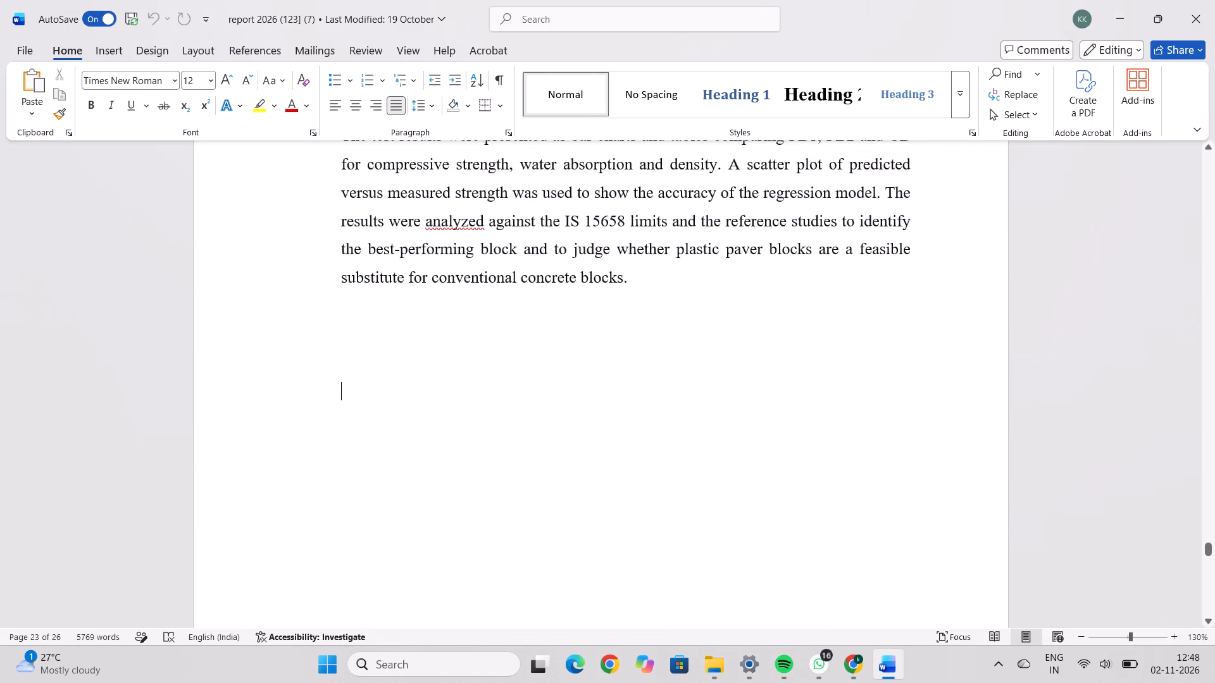
Review Chapter 3 of the report backwards from section 3.10, checking its figures, mix design tables and captions.
scroll(464, 441, "up", 10)
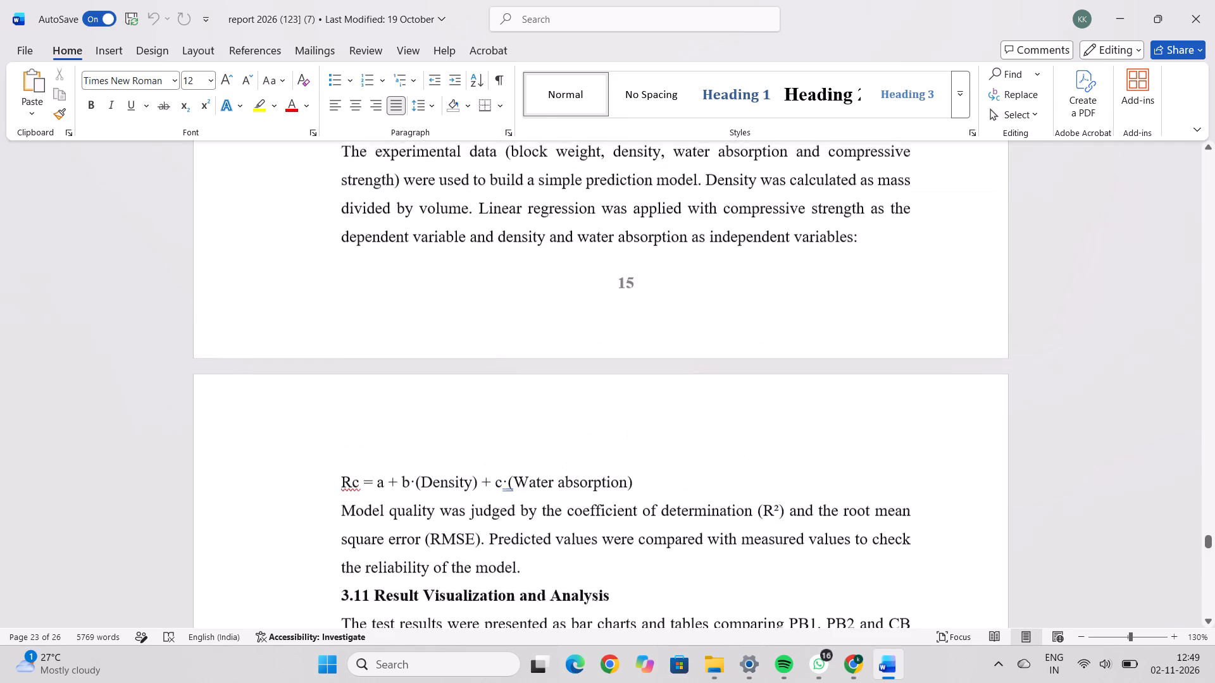
scroll(464, 441, "up", 5)
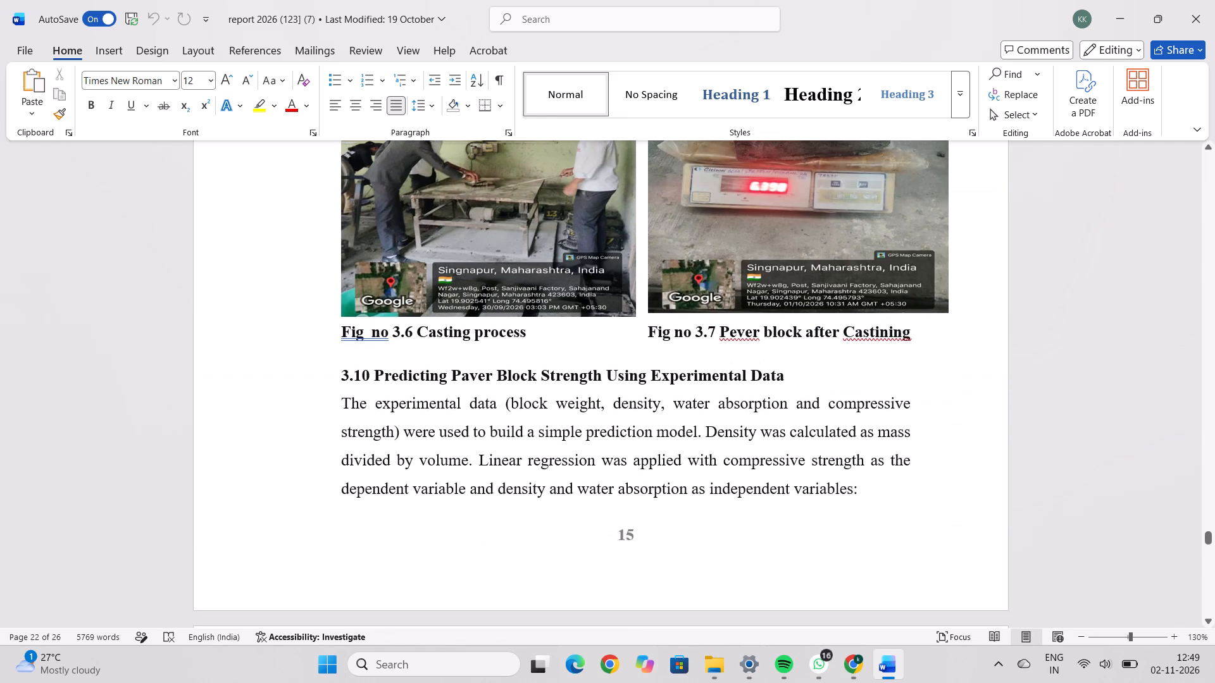
scroll(464, 441, "up", 5)
scroll(832, 661, "up", 3)
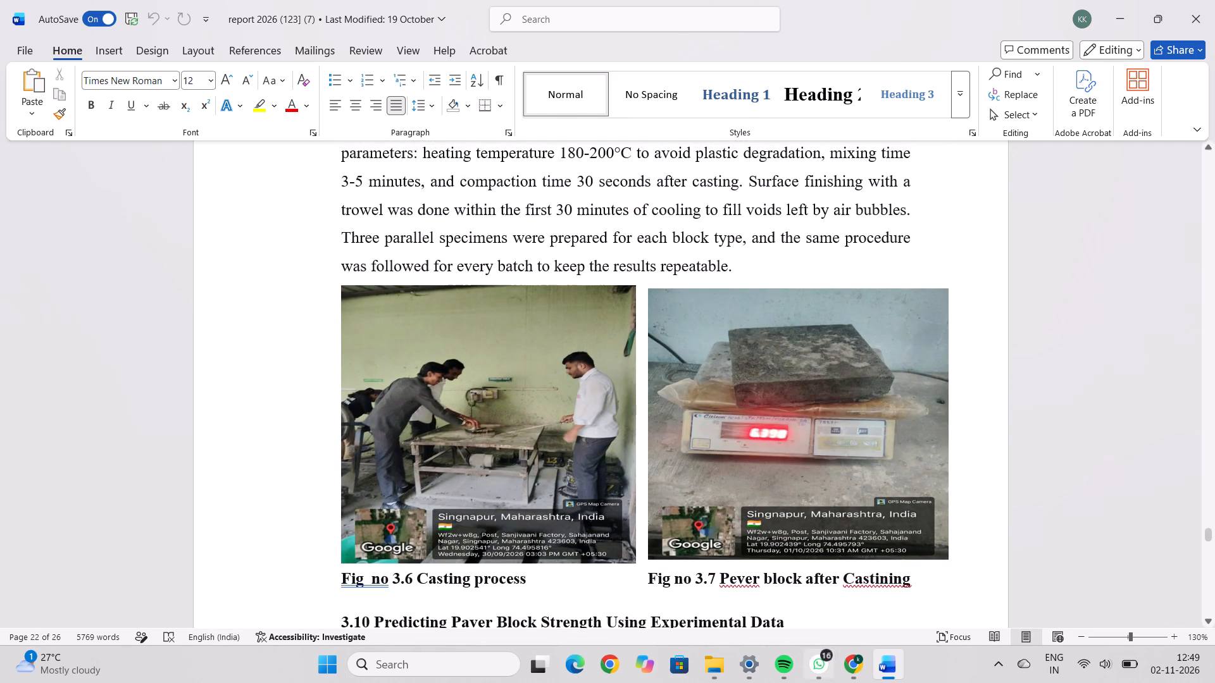
scroll(830, 587, "up", 20)
scroll(830, 587, "up", 20)
scroll(830, 587, "up", 2)
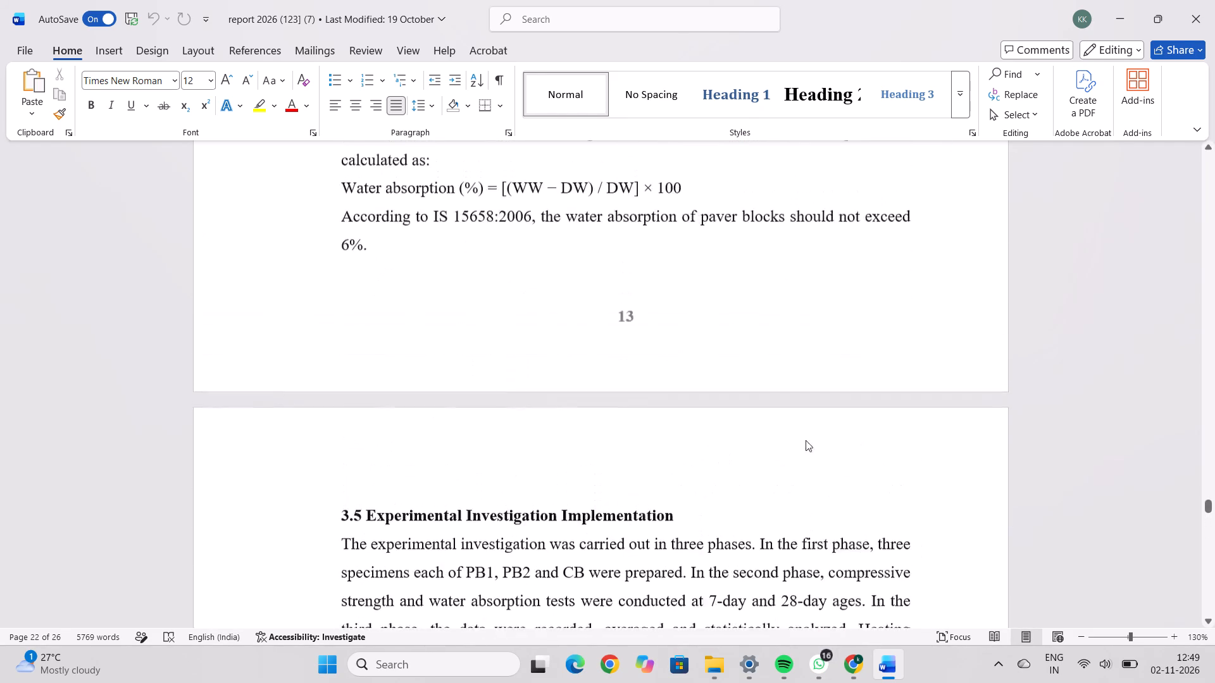
scroll(806, 440, "up", 17)
scroll(806, 440, "up", 17)
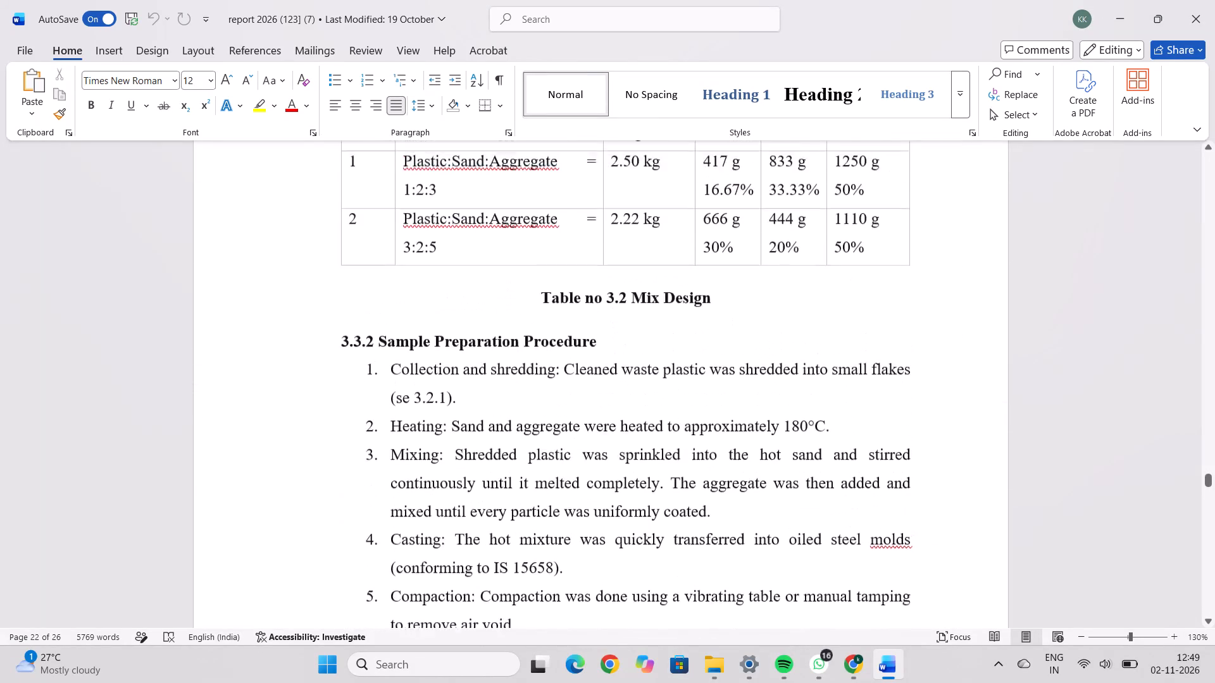
scroll(806, 440, "up", 11)
scroll(806, 440, "down", 3)
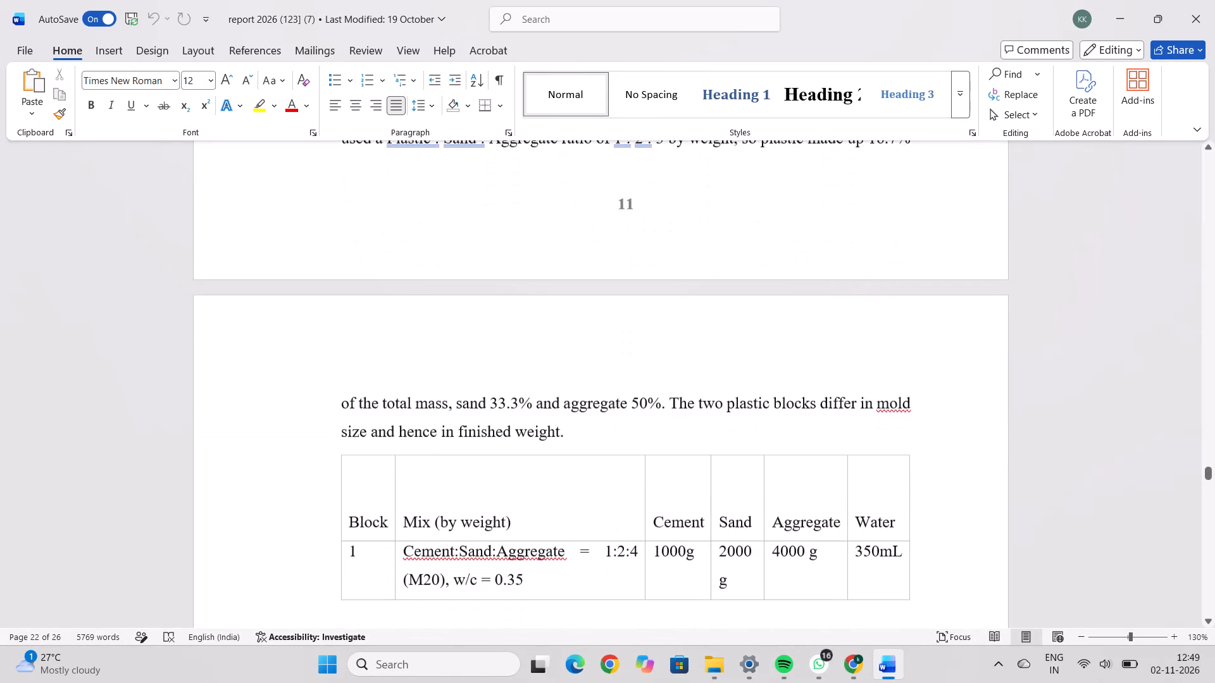
scroll(806, 440, "up", 17)
scroll(806, 440, "up", 12)
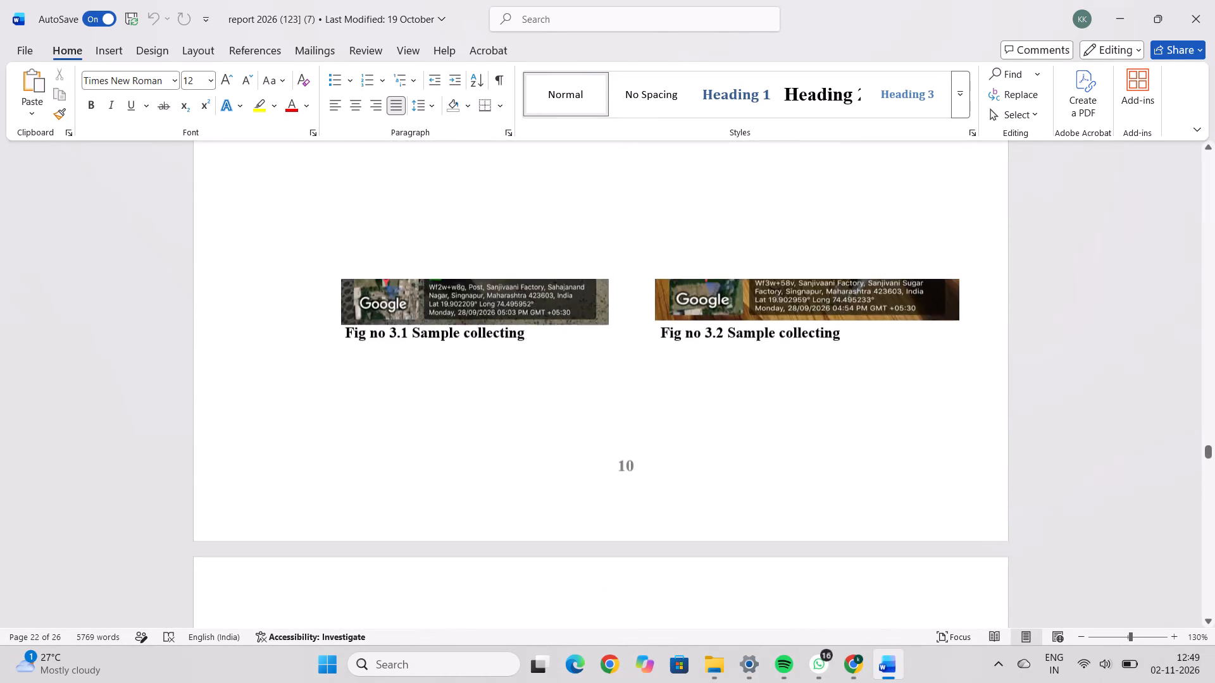
Look back through the Chapter 2 literature review and the Chapter 1 introduction to reach the report's front matter.
scroll(806, 440, "up", 18)
scroll(806, 440, "up", 7)
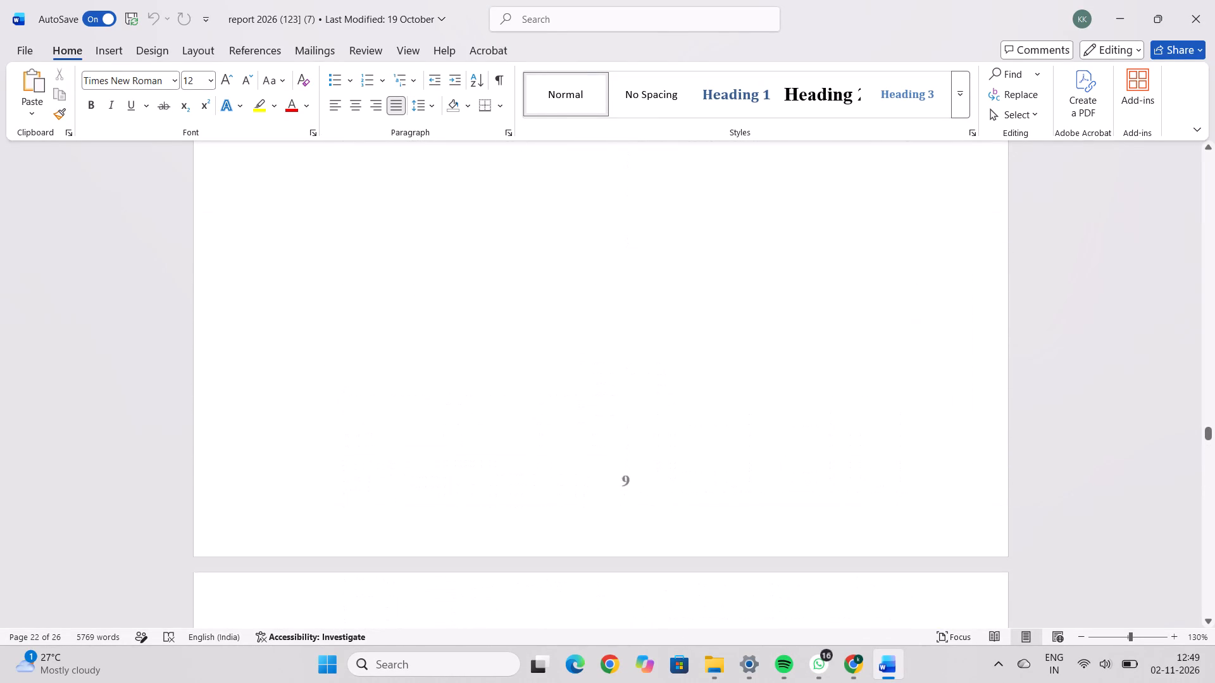
scroll(806, 440, "up", 20)
scroll(806, 440, "up", 12)
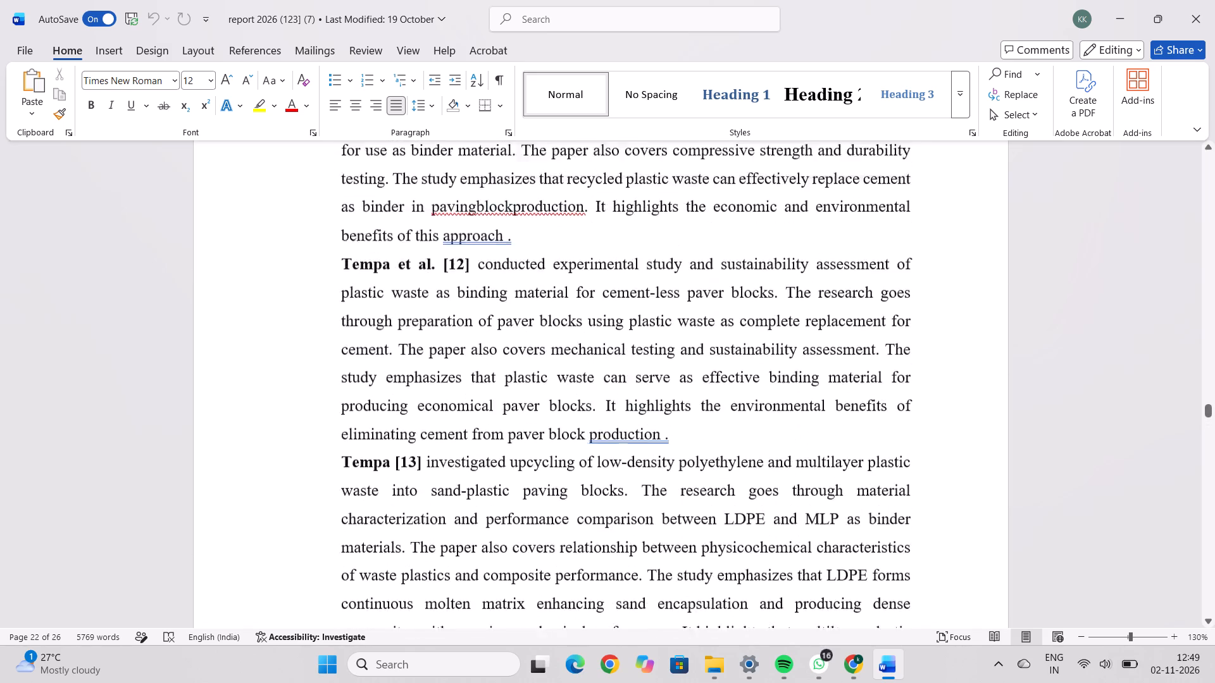
scroll(806, 440, "up", 18)
scroll(806, 440, "up", 14)
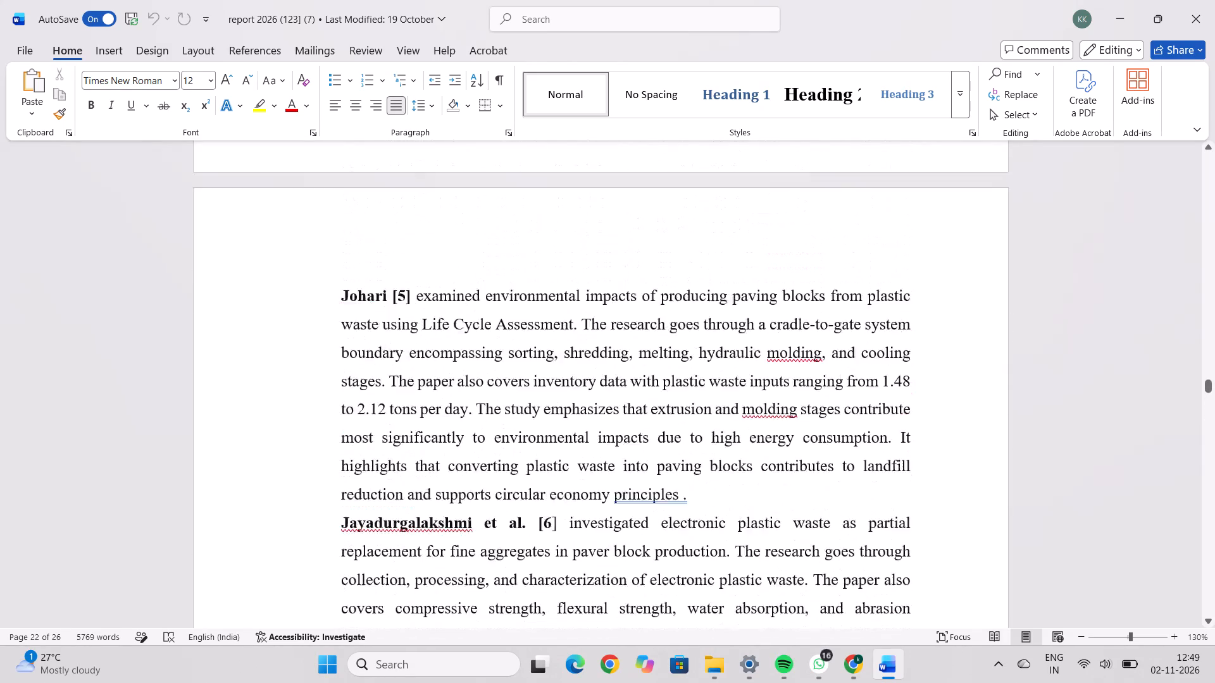
scroll(806, 440, "up", 18)
scroll(794, 426, "up", 12)
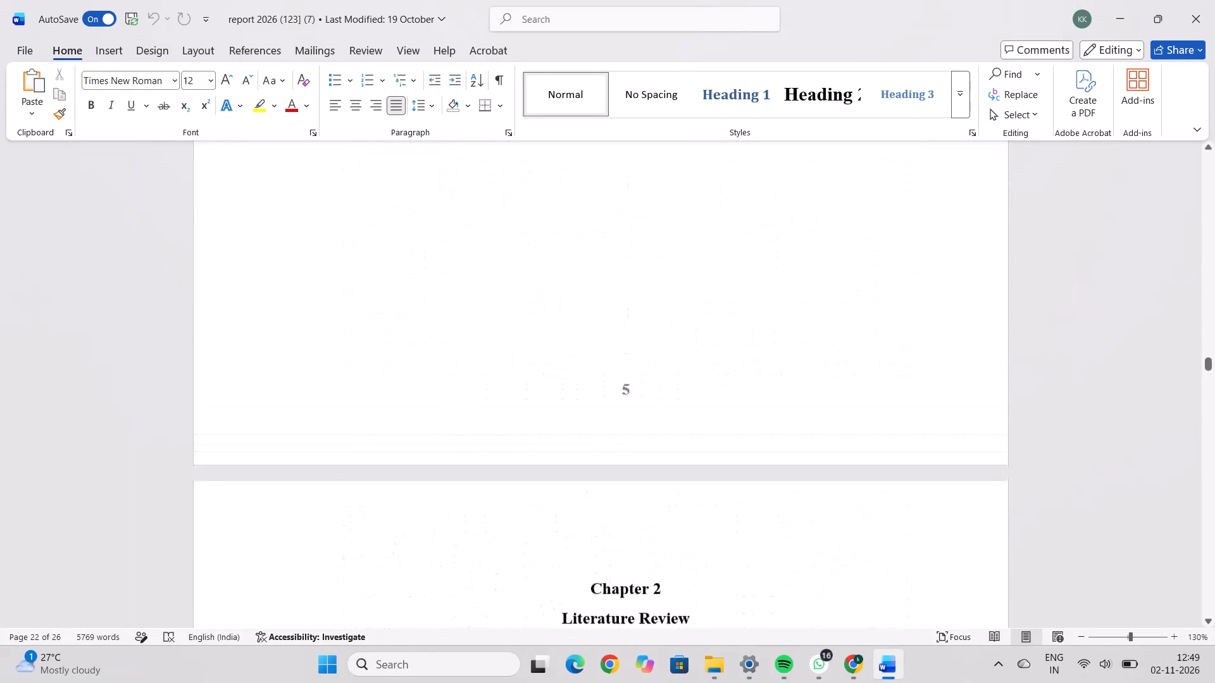
scroll(794, 426, "up", 17)
scroll(794, 426, "up", 15)
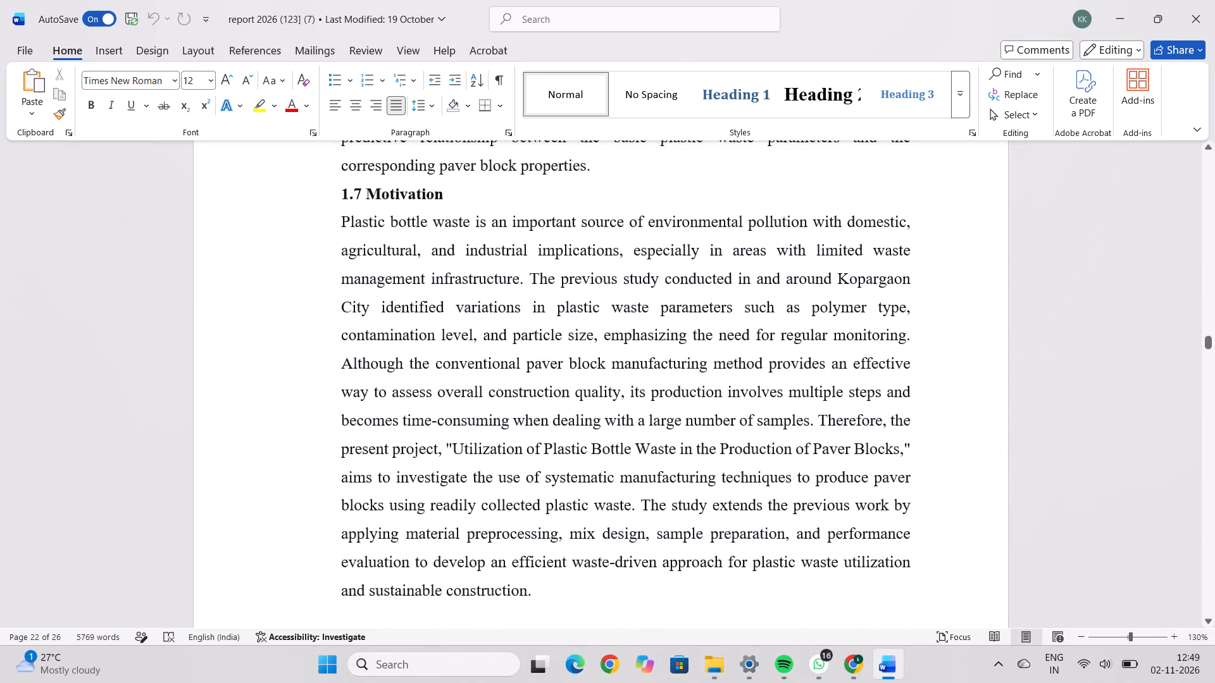
scroll(794, 426, "up", 14)
scroll(794, 426, "up", 14)
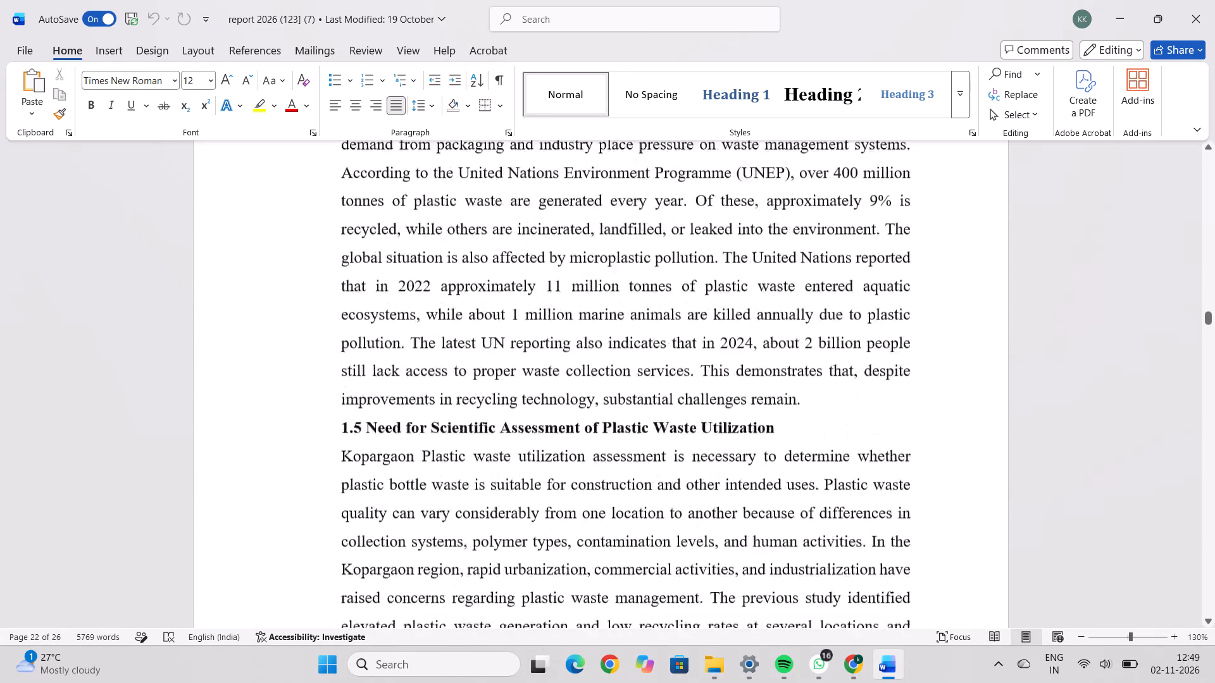
scroll(794, 426, "up", 15)
scroll(794, 426, "up", 12)
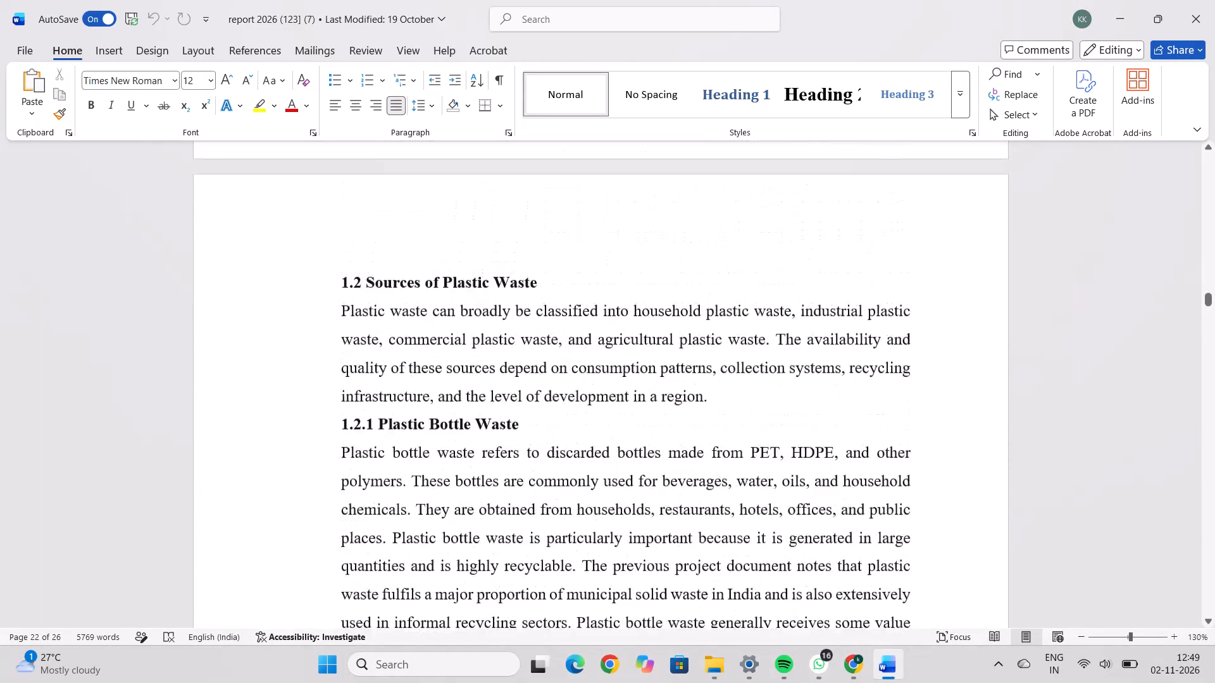
scroll(794, 426, "up", 19)
scroll(794, 426, "up", 10)
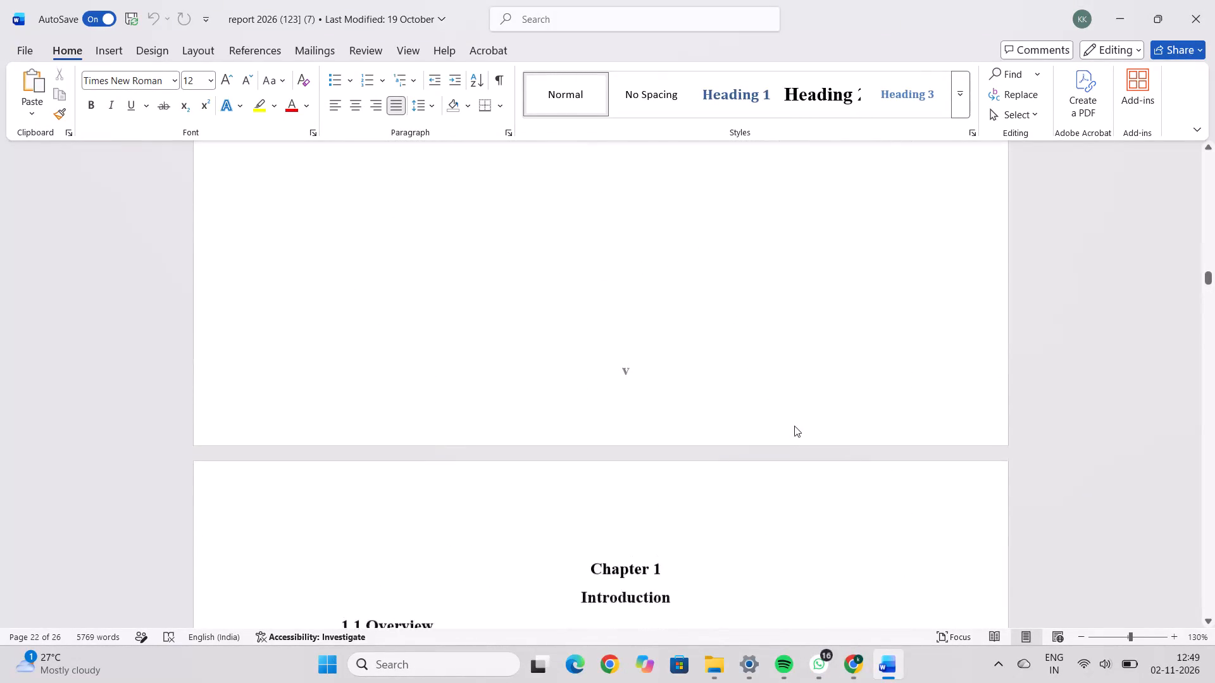
Examine the List of Table, List of Figures, abstract and table of contents in the report's front matter.
scroll(794, 426, "up", 7)
scroll(794, 426, "up", 18)
scroll(794, 426, "up", 6)
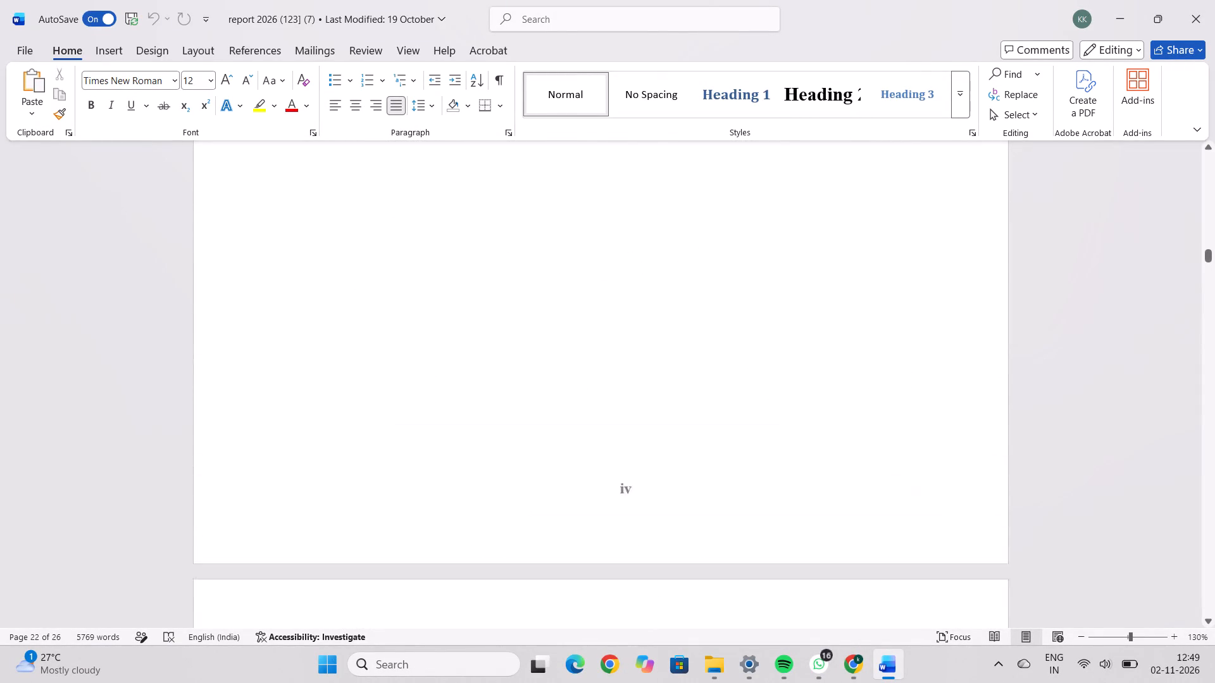
scroll(794, 426, "up", 12)
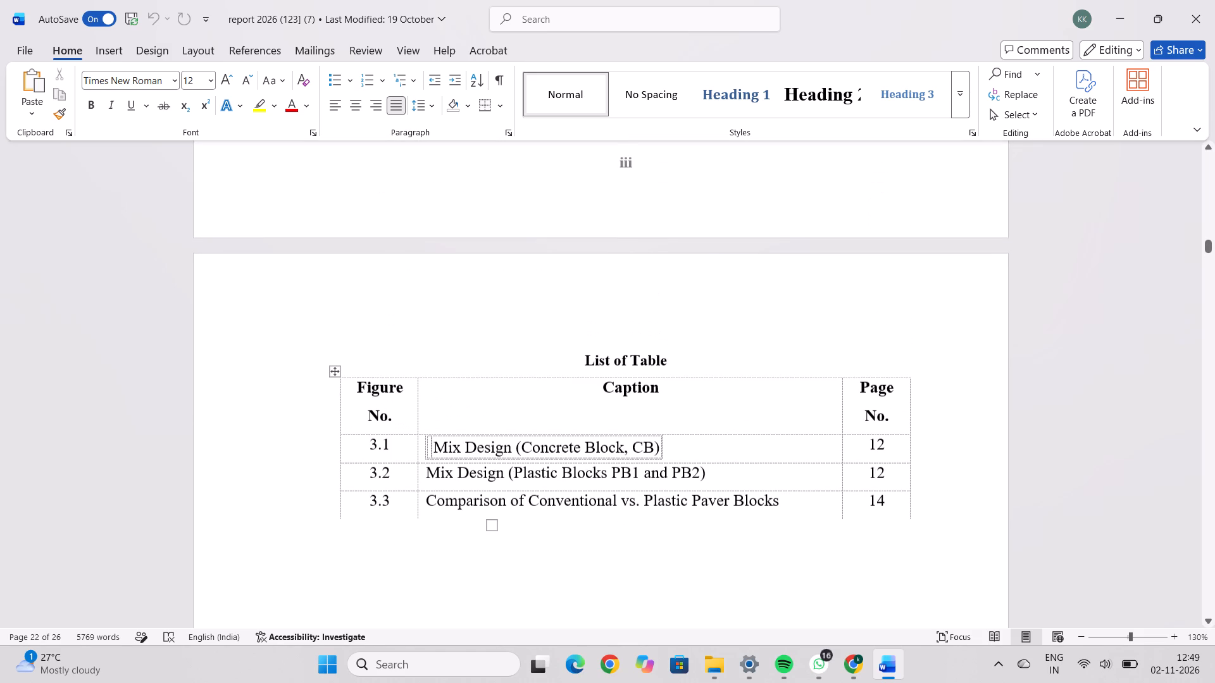
scroll(794, 426, "up", 11)
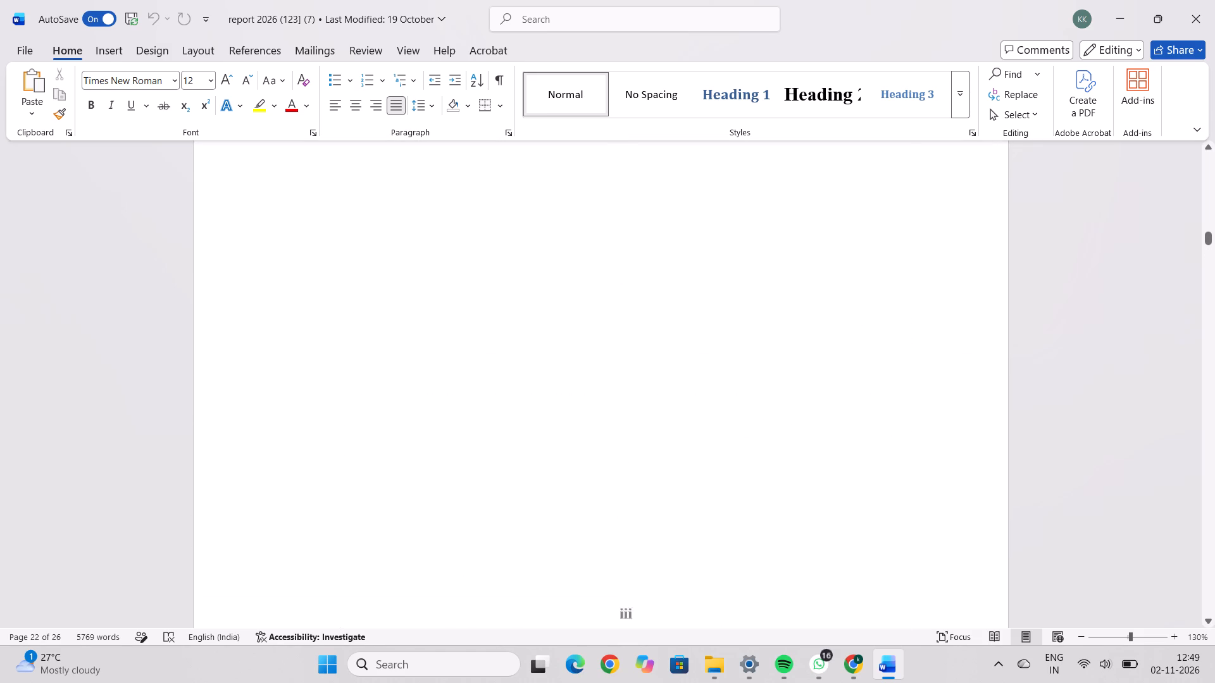
scroll(794, 426, "up", 11)
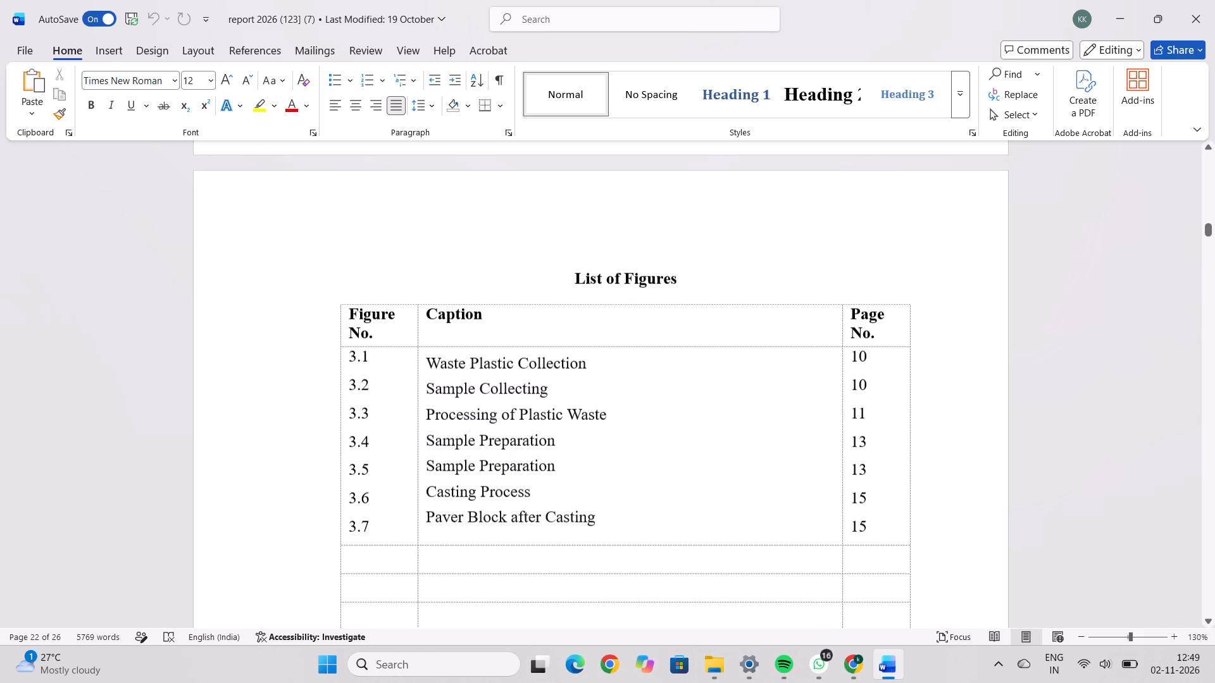
scroll(794, 426, "down", 2)
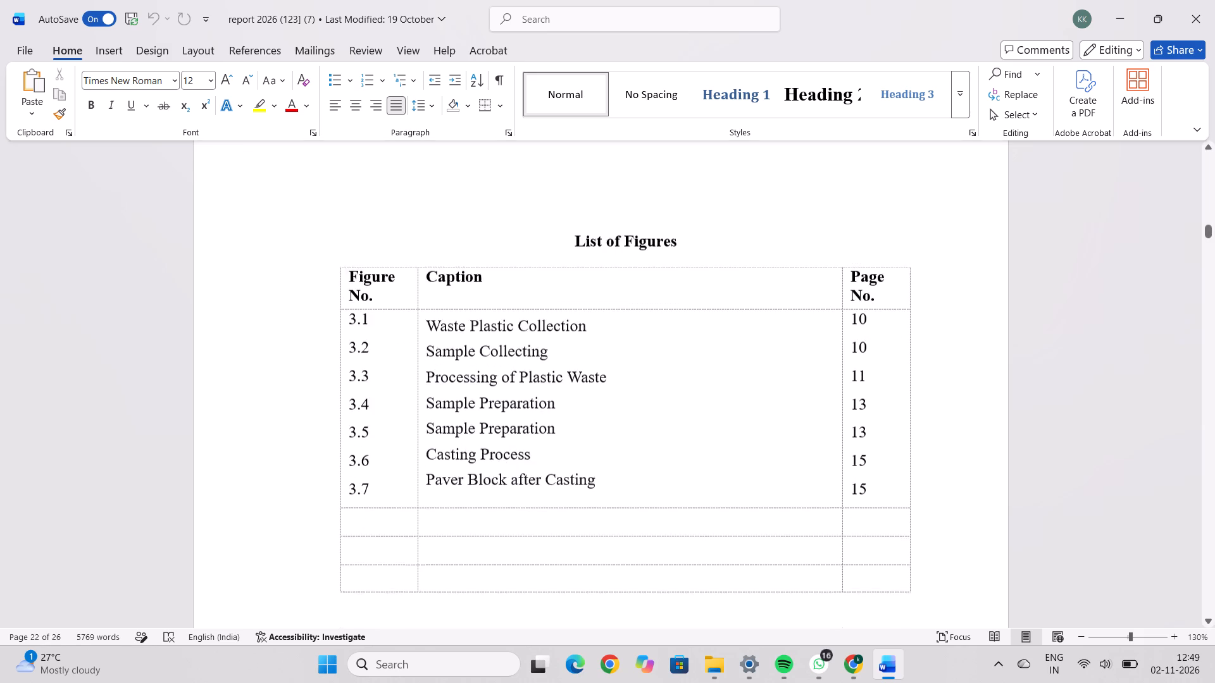
scroll(794, 426, "up", 14)
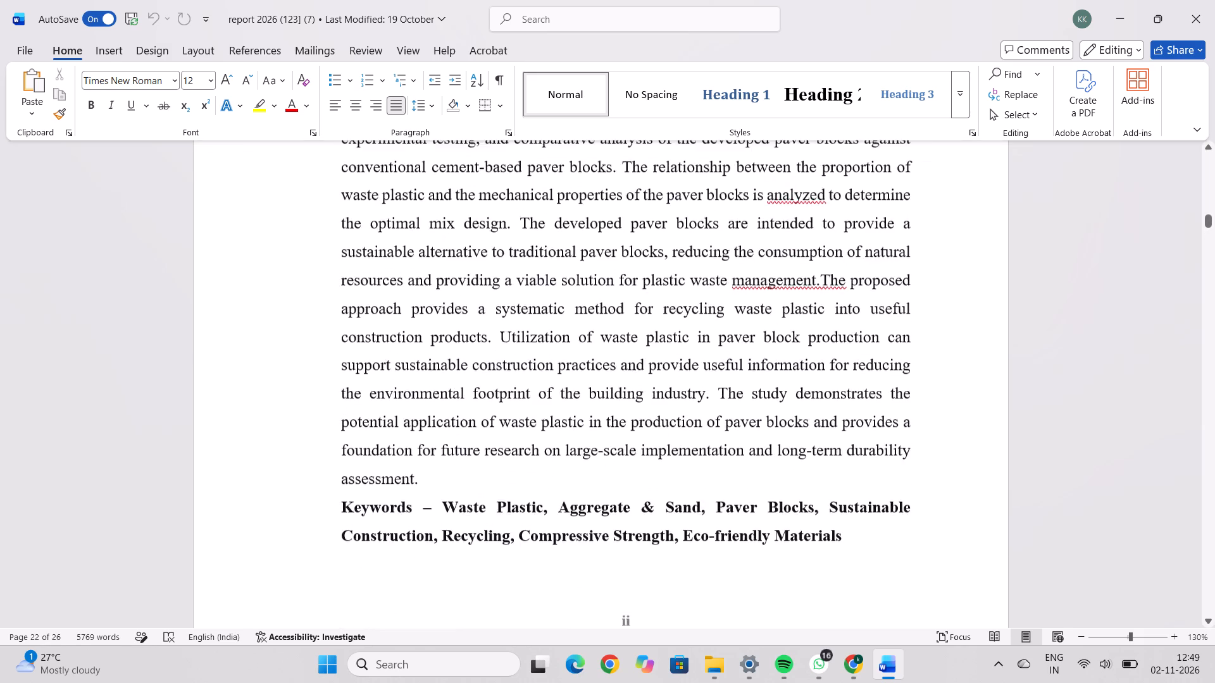
scroll(794, 426, "up", 18)
scroll(794, 426, "up", 5)
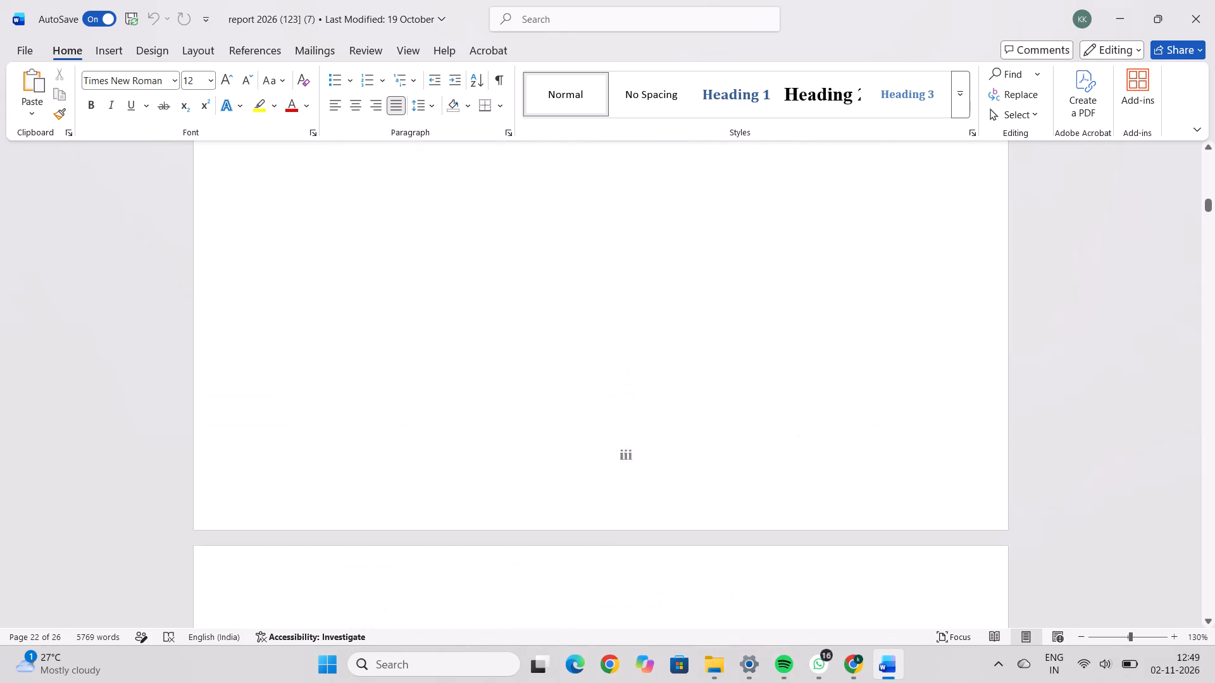
scroll(794, 426, "up", 18)
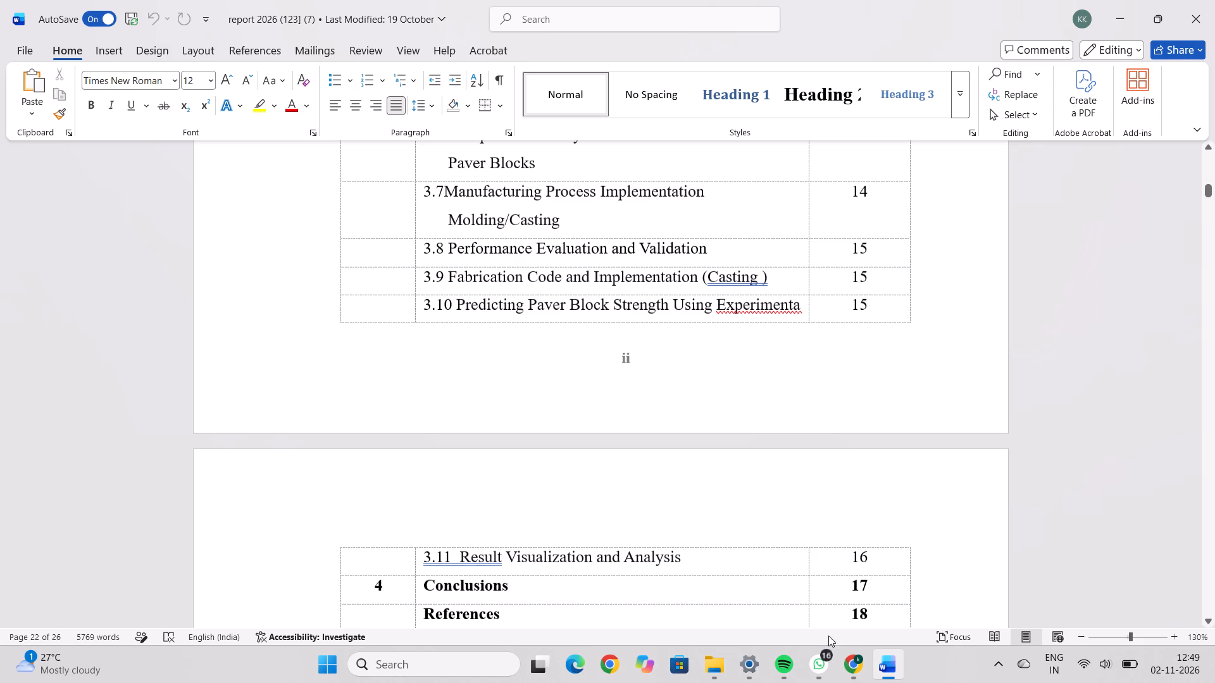
scroll(526, 302, "down", 18)
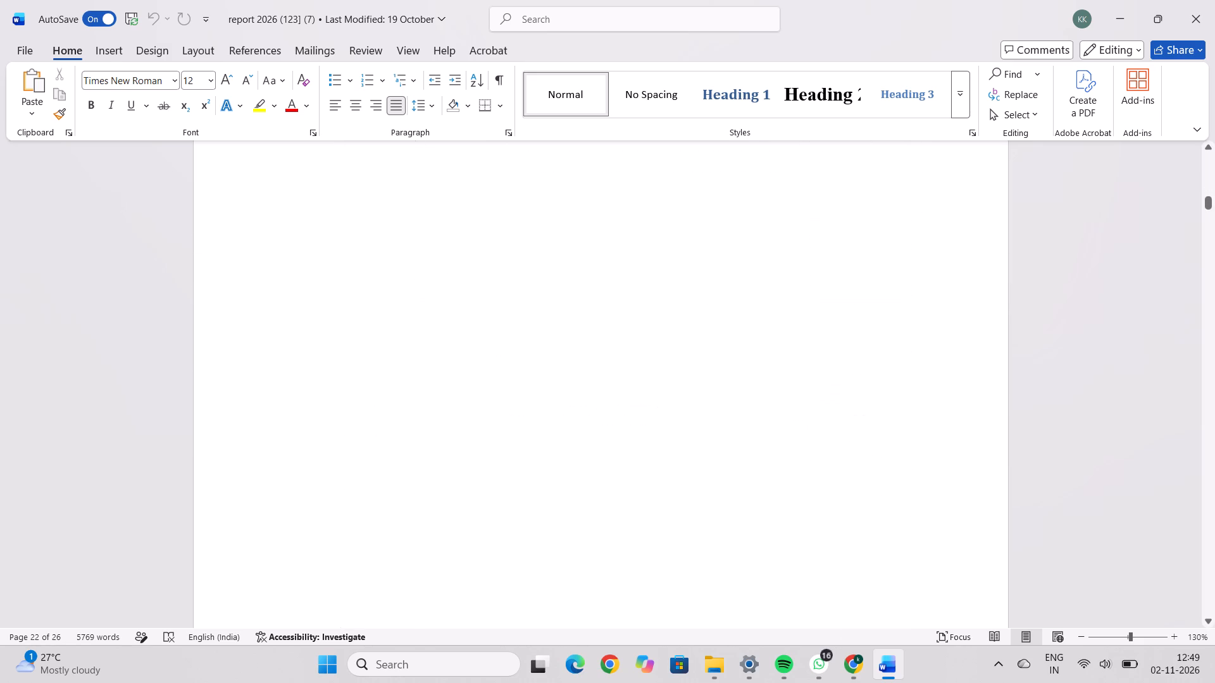
scroll(526, 302, "down", 20)
scroll(526, 302, "down", 20)
scroll(526, 302, "down", 2)
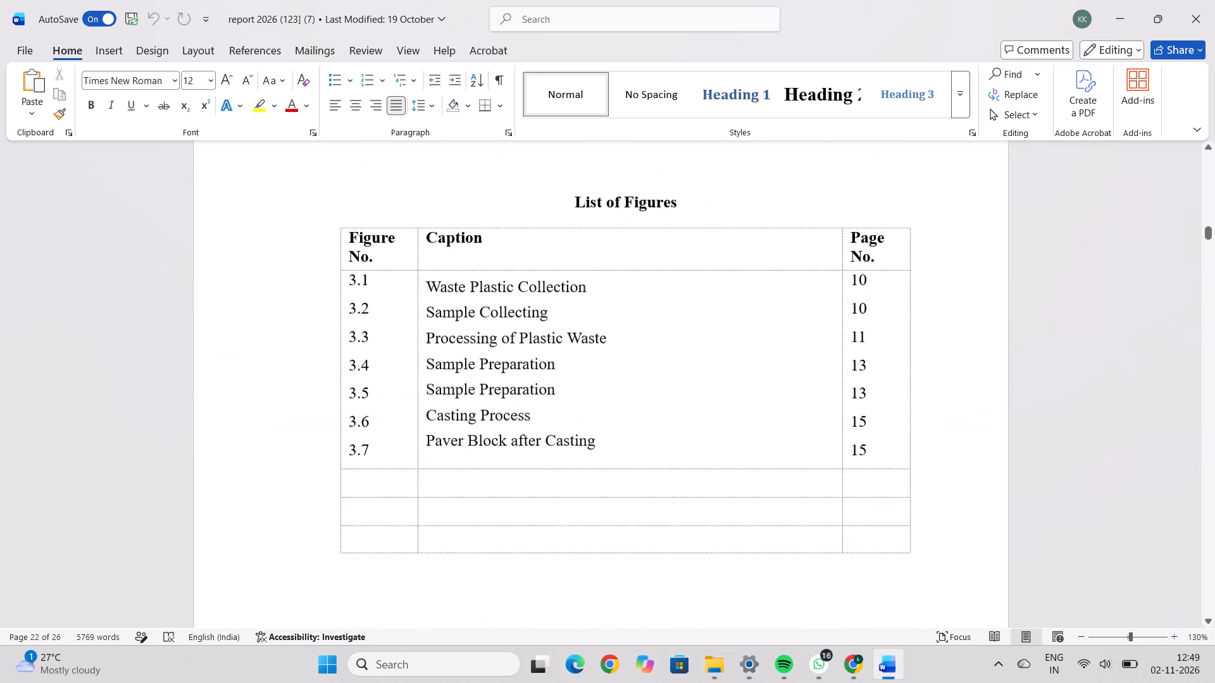
Review Chapter 1 of the report from the front matter through the plastic waste sections up to section 1.8 Objectives.
scroll(542, 262, "down", 12)
key("Down")
key("Down")
key("Down")
key("Down")
key("Down")
key("Down")
key("Down")
key("Down")
key("Down")
key("Down")
key("Down")
key("Down")
key("Down")
key("Down")
key("Down")
key("Down")
key("Down")
key("Down")
key("Down")
key("Down")
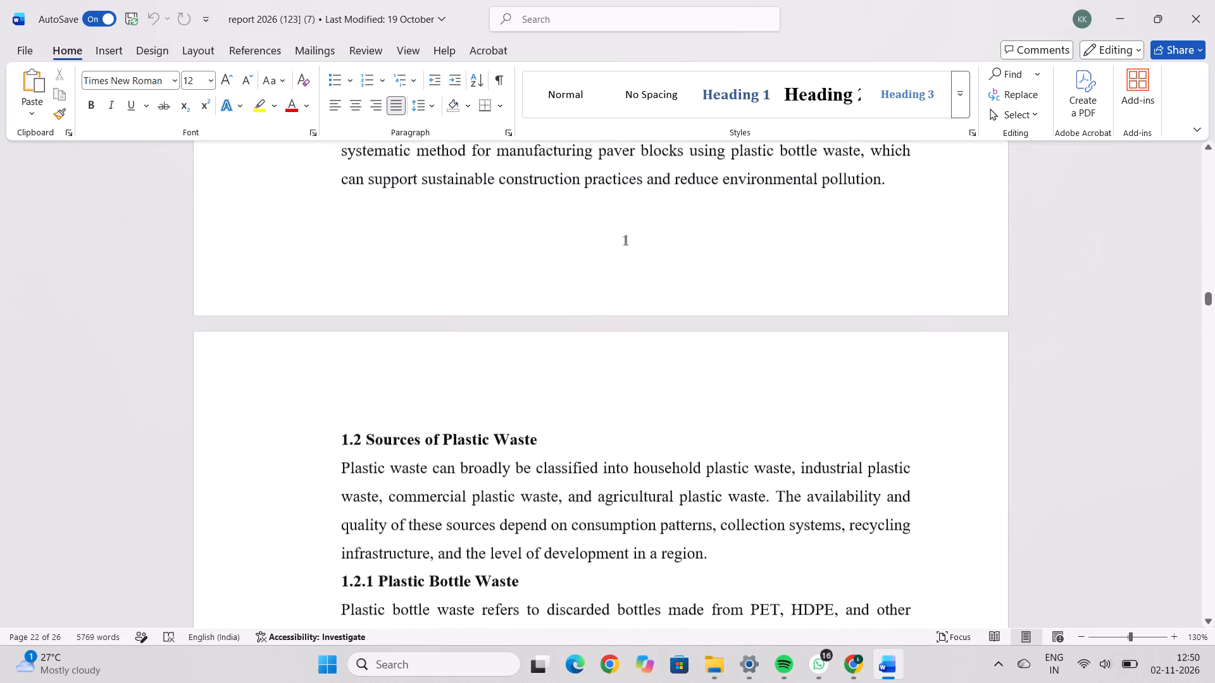
key("Down")
key("Down")
key("Down")
key("Down")
key("Down")
key("Down")
key("Down")
key("Down")
key("Down")
key("Down")
key("Down")
key("Down")
key("Down")
key("Down")
key("Down")
key("Down")
key("Down")
key("Down")
key("Down")
key("Down")
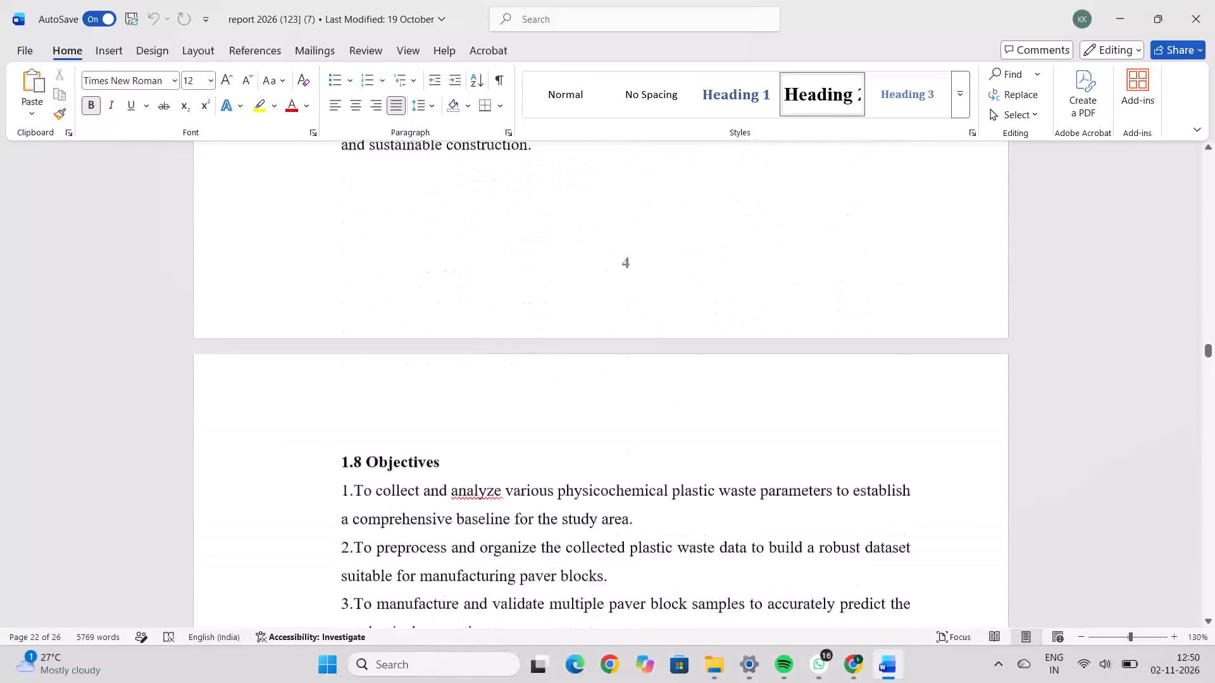
Look past the objectives and examine the opening studies [1] to [3] in the Chapter 2 Literature Review.
key("Down")
key("Down")
key("Down")
key("Down")
key("Down")
key("Down")
key("Down")
key("Down")
key("Down")
key("Down")
key("Down")
key("Down")
key("Down")
key("Down")
key("Down")
key("Down")
key("Down")
key("Down")
key("Down")
key("Down")
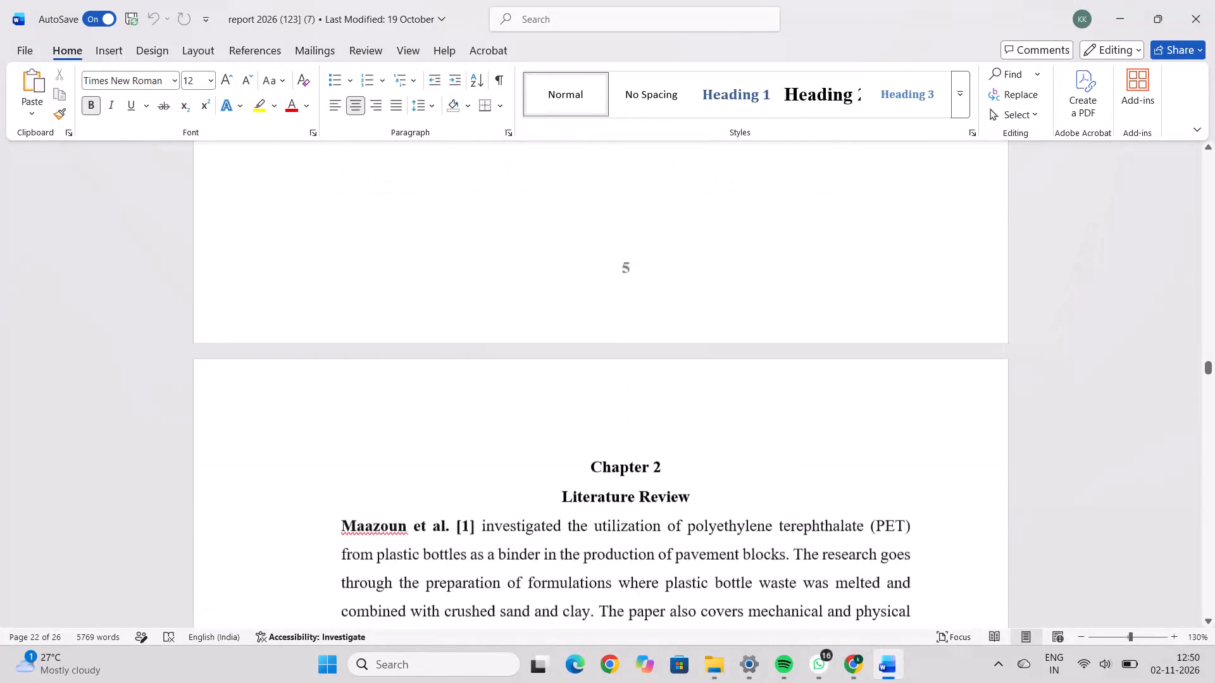
key("Down")
key("Up")
key("Up")
key("Up")
key("Up")
key("Up")
key("Up")
key("Up")
key("Up")
key("Up")
key("Up")
key("Up")
key("Up")
key("Up")
key("Up")
key("Up")
key("Up")
key("Up")
key("Up")
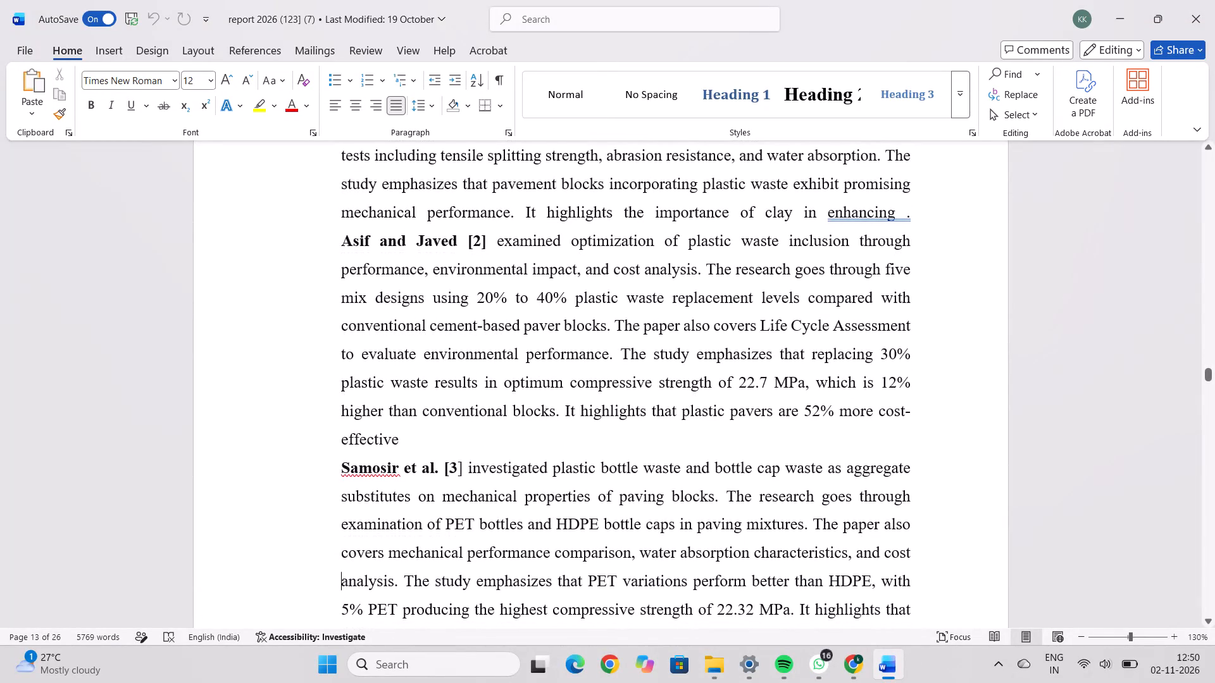
key("Down")
key("Down")
key("Down")
key("Down")
key("Down")
key("Down")
key("Down")
key("Down")
key("Down")
key("Down")
key("Down")
key("Down")
key("Down")
key("Down")
key("Down")
key("Down")
key("Down")
key("Down")
key("Down")
key("Down")
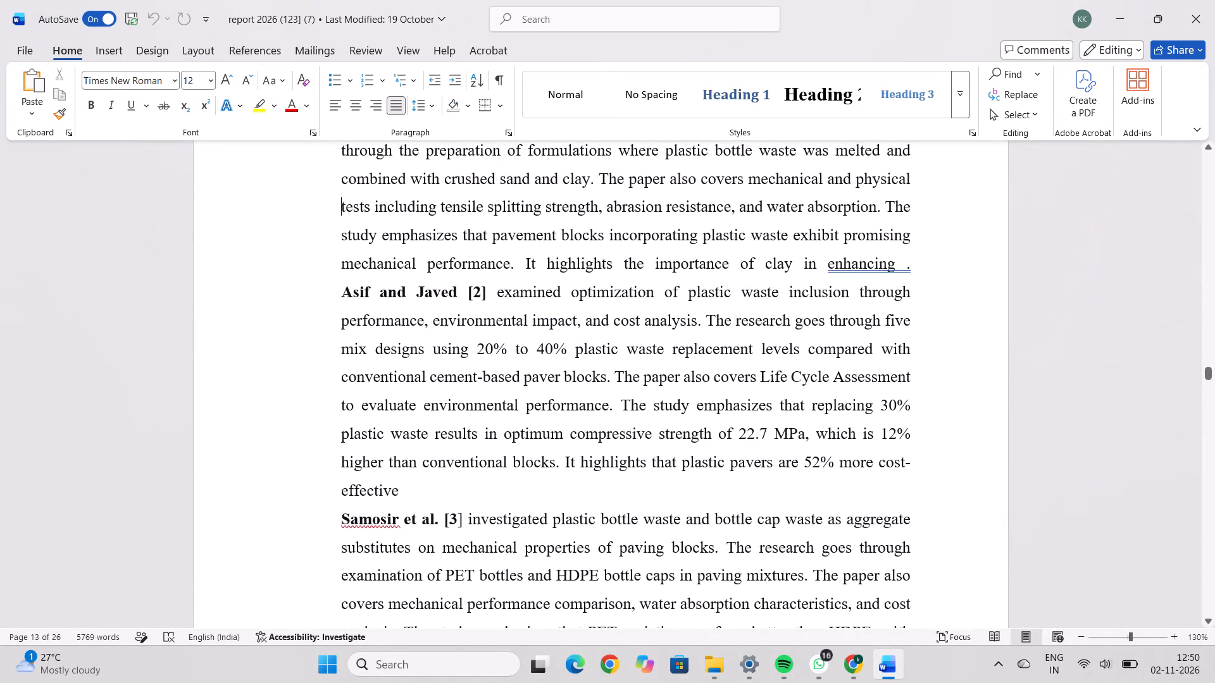
Go back from the literature review to section 1.8 and examine the list of project objectives.
key("Up")
key("Up")
key("Up")
key("Up")
key("Up")
key("Up")
key("Up")
key("Up")
key("Up")
key("Up")
key("Up")
key("Up")
key("Up")
key("Up")
key("Up")
key("Up")
key("Up")
key("Up")
key("Up")
key("Up")
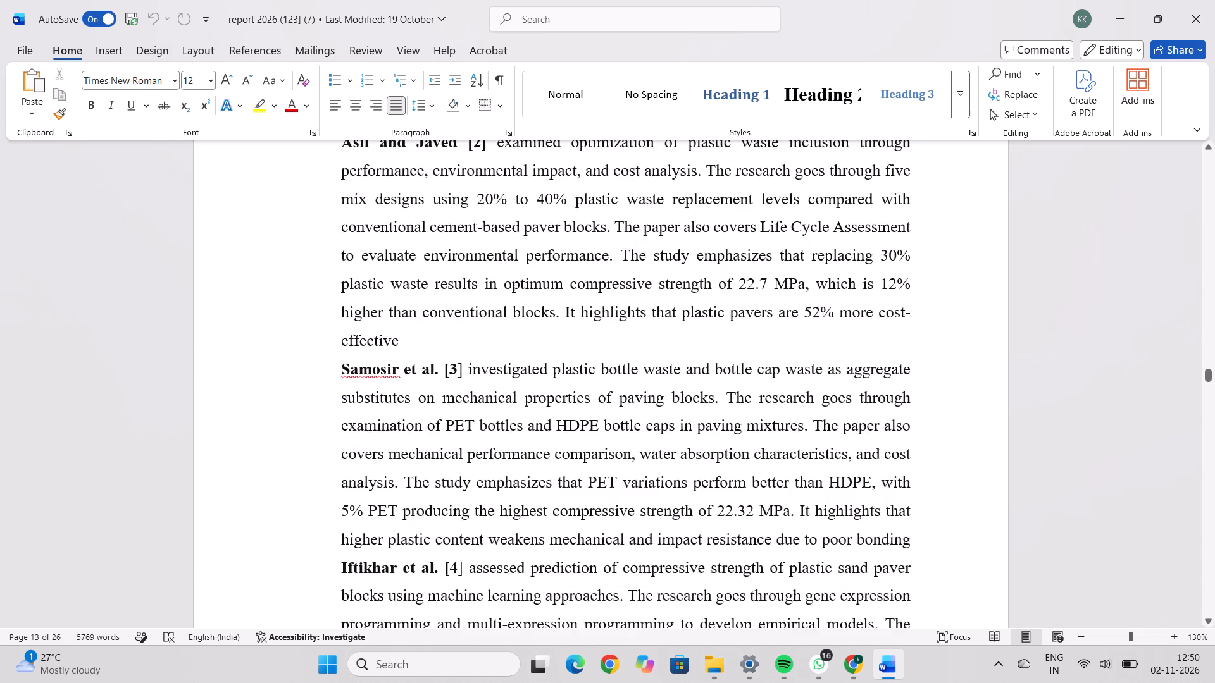
key("Up")
key("Up")
key("Up")
key("Up")
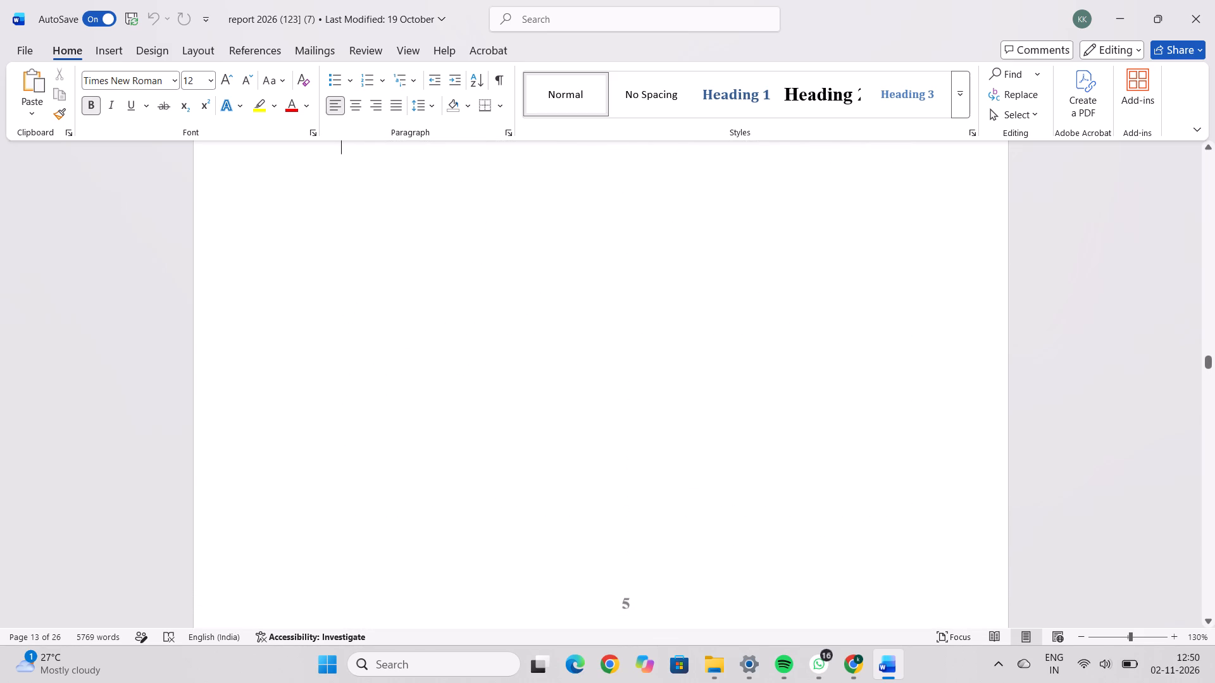
key("Up")
key("Up")
key("Up")
key("Up")
key("Up")
key("Up")
key("Up")
key("Up")
key("Up")
key("Up")
key("Up")
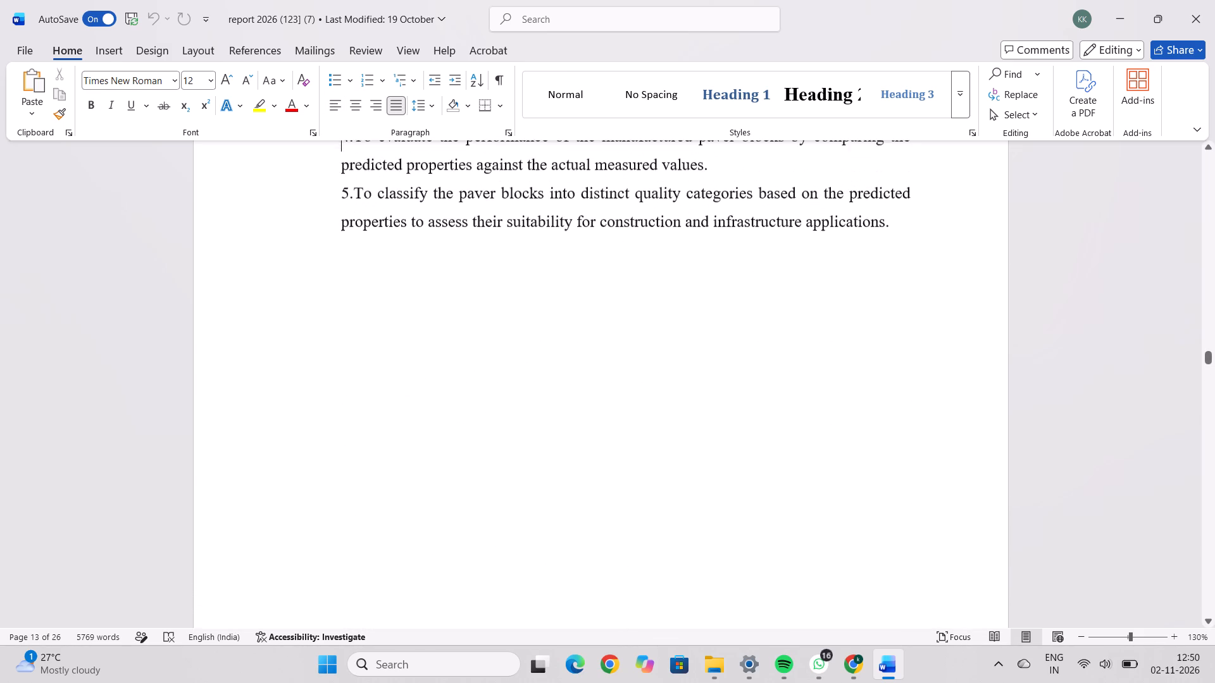
key("Up")
key("Up")
key("Up")
key("Up")
key("Up")
key("Up")
key("Up")
key("Up")
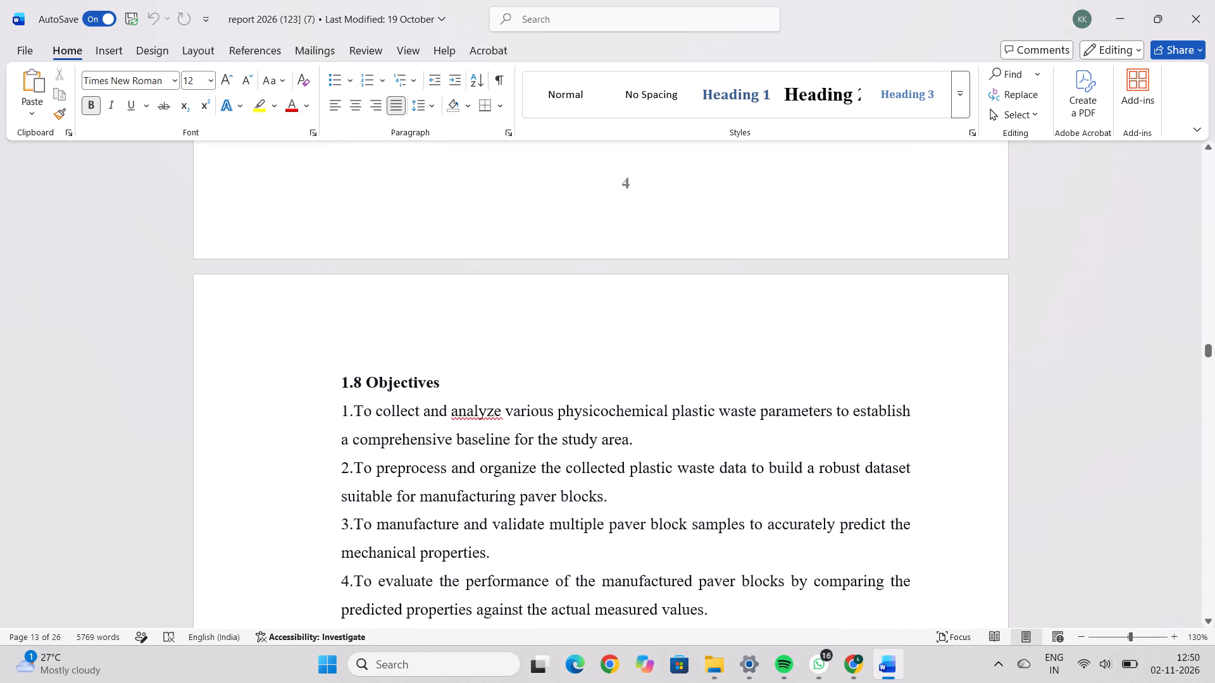
Go back from the objectives to section 1.7 Motivation and examine it with the closing paragraph of the section before it.
key("Up")
key("Up")
key("Up")
key("Up")
key("Up")
key("Up")
key("Up")
key("Up")
key("Up")
key("Up")
key("Up")
key("Up")
key("Up")
key("Up")
key("Up")
key("Up")
key("Up")
key("Up")
key("Up")
key("Up")
key("Up")
key("Up")
key("Up")
key("Up")
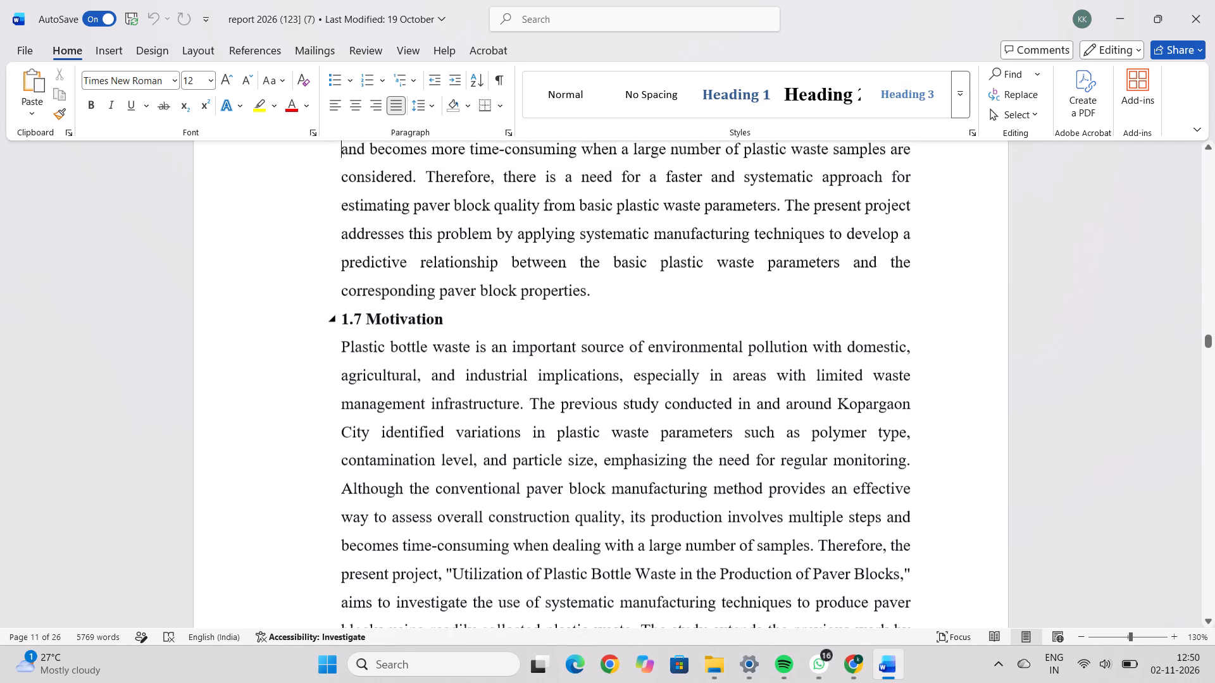
Look through the rest of the Literature Review, including the studies by Agyeman et al. [11] and Tempa [12] and [13].
key("Down")
key("Down")
key("Down")
key("Down")
key("Down")
key("Down")
key("Down")
key("Down")
key("Down")
key("Down")
key("Down")
key("Down")
key("Down")
key("Down")
key("Down")
key("Down")
key("Down")
key("Down")
key("Down")
key("Down")
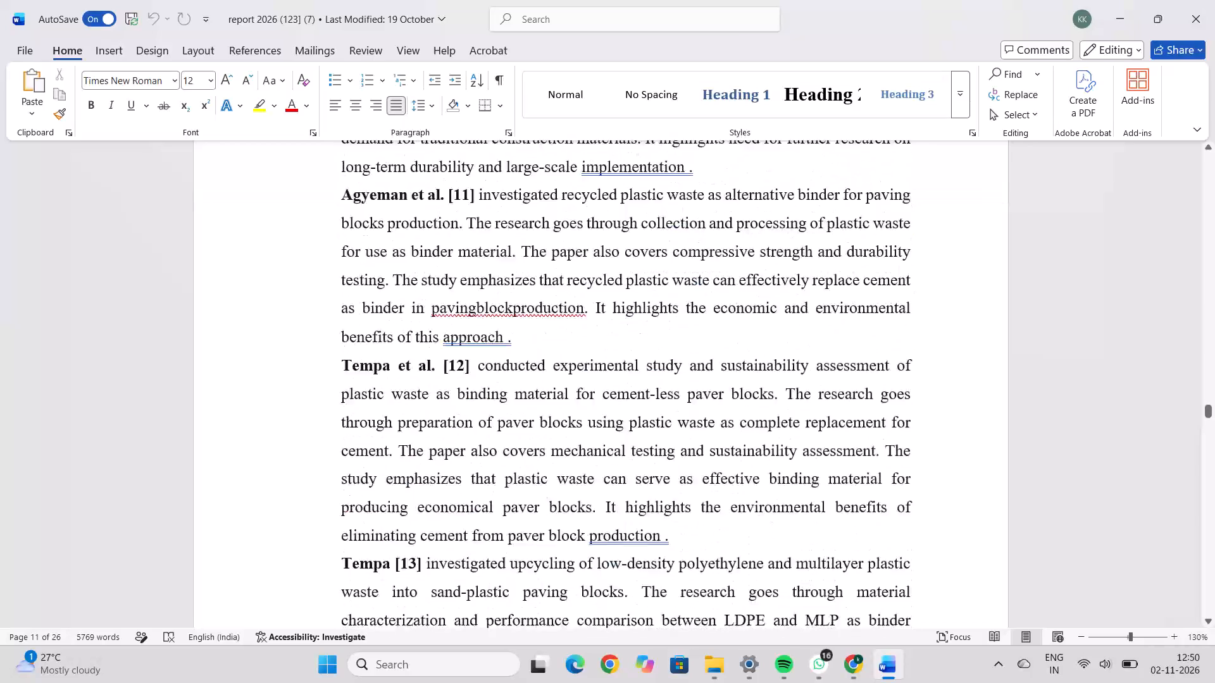
key("Down")
key("Down")
key("Down")
key("Down")
key("Down")
key("Down")
key("Down")
key("Down")
key("Down")
key("Down")
key("Down")
key("Down")
key("Down")
key("Down")
key("Down")
key("Down")
key("Down")
key("Down")
key("Down")
key("Down")
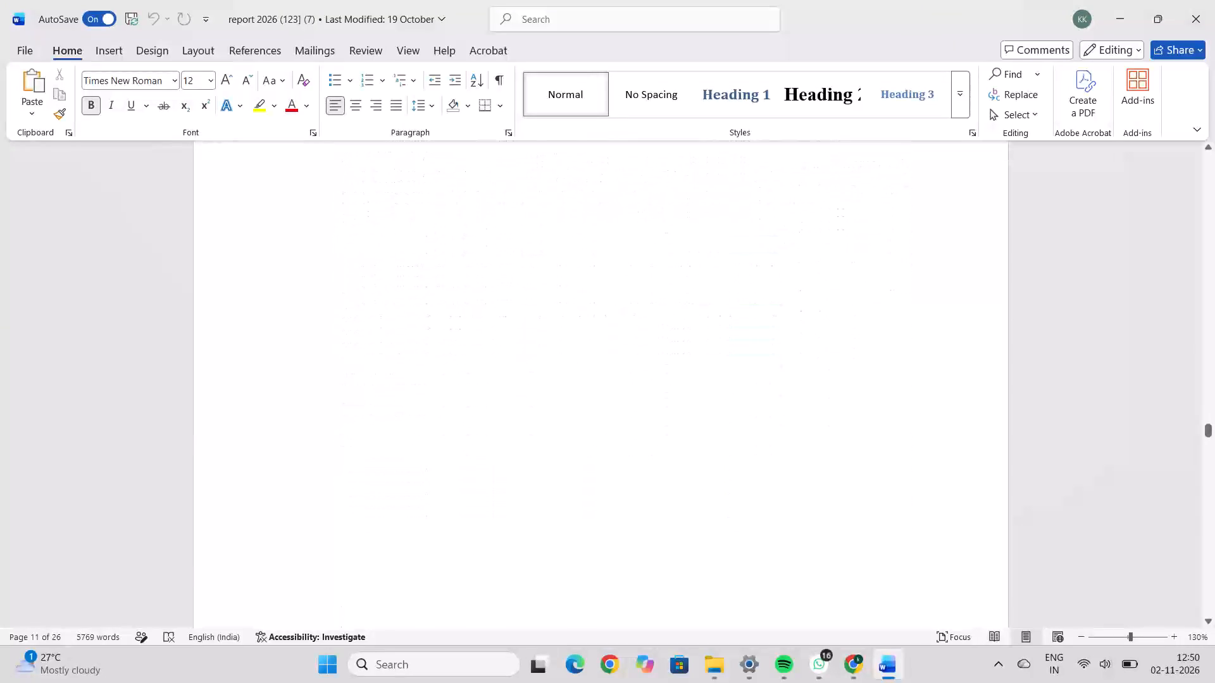
Examine the report's Chapter 3 materials sections, from the plastic waste processing figure to the concrete and plastic block mix design tables.
key("Down")
key("Down")
key("Down")
key("Down")
key("Down")
key("Down")
key("Down")
key("Down")
key("Down")
key("Down")
key("Down")
key("Down")
key("Down")
key("Down")
key("Down")
key("Down")
key("Down")
key("Down")
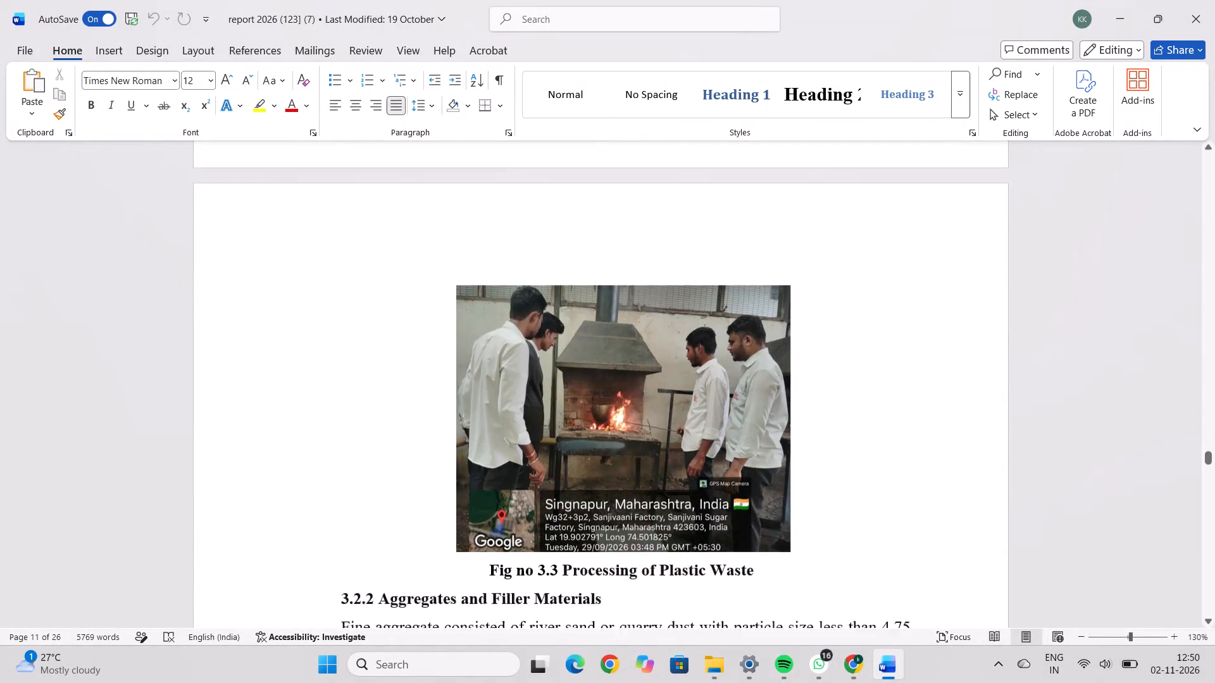
key("Down")
key("Down")
key("Down")
key("Down")
key("Down")
key("Down")
key("Down")
key("Down")
key("Down")
key("Down")
key("Down")
key("Down")
key("Down")
key("Down")
key("Down")
key("Down")
key("Down")
key("Down")
key("Down")
key("Down")
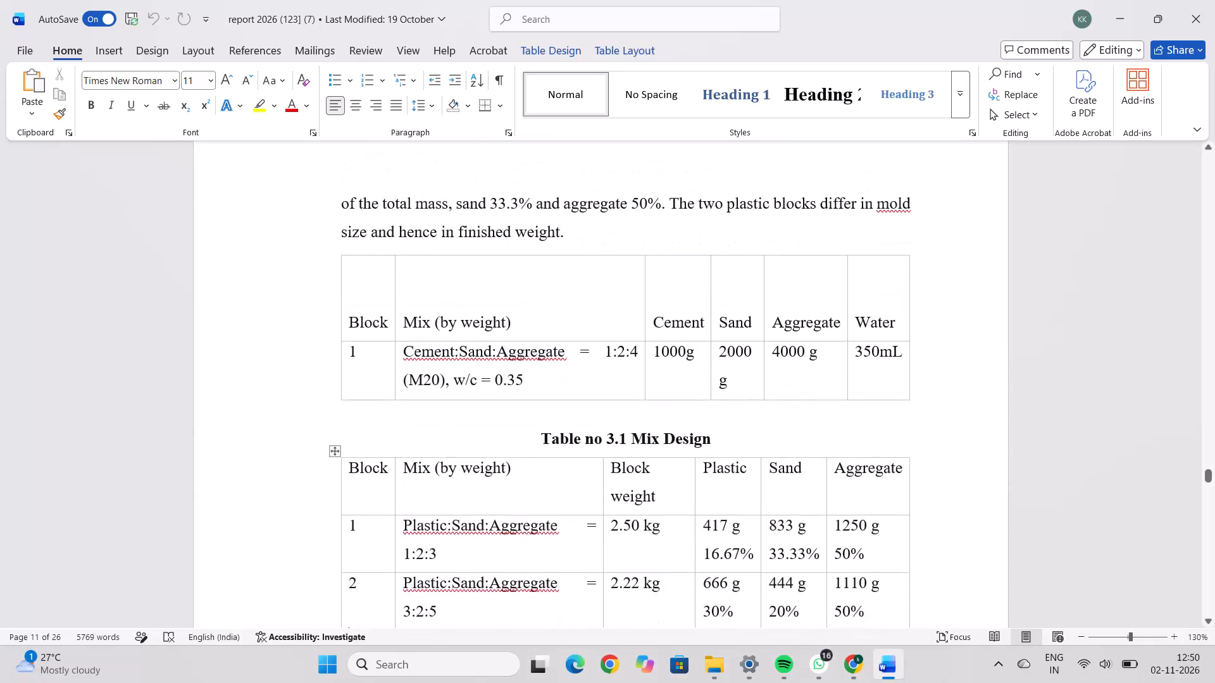
Review the sample preparation figures, the concrete block procedure, and the compressive strength and 3.4.2 Water Absorption test methods.
key("Down")
key("Down")
key("Down")
key("Down")
key("Down")
key("Down")
key("Down")
key("Down")
key("Down")
key("Down")
key("Down")
key("Down")
key("Down")
key("Down")
key("Down")
key("Down")
key("Down")
key("Down")
key("Down")
key("Down")
key("Down")
key("Down")
key("Down")
key("Down")
key("Down")
key("Down")
key("Down")
key("Down")
key("Down")
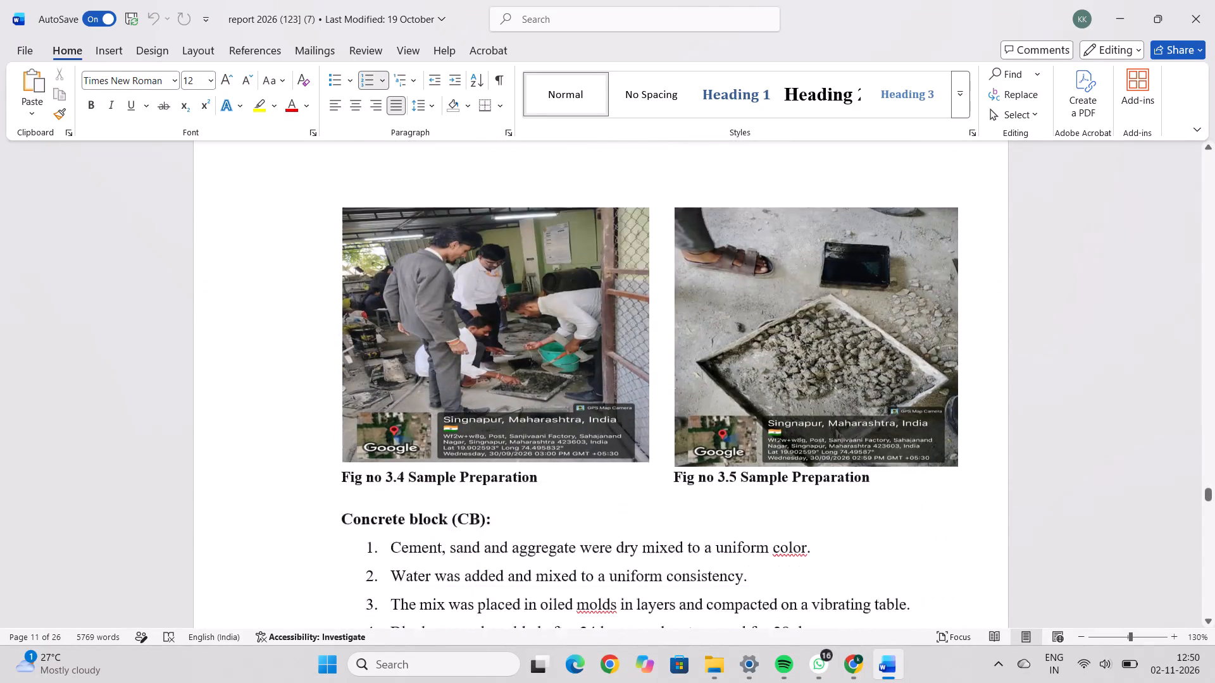
key("Down")
key("Down")
key("Down")
key("Down")
key("Down")
key("Down")
key("Down")
key("Down")
key("Down")
key("Down")
key("Down")
key("Down")
key("Down")
key("Down")
key("Down")
key("Down")
key("Down")
key("Down")
key("Down")
key("Down")
key("Down")
key("Down")
key("Down")
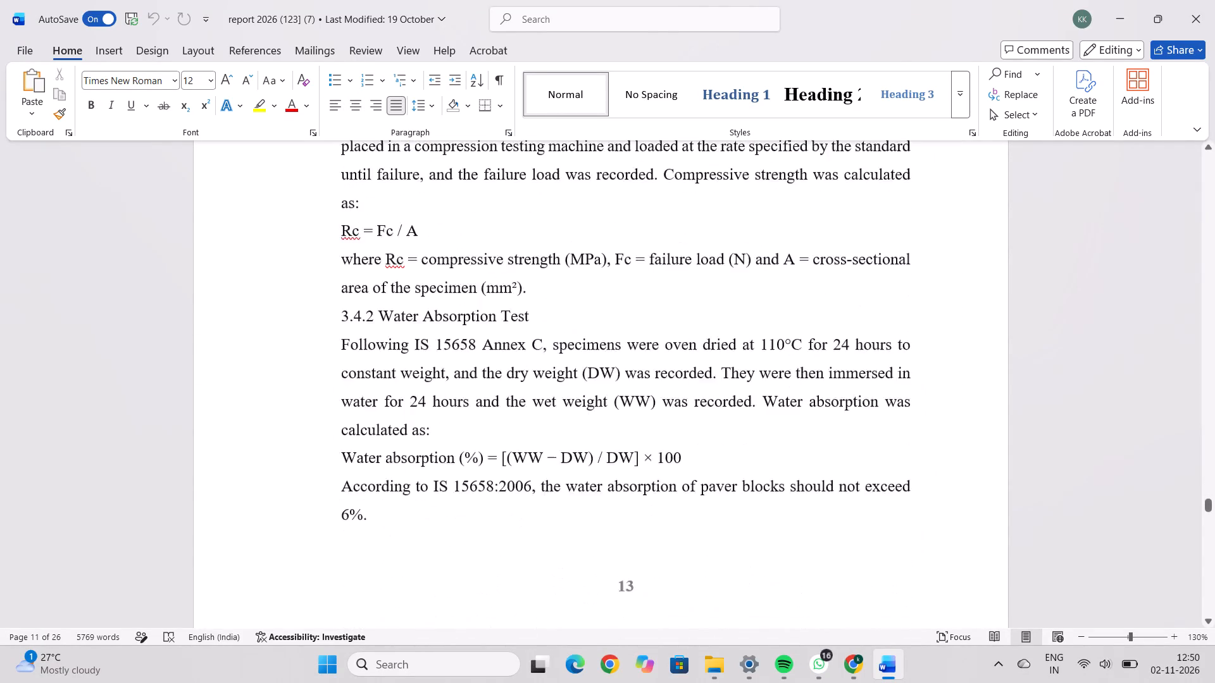
Examine the report's sections after the Water Absorption Test, through the numbered preparation steps up to demolding and curing.
key("Down")
key("Down")
key("Down")
key("Down")
key("Down")
key("Down")
key("Down")
key("Down")
key("Down")
key("Down")
key("Down")
key("Down")
key("Down")
key("Down")
key("Down")
key("Down")
key("Down")
key("Down")
key("Down")
key("Down")
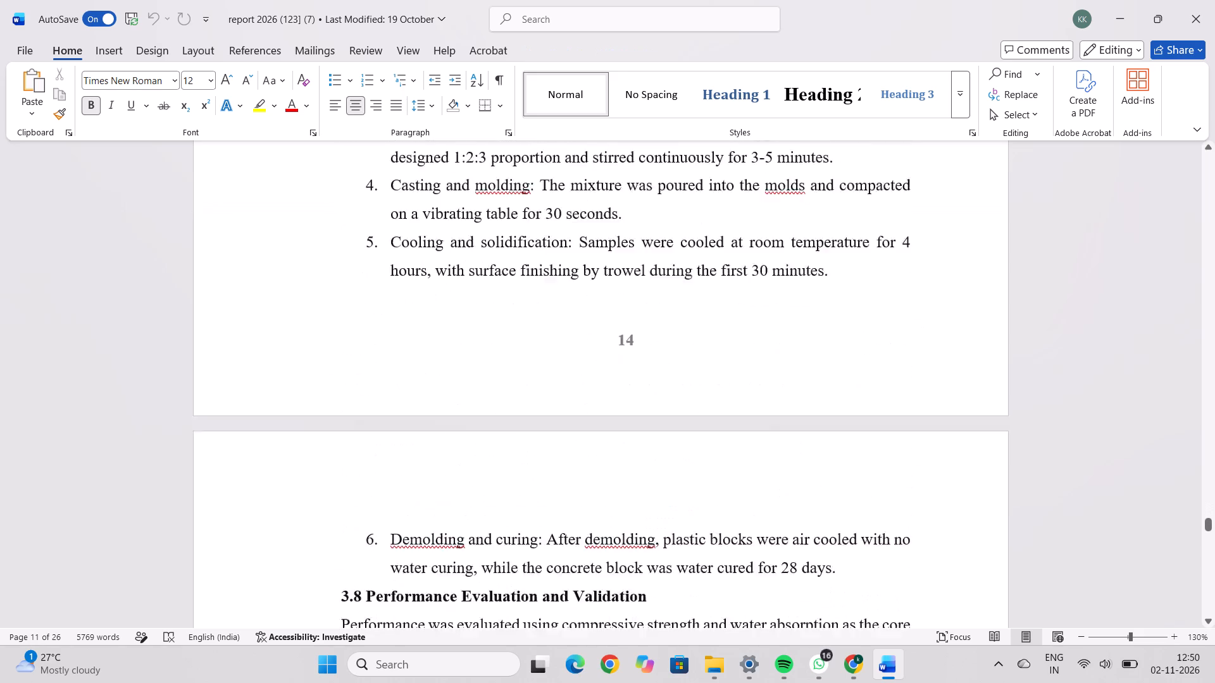
Review the rest of Chapter 3, from 3.8 Performance Evaluation and Validation through 3.11 Result Visualization and Analysis.
key("Down")
key("Down")
key("Down")
key("Down")
key("Down")
key("Down")
key("Down")
key("Down")
key("Down")
key("Down")
key("Down")
key("Down")
key("Down")
key("Down")
key("Down")
key("Down")
key("Down")
key("Down")
key("Down")
key("Down")
key("Down")
key("Down")
key("Down")
key("Down")
key("Down")
key("Down")
key("Down")
key("Down")
key("Down")
key("Down")
key("Down")
key("Down")
key("Down")
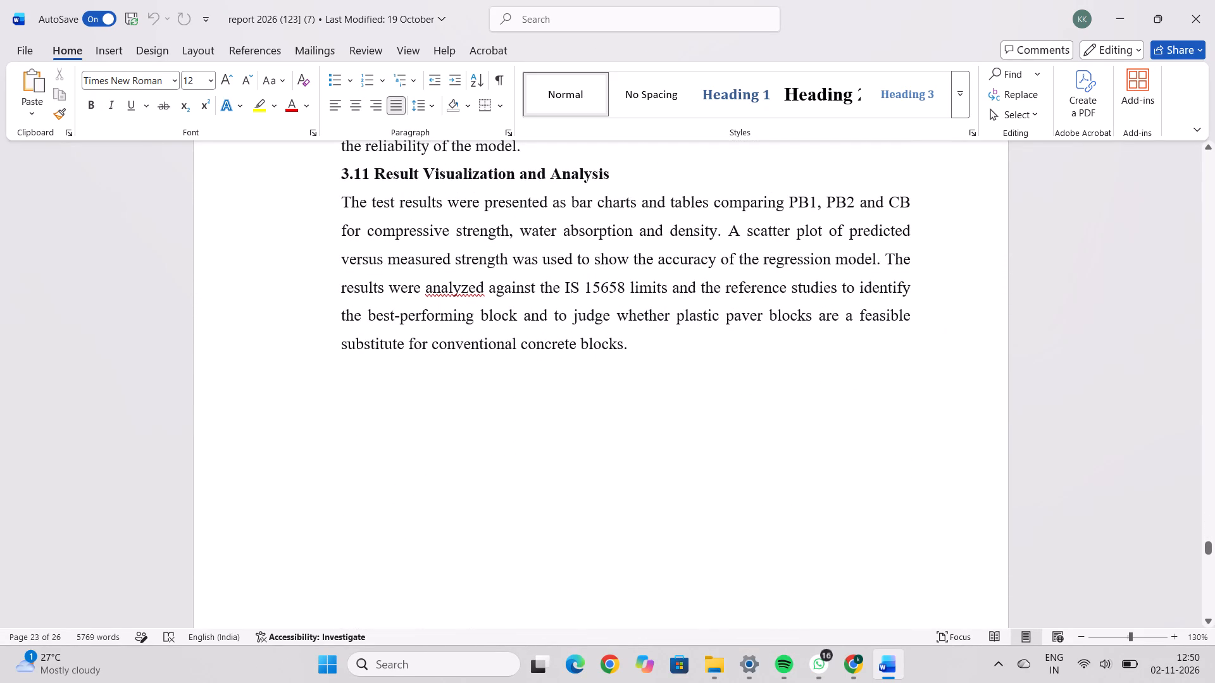
Start a new empty paragraph after the closing sentence of section 3.11 Result Visualization and Analysis.
left_click(639, 348)
key("Return")
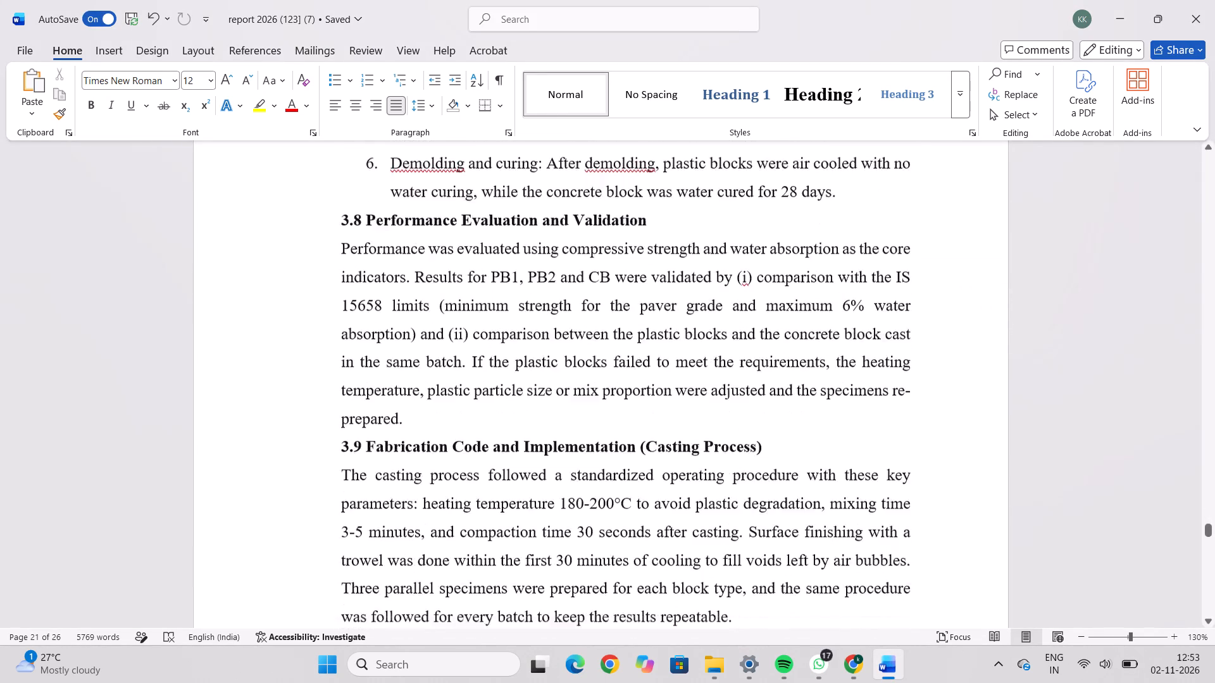
scroll(663, 358, "down", 16)
scroll(663, 354, "down", 10)
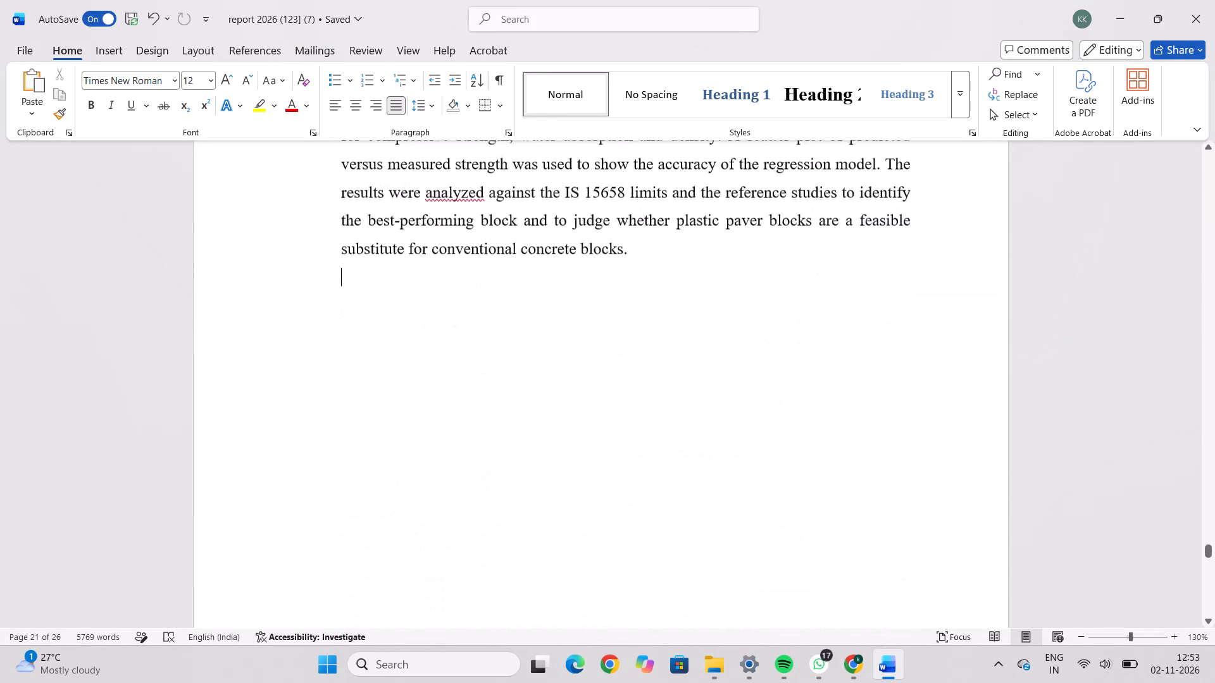
scroll(607, 341, "up", 2)
scroll(611, 331, "down", 13)
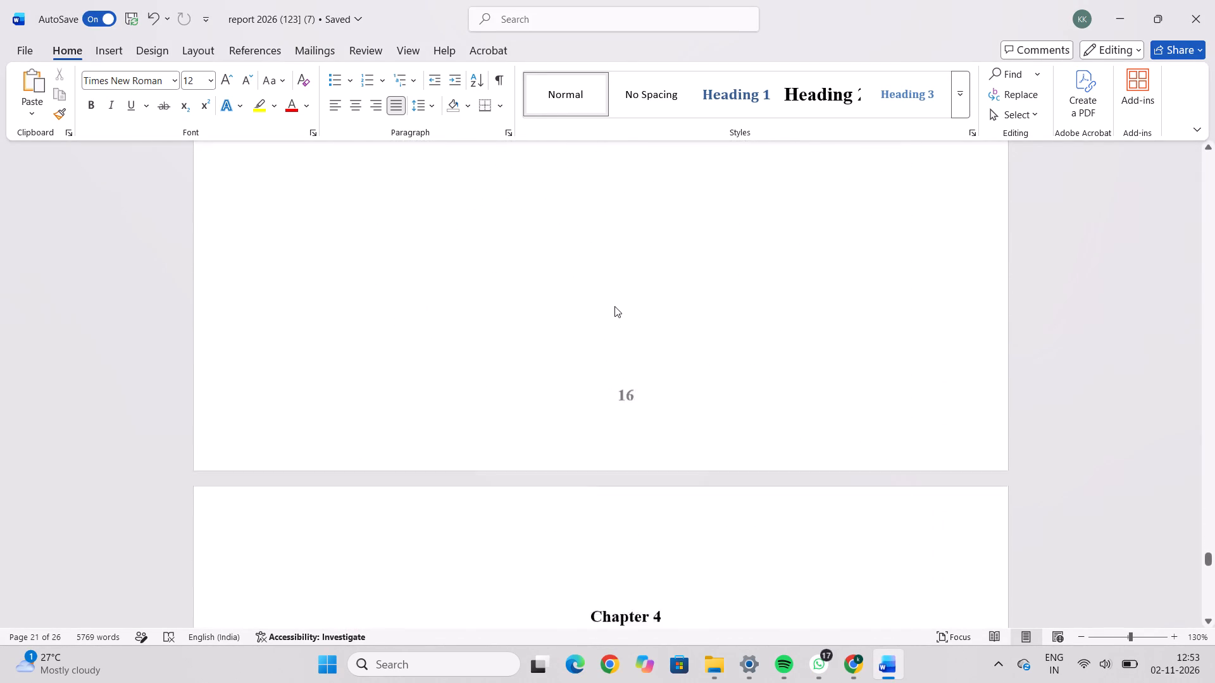
scroll(614, 306, "down", 2)
scroll(614, 306, "up", 16)
left_click(639, 306)
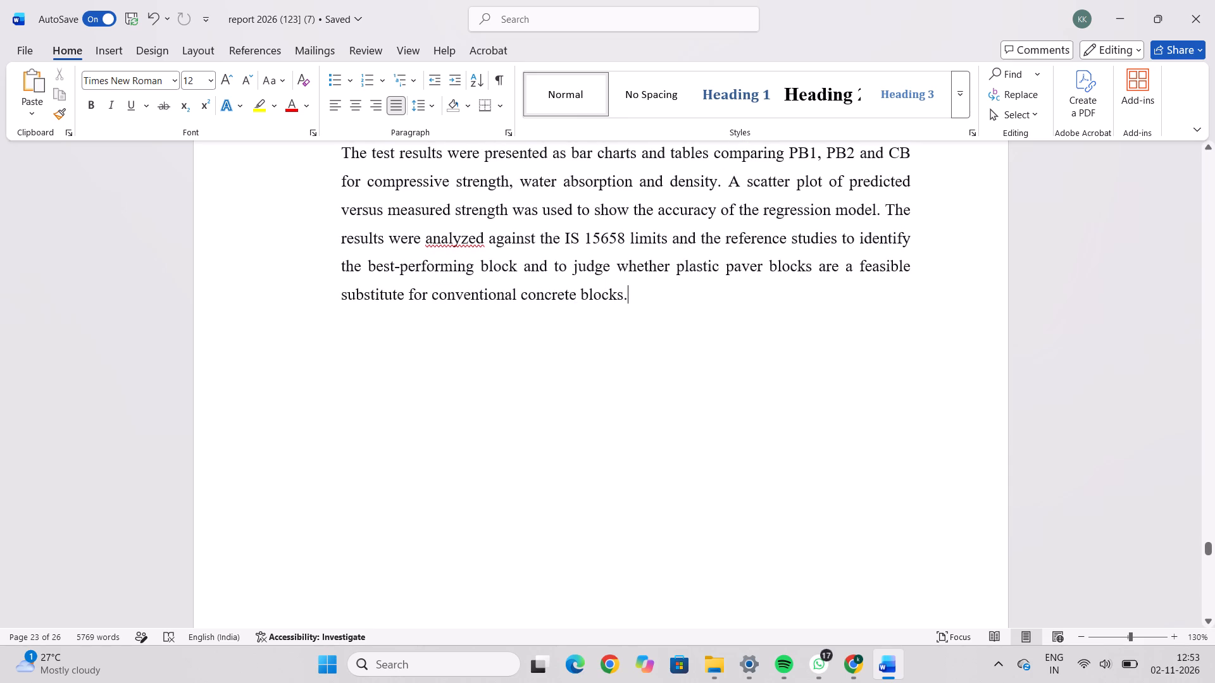
key("Return")
key("Return")
key("ctrl+v")
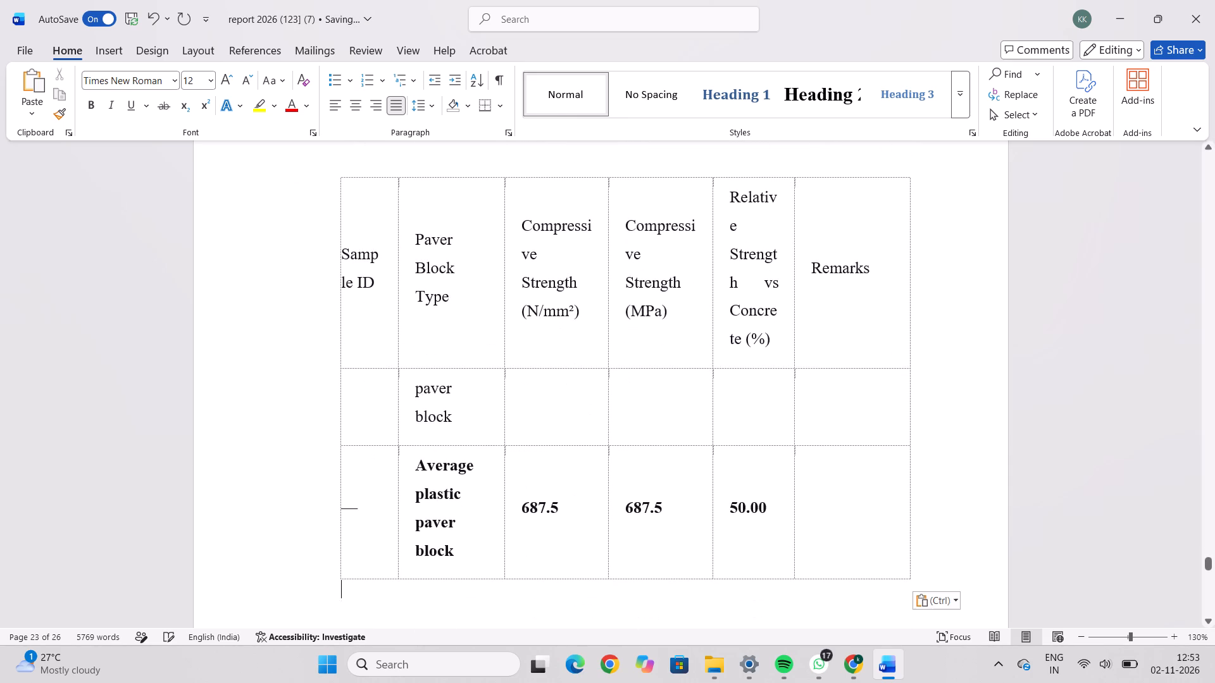
Examine the pasted results table from its last row back up to its title and header row.
scroll(571, 351, "up", 2)
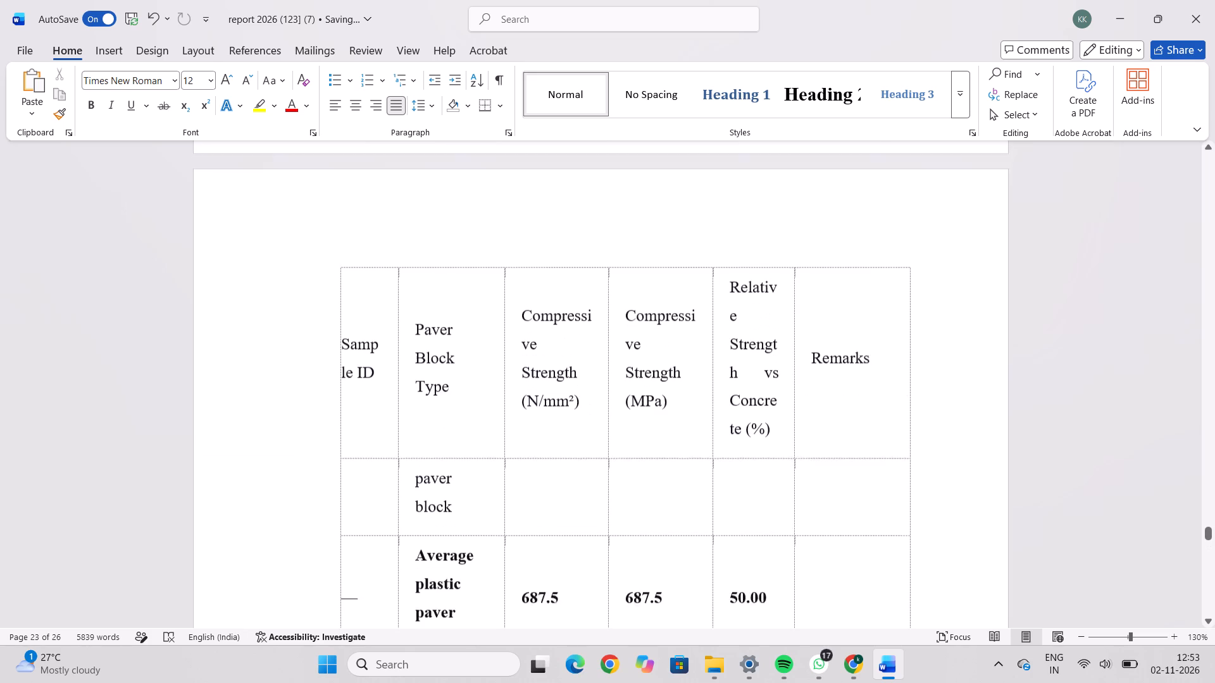
scroll(571, 351, "up", 5)
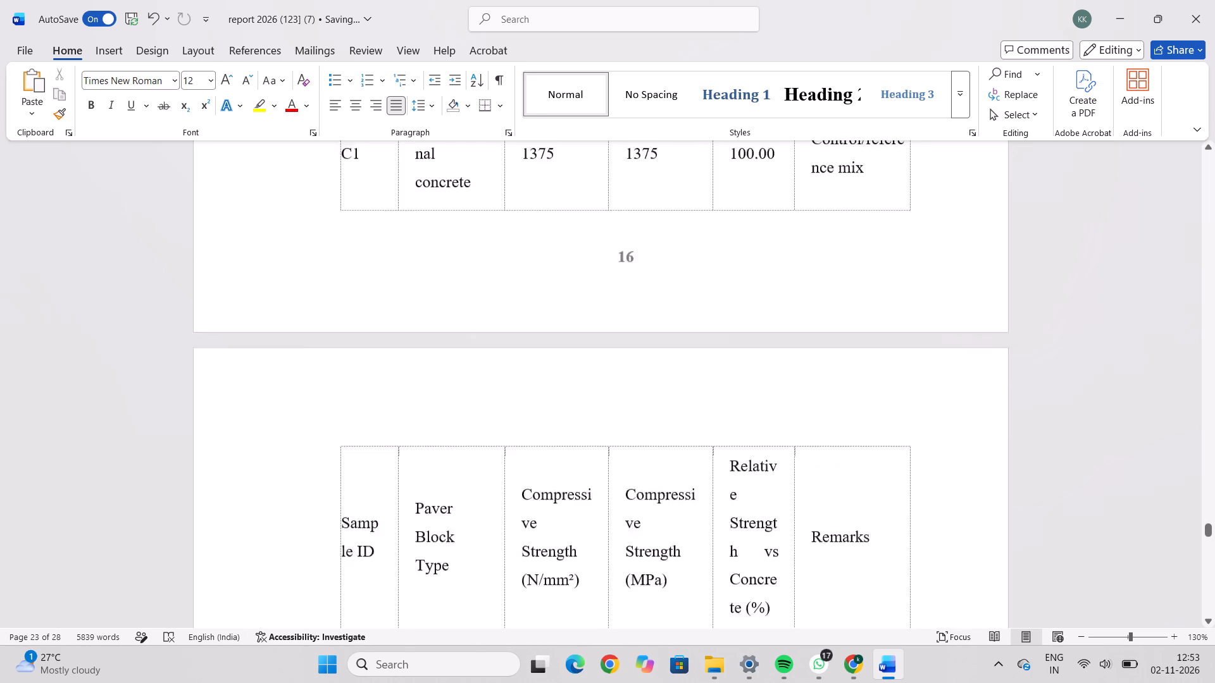
scroll(571, 351, "up", 11)
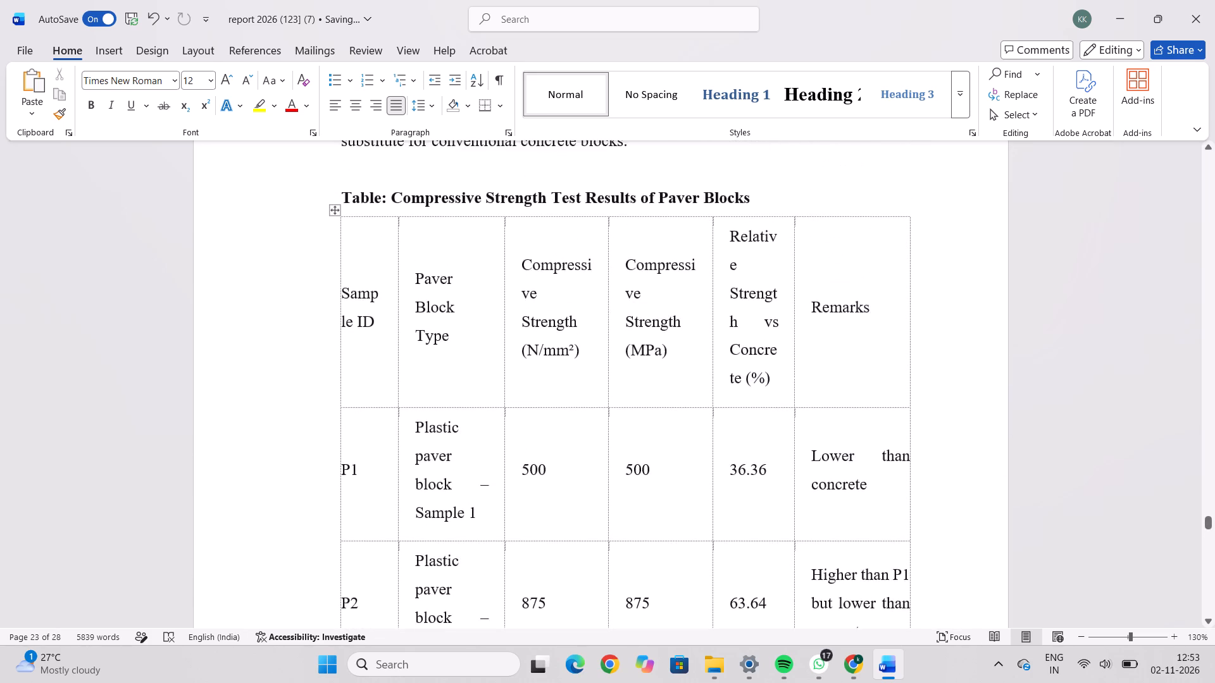
scroll(571, 351, "up", 2)
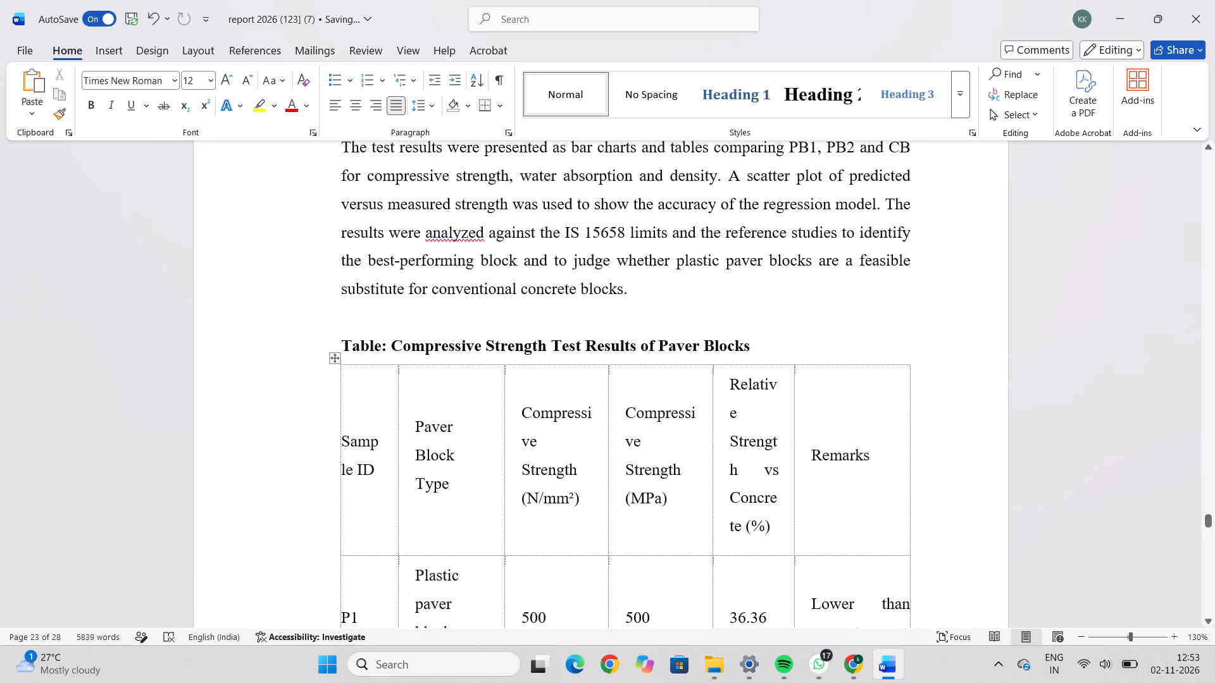
left_click(337, 361)
left_click(356, 401)
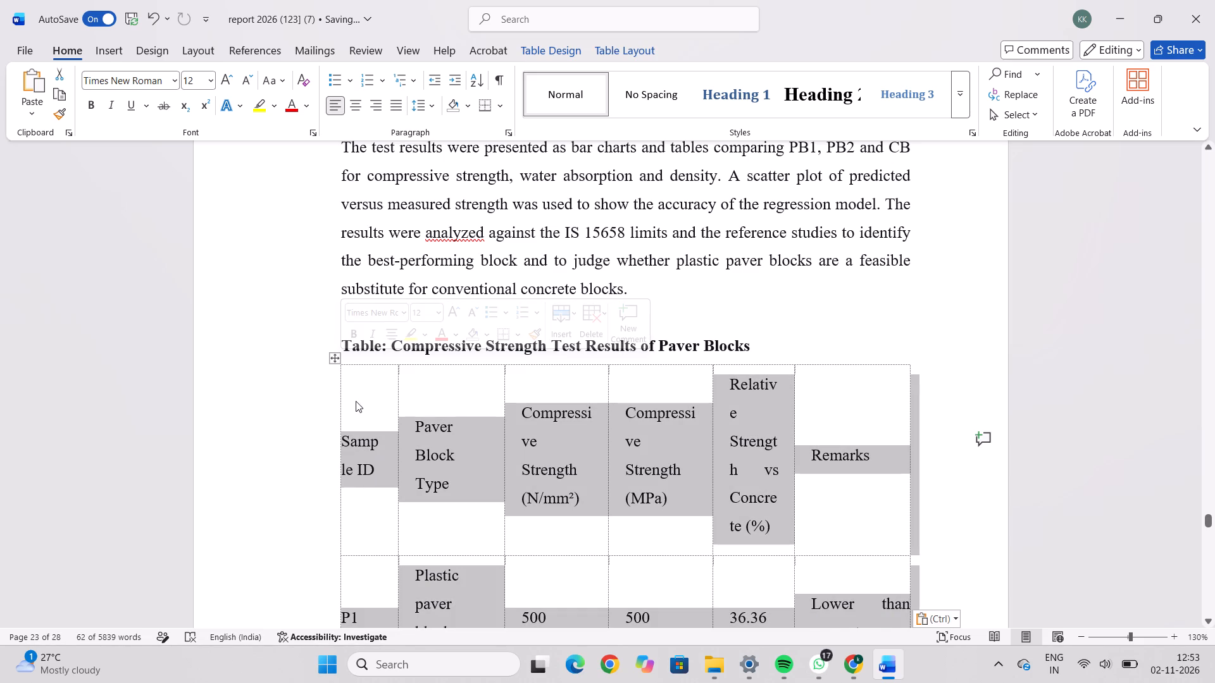
Review the pasted table's rows across the page break and the space after it, through to the Chapter 4 heading.
scroll(479, 438, "down", 3)
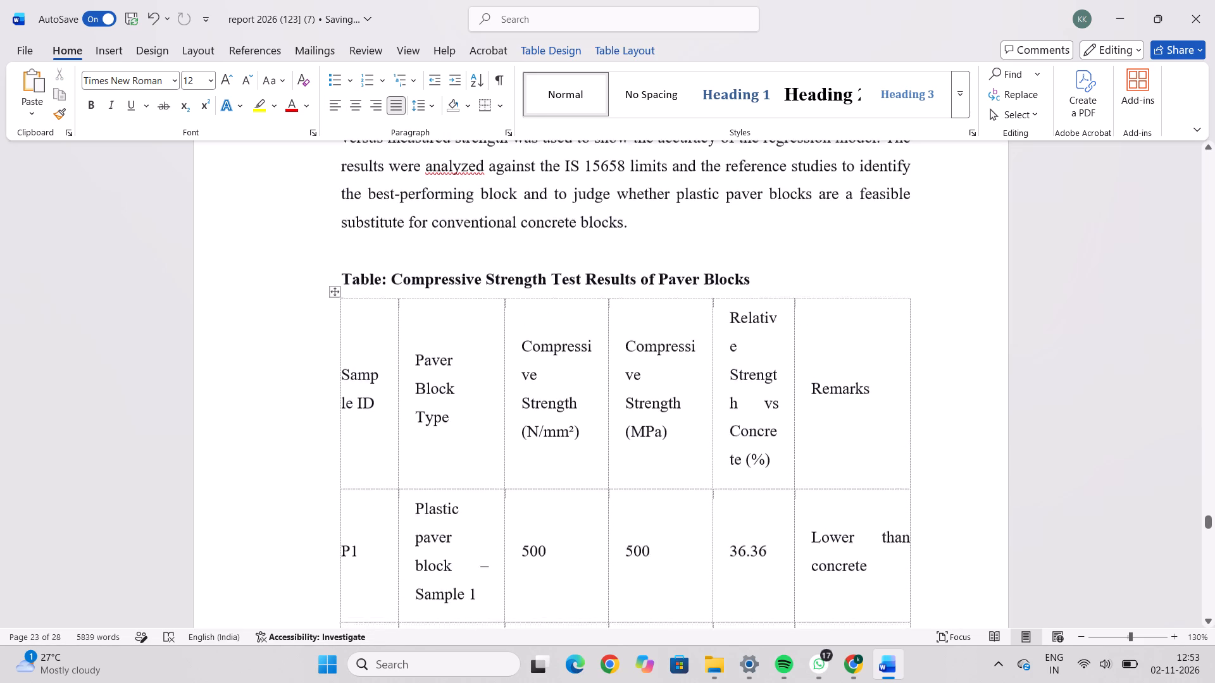
scroll(468, 443, "down", 1)
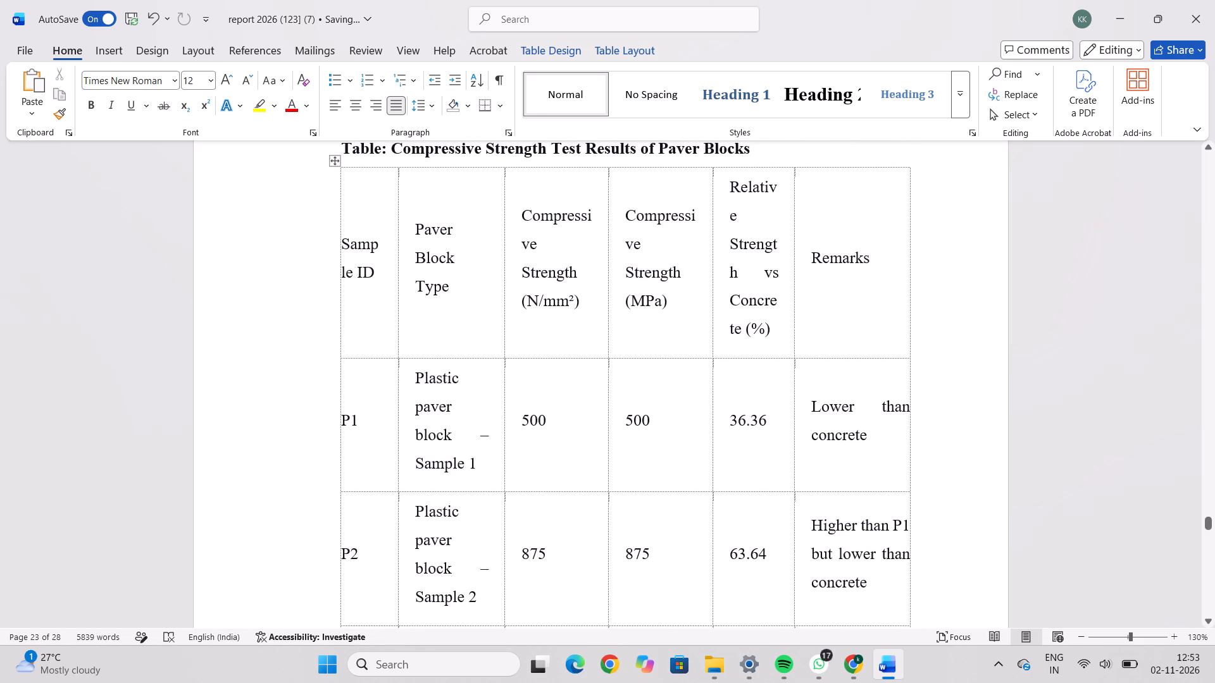
scroll(468, 442, "down", 1)
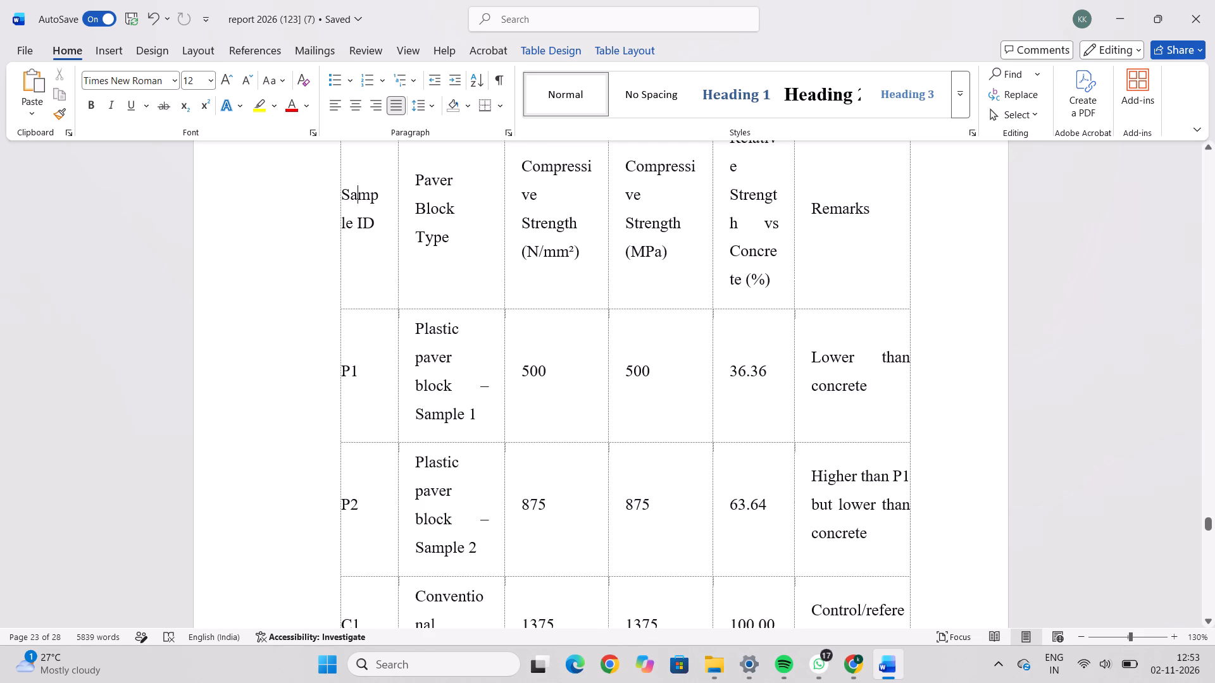
scroll(886, 404, "down", 3)
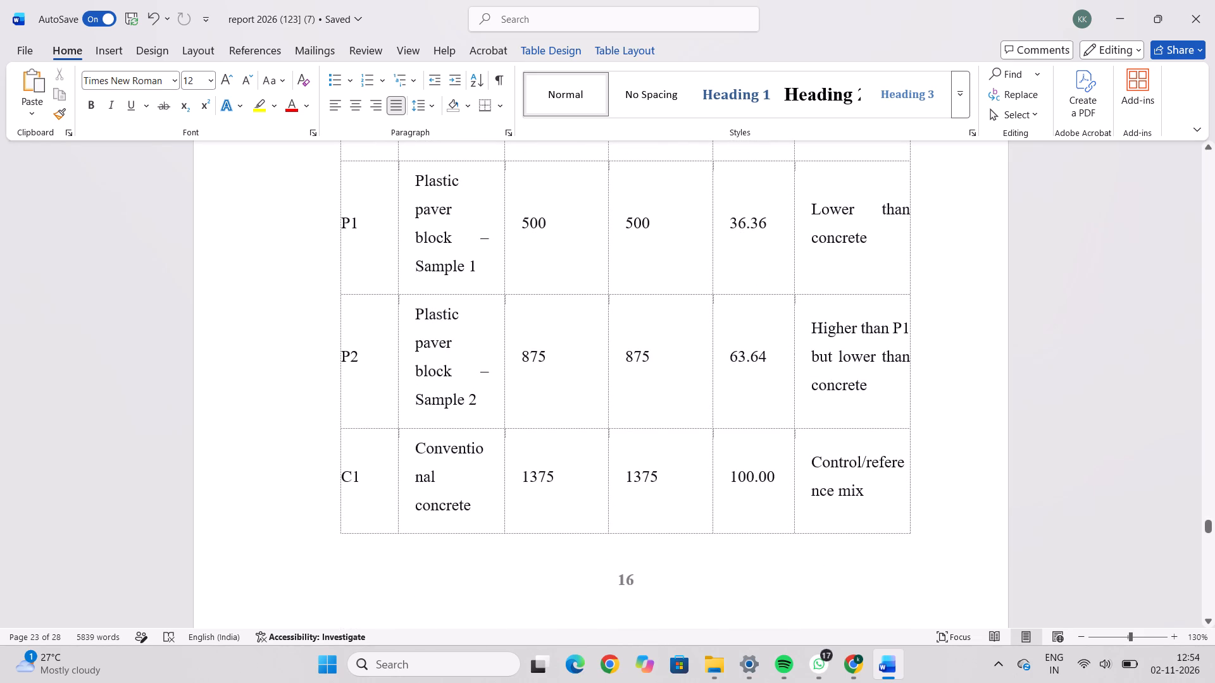
scroll(897, 395, "down", 9)
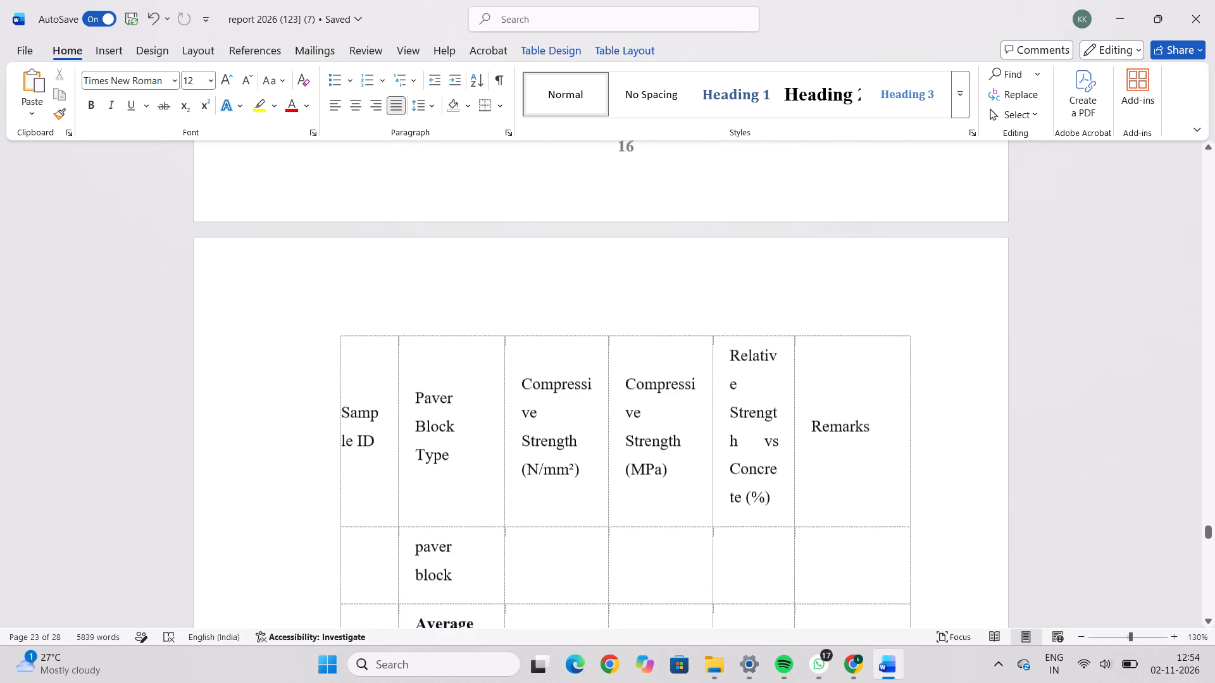
scroll(897, 395, "down", 3)
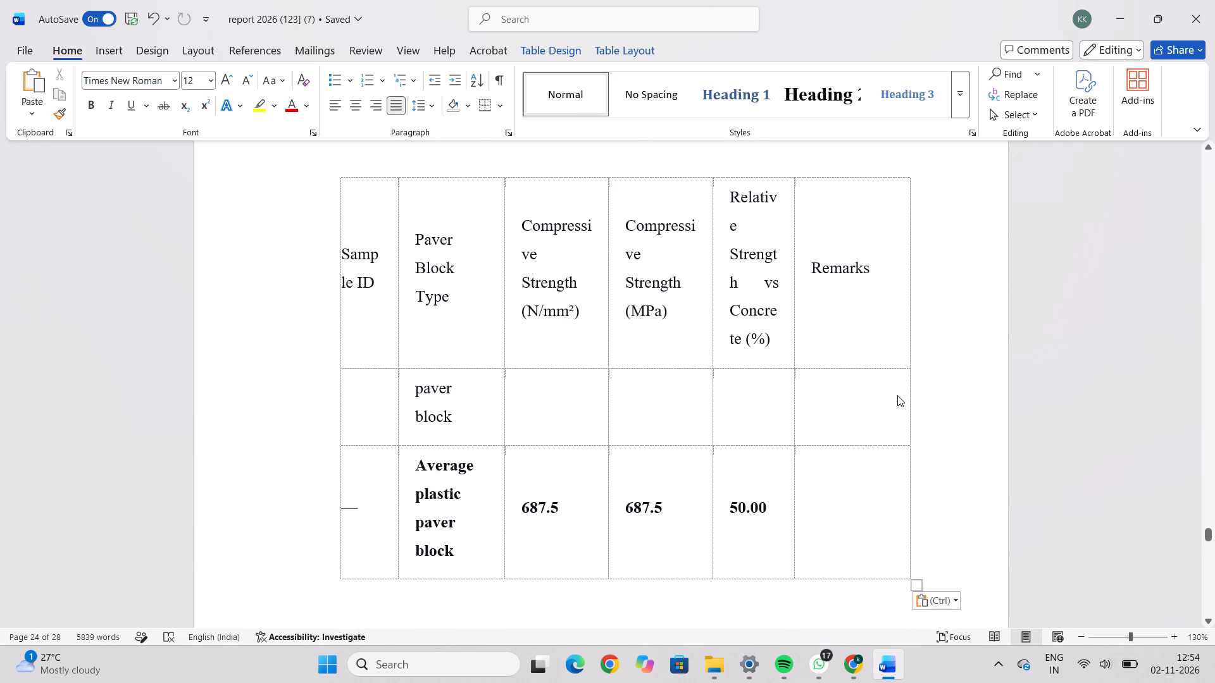
scroll(897, 395, "down", 2)
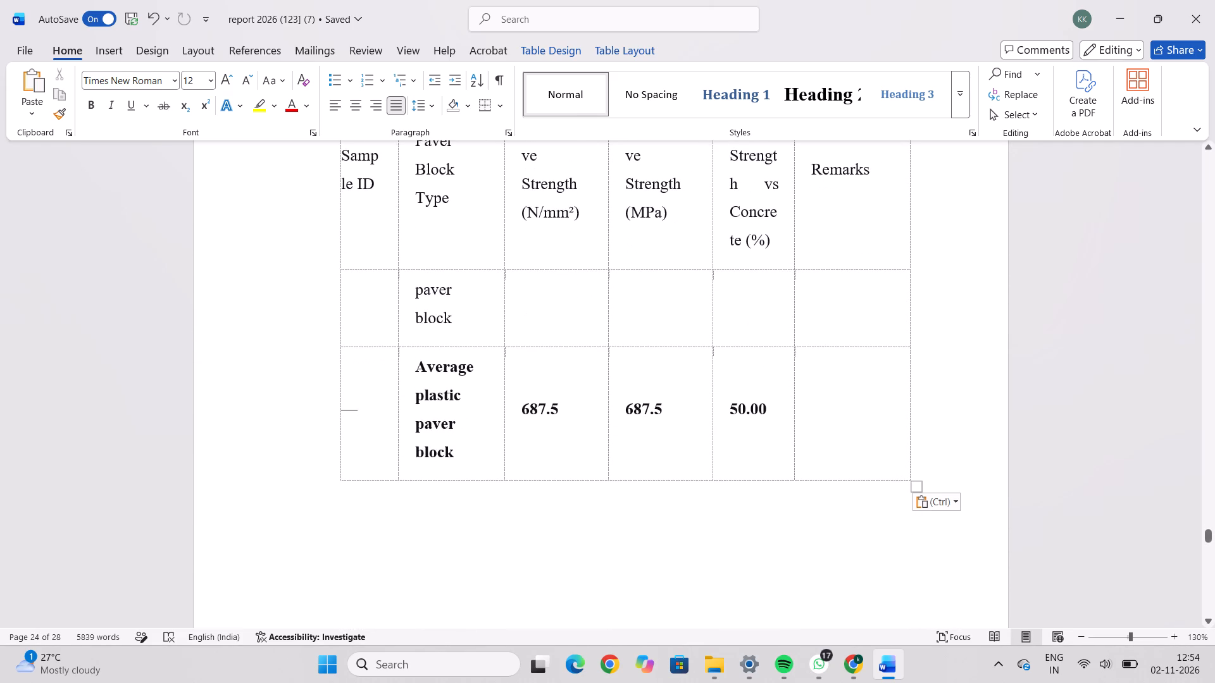
scroll(897, 395, "down", 11)
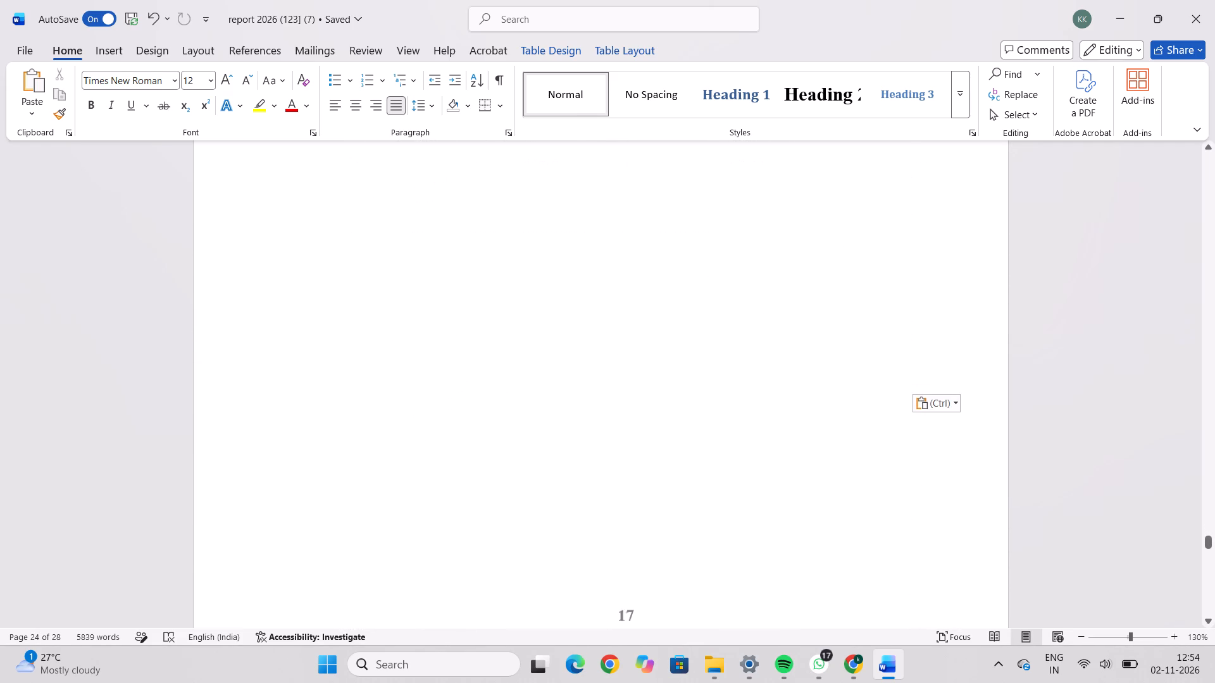
scroll(897, 395, "down", 9)
Remove the blank line between section 3.11's closing paragraph and the Compressive Strength Test Results of Paver Blocks table title.
scroll(897, 395, "up", 5)
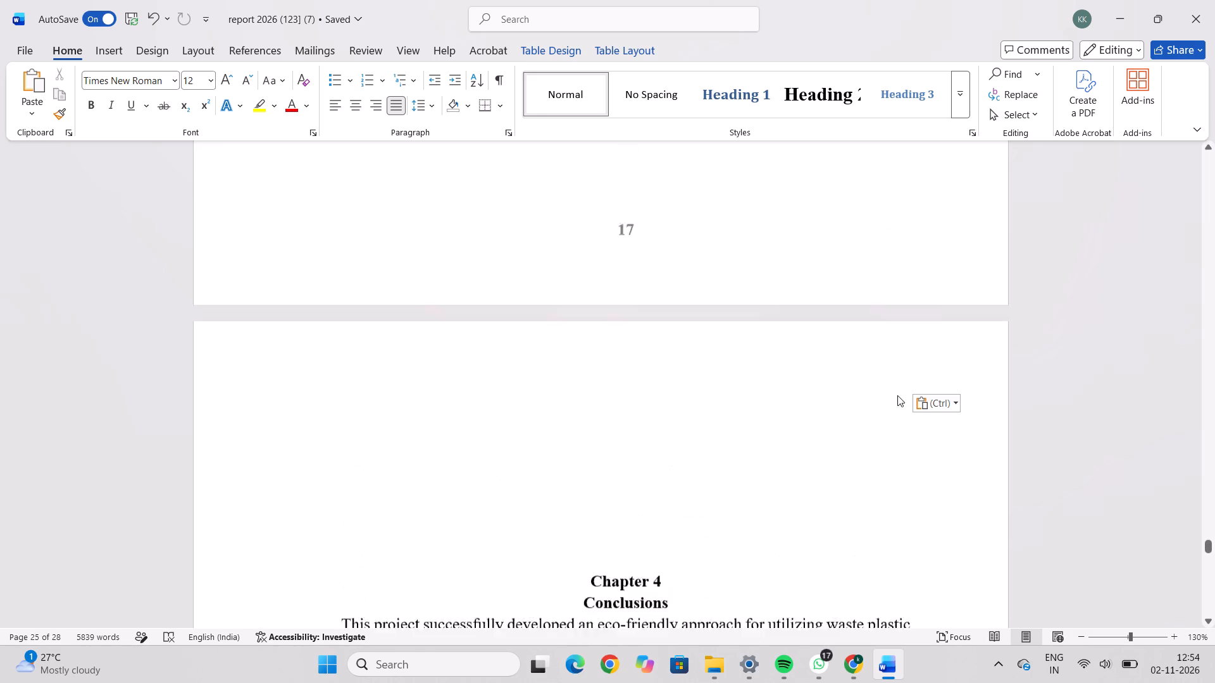
scroll(897, 395, "up", 11)
scroll(894, 397, "down", 1)
scroll(894, 397, "up", 17)
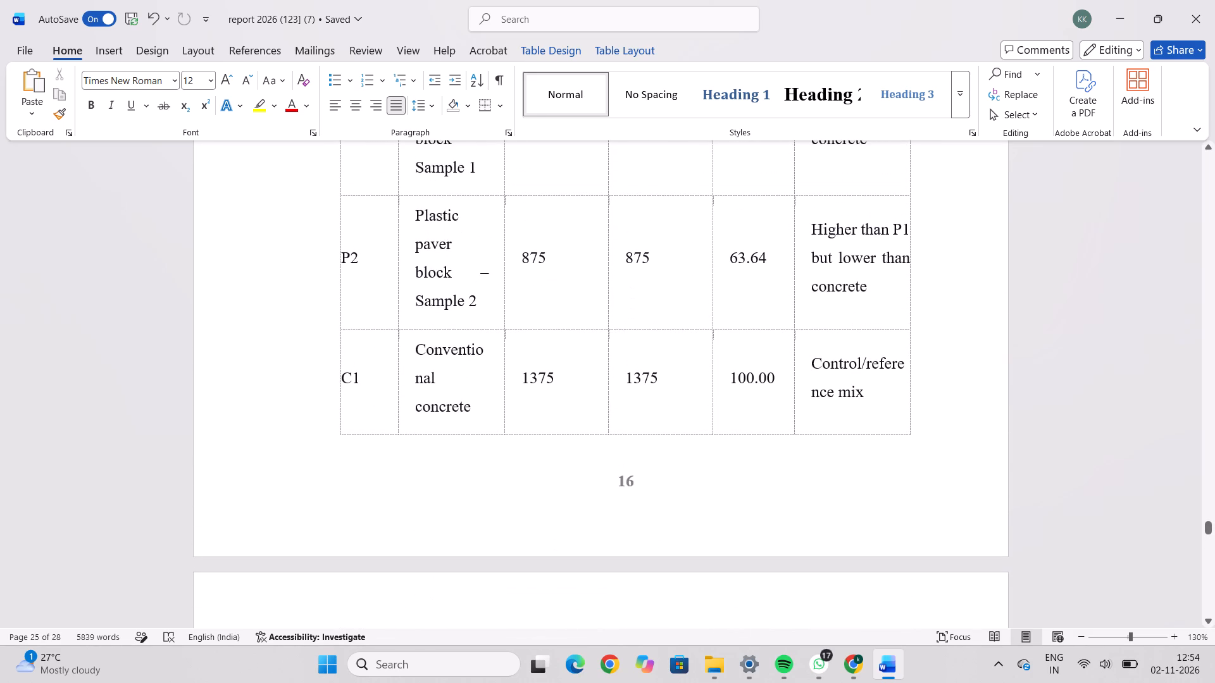
scroll(792, 465, "up", 6)
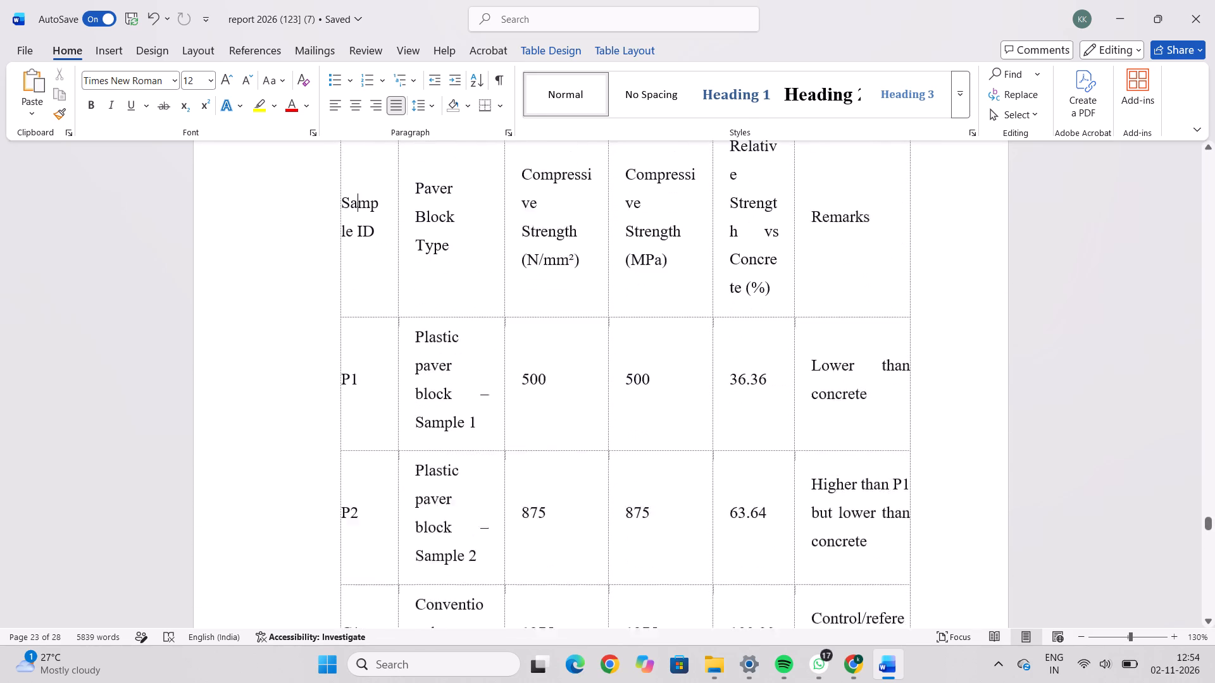
scroll(791, 465, "up", 1)
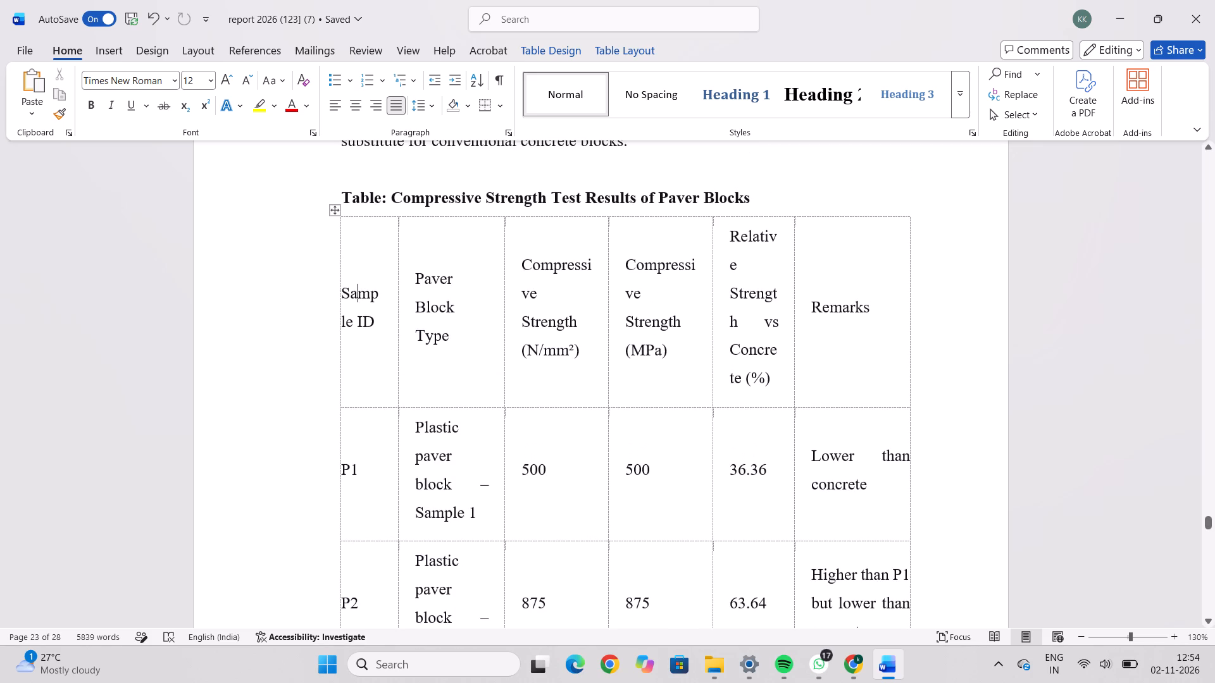
scroll(791, 465, "up", 2)
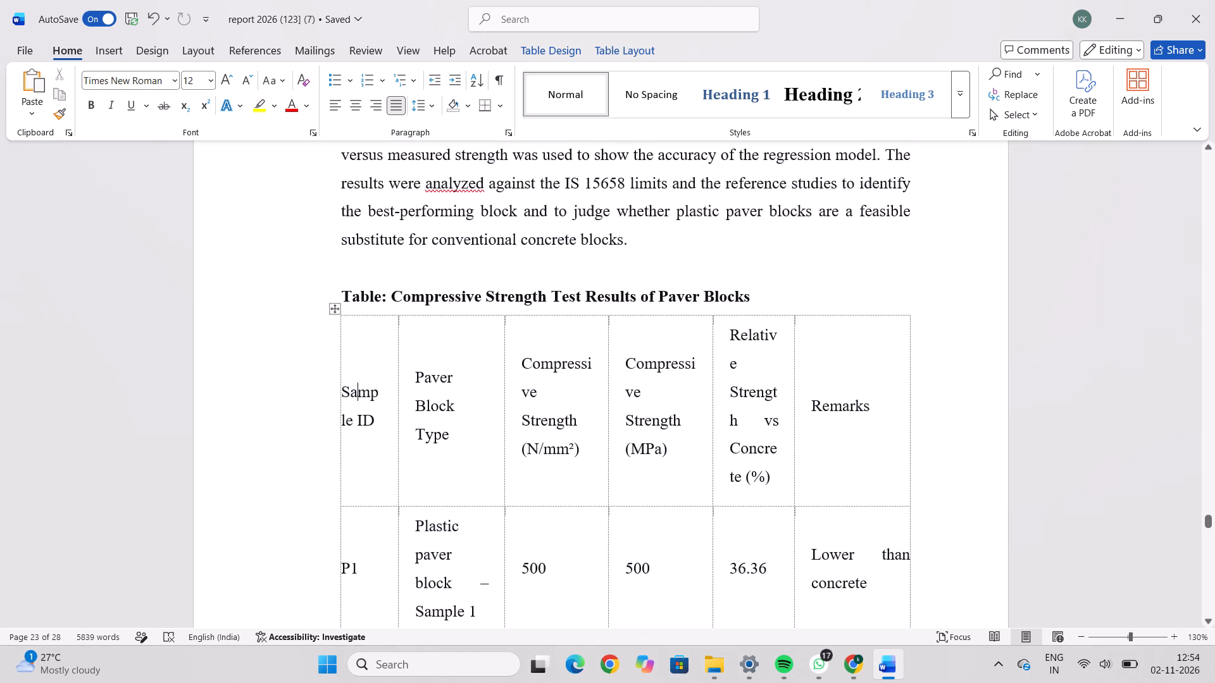
left_click(761, 300)
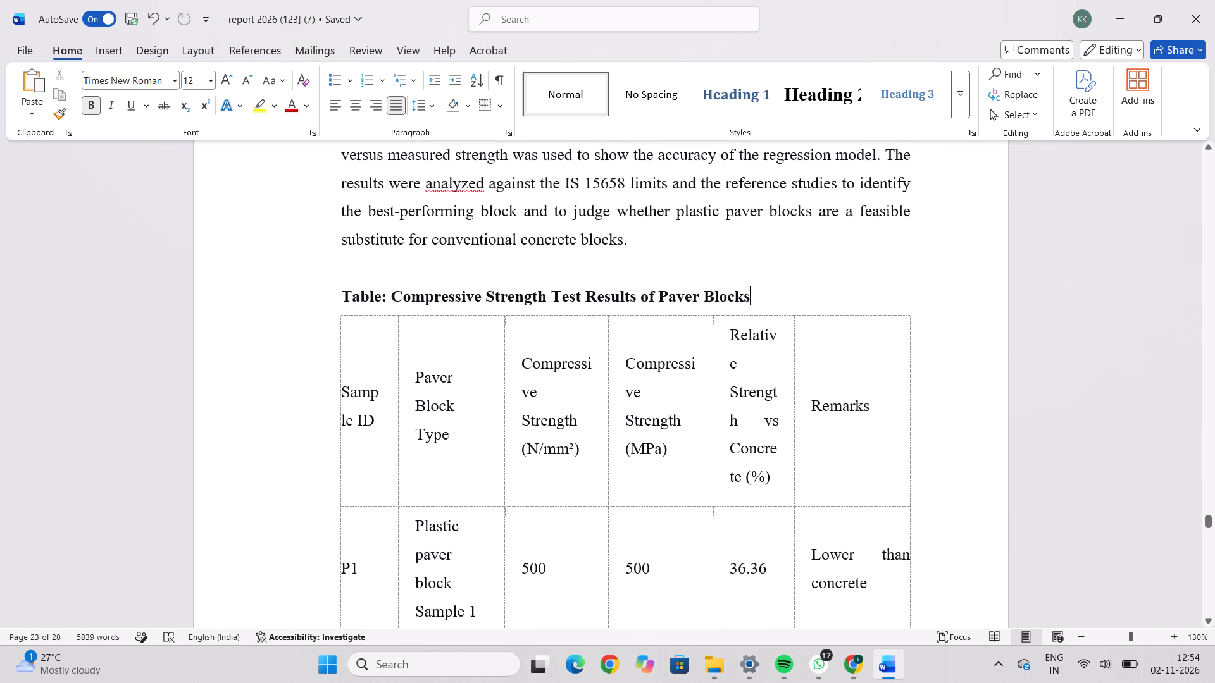
key("BackSpace")
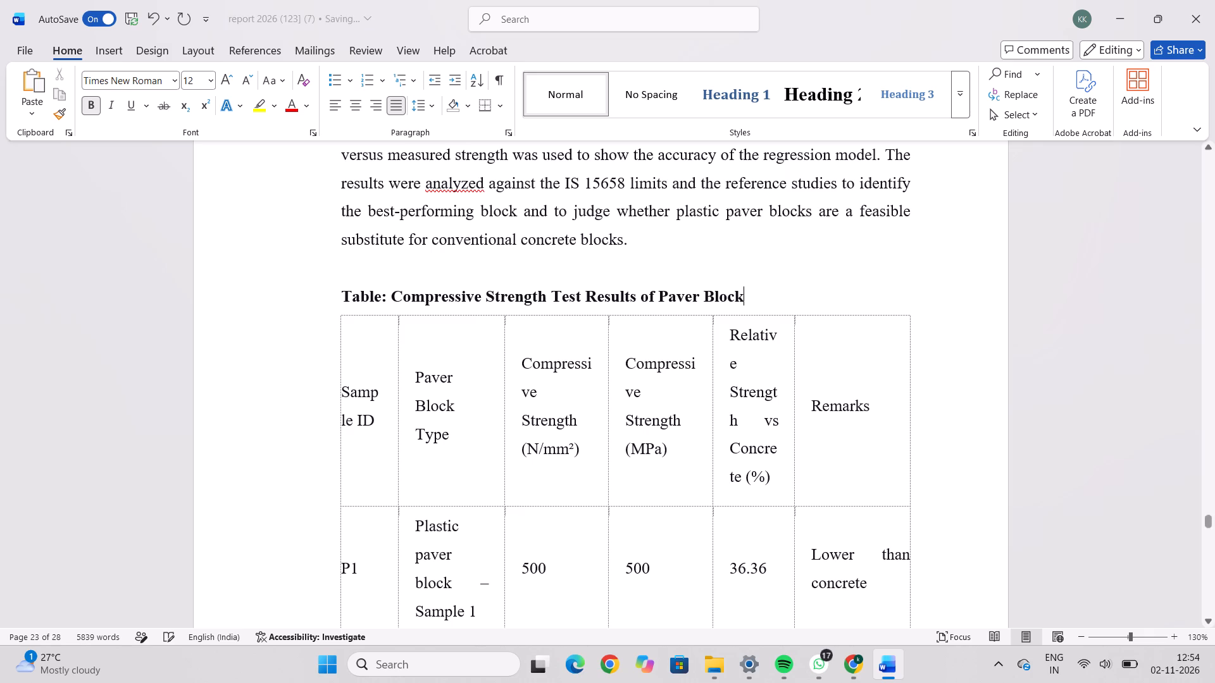
key("s")
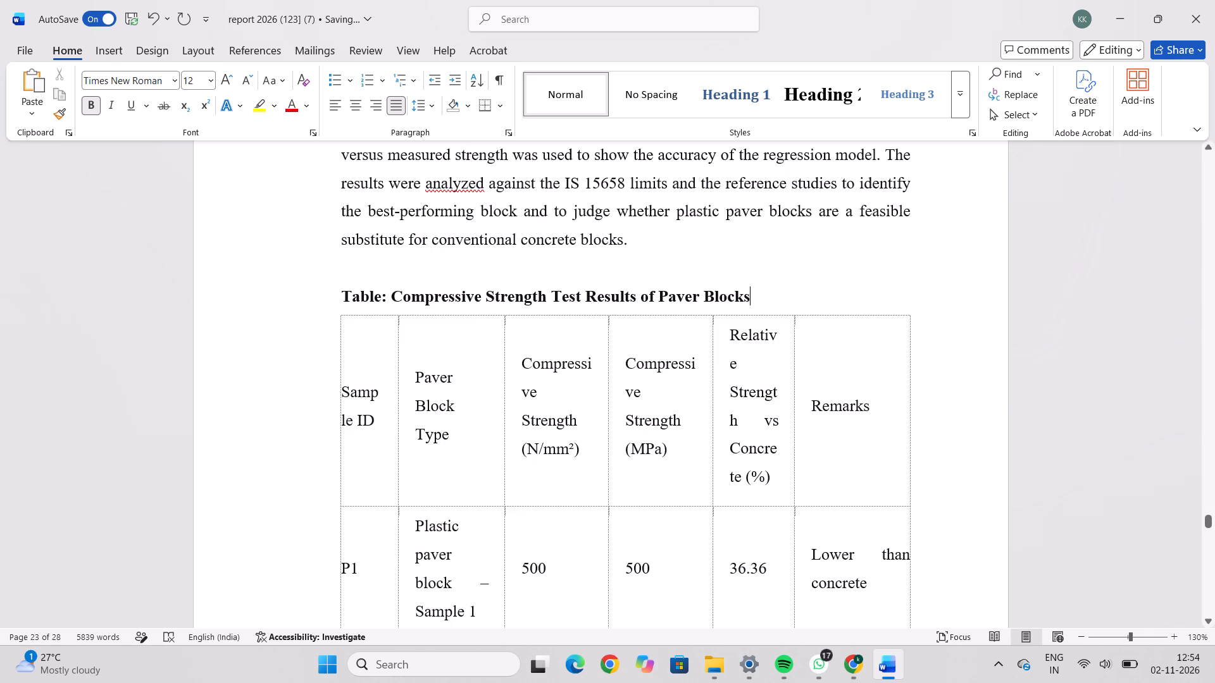
left_click(342, 293)
key("BackSpace")
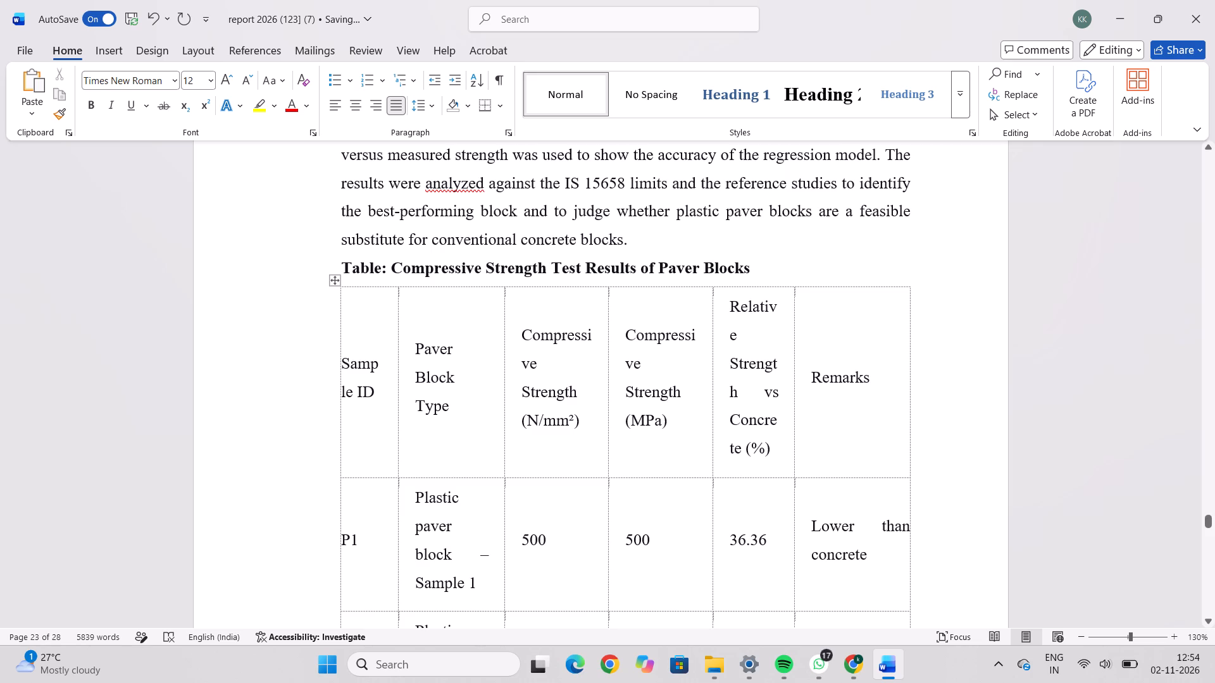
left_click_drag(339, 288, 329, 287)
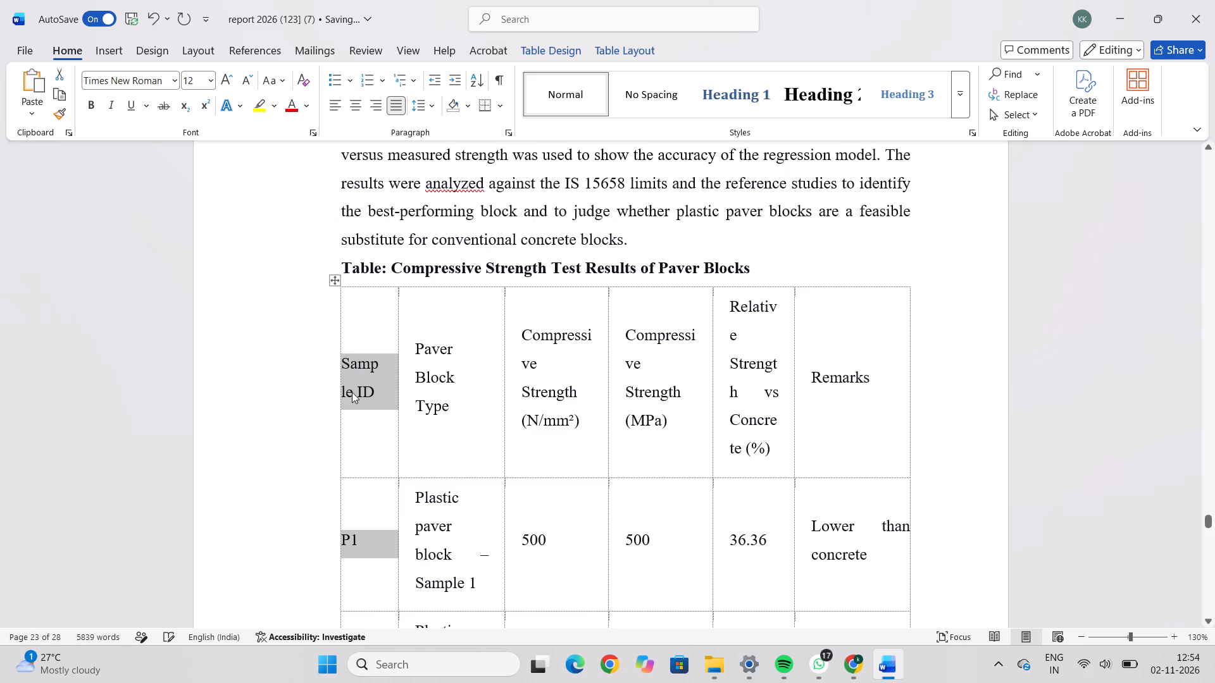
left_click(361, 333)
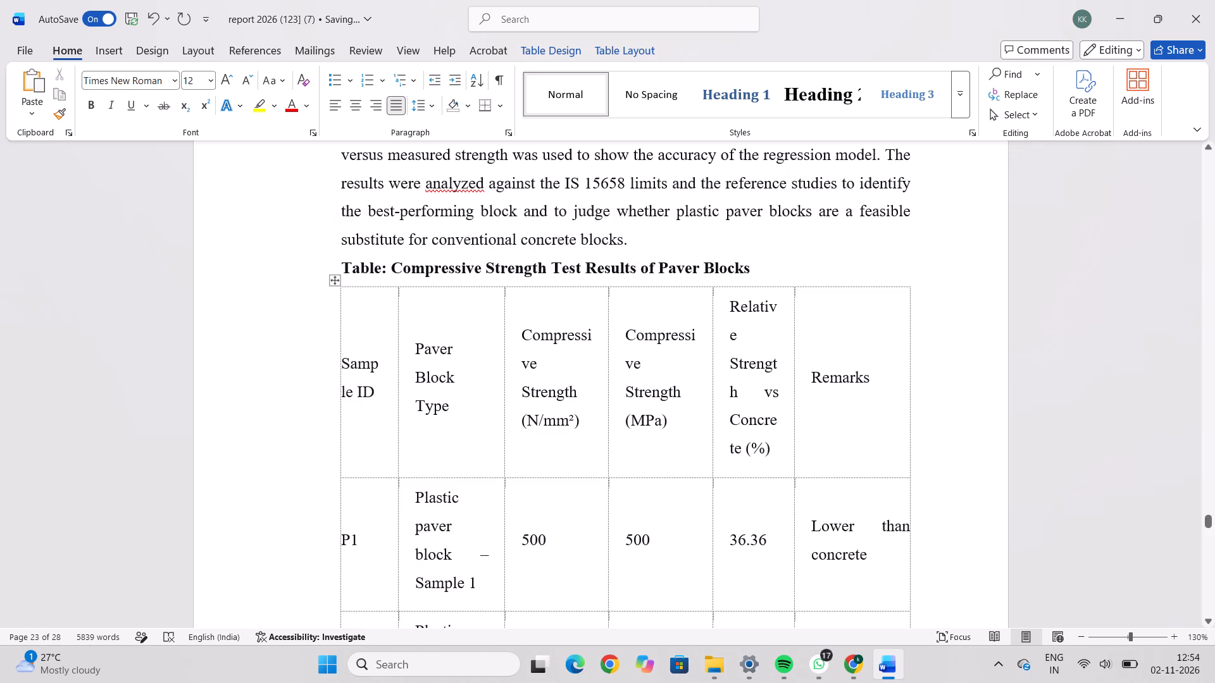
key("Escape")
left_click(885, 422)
Review the results table from its header row across the page break to its last row and back up to section 3.11.
scroll(823, 367, "down", 8)
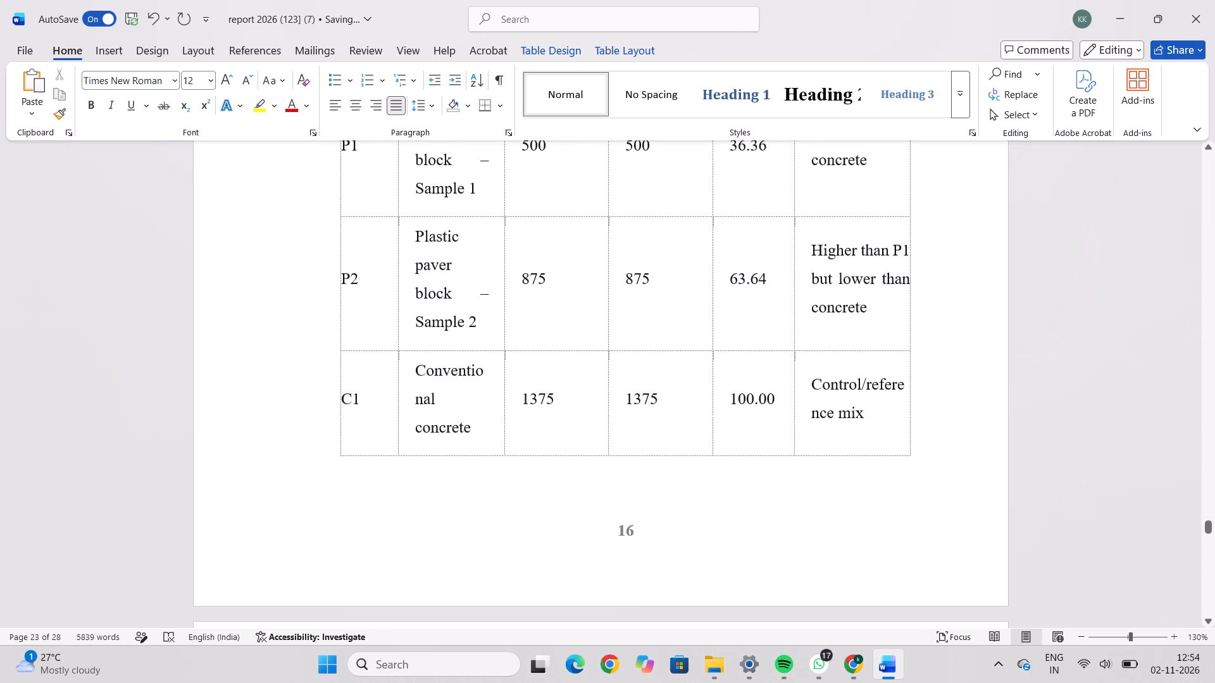
scroll(823, 367, "down", 1)
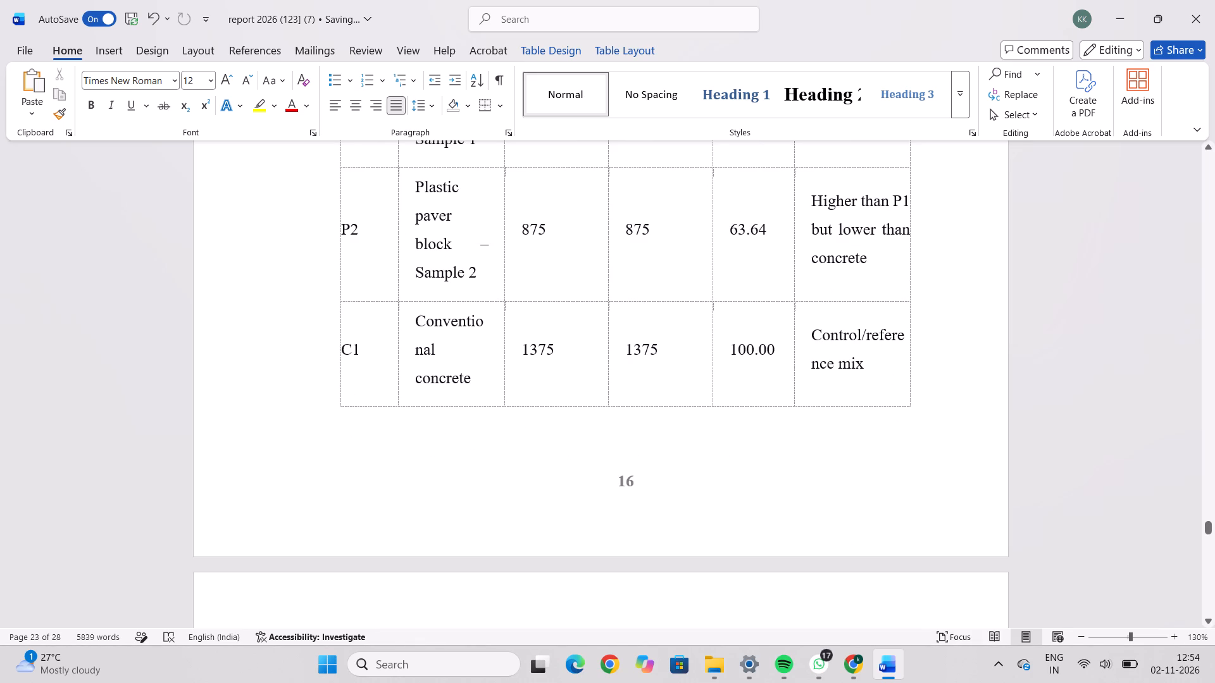
scroll(895, 397, "down", 8)
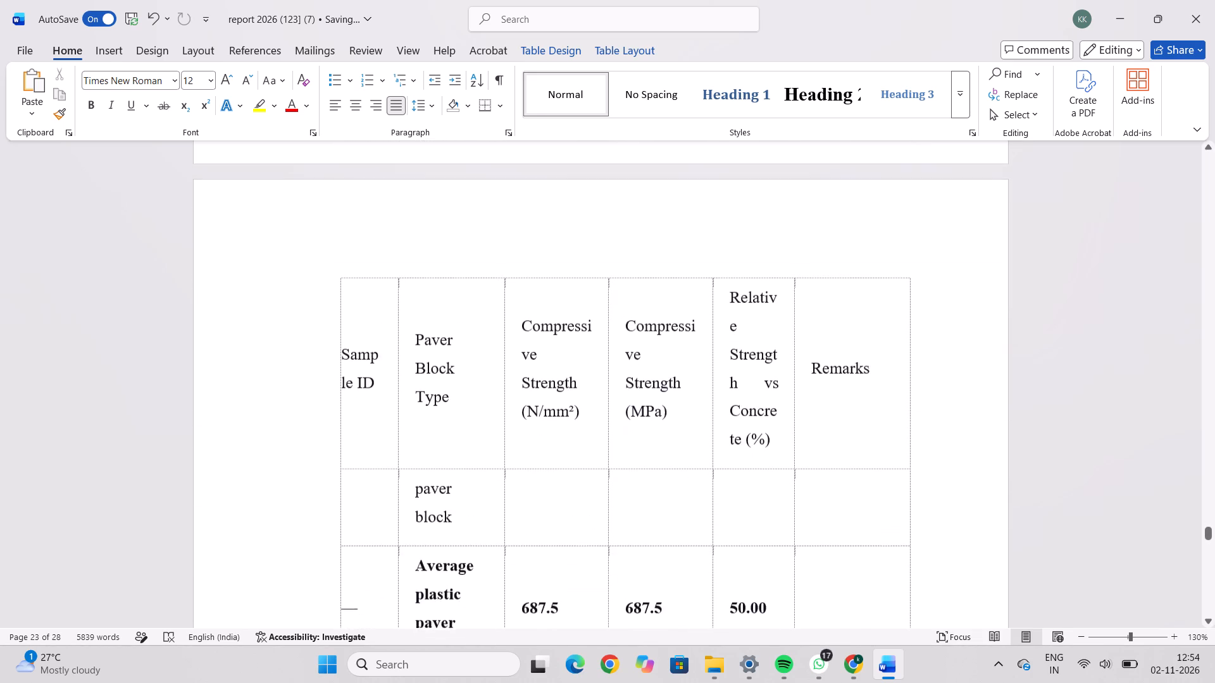
scroll(895, 397, "down", 7)
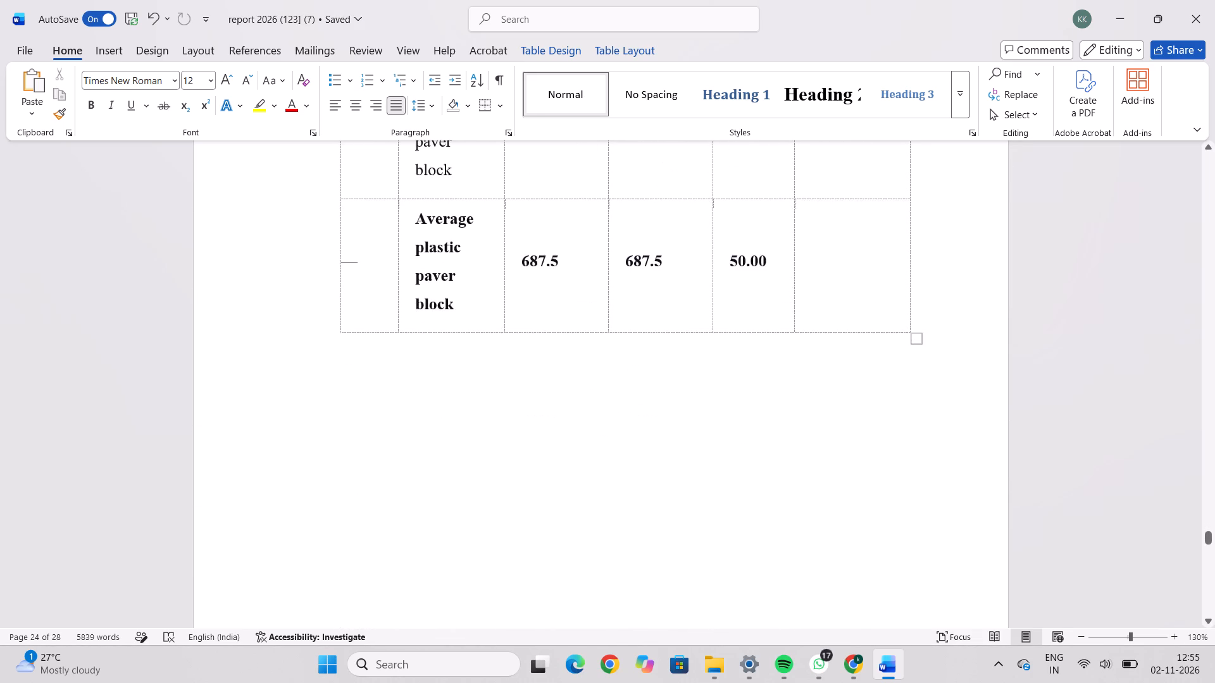
scroll(895, 397, "up", 3)
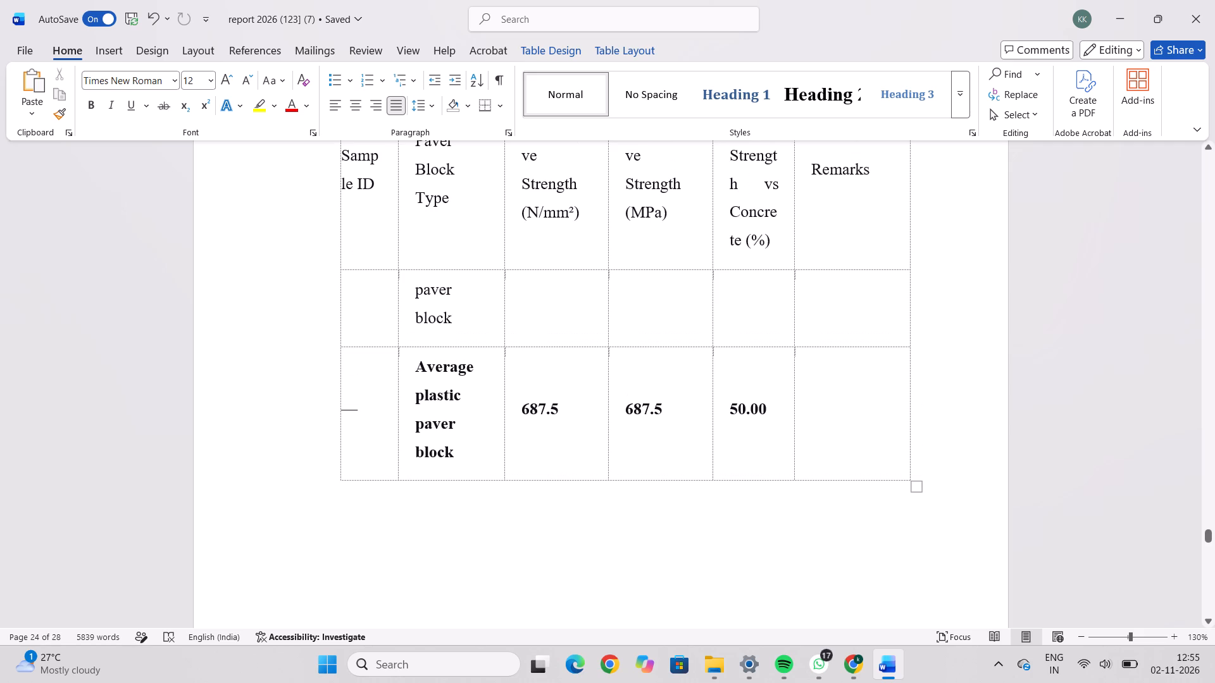
scroll(895, 397, "up", 20)
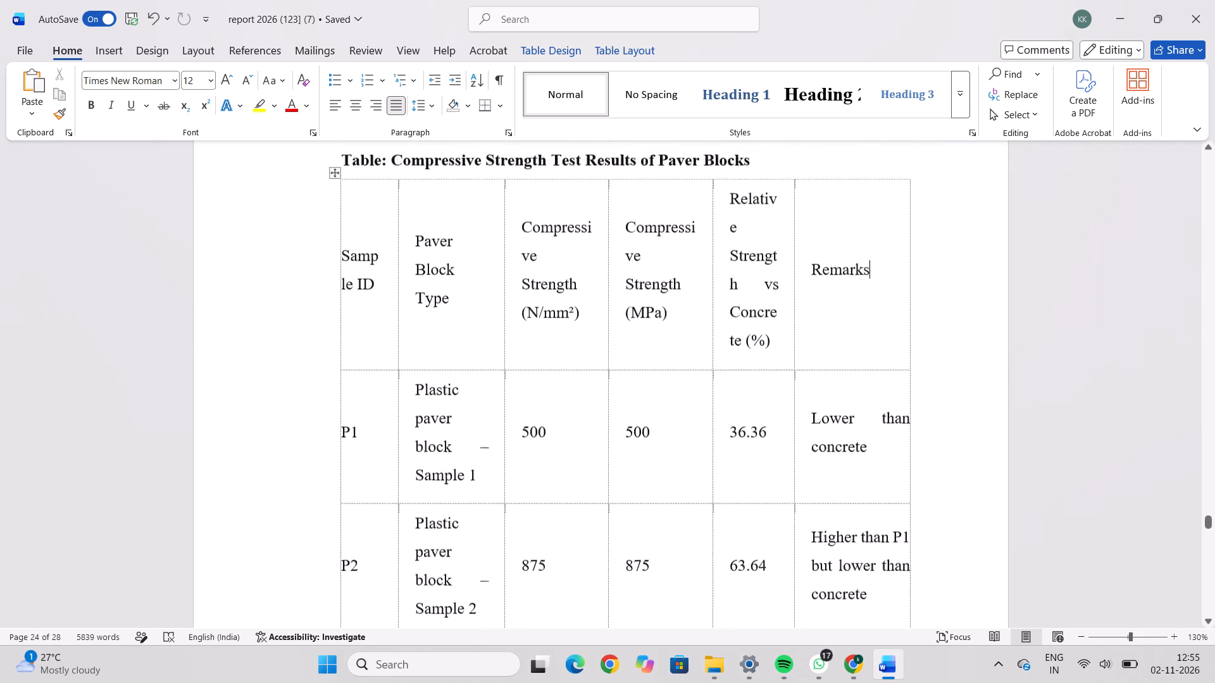
scroll(895, 397, "up", 3)
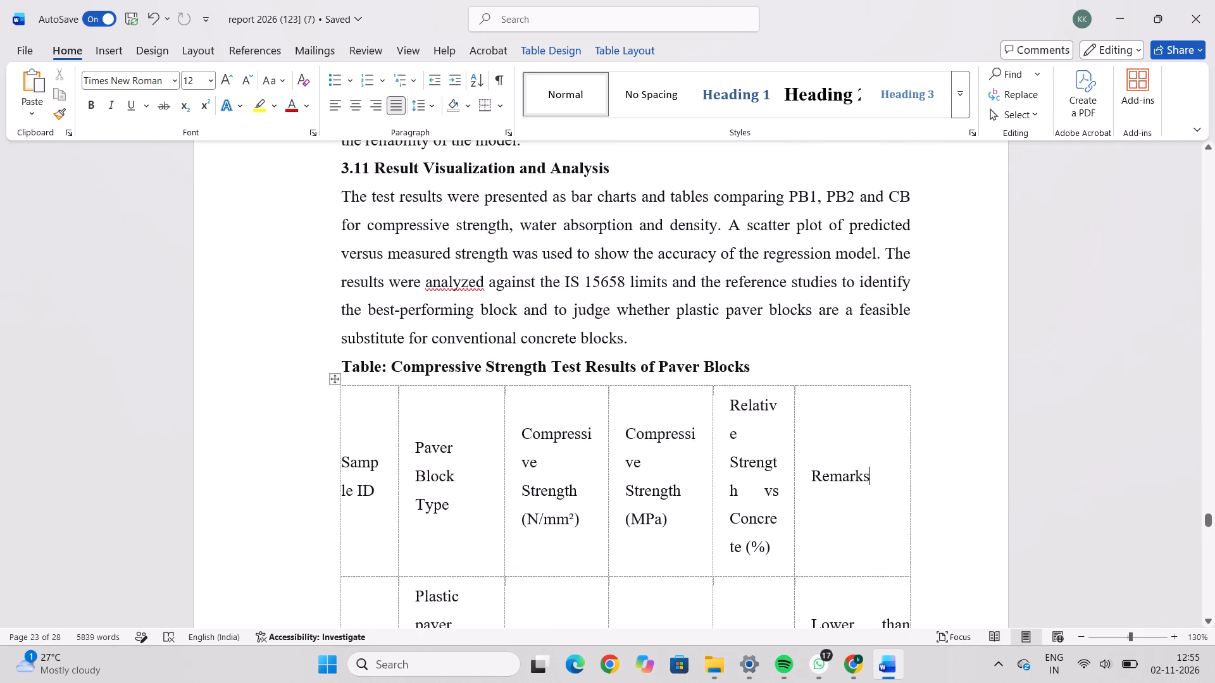
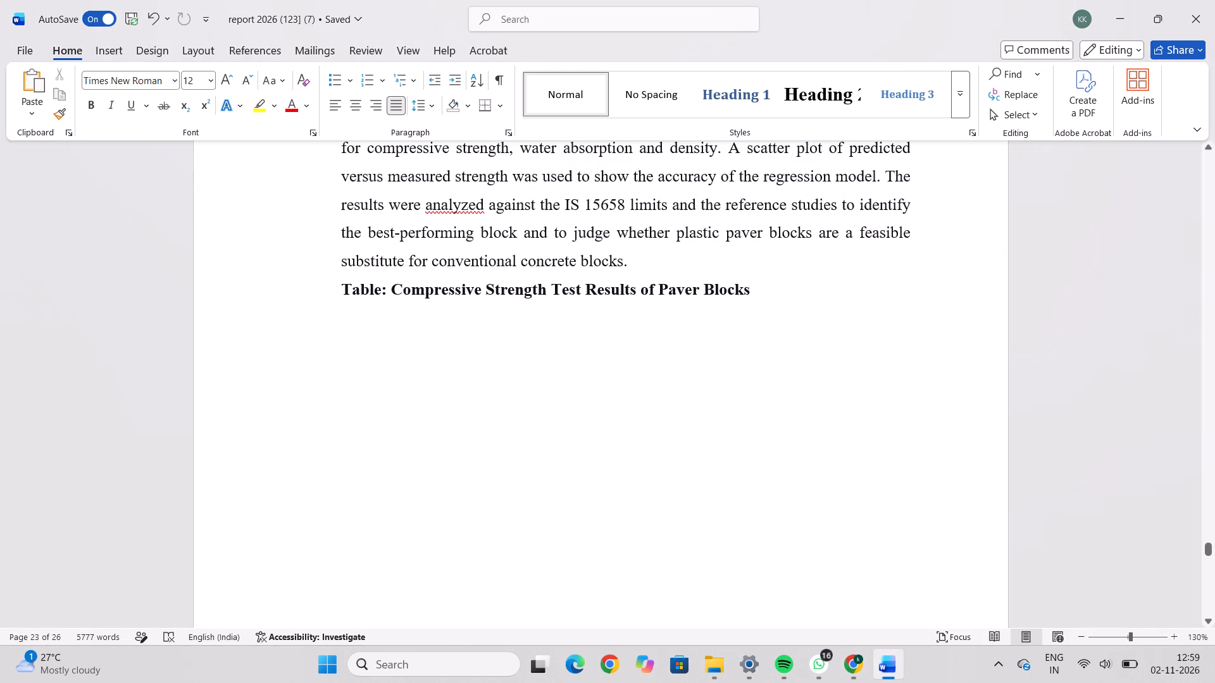
key("ctrl+v")
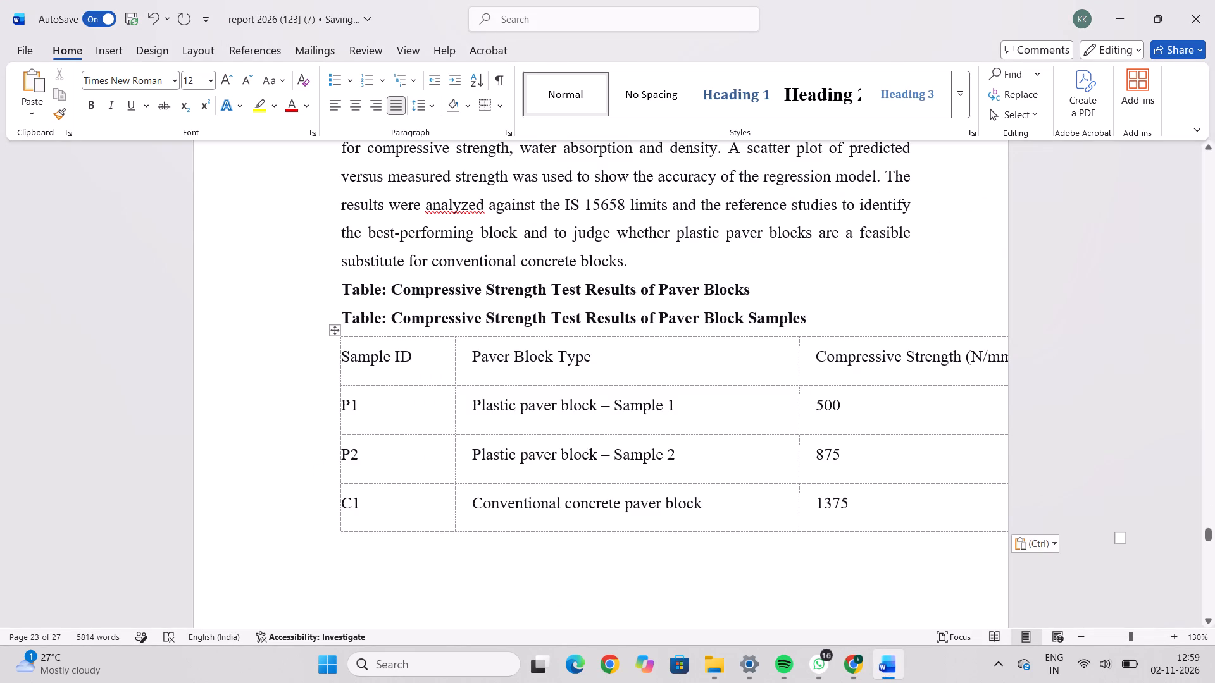
scroll(919, 314, "up", 1)
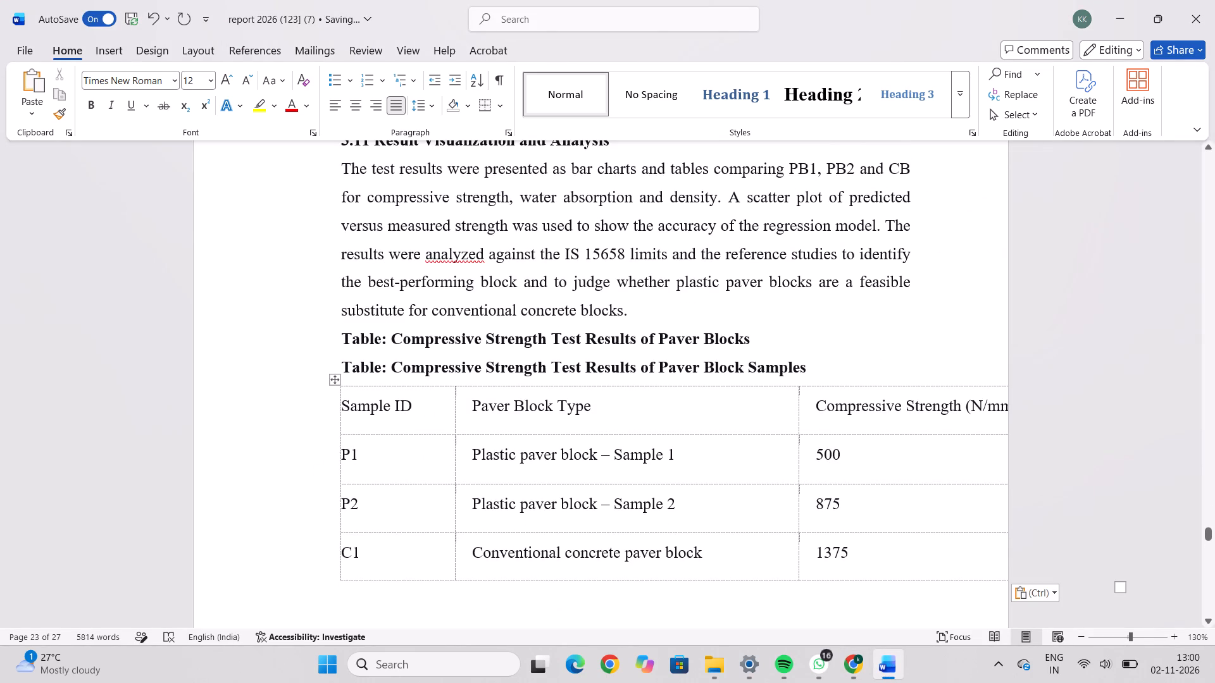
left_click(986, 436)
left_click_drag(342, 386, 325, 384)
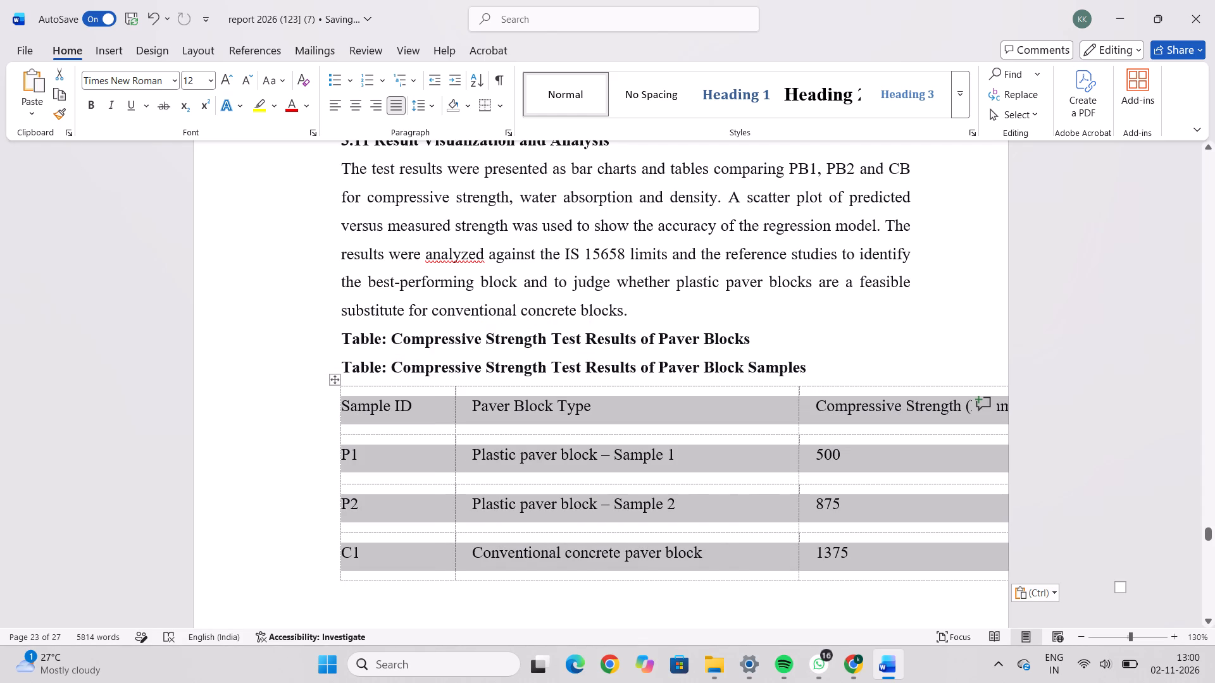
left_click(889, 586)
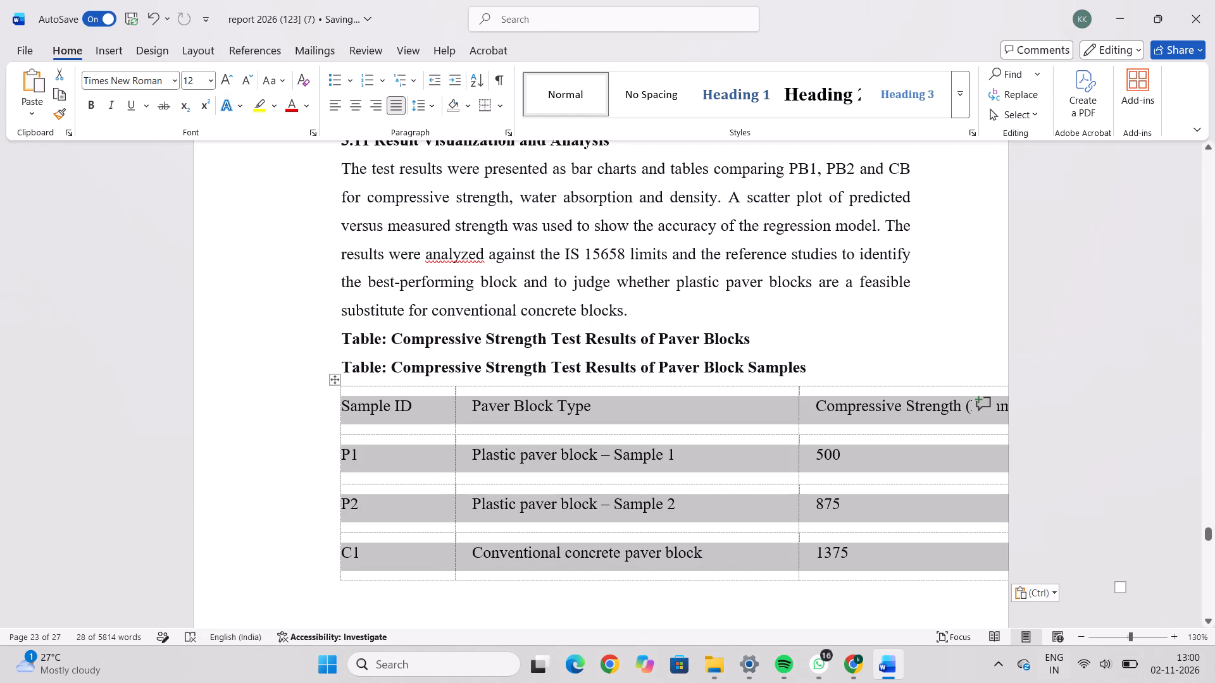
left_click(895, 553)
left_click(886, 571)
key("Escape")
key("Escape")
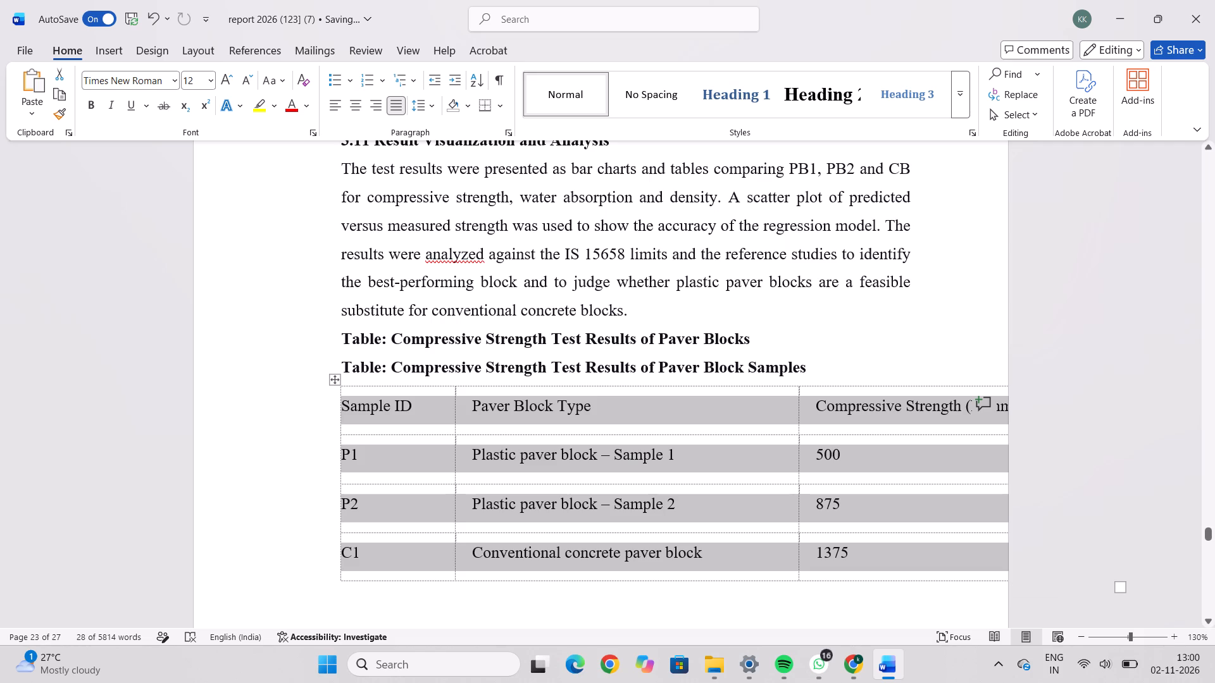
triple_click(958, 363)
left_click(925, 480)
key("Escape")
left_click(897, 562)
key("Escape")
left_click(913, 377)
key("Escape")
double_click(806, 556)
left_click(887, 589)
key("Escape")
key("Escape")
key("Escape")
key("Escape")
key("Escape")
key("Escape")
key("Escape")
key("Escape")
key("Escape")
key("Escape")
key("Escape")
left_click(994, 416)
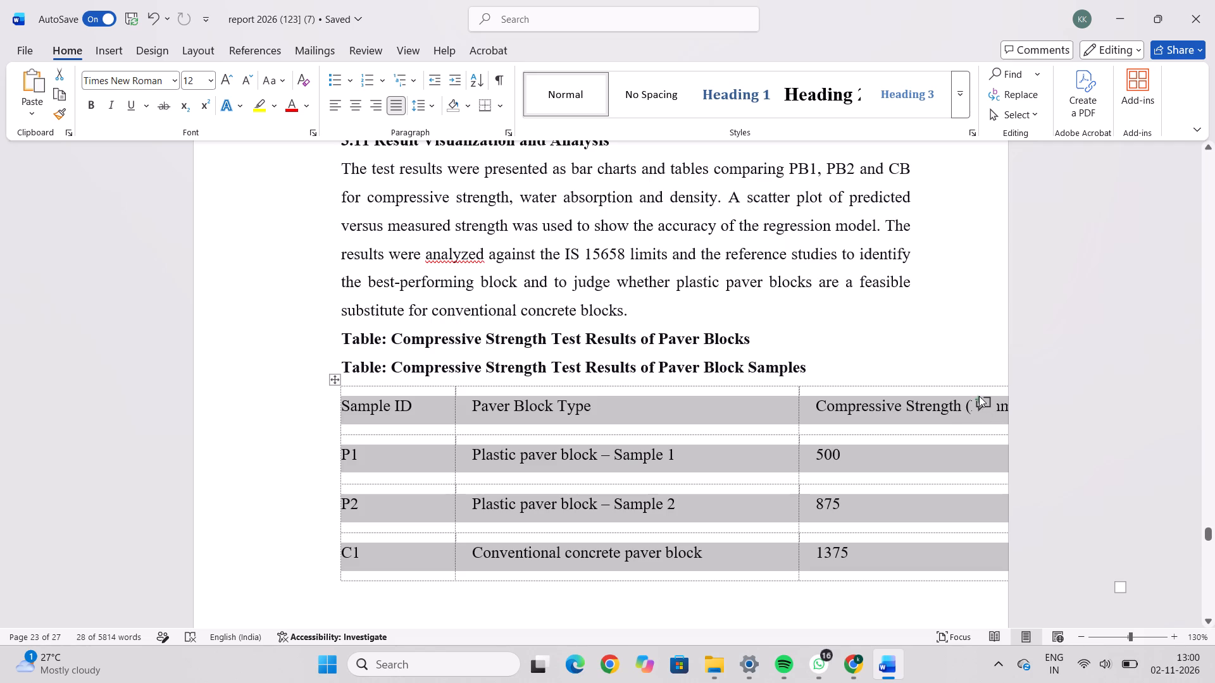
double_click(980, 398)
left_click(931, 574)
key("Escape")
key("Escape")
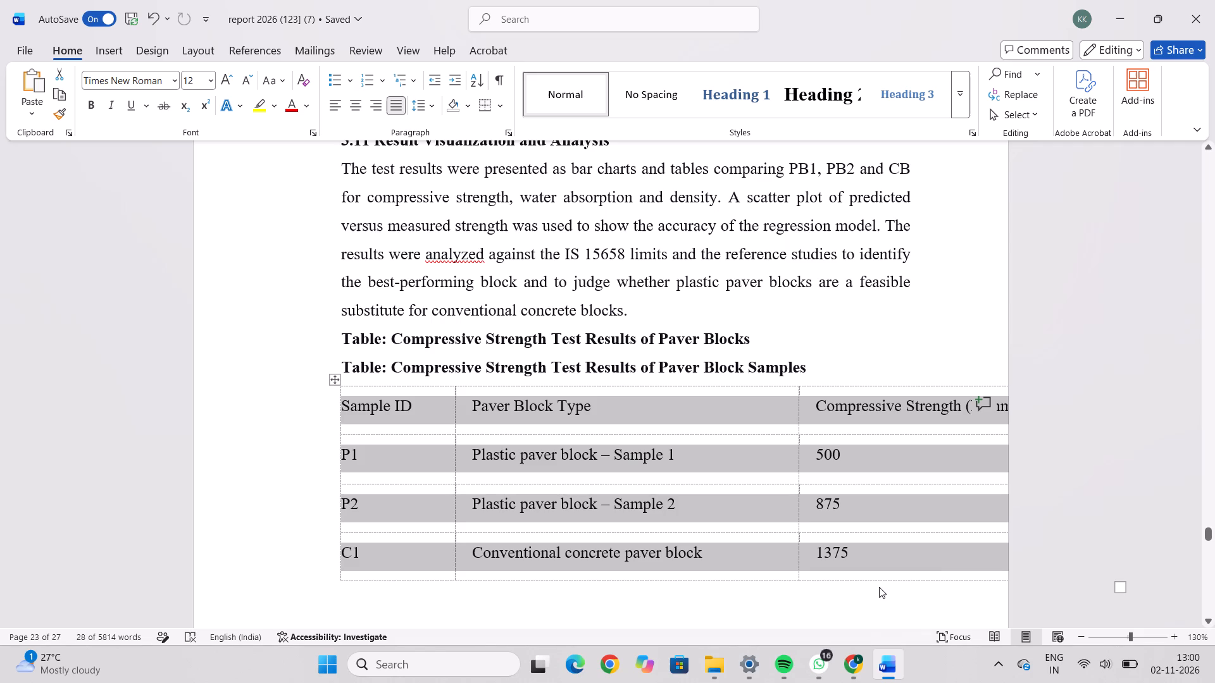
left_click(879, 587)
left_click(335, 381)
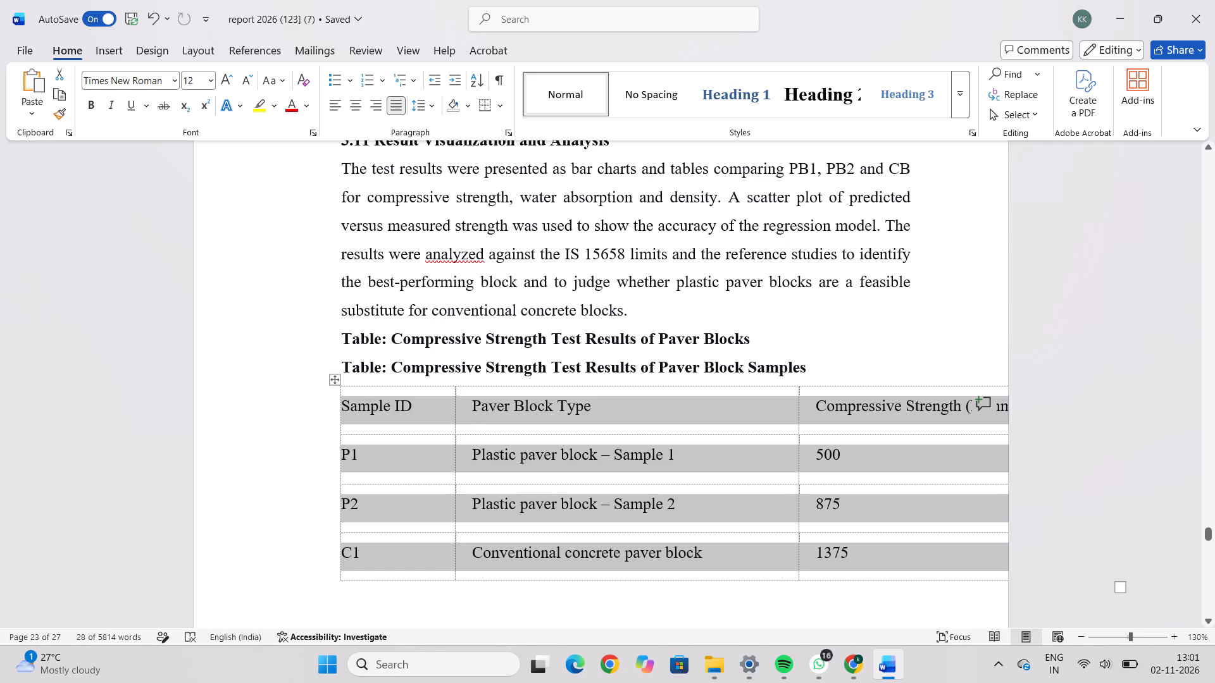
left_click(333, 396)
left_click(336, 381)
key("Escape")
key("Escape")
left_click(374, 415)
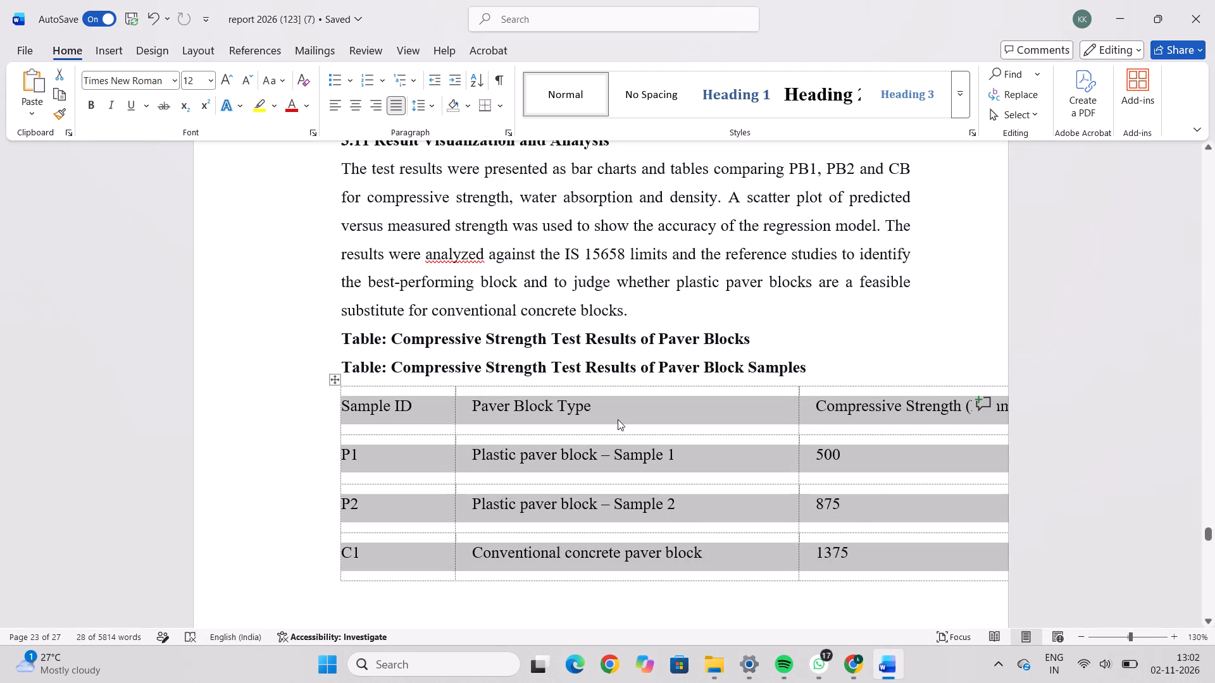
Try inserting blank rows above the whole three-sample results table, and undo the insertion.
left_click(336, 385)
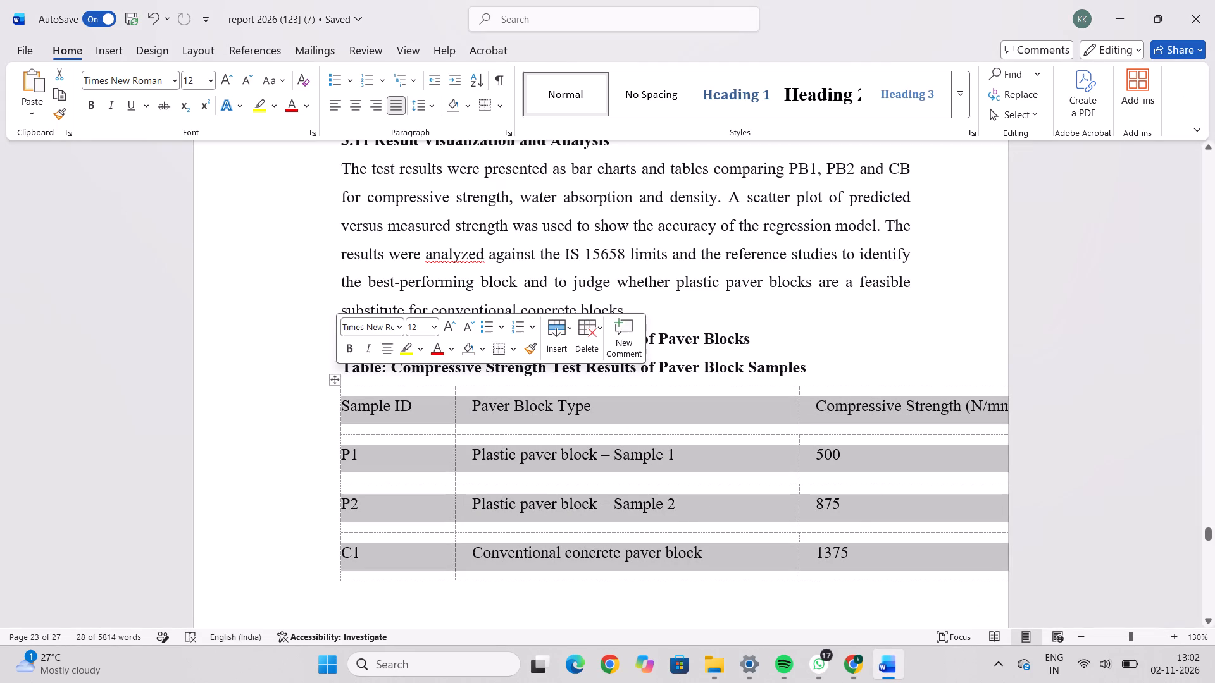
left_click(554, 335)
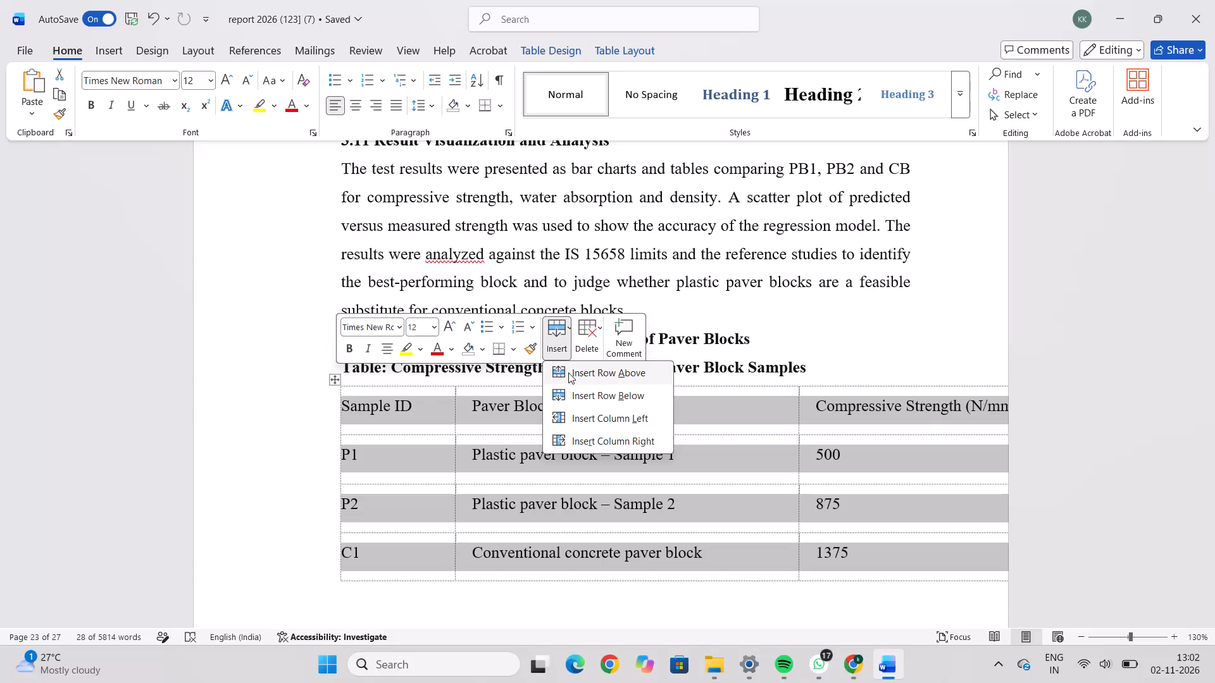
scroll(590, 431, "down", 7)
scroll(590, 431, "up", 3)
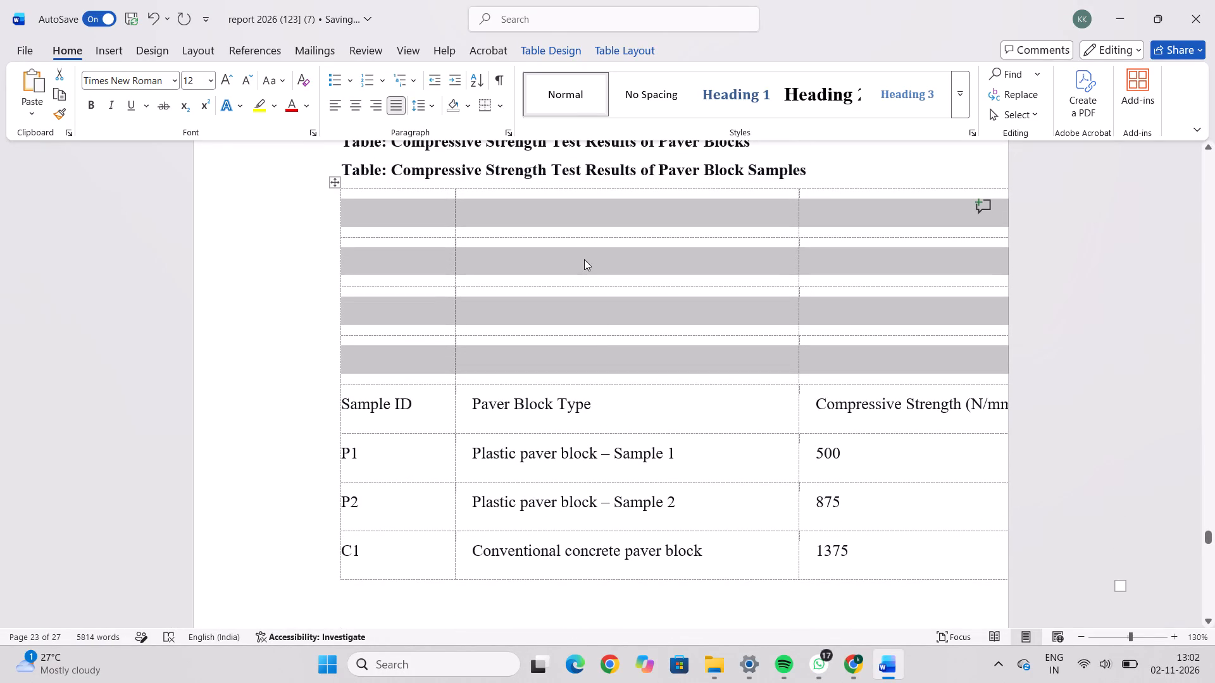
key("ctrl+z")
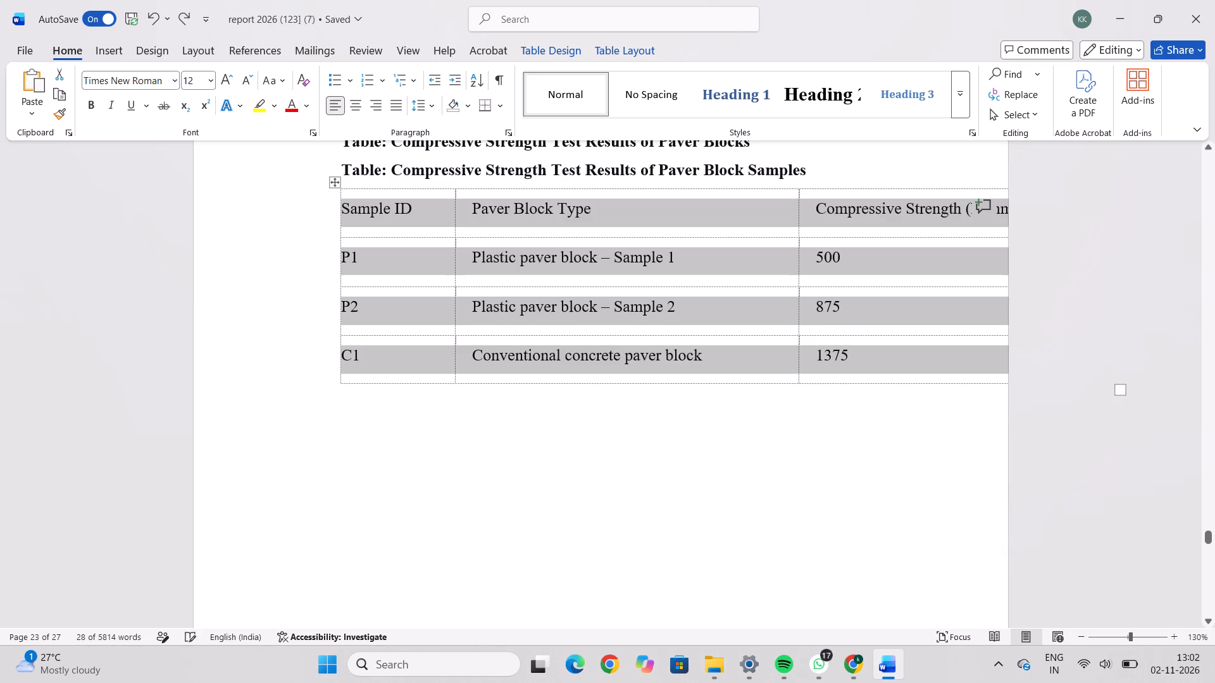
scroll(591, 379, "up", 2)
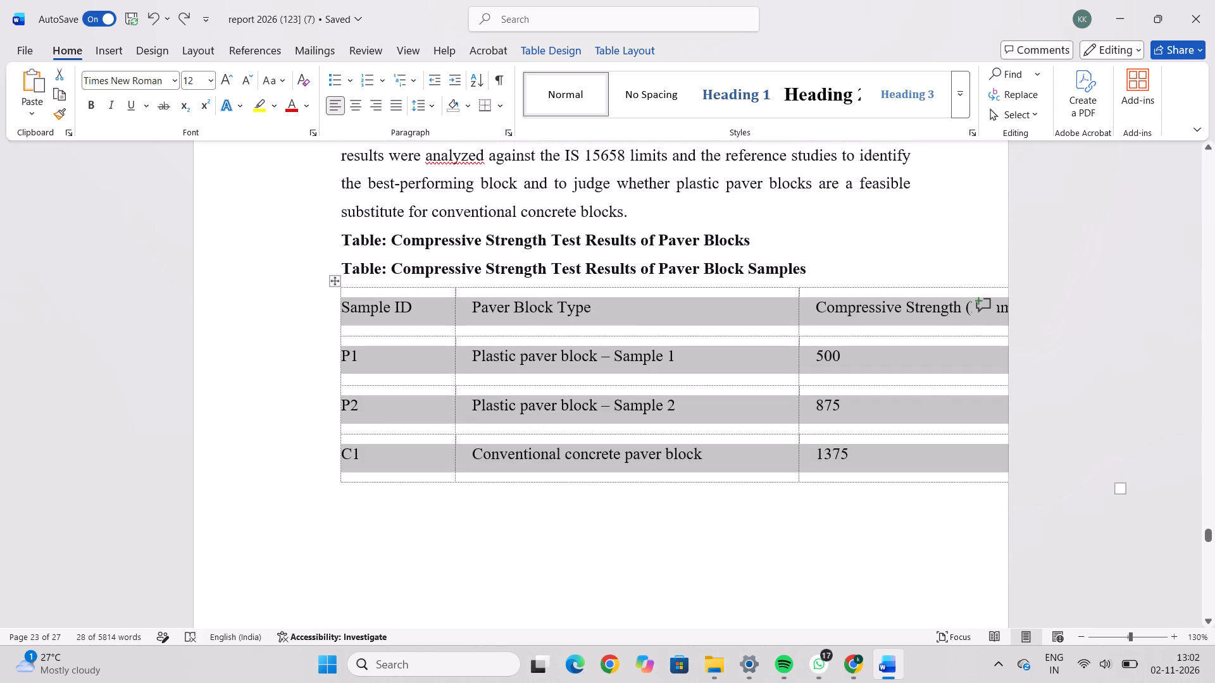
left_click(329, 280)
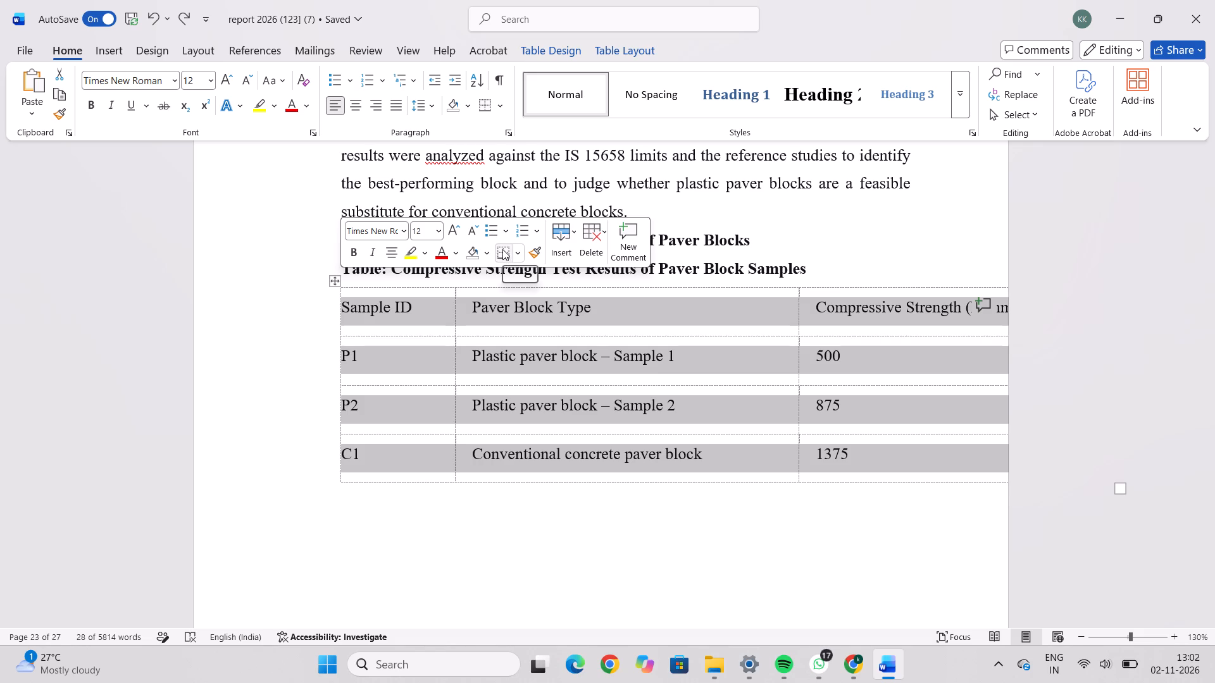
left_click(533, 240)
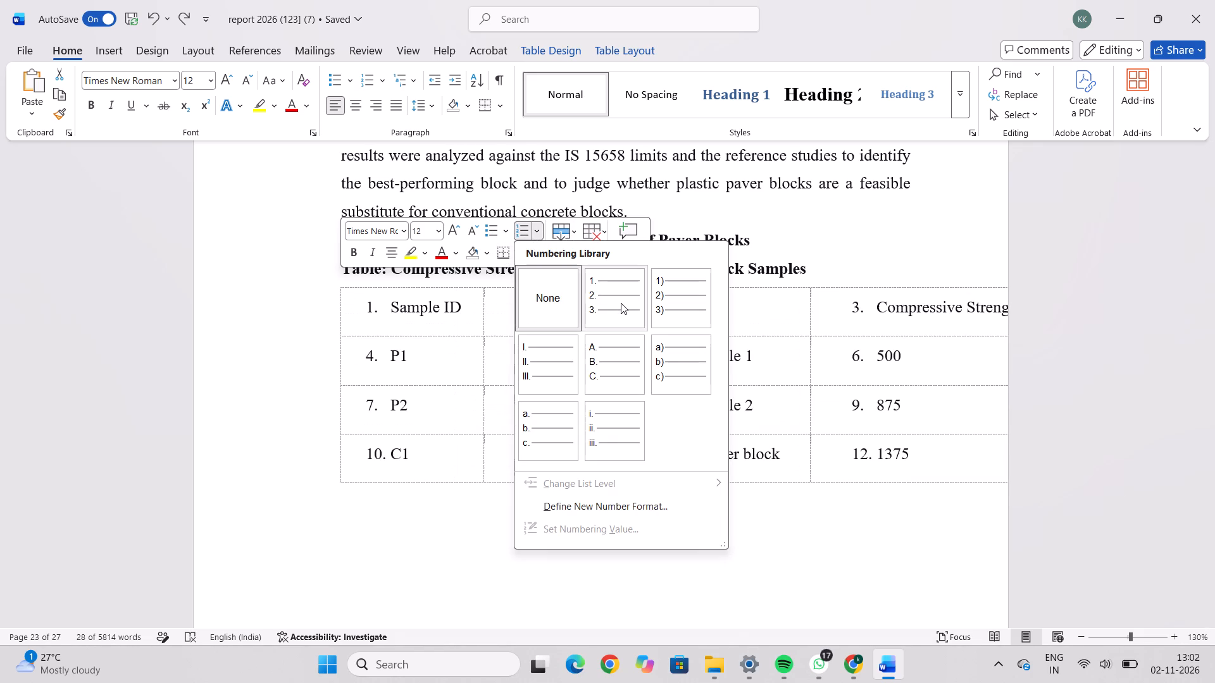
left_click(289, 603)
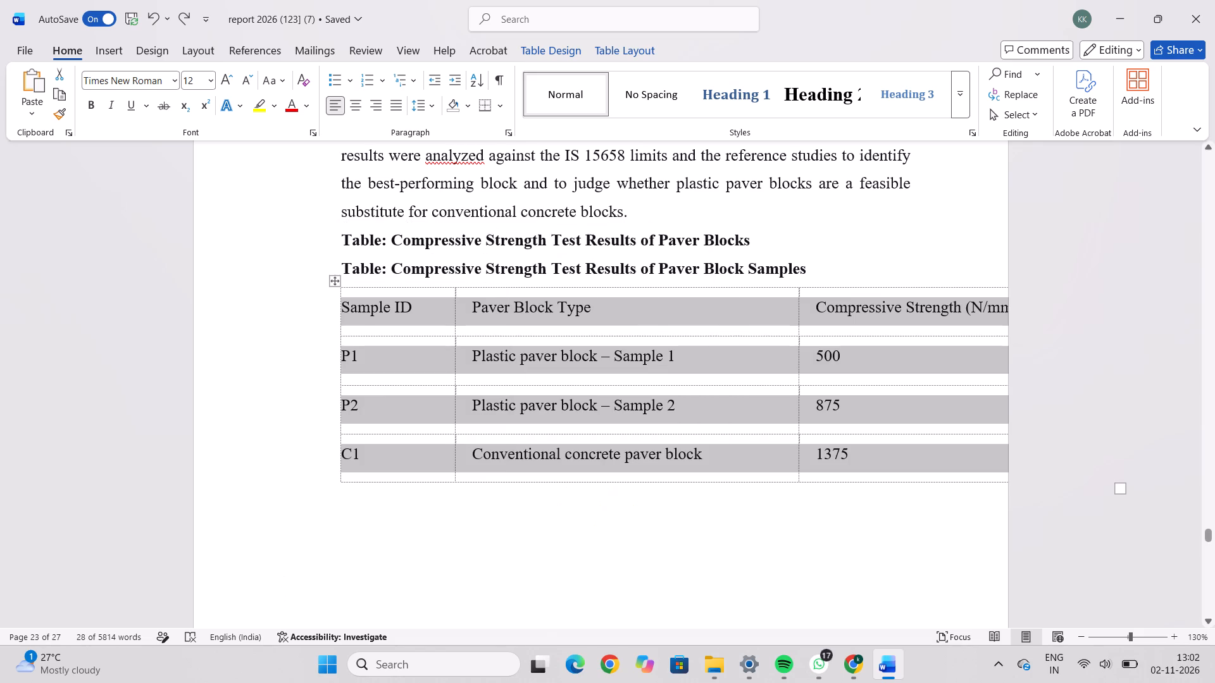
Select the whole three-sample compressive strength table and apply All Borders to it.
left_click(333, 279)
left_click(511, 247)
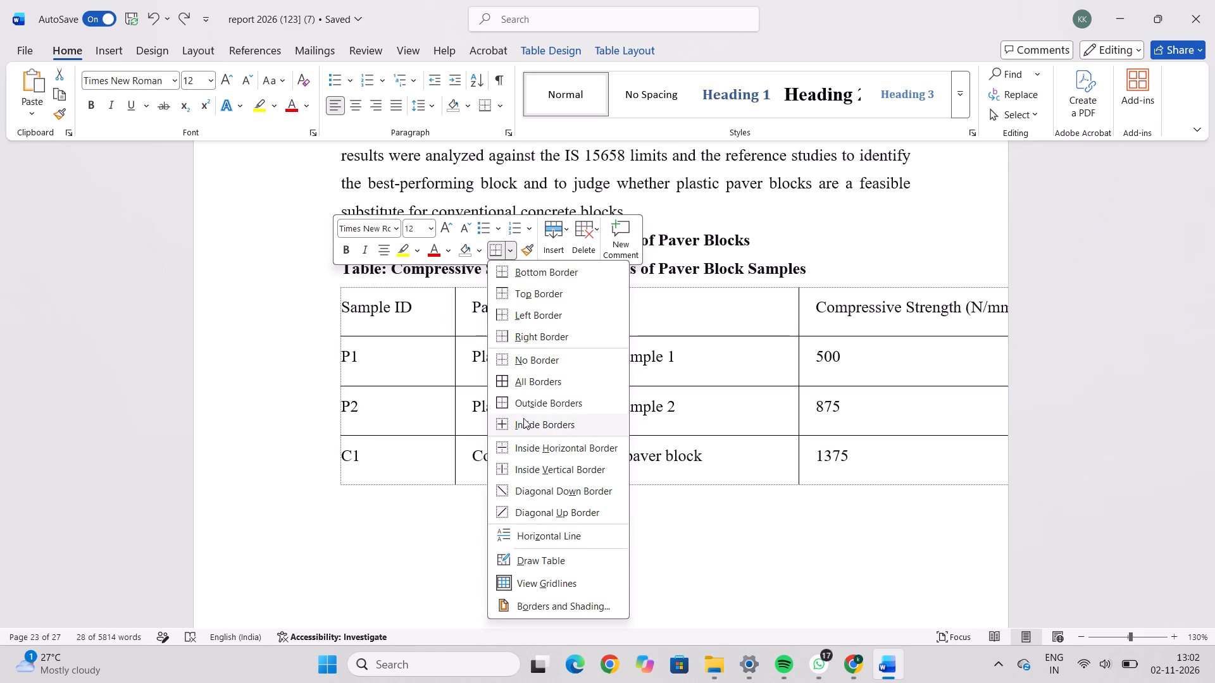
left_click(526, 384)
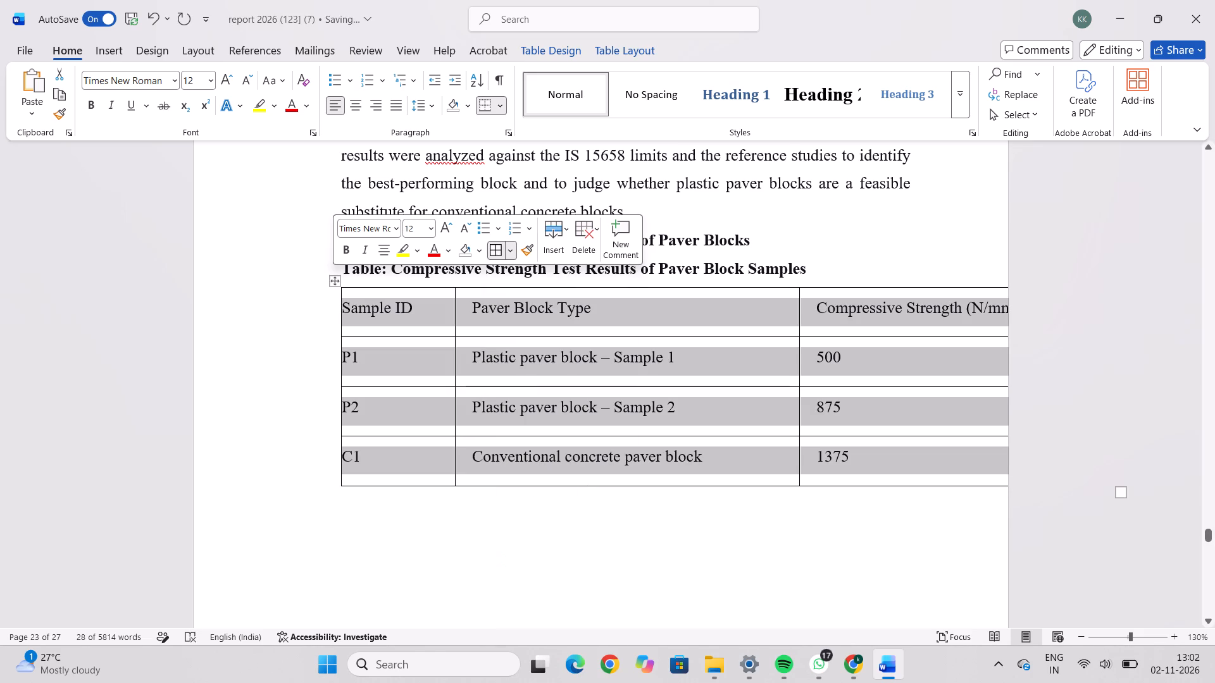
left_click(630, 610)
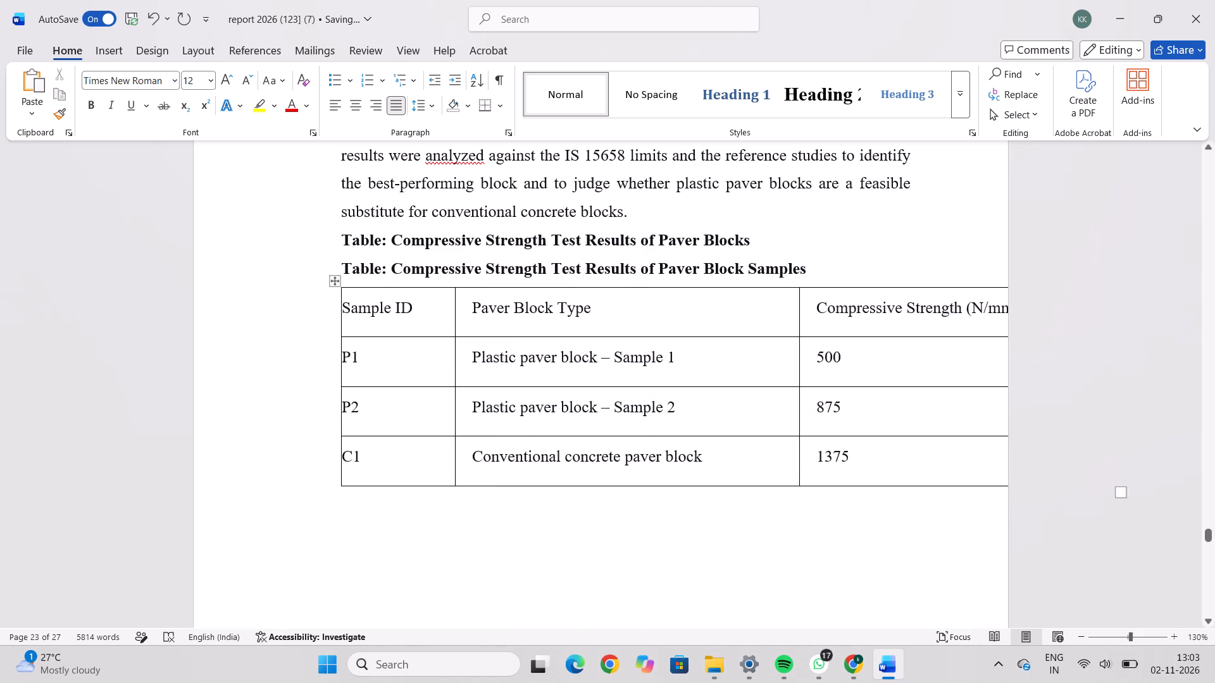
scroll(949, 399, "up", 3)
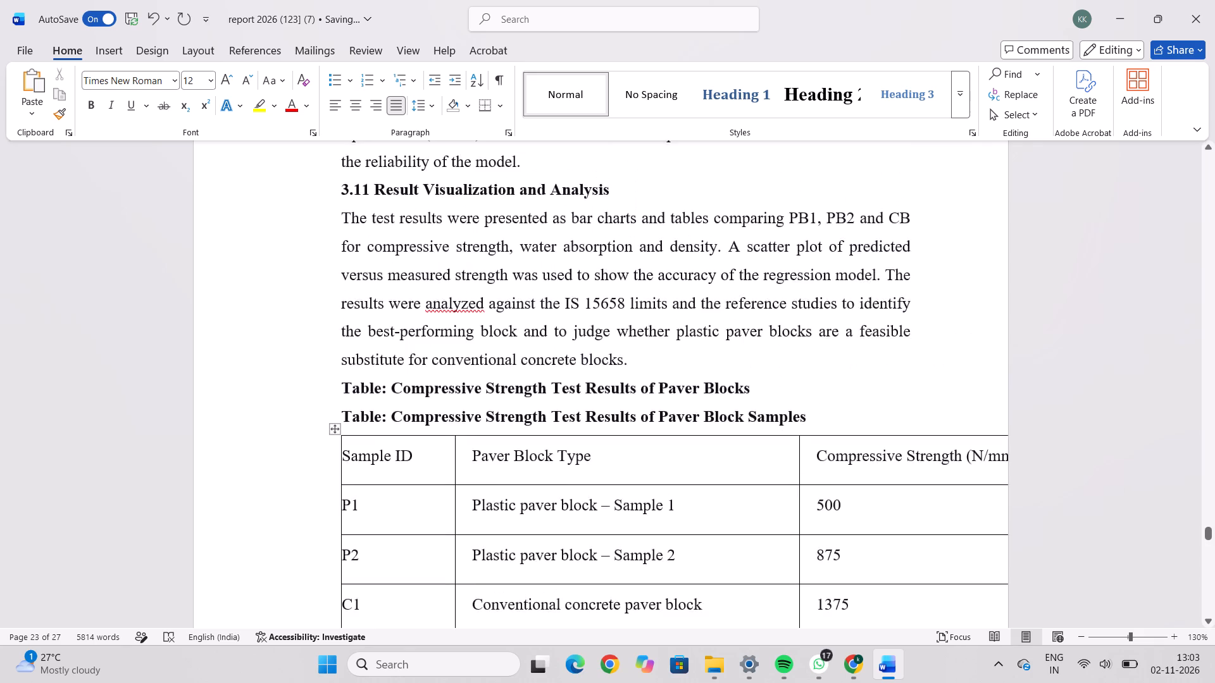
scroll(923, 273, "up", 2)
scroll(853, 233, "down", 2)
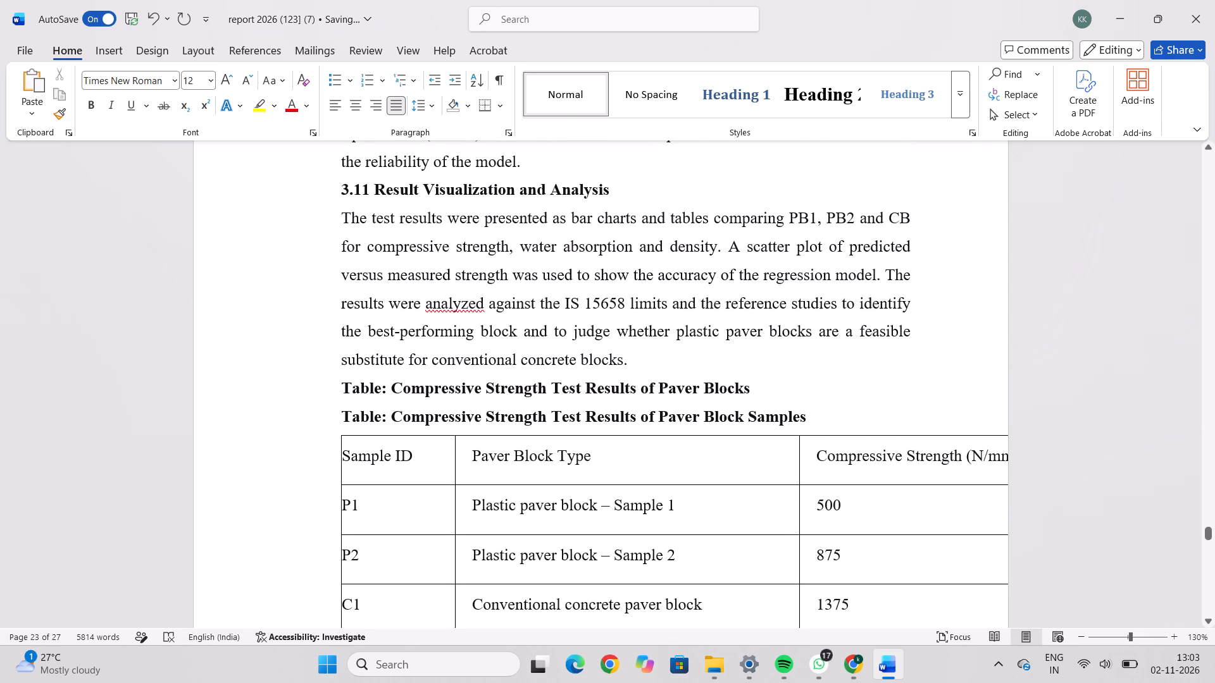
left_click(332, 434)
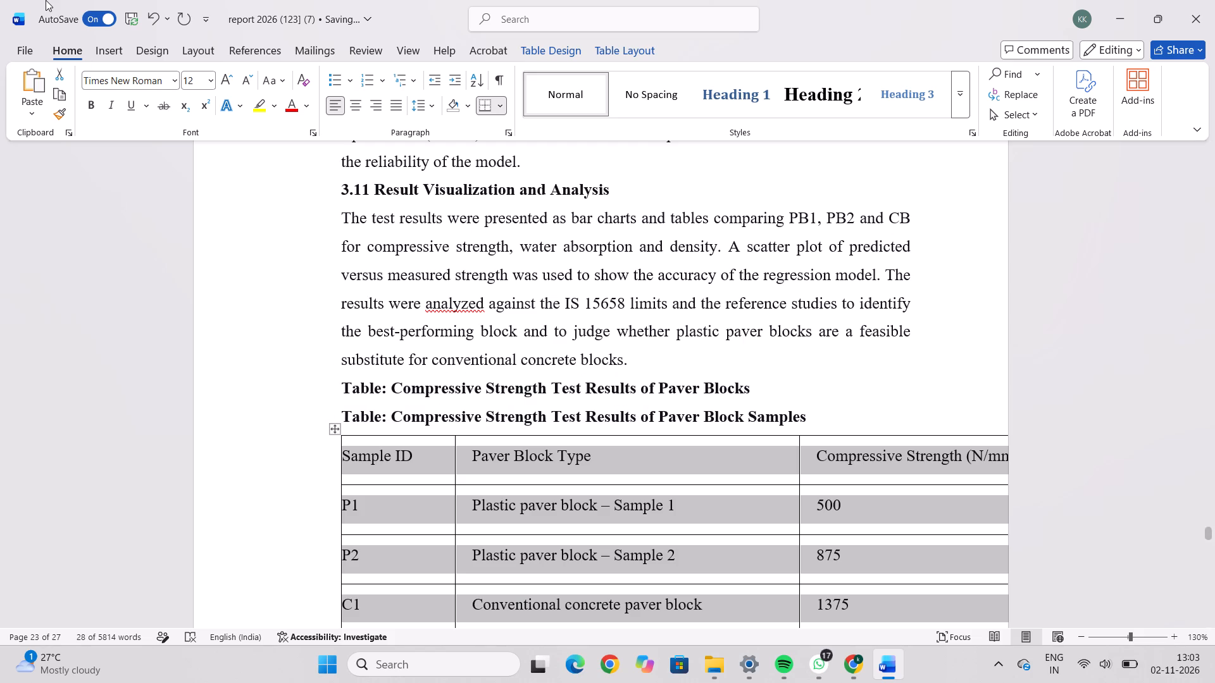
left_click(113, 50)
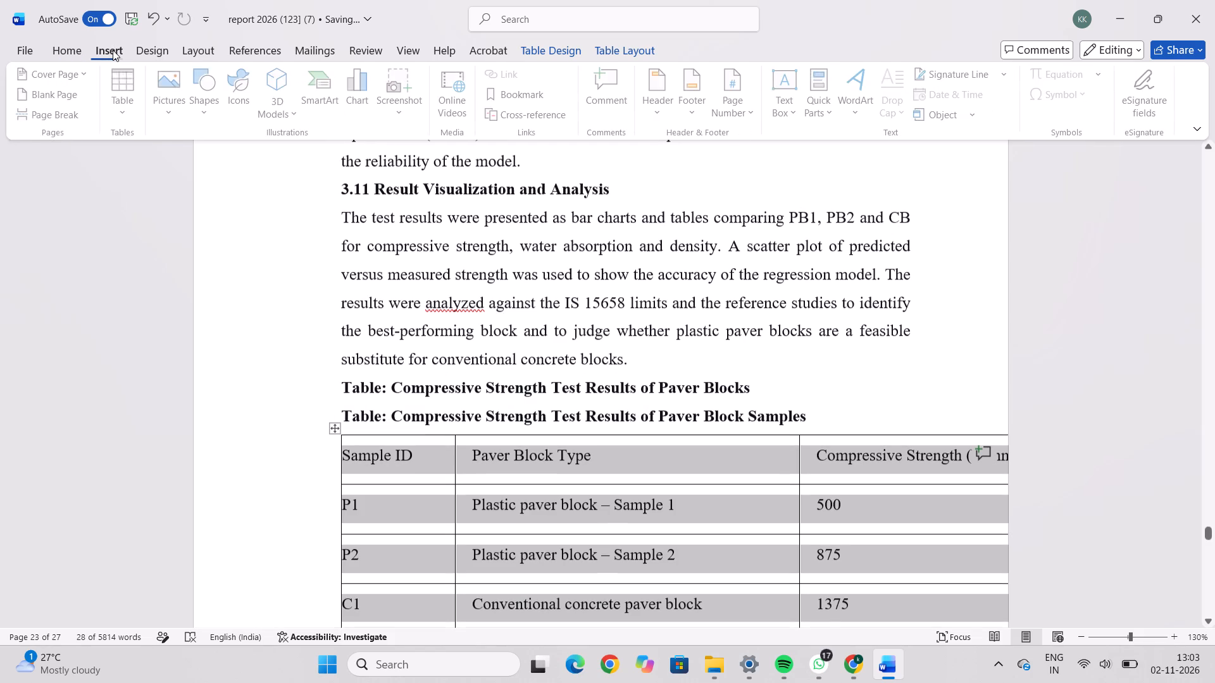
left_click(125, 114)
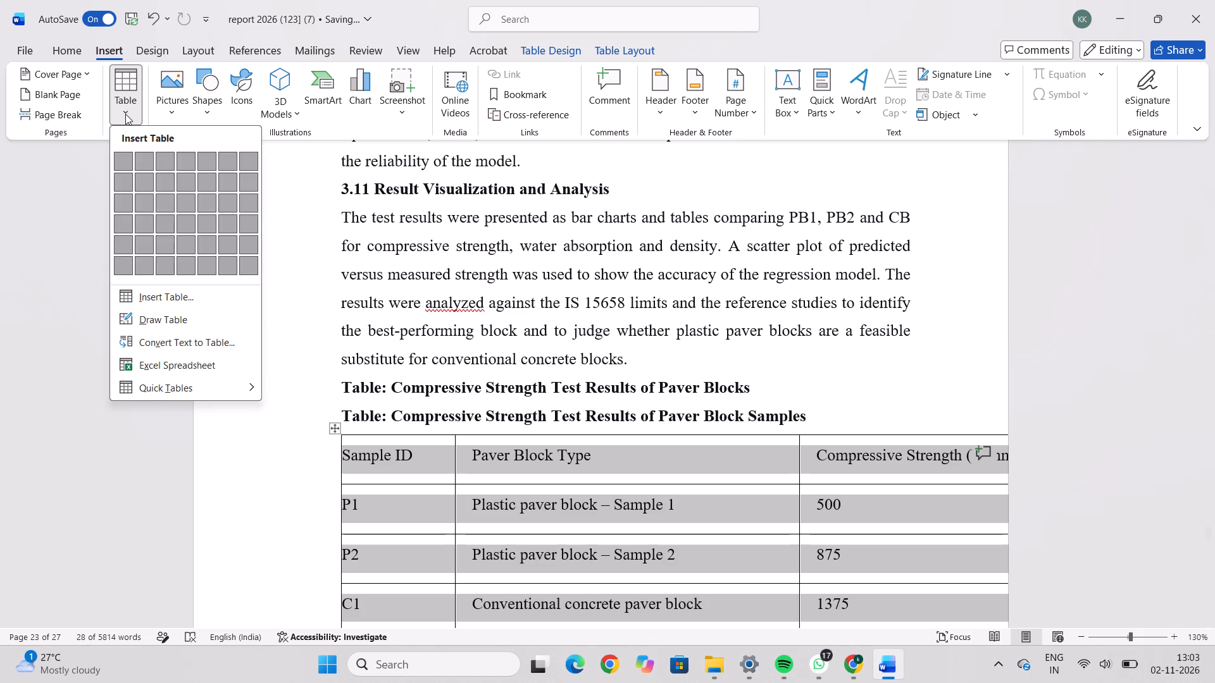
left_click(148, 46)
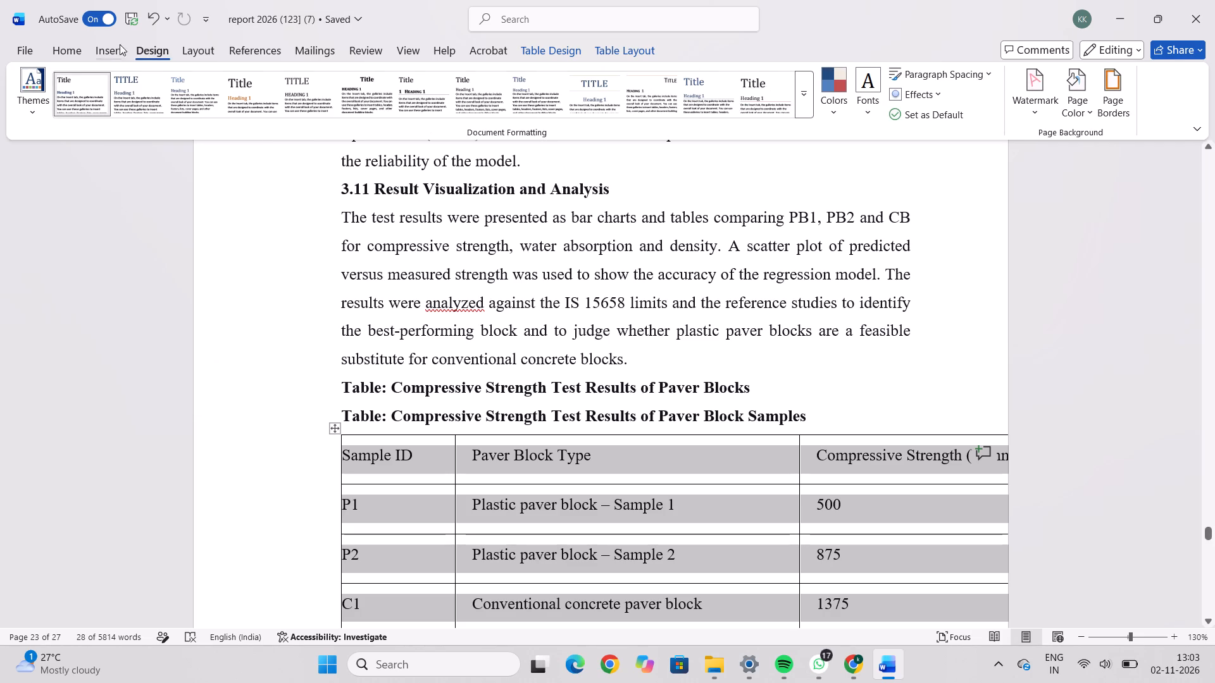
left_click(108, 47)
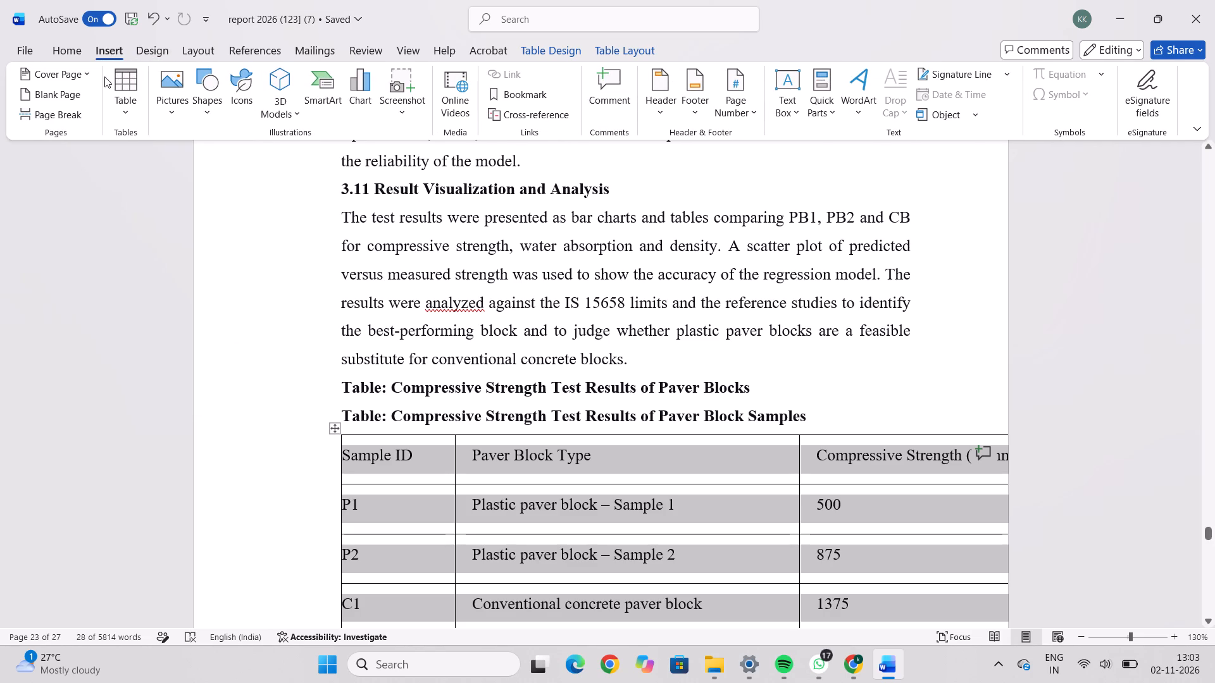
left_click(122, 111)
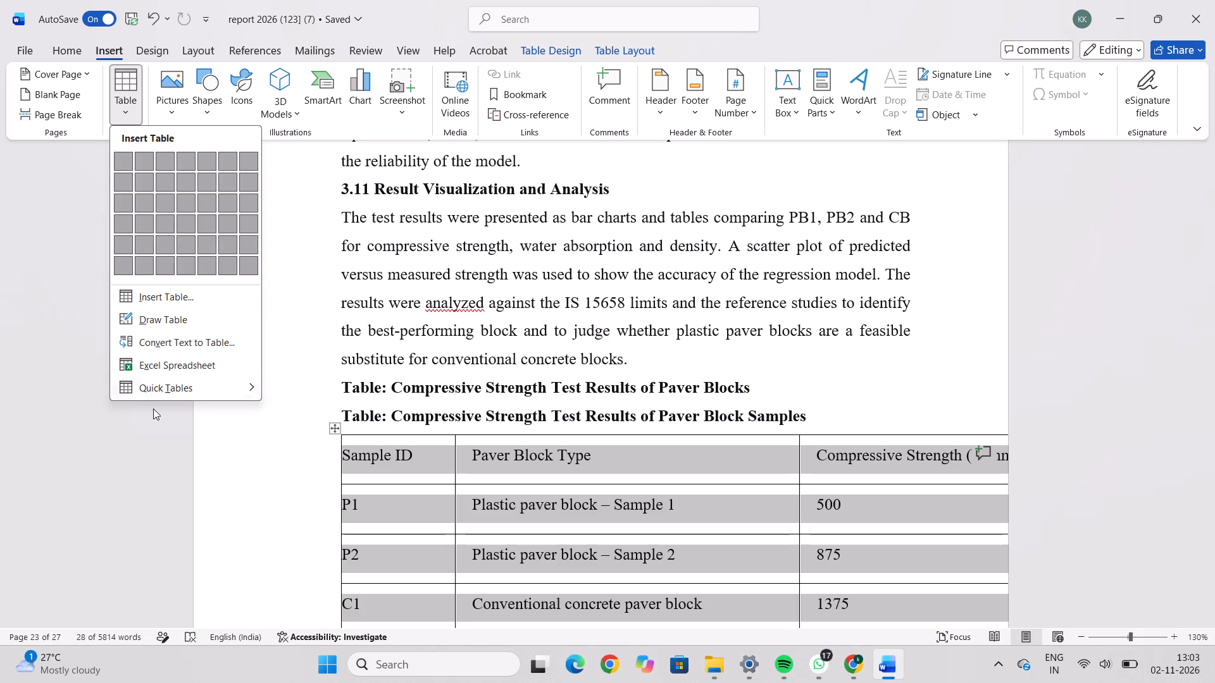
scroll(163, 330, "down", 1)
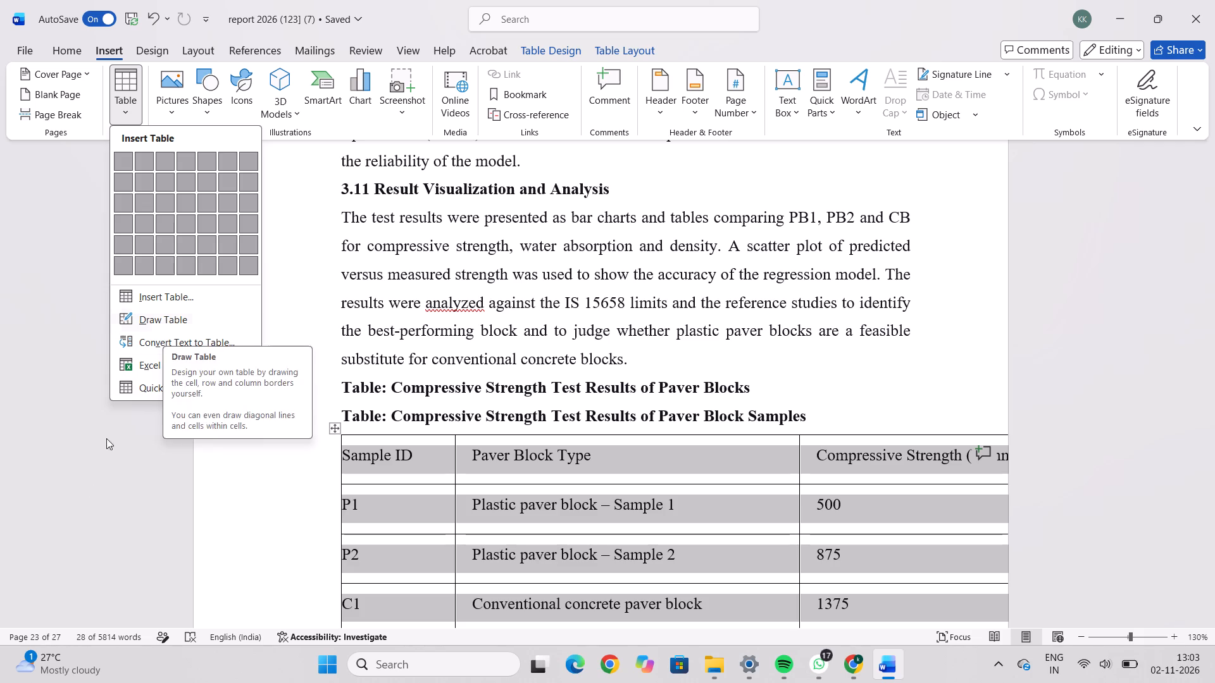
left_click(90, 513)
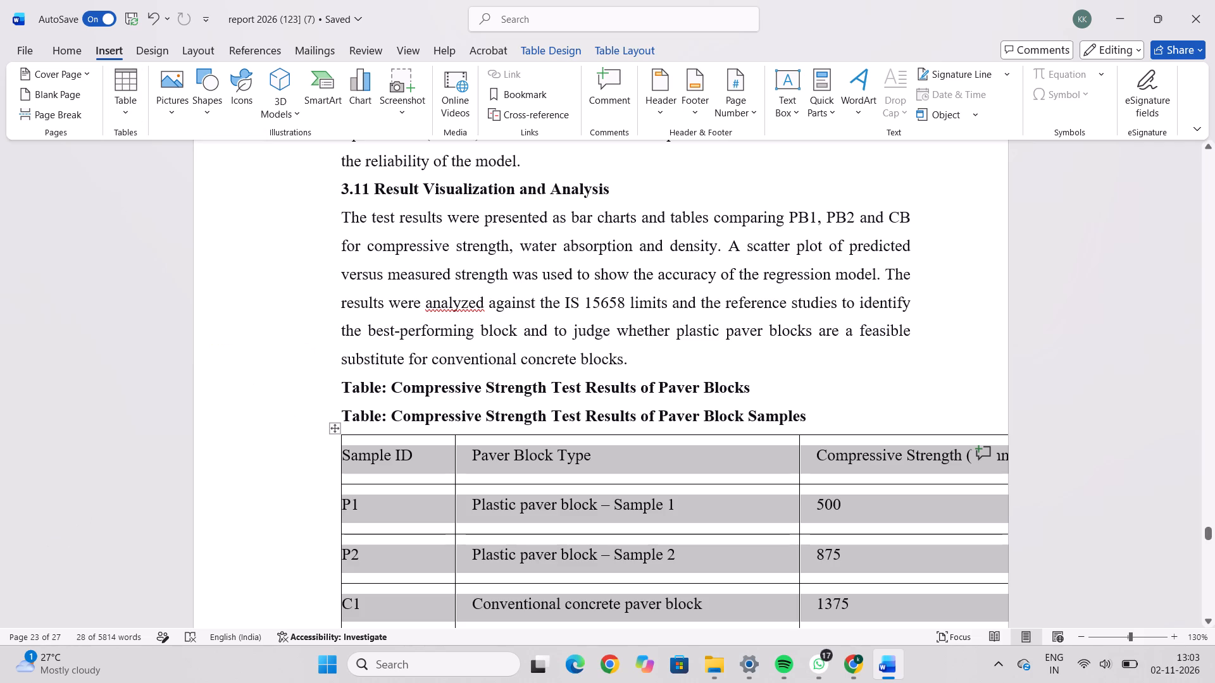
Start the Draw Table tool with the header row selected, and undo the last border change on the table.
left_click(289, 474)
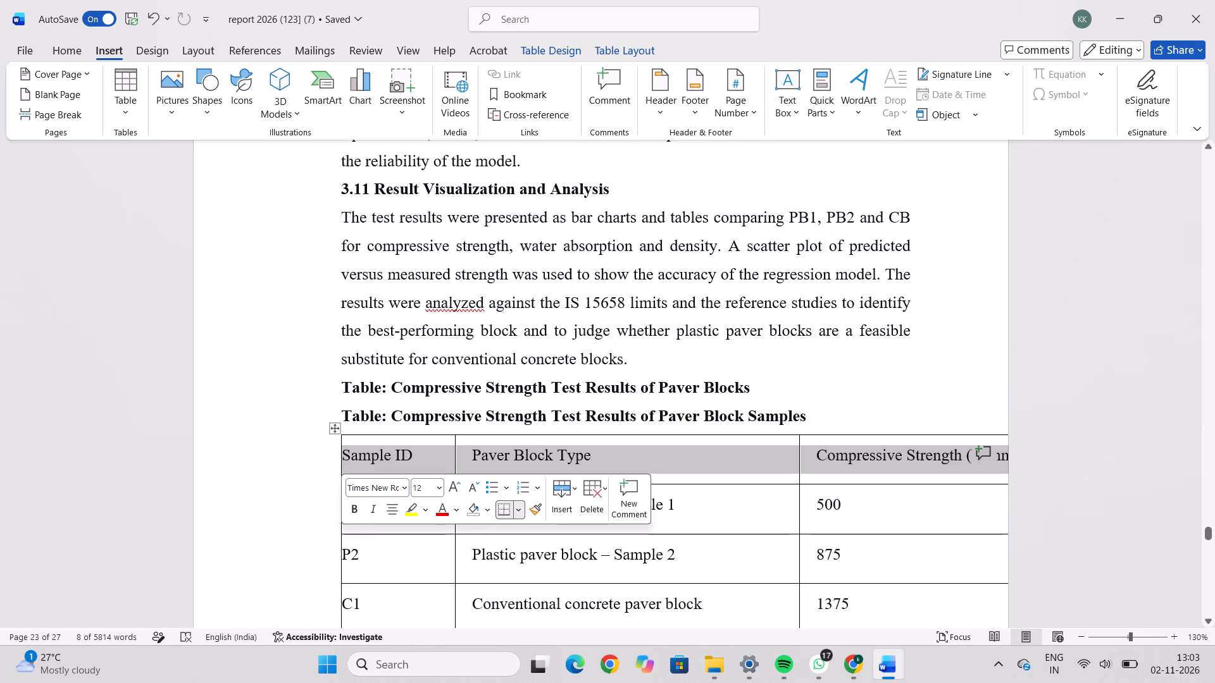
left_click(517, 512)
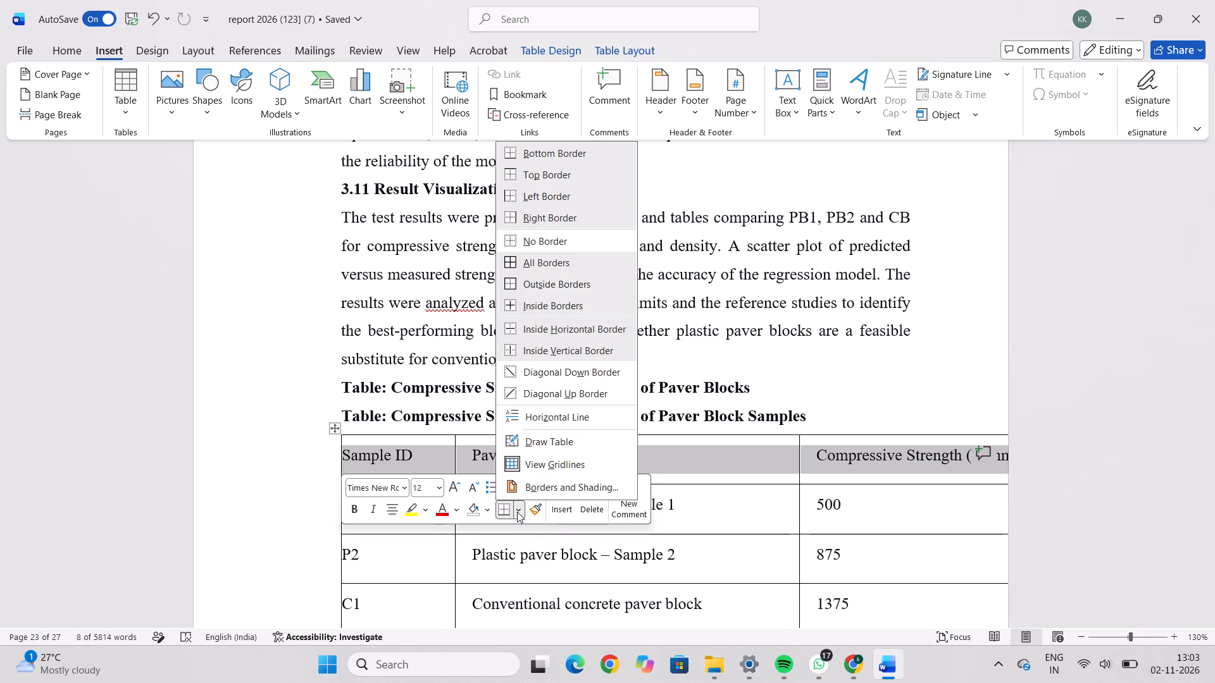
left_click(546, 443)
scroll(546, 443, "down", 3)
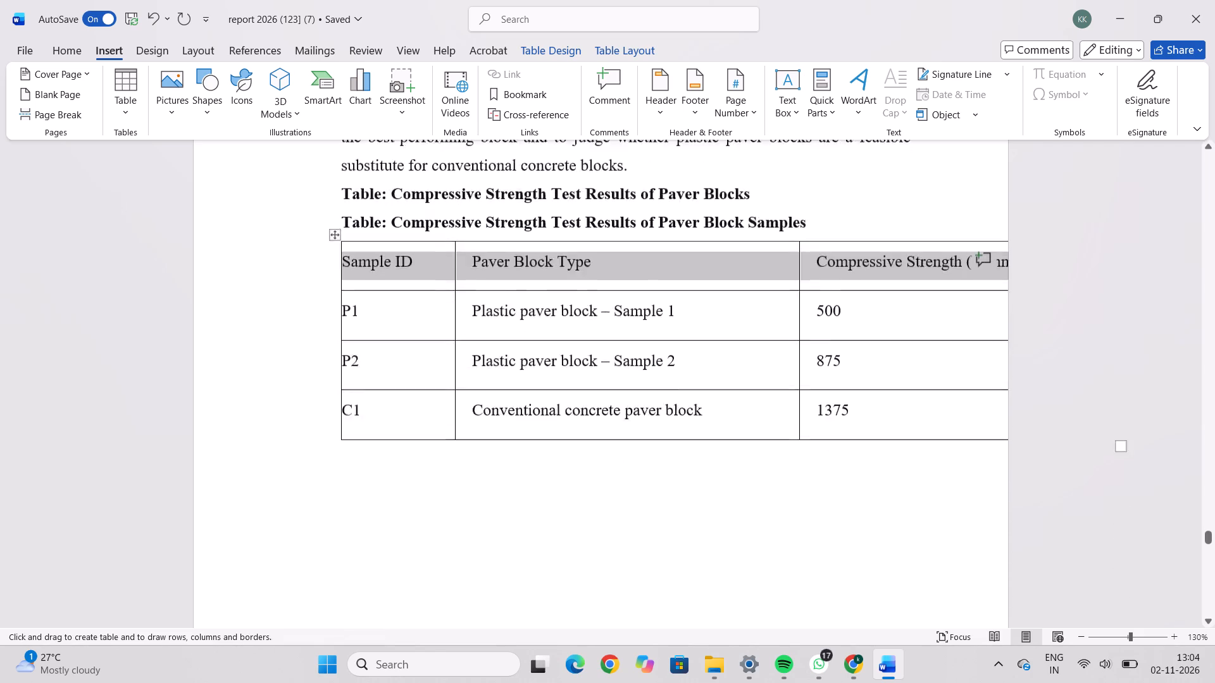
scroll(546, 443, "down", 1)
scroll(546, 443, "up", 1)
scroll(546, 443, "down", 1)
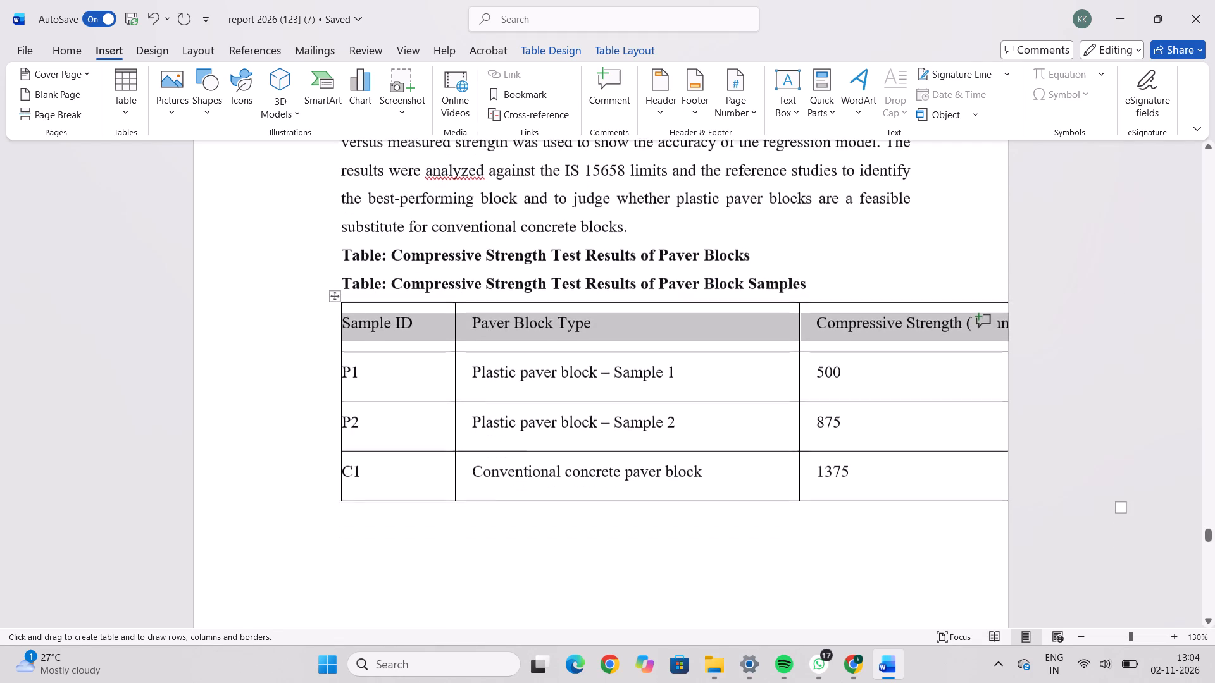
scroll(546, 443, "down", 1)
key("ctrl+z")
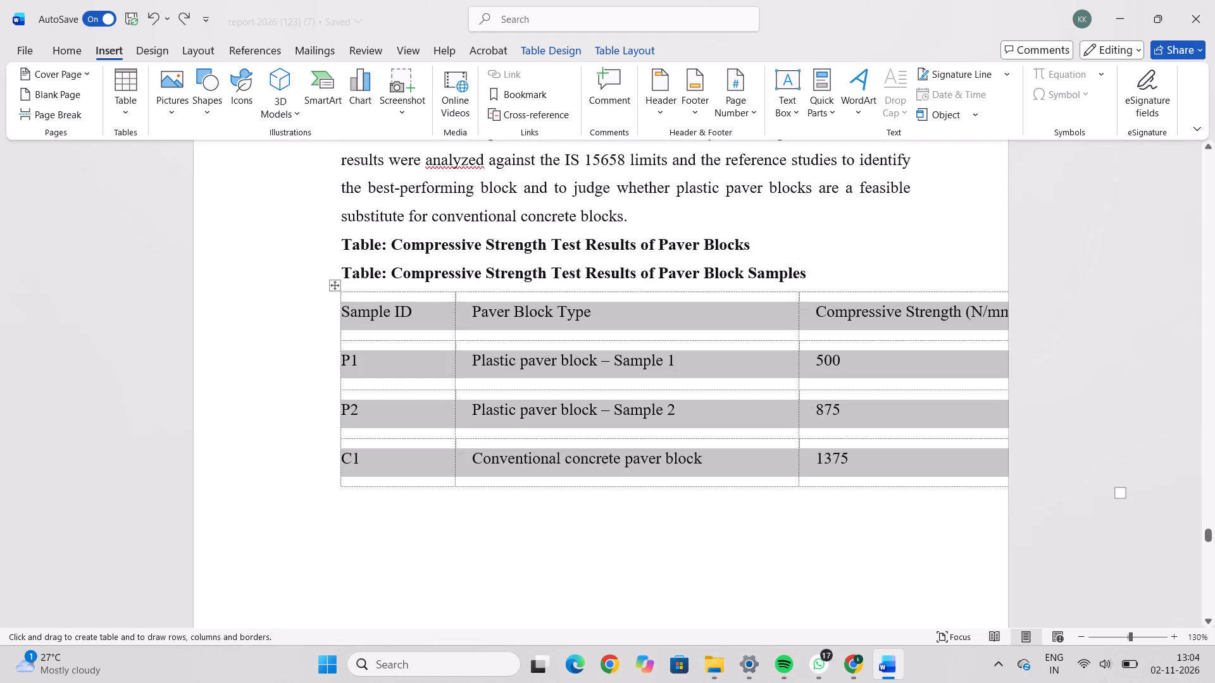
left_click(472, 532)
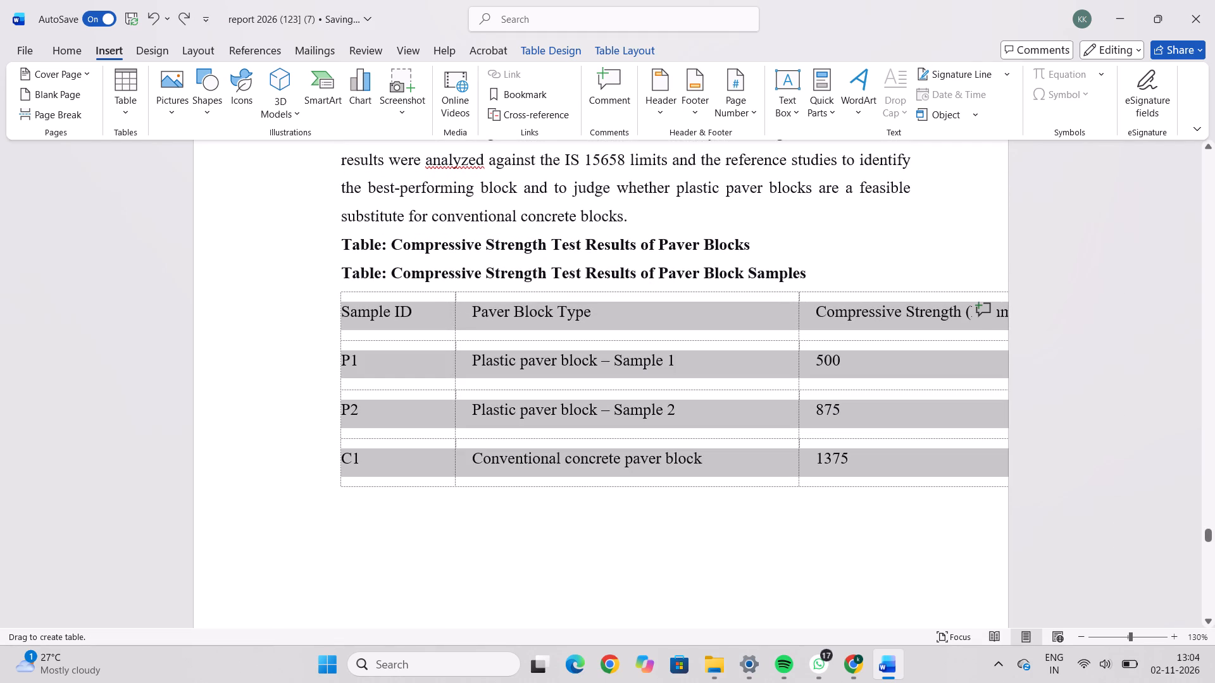
Apply All Borders to the entire three-sample compressive strength table and deselect it.
left_click(335, 290)
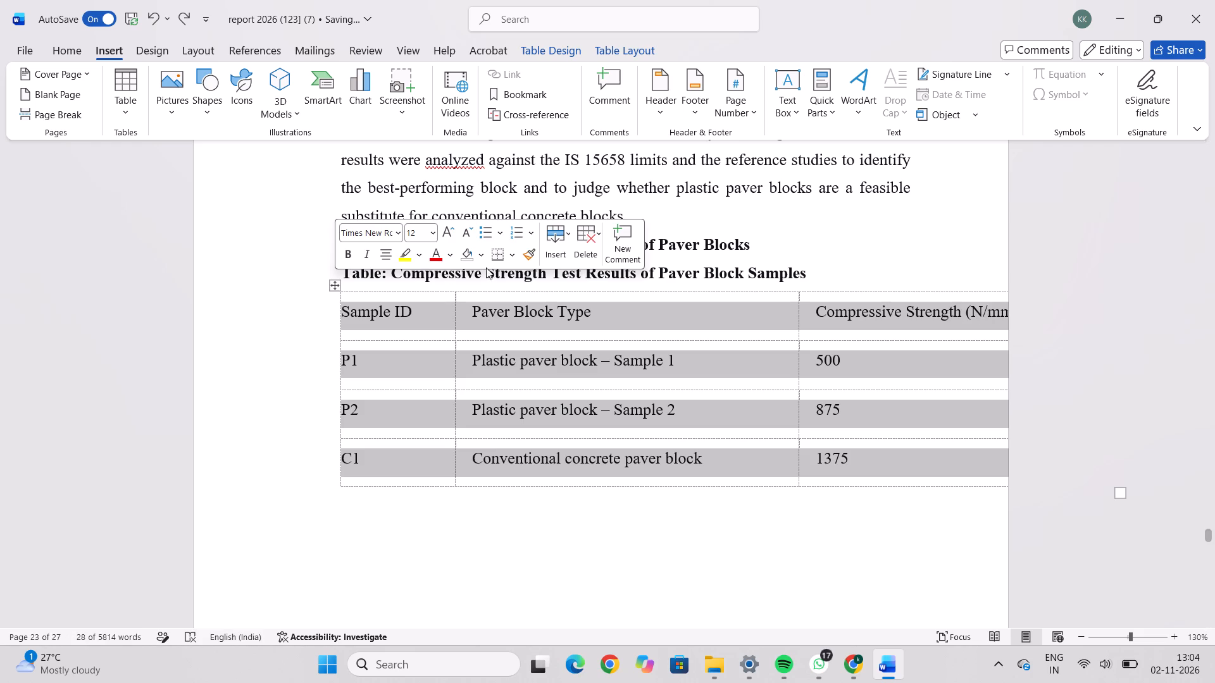
left_click(511, 261)
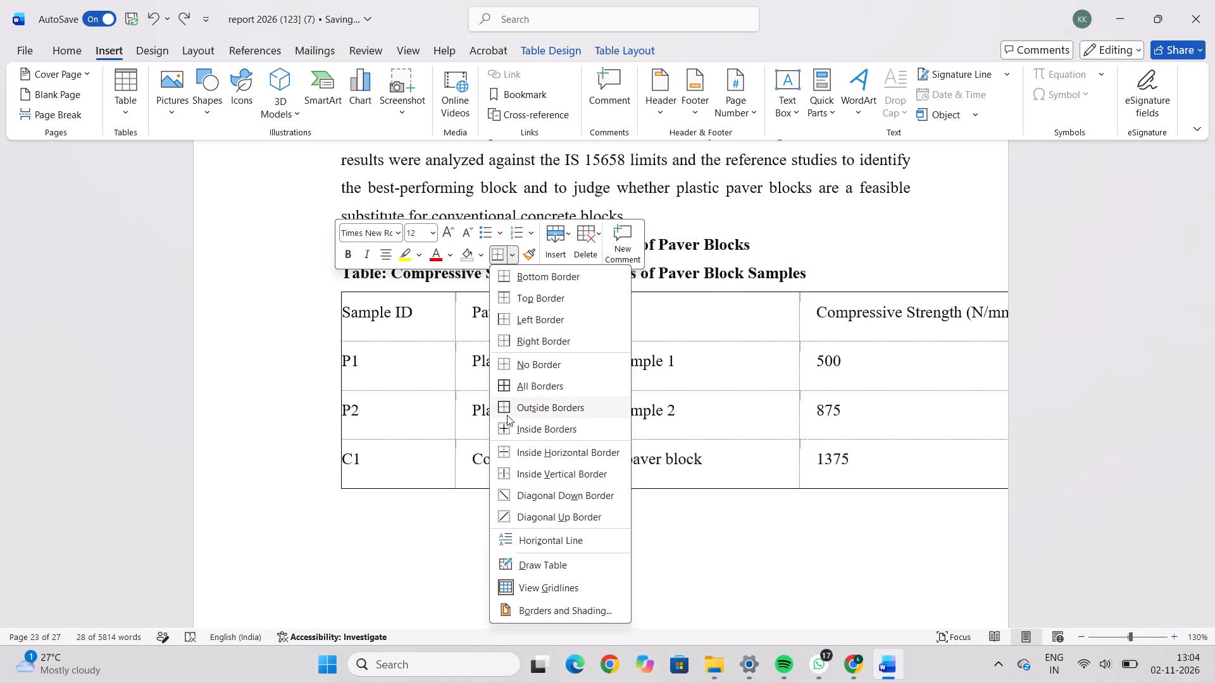
left_click(525, 382)
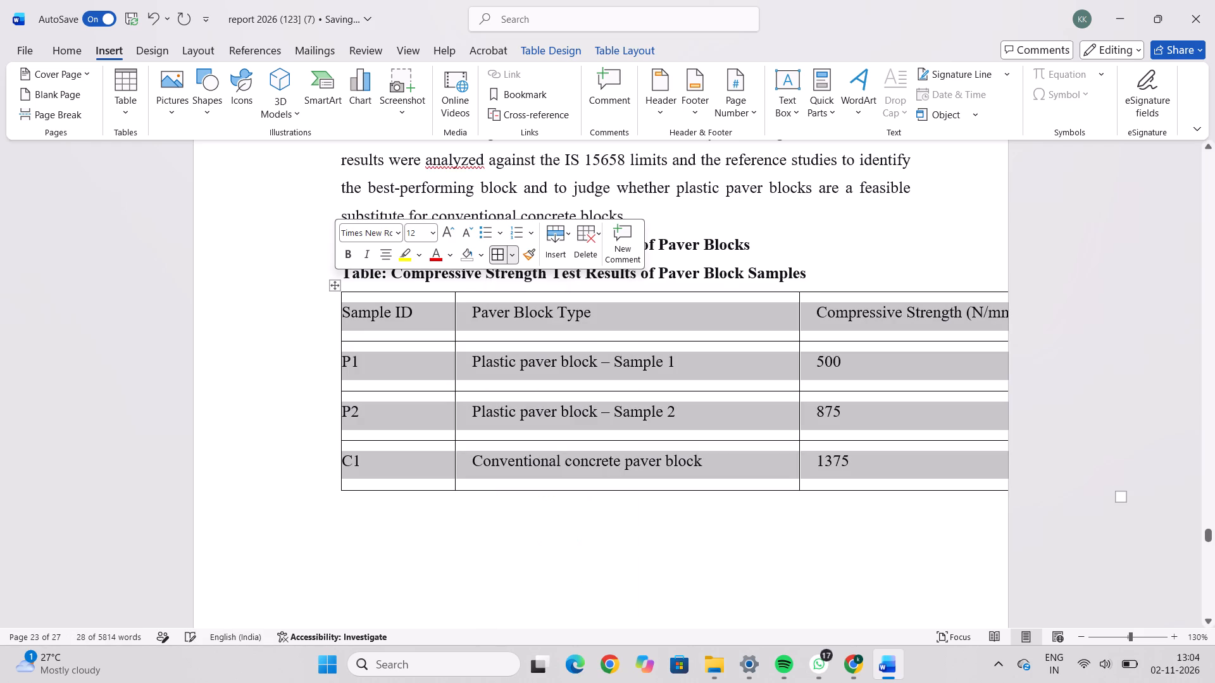
left_click(402, 560)
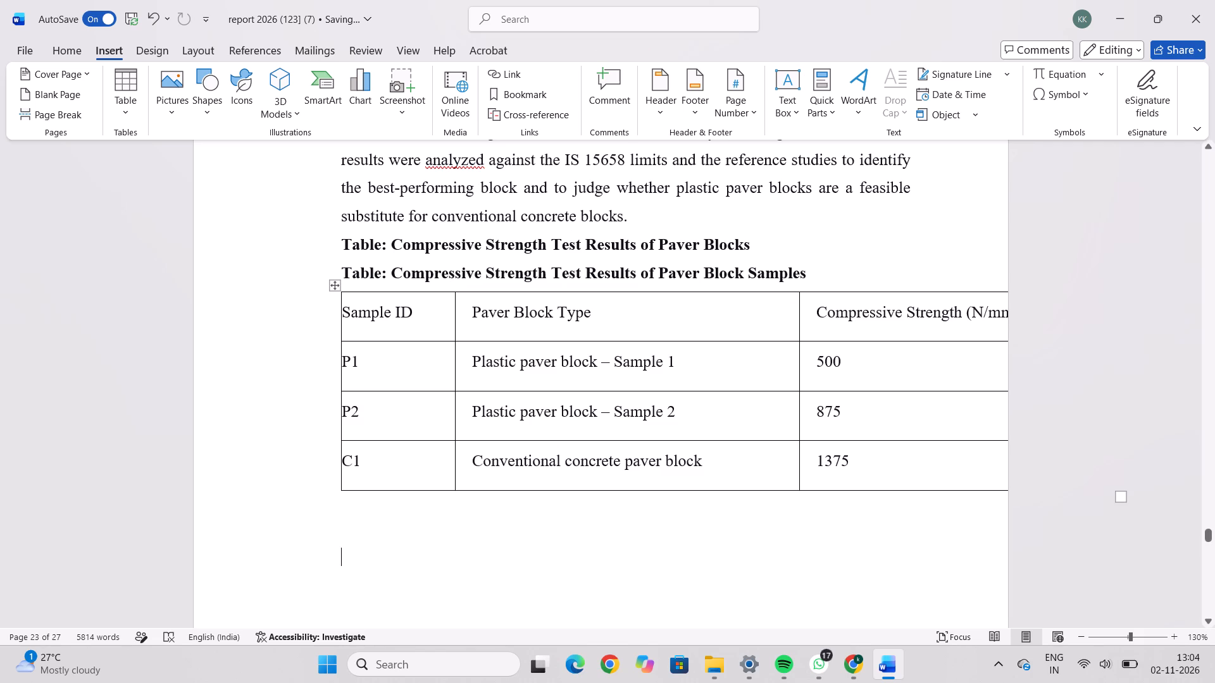
Delete the duplicate caption "Table: Compressive Strength Test Results of Paver Blocks" and its empty line above the three-sample table's caption.
left_click(756, 243)
key("BackSpace")
key("BackSpace")
key("BackSpace")
key("BackSpace")
key("BackSpace")
key("BackSpace")
key("BackSpace")
key("BackSpace")
key("BackSpace")
key("BackSpace")
key("BackSpace")
key("BackSpace")
key("BackSpace")
key("BackSpace")
key("BackSpace")
key("BackSpace")
key("BackSpace")
key("BackSpace")
key("BackSpace")
key("BackSpace")
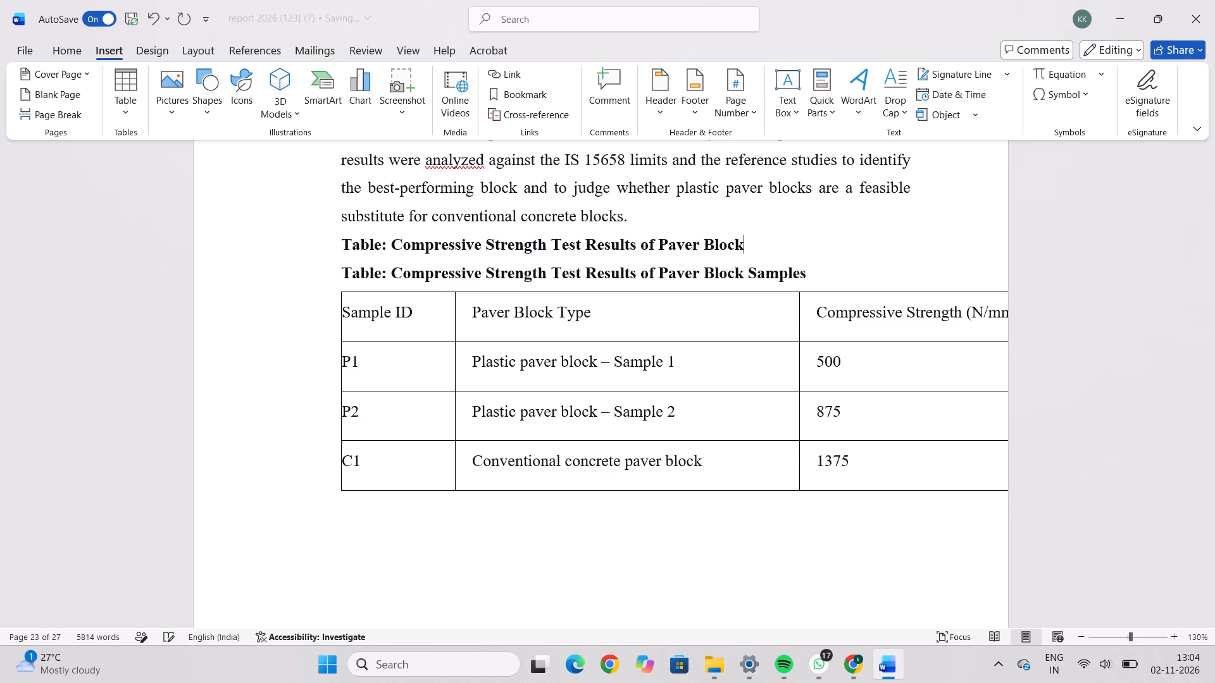
key("BackSpace")
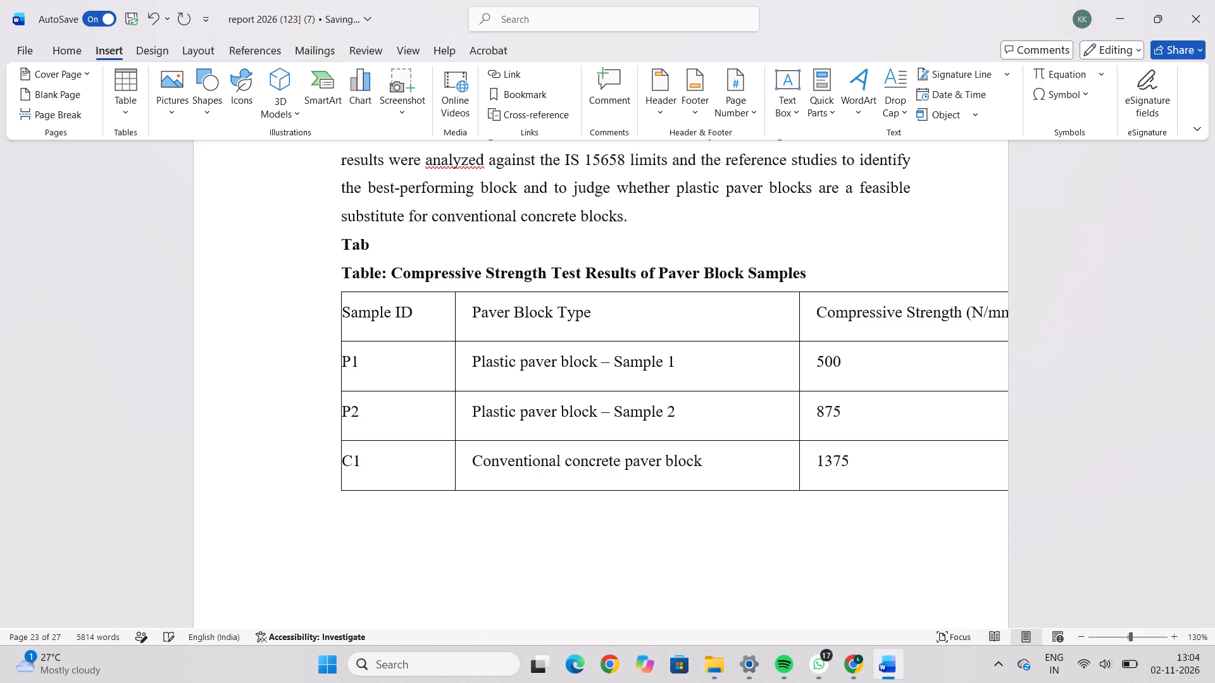
key("BackSpace")
key("BackSpace")
key("BackSpace")
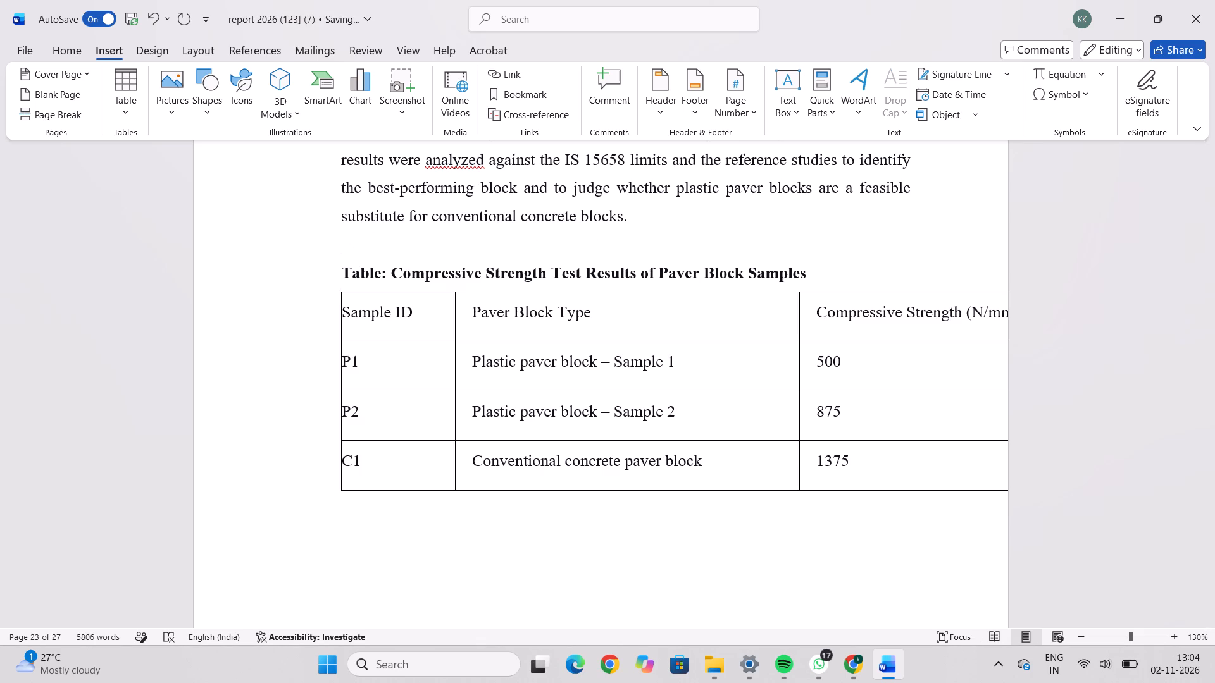
left_click(339, 269)
key("BackSpace")
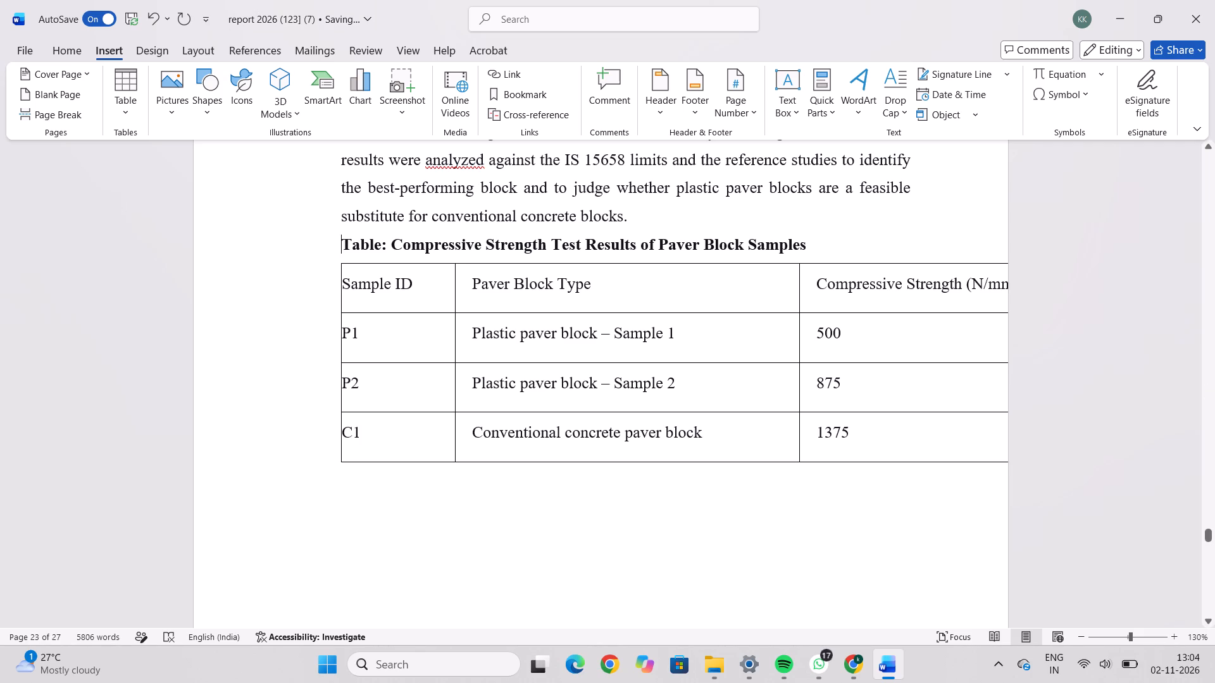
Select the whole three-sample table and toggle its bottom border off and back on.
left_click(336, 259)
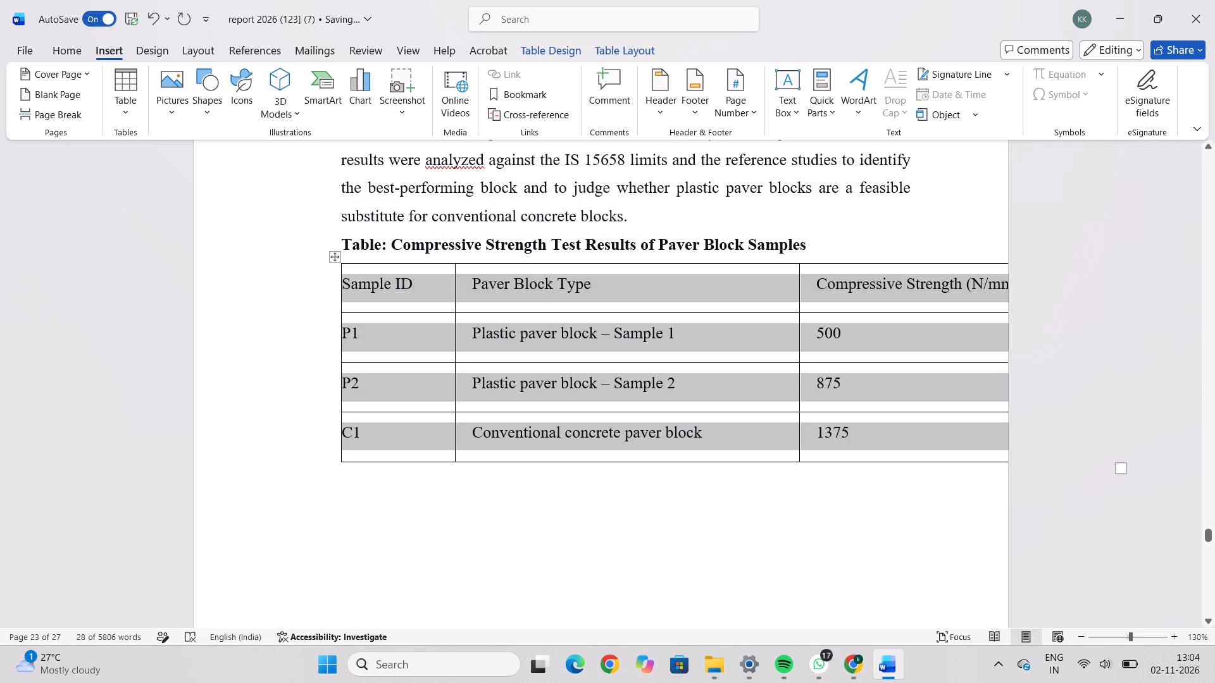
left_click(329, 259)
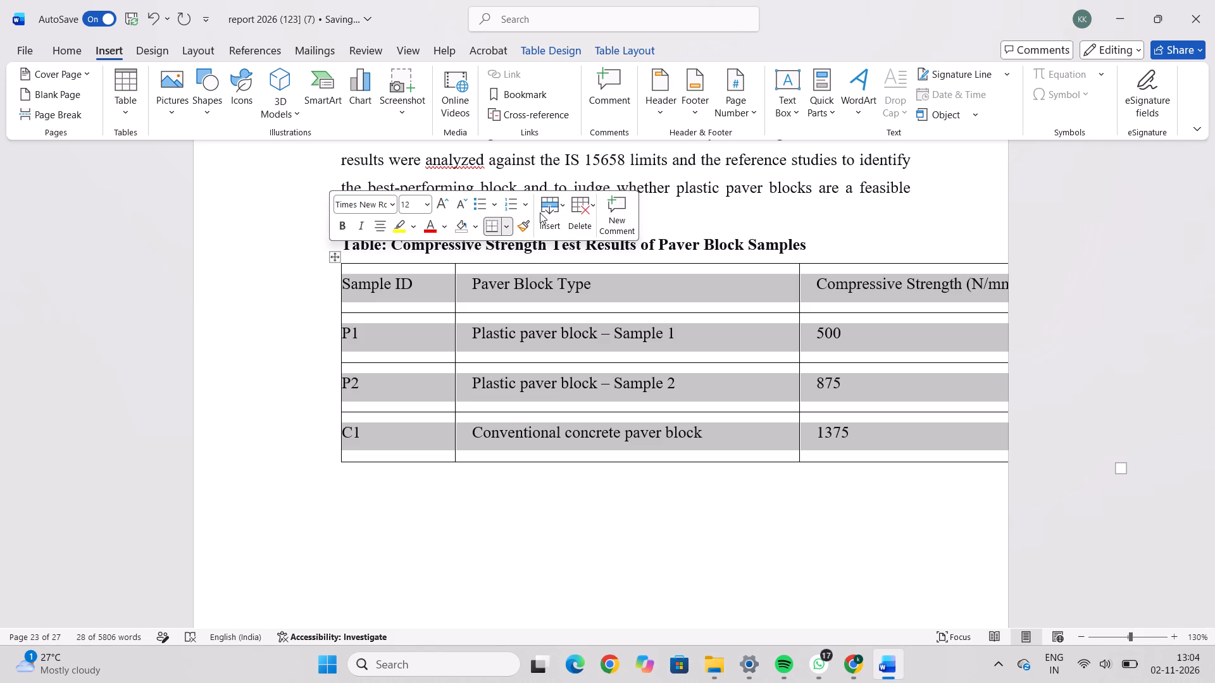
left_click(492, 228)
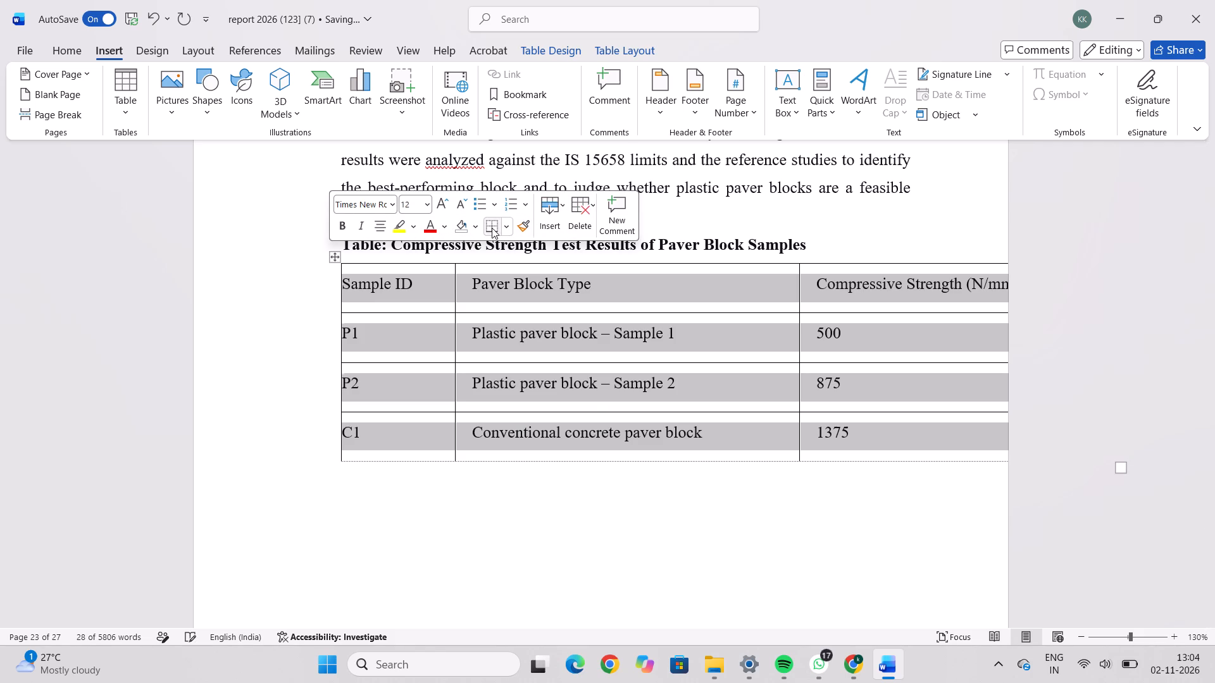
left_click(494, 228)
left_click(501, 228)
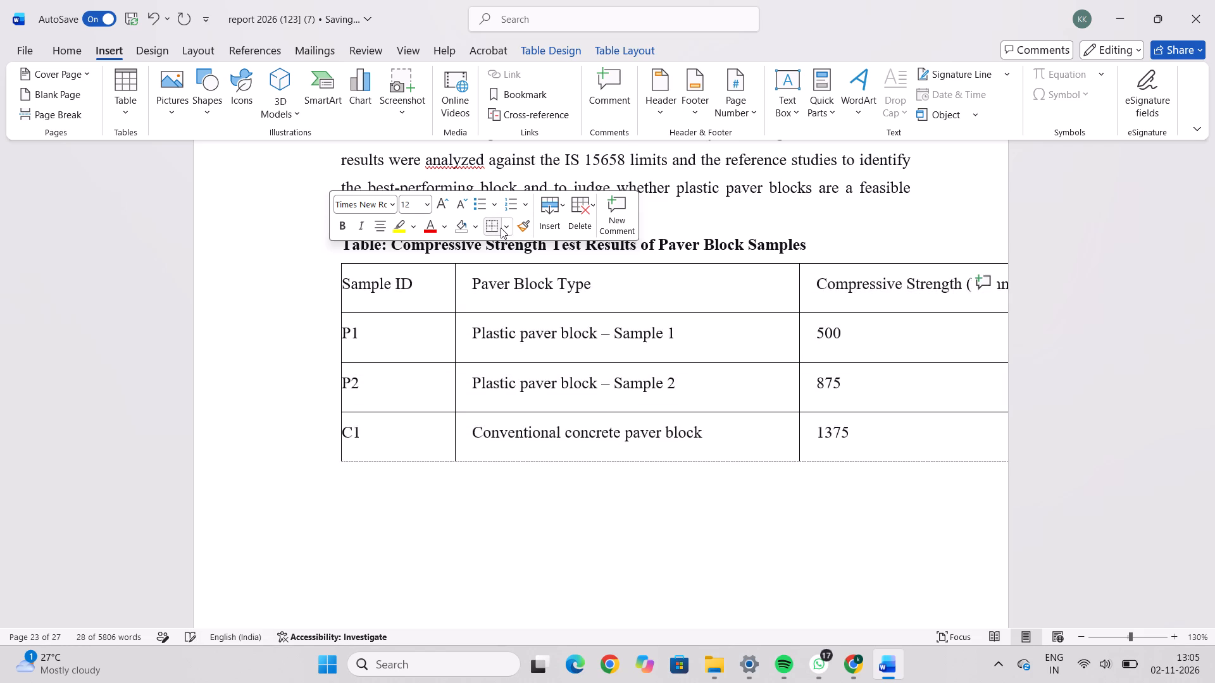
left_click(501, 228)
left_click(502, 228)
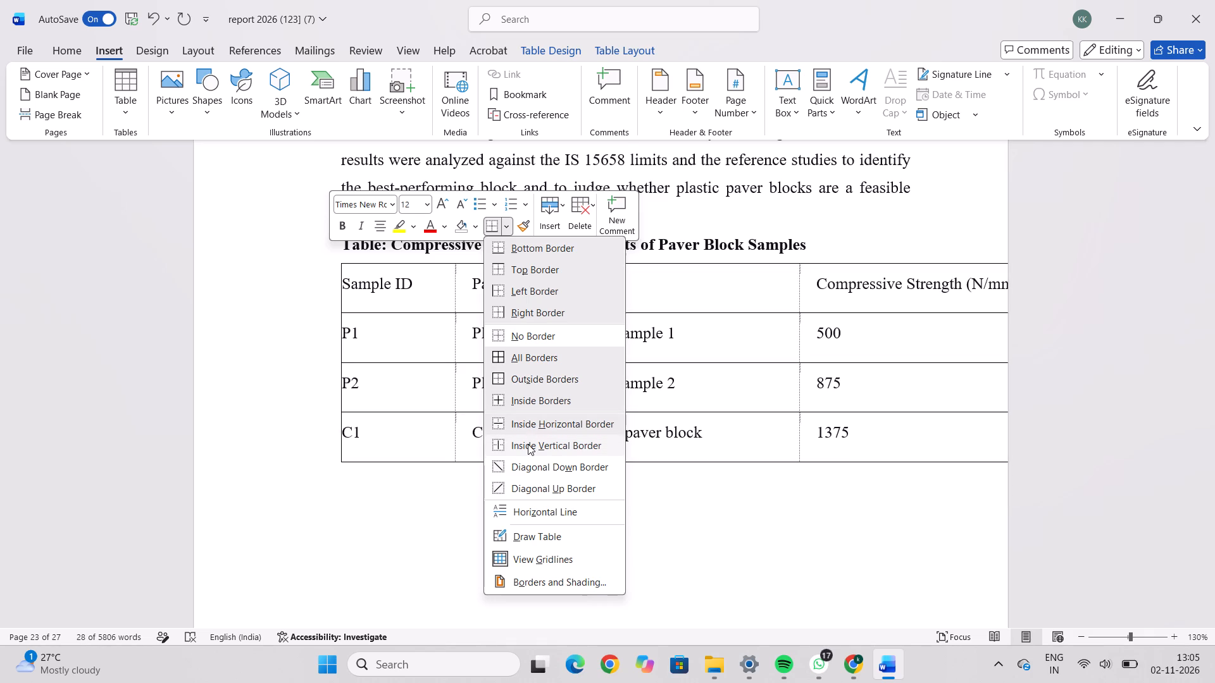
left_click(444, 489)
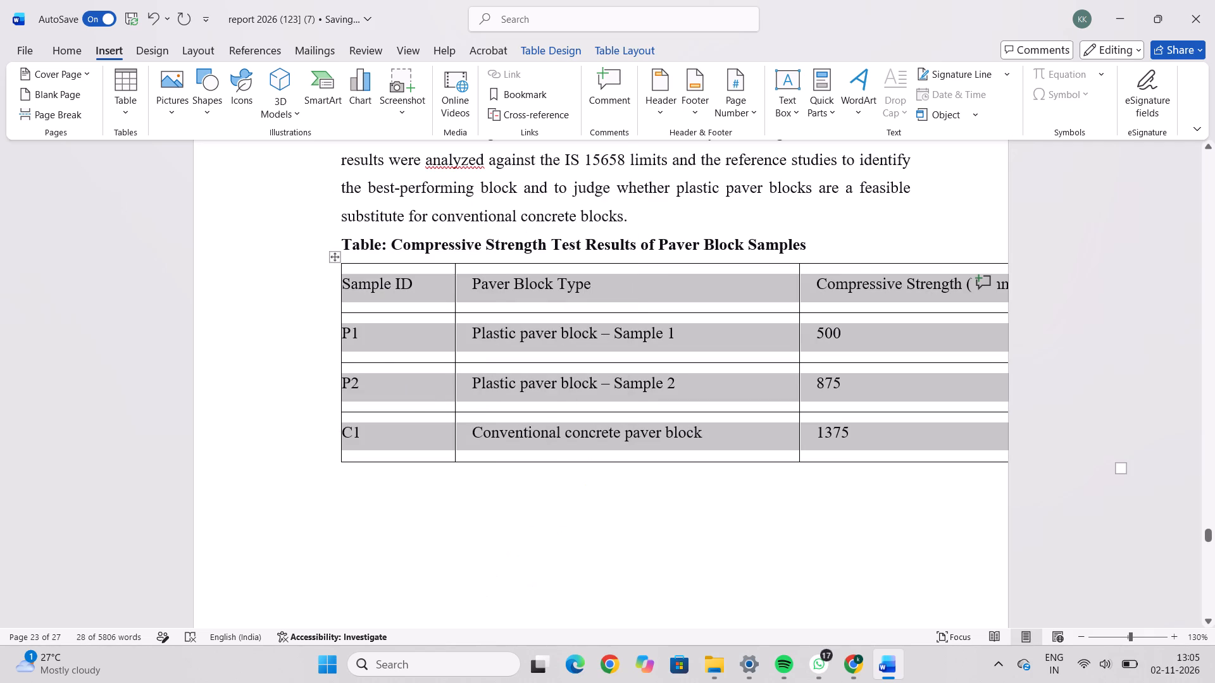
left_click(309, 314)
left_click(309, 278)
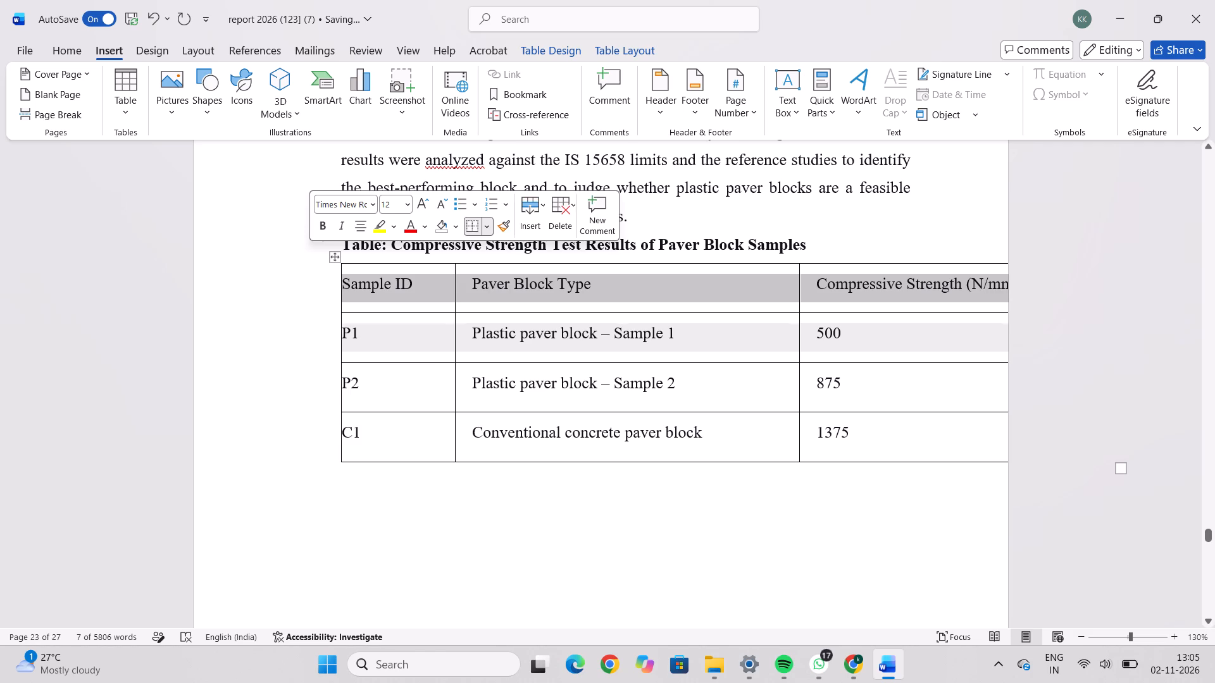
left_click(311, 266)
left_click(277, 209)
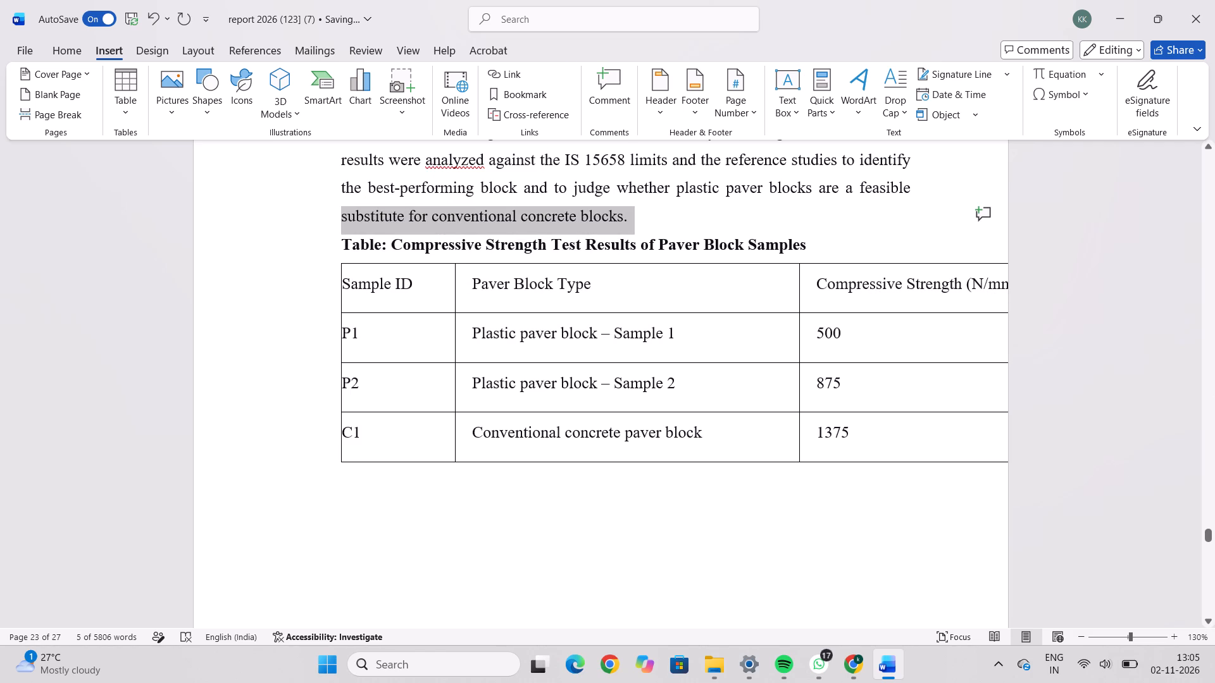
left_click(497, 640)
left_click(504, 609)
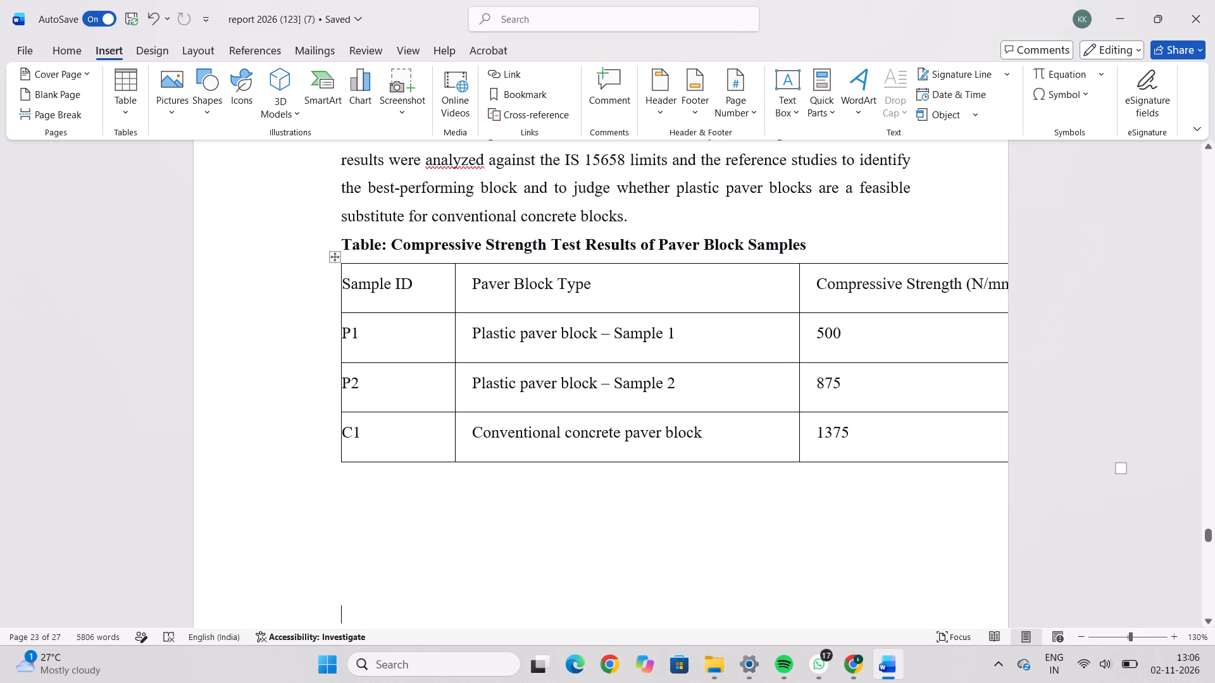
Select the Compressive Strength column of the three-sample table, remove its bottom border, and deselect the column.
left_click(999, 310)
left_click(999, 310)
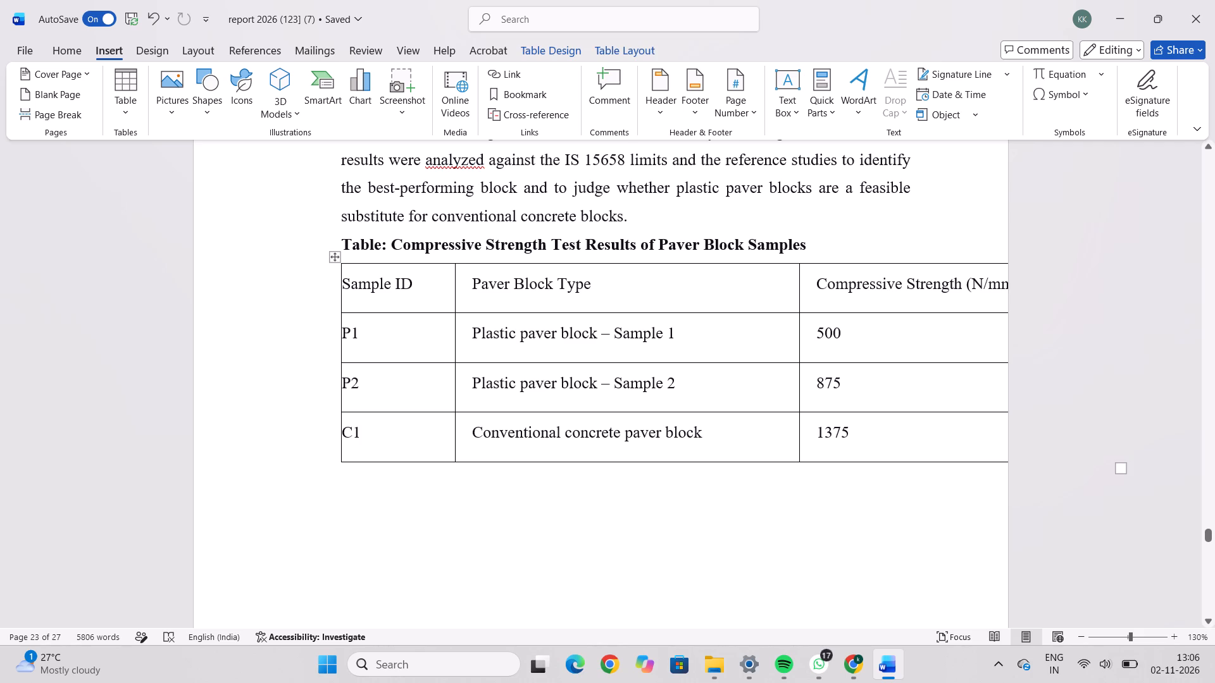
left_click(1001, 269)
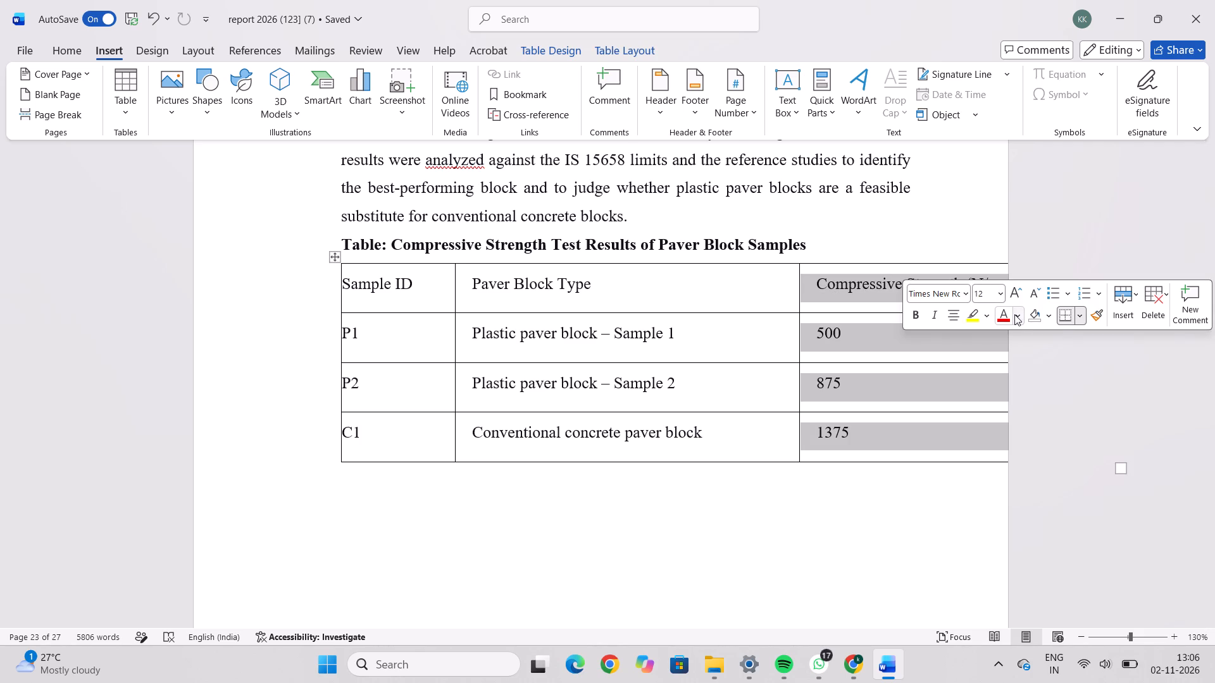
left_click(1062, 316)
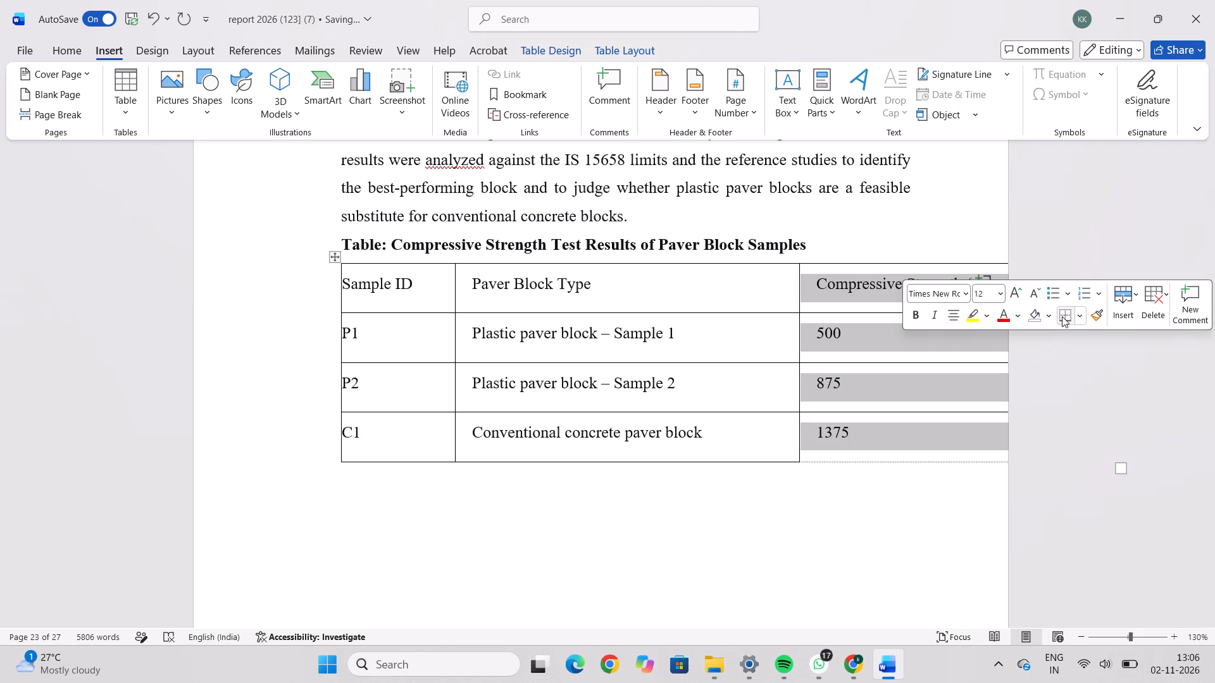
left_click(1082, 314)
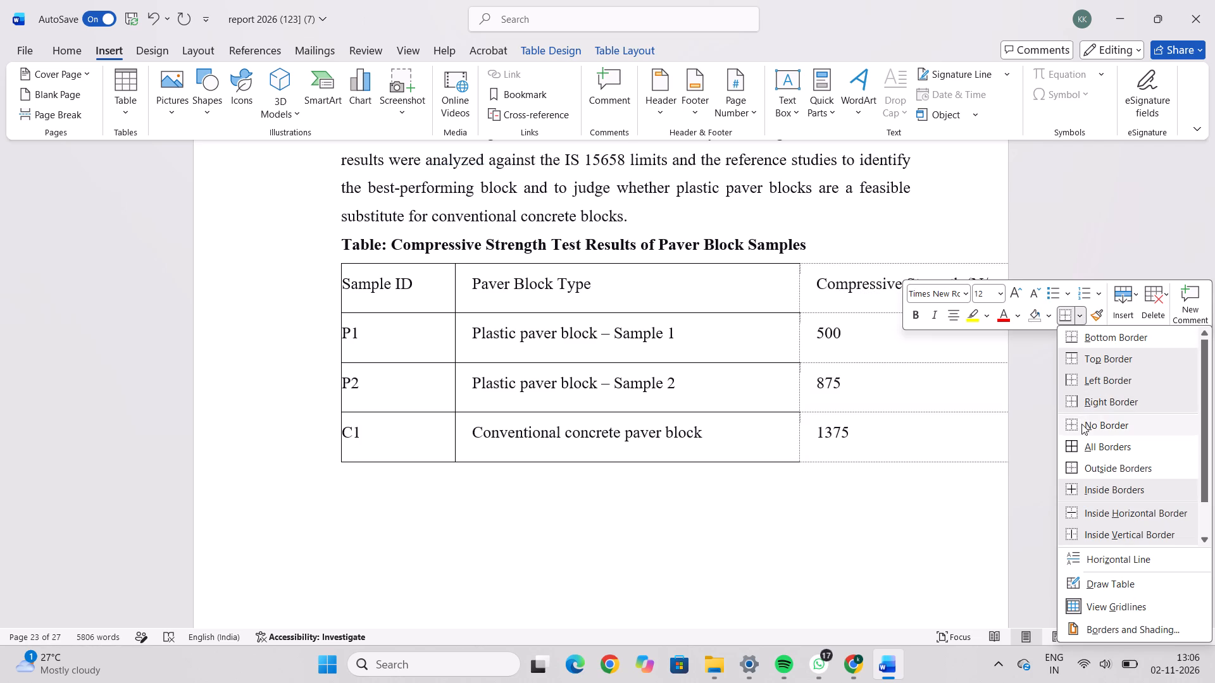
left_click(761, 558)
left_click(761, 553)
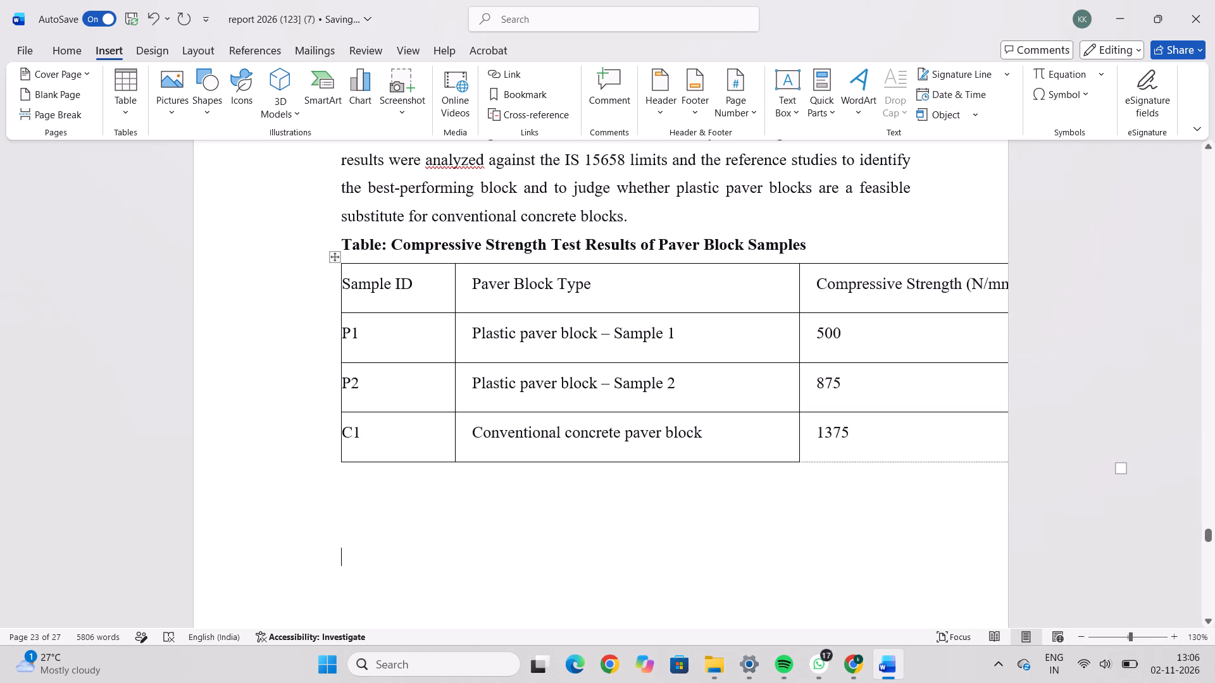
left_click(843, 472)
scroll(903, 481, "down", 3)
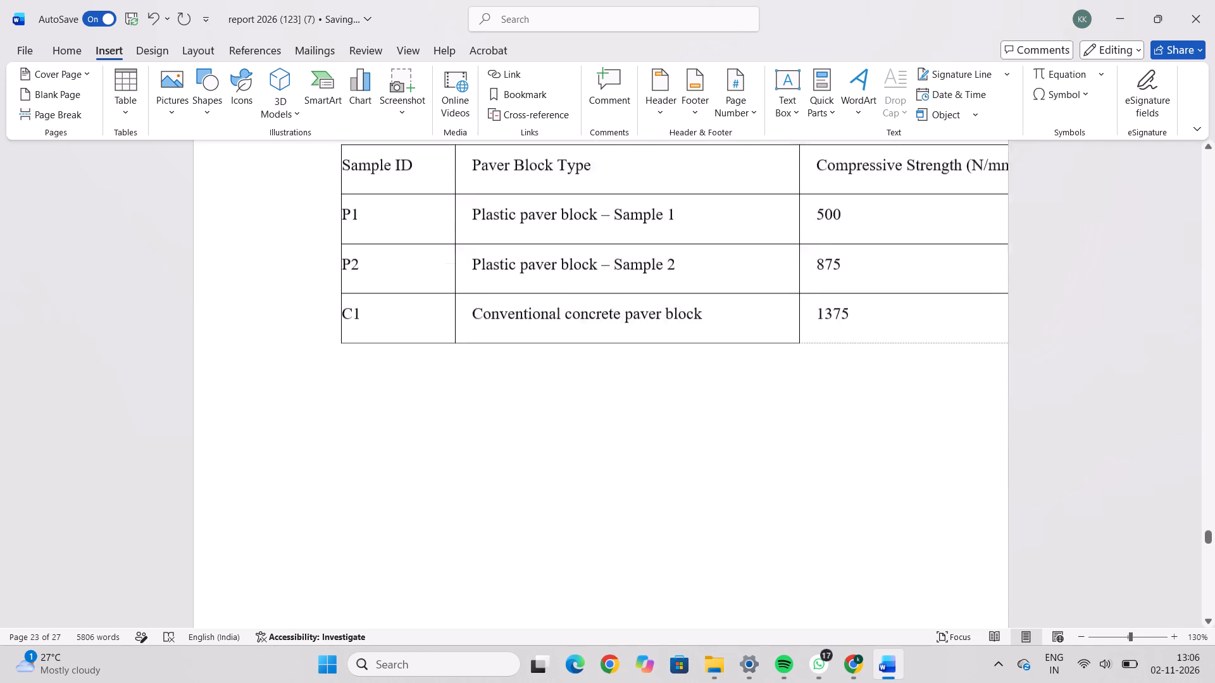
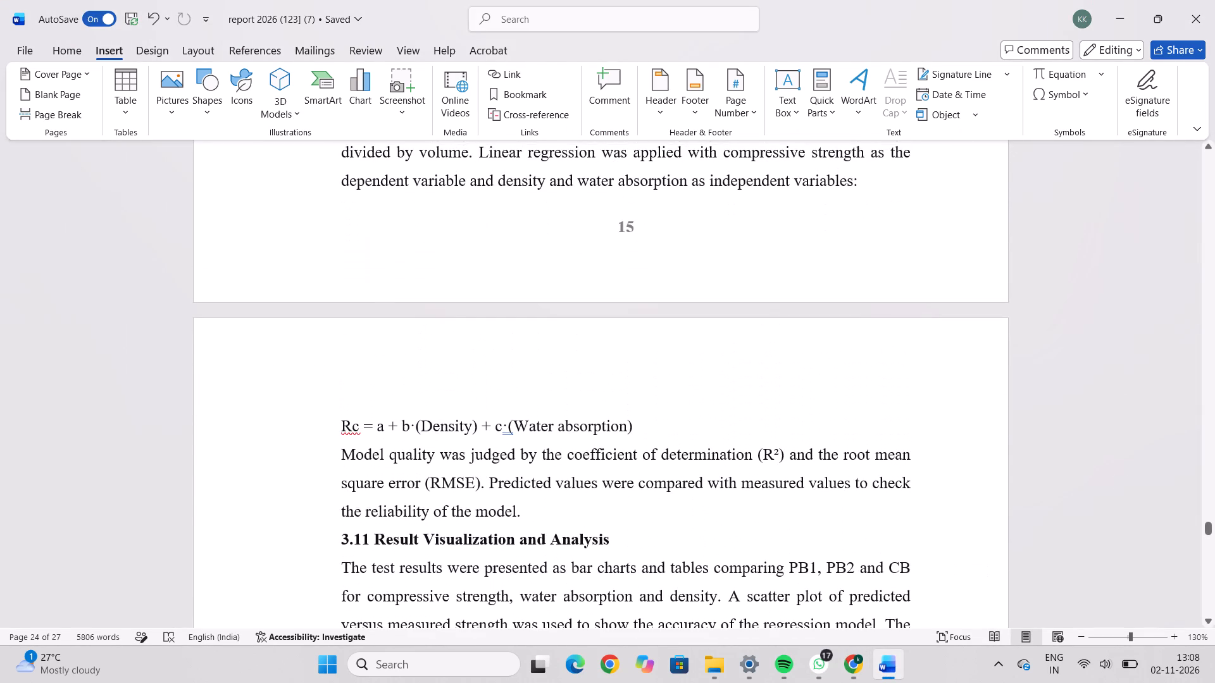
scroll(751, 382, "up", 5)
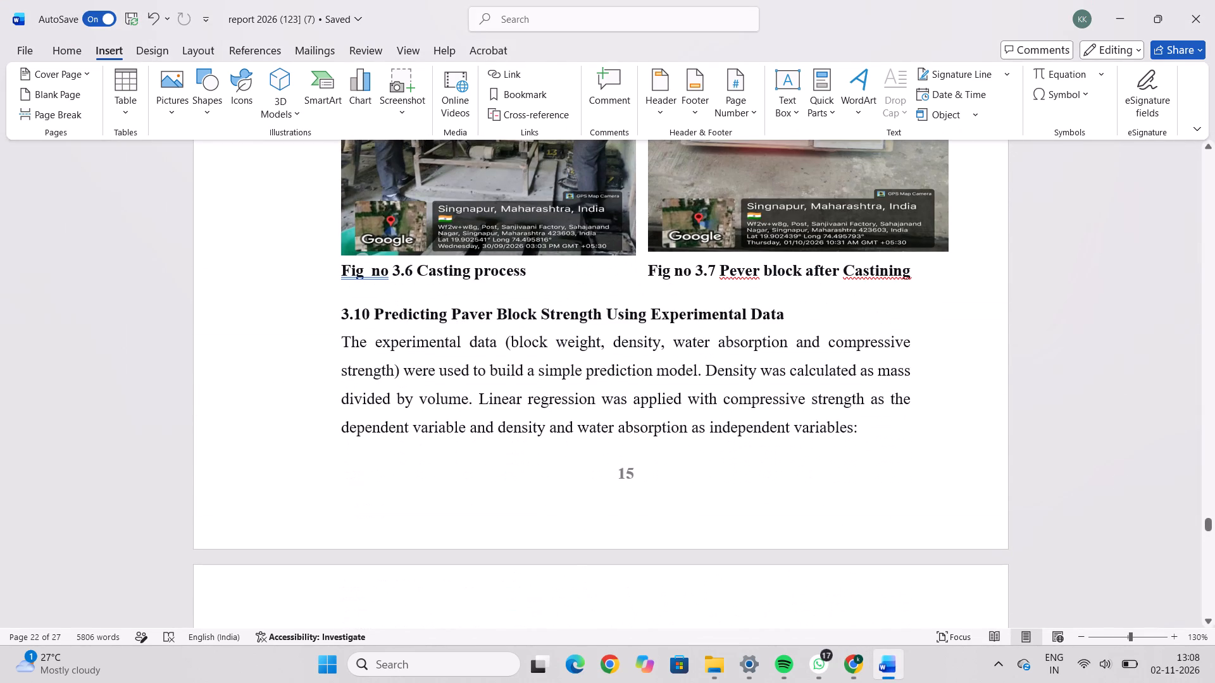
scroll(751, 382, "up", 4)
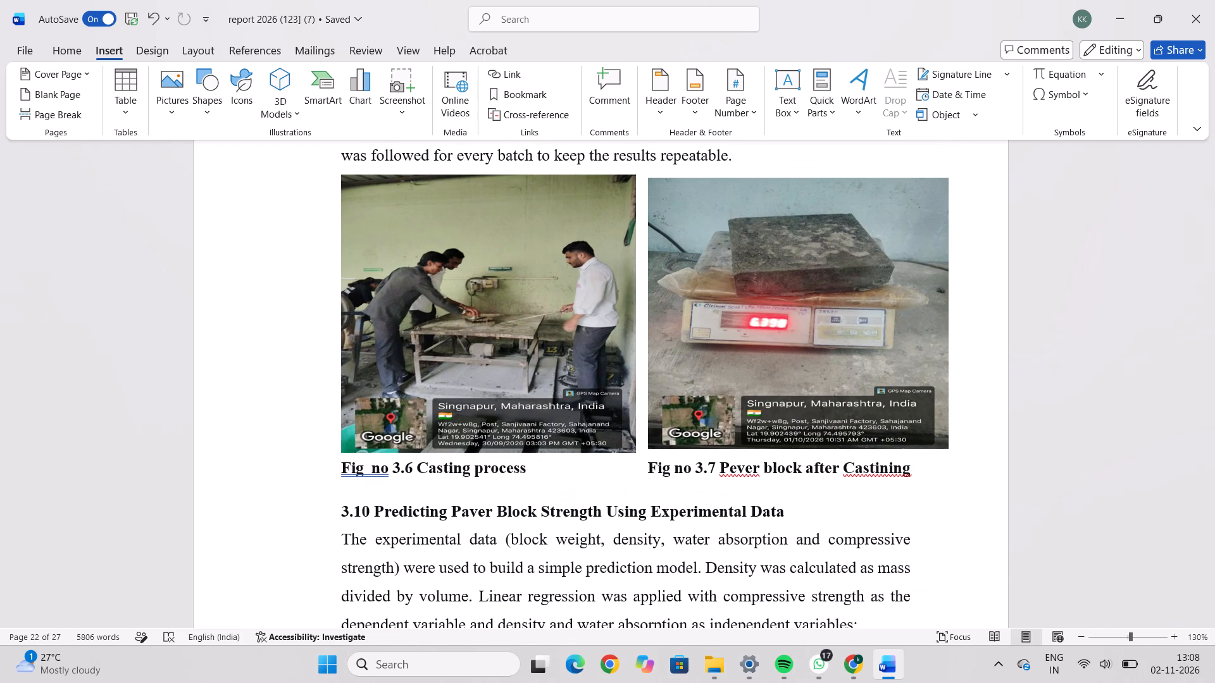
scroll(751, 382, "down", 20)
scroll(751, 382, "down", 2)
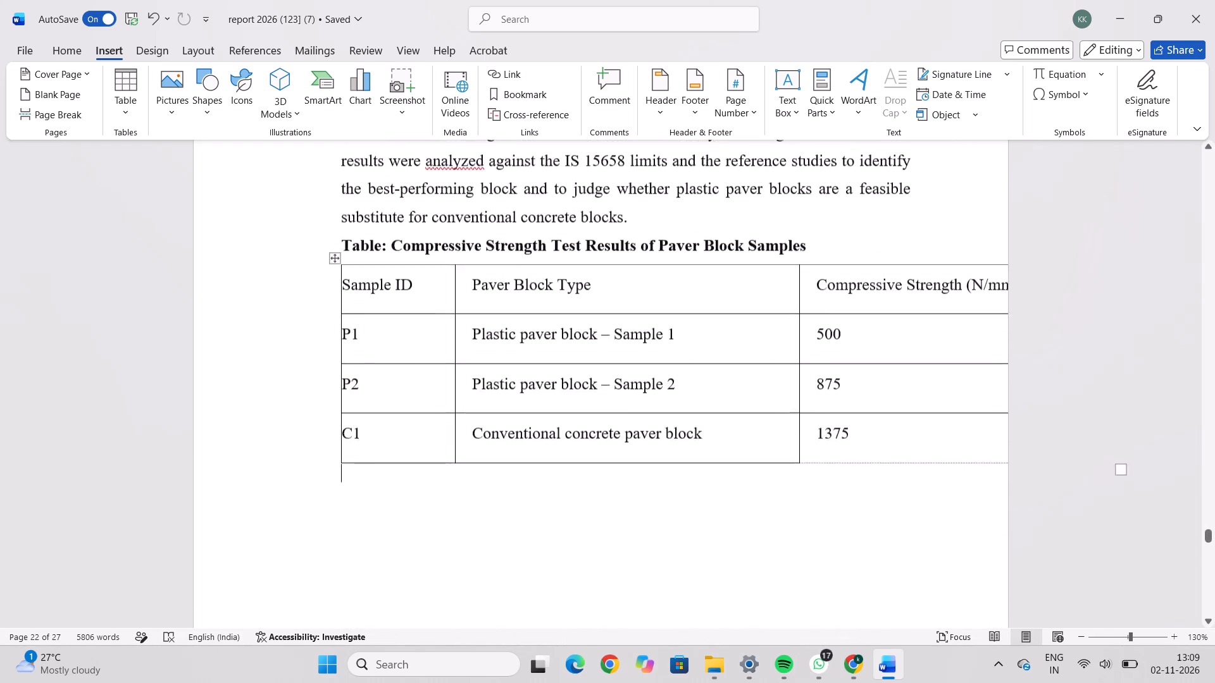
scroll(751, 382, "down", 1)
left_click(895, 284)
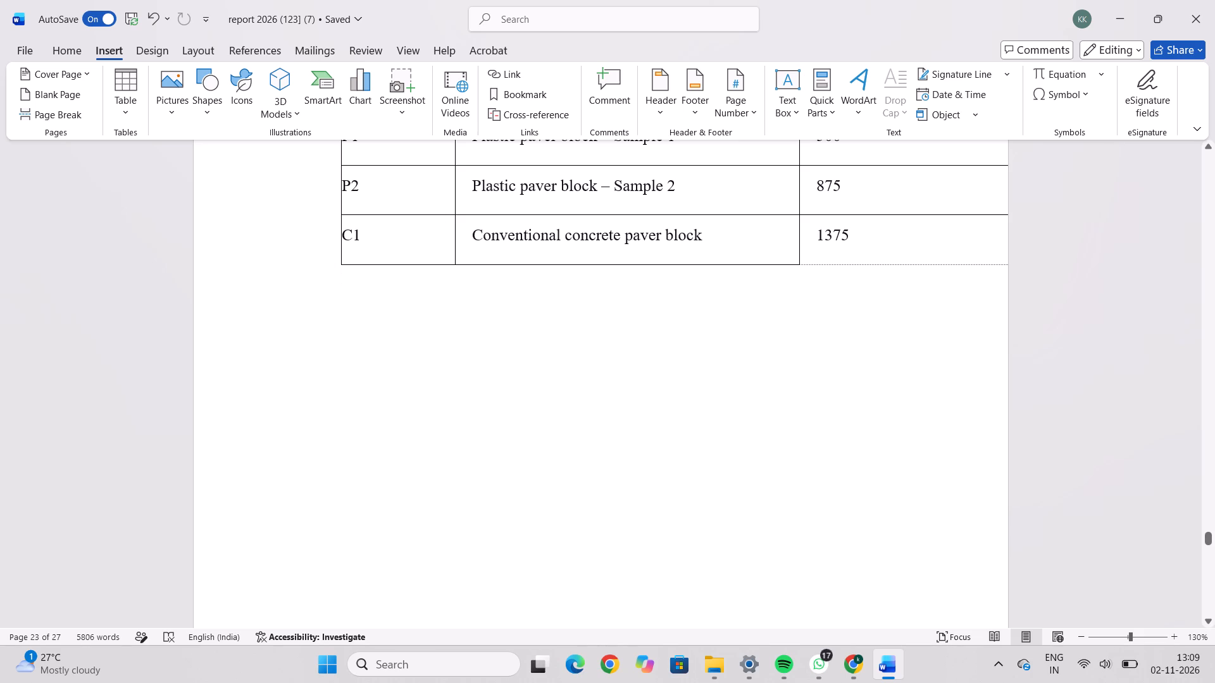
left_click(485, 373)
left_click(360, 325)
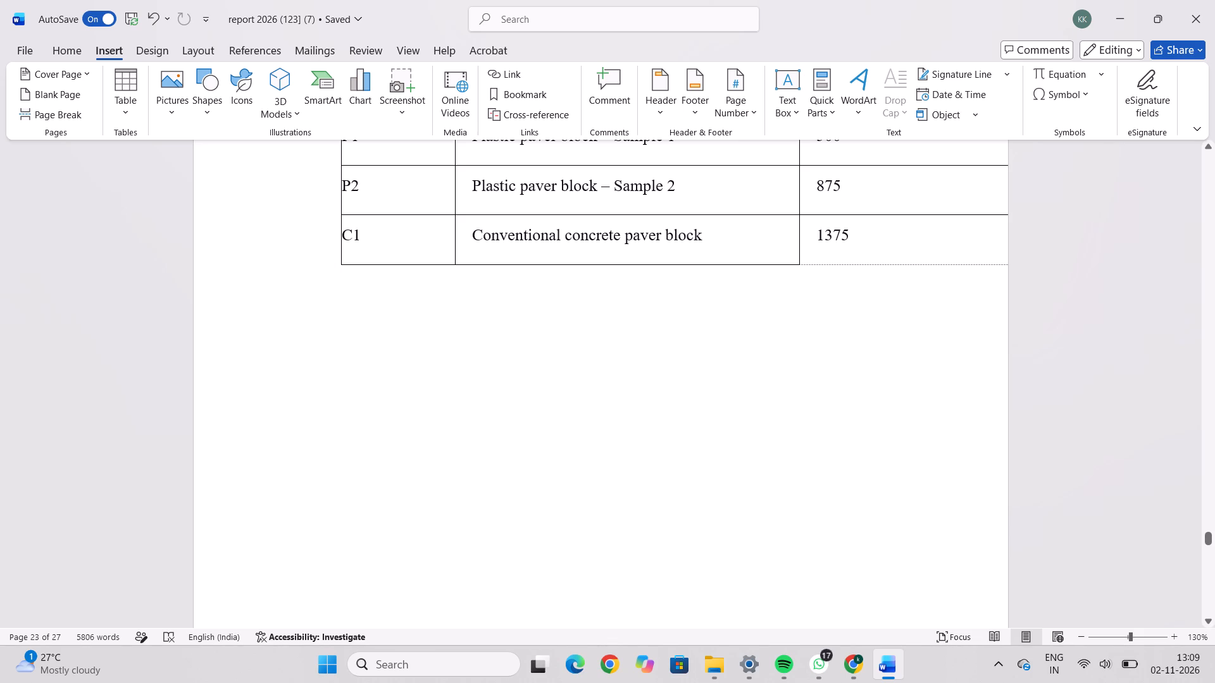
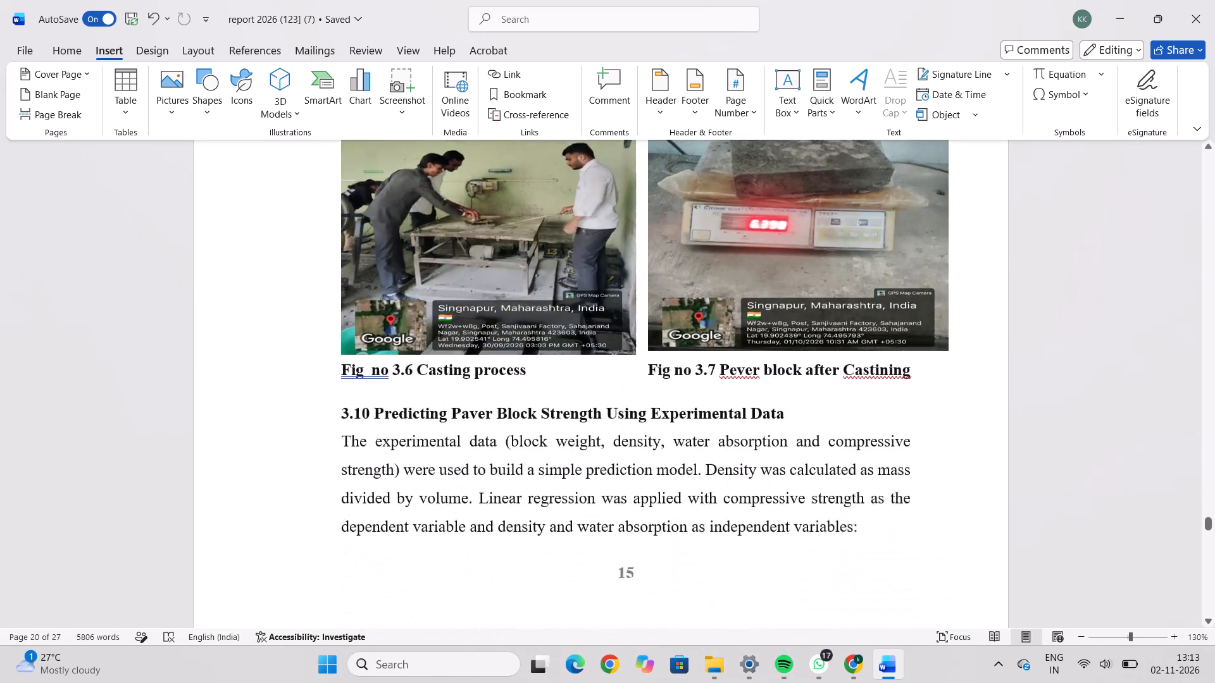
Insert the photo of three chalk-marked paver blocks from Downloads into the blank line below the compressive strength table.
scroll(616, 321, "down", 19)
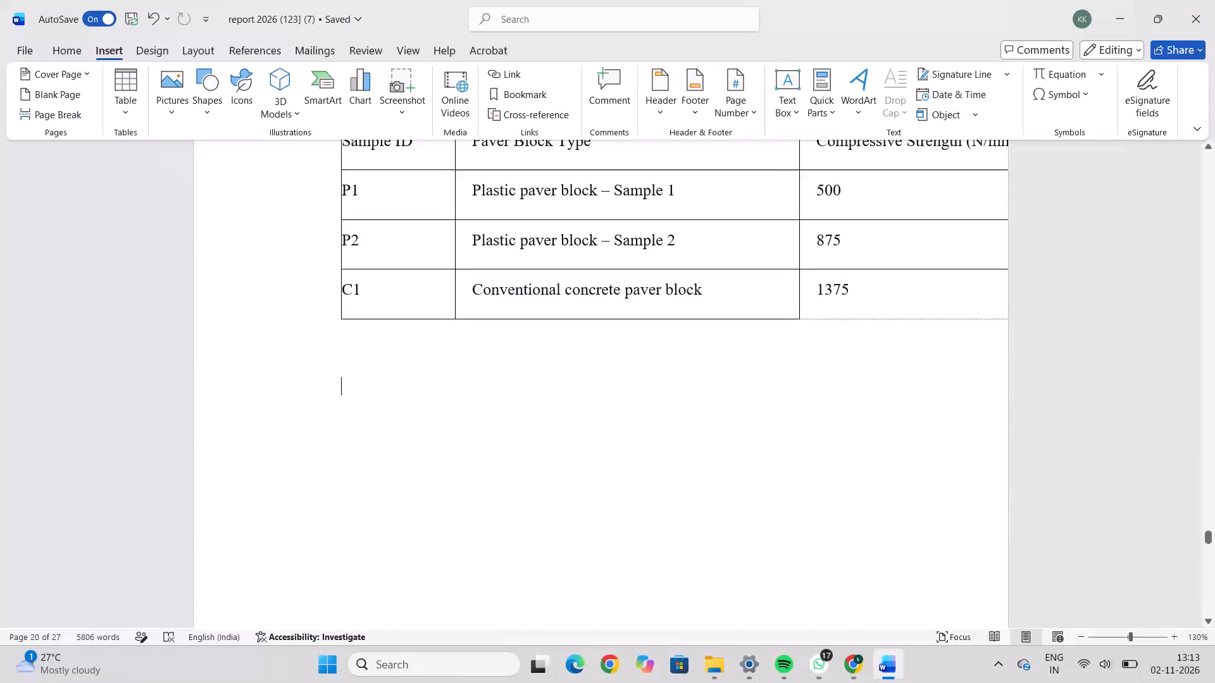
scroll(616, 321, "down", 4)
scroll(616, 321, "up", 1)
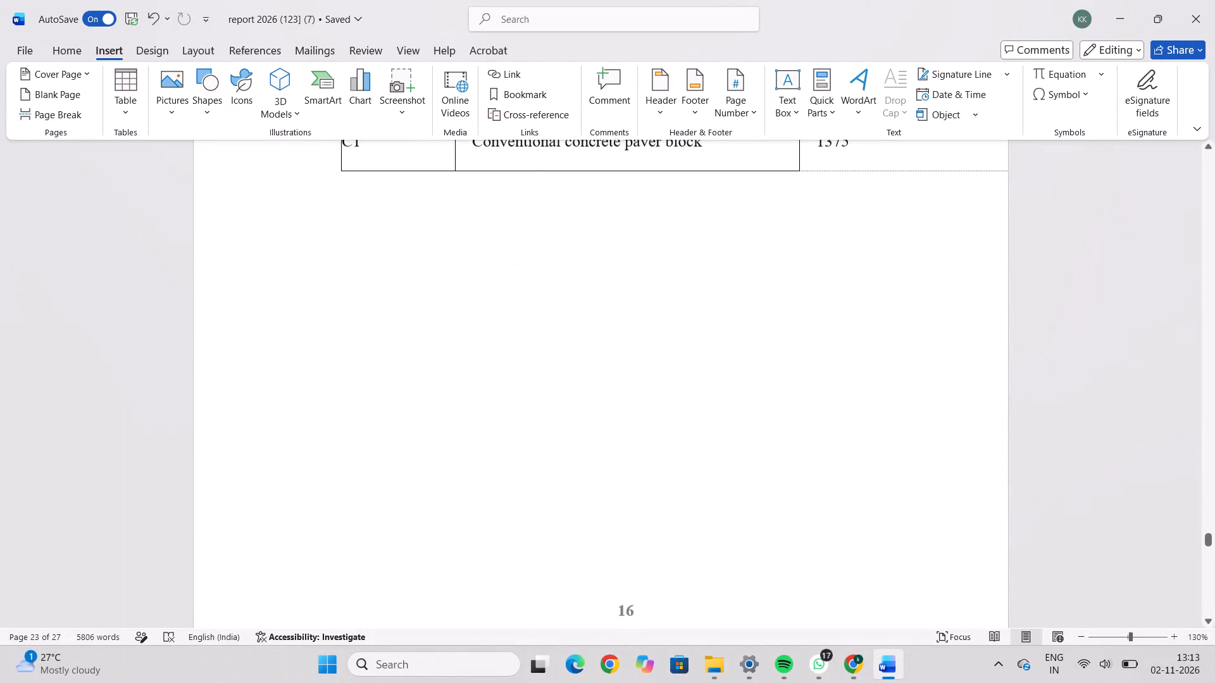
scroll(616, 321, "up", 2)
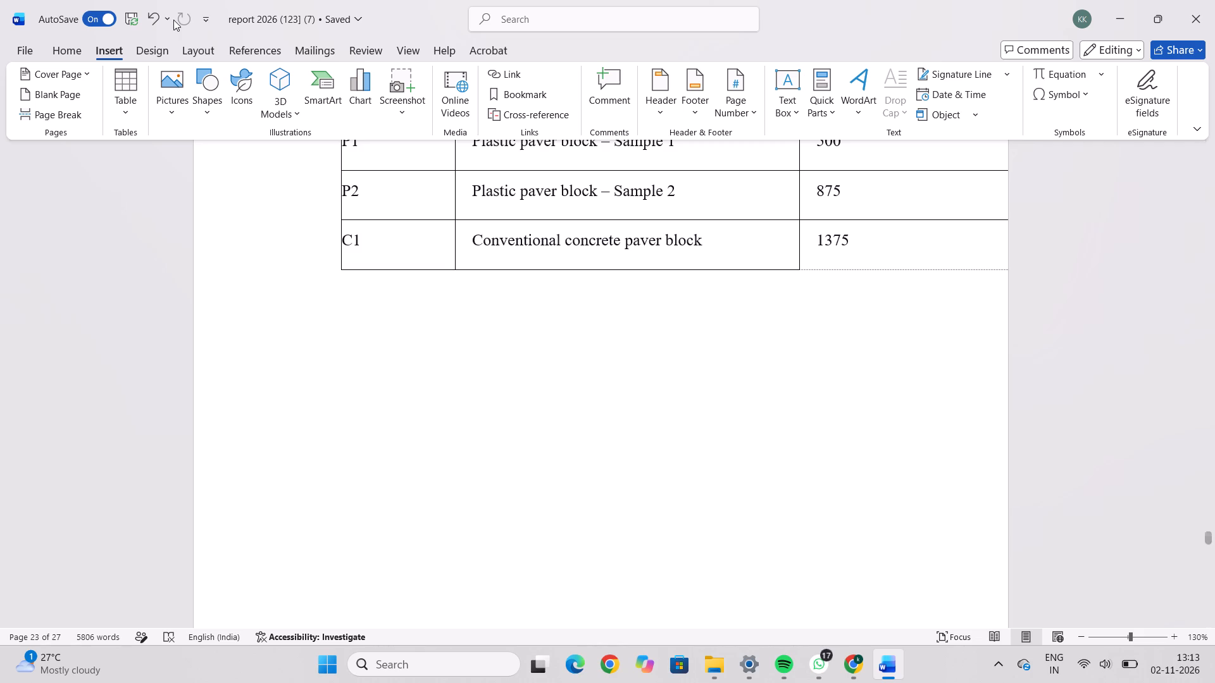
left_click(168, 83)
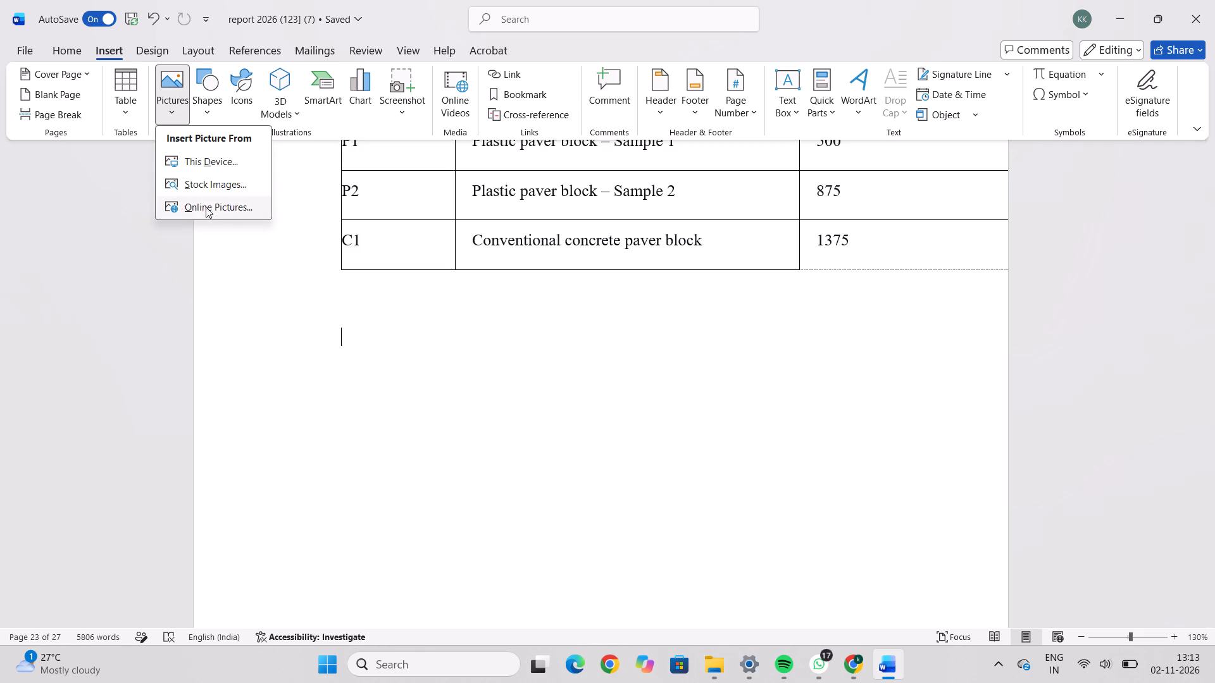
left_click(215, 162)
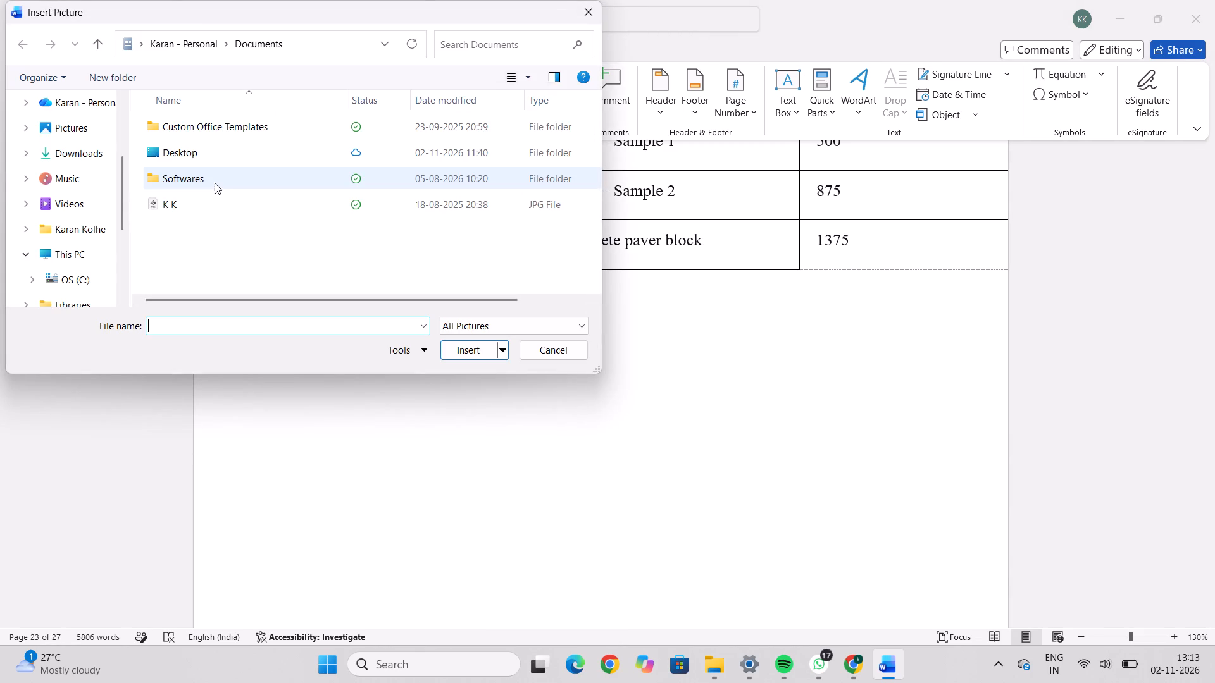
left_click(103, 149)
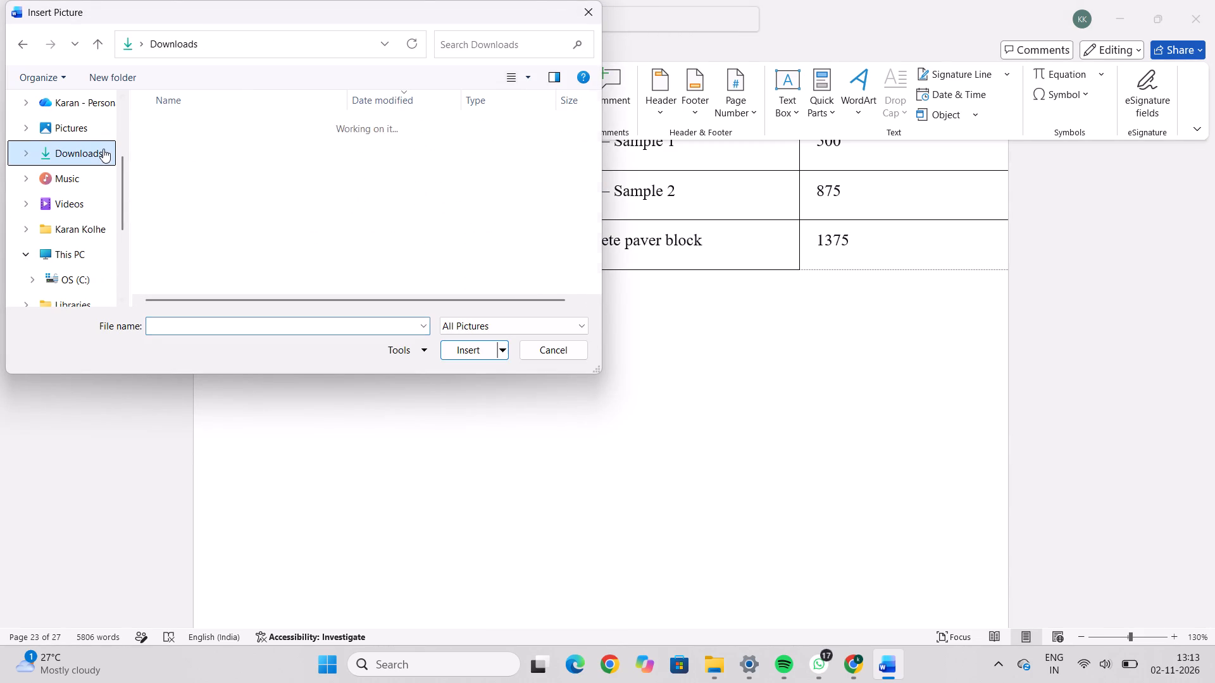
double_click(181, 149)
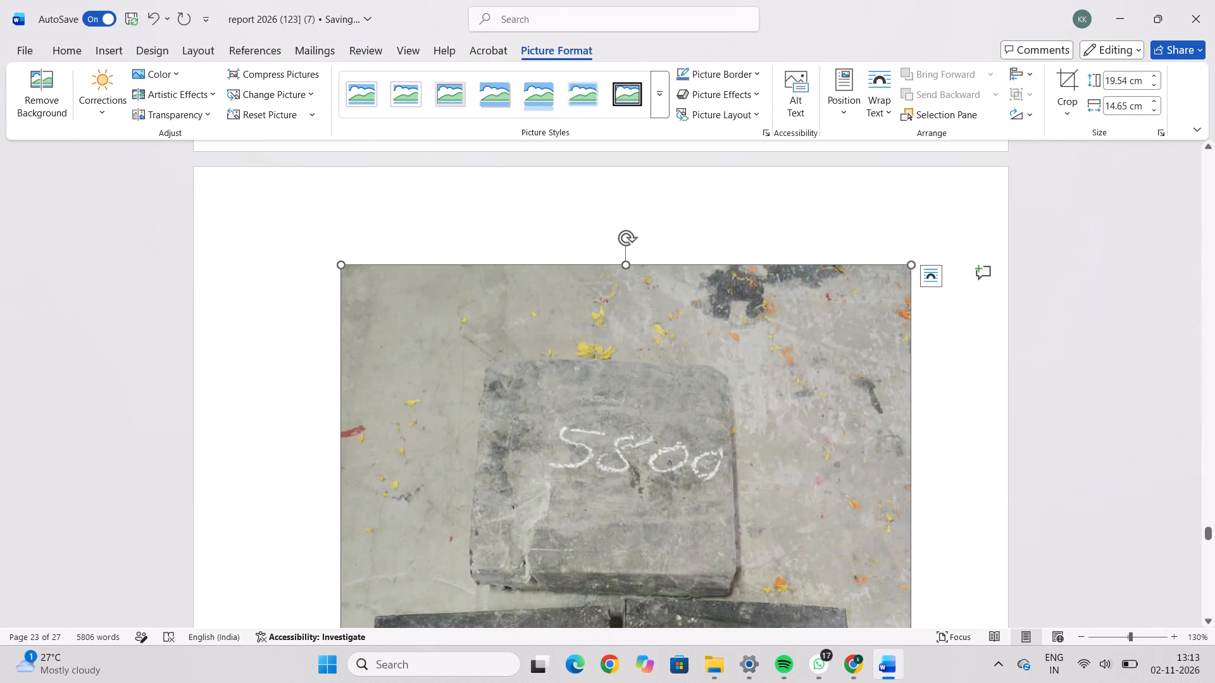
Shrink the inserted paver block photo to about 11.13 cm high and 7.07 cm wide.
scroll(644, 288, "up", 14)
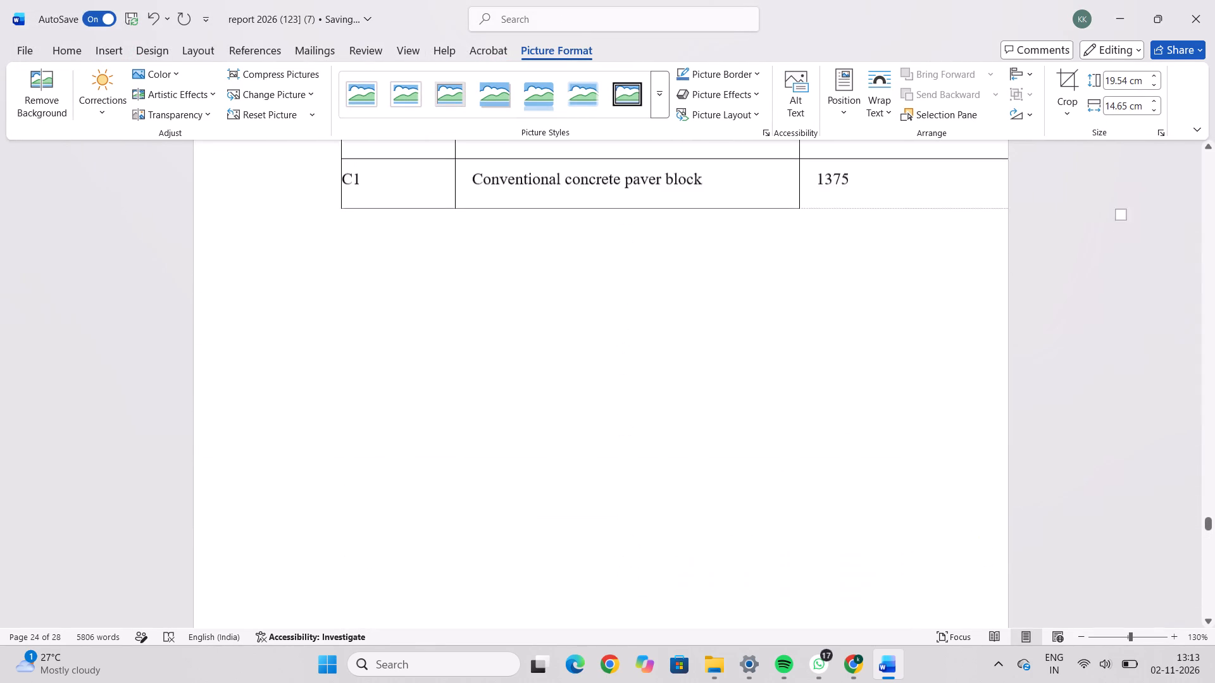
scroll(677, 252, "down", 18)
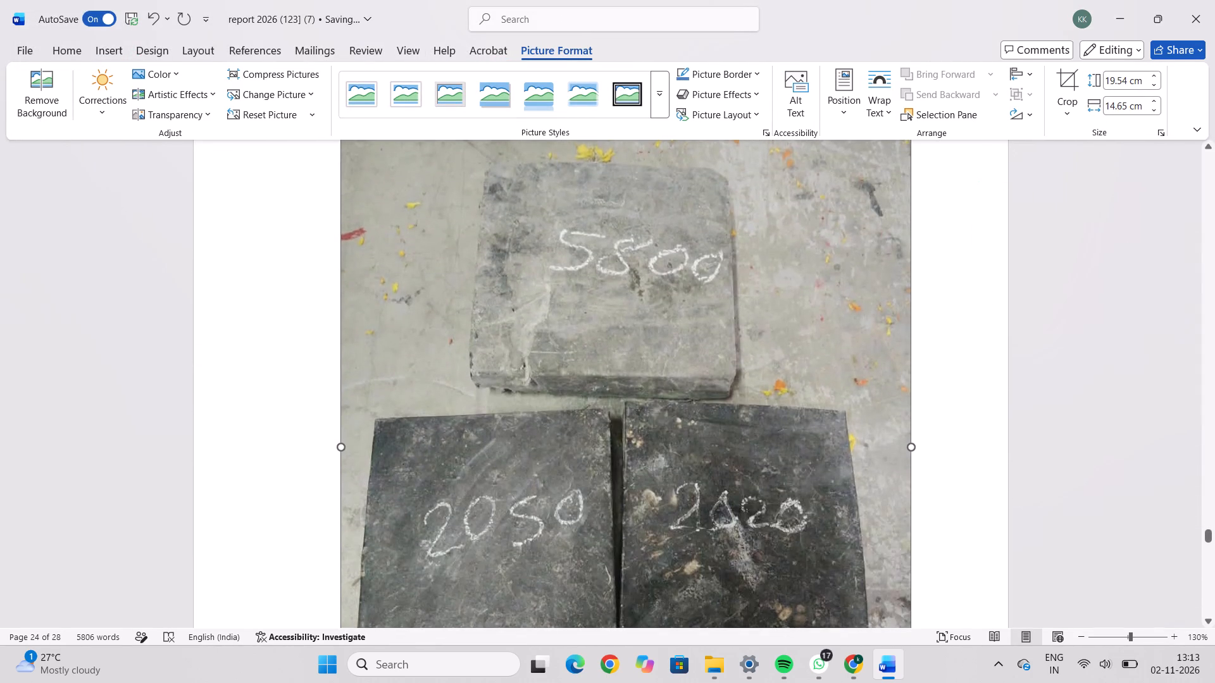
scroll(677, 254, "down", 12)
scroll(677, 254, "up", 9)
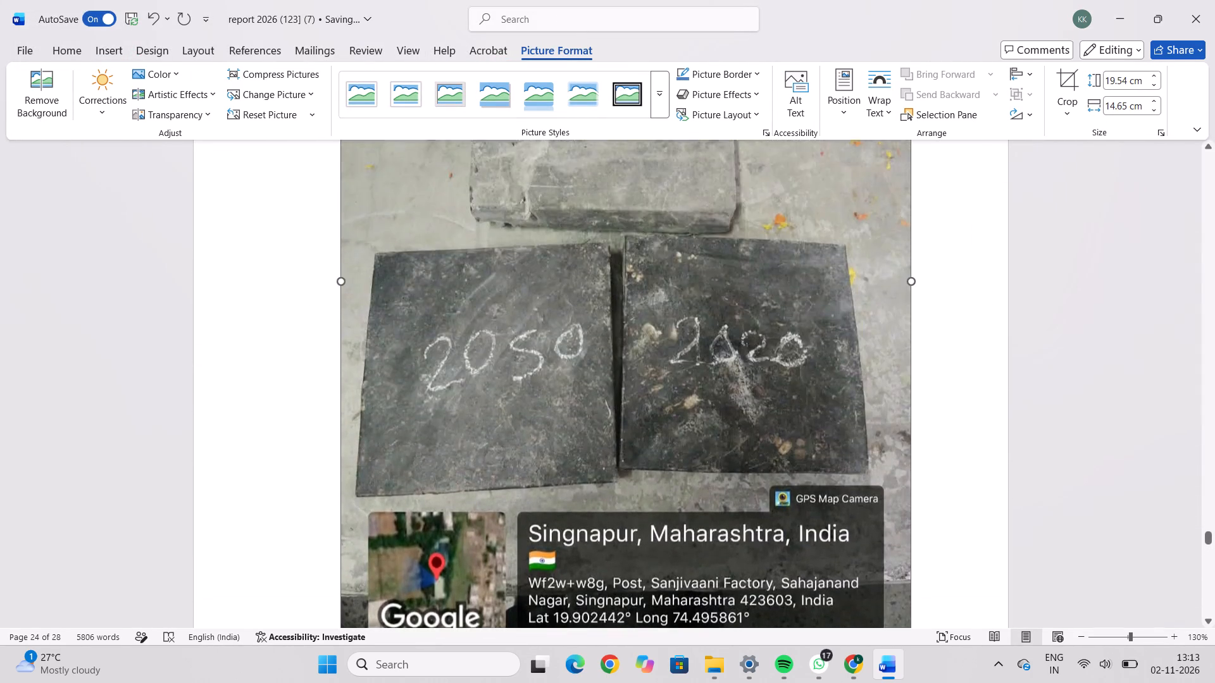
scroll(677, 254, "up", 8)
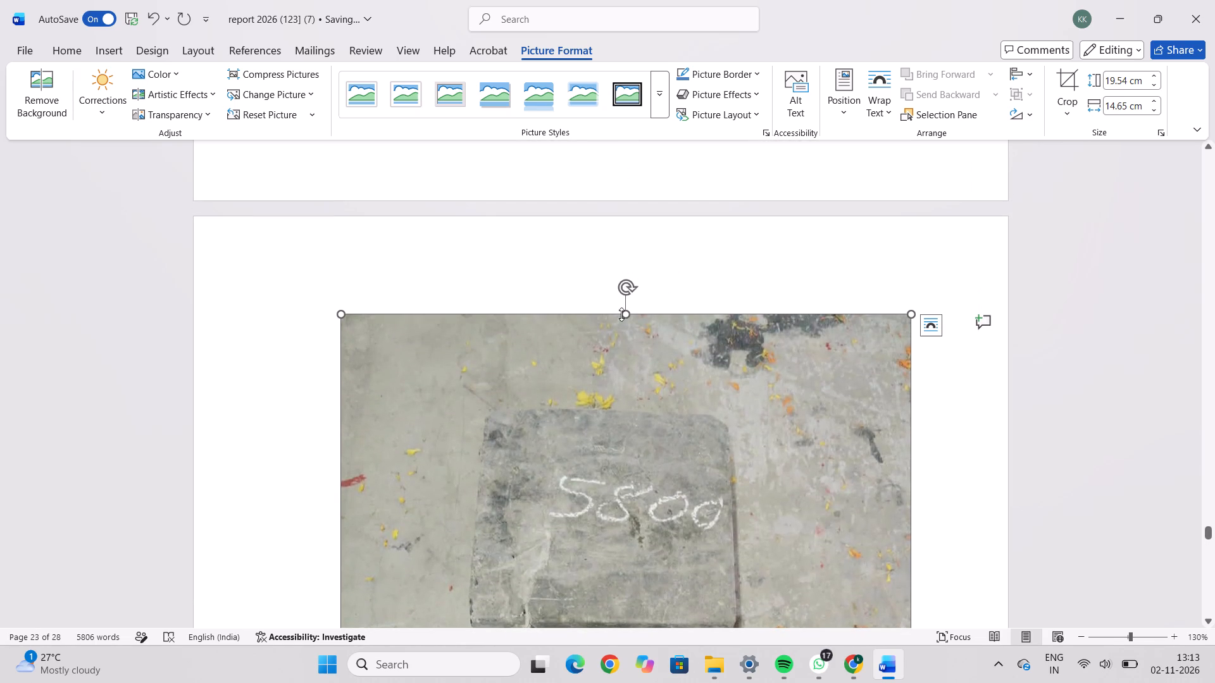
left_click_drag(621, 314, 621, 612)
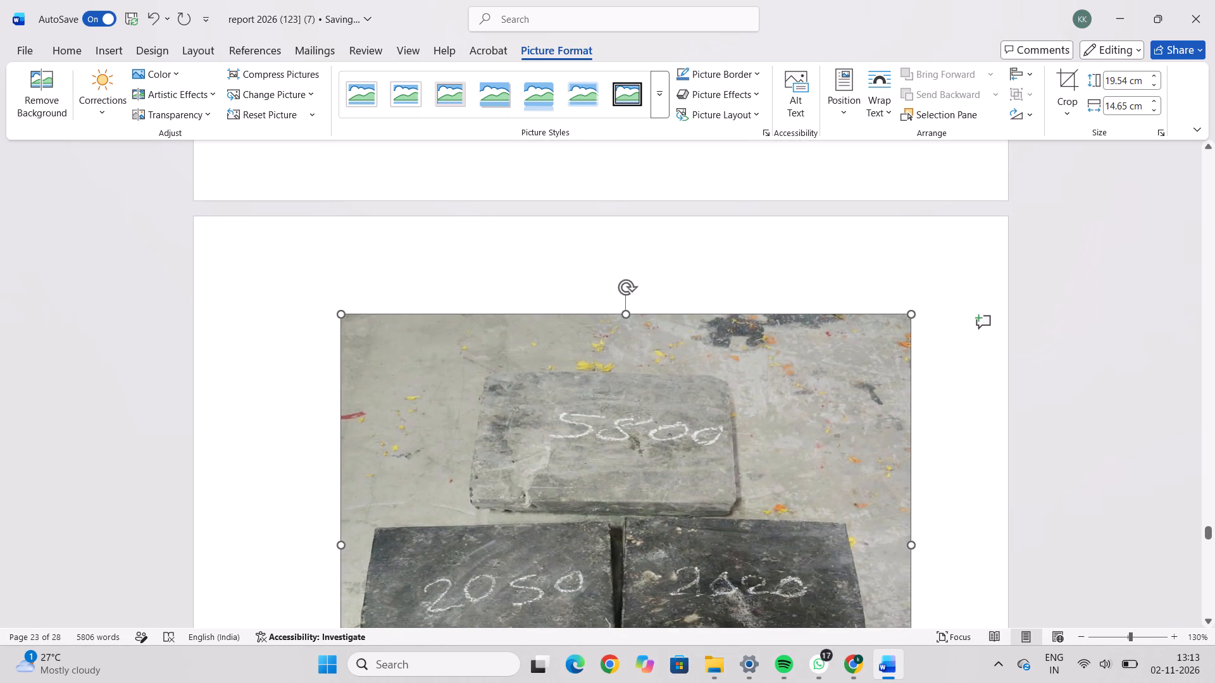
left_click_drag(621, 612, 620, 615)
left_click_drag(909, 508, 616, 472)
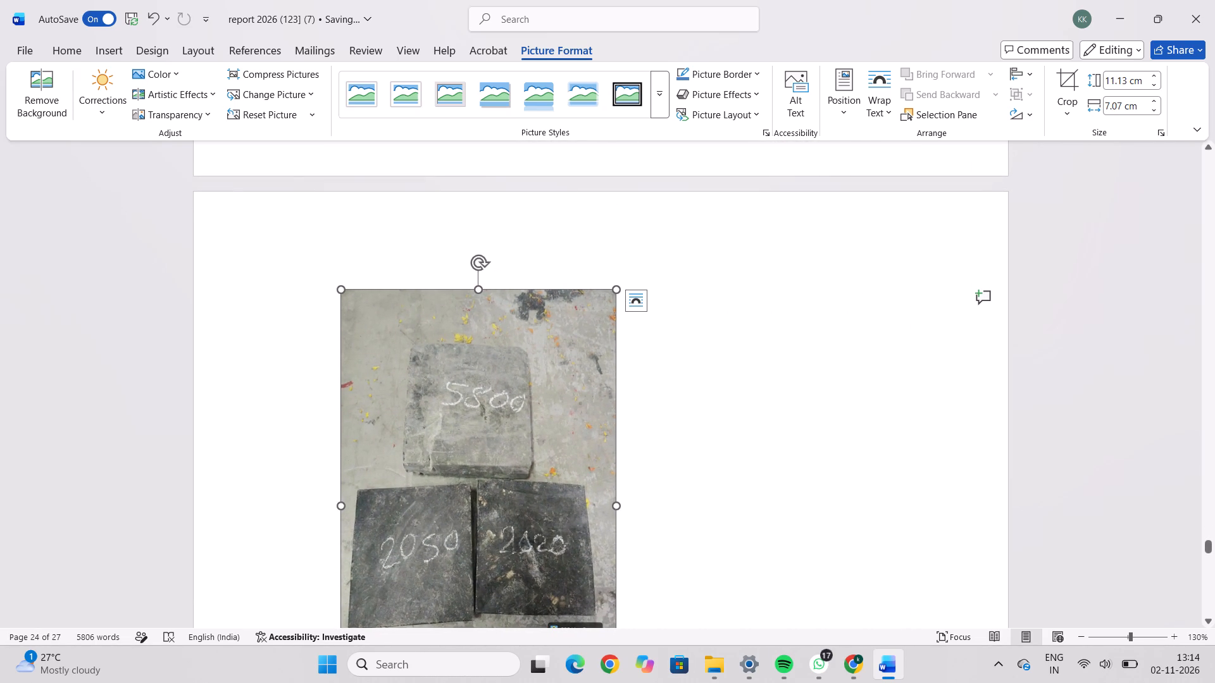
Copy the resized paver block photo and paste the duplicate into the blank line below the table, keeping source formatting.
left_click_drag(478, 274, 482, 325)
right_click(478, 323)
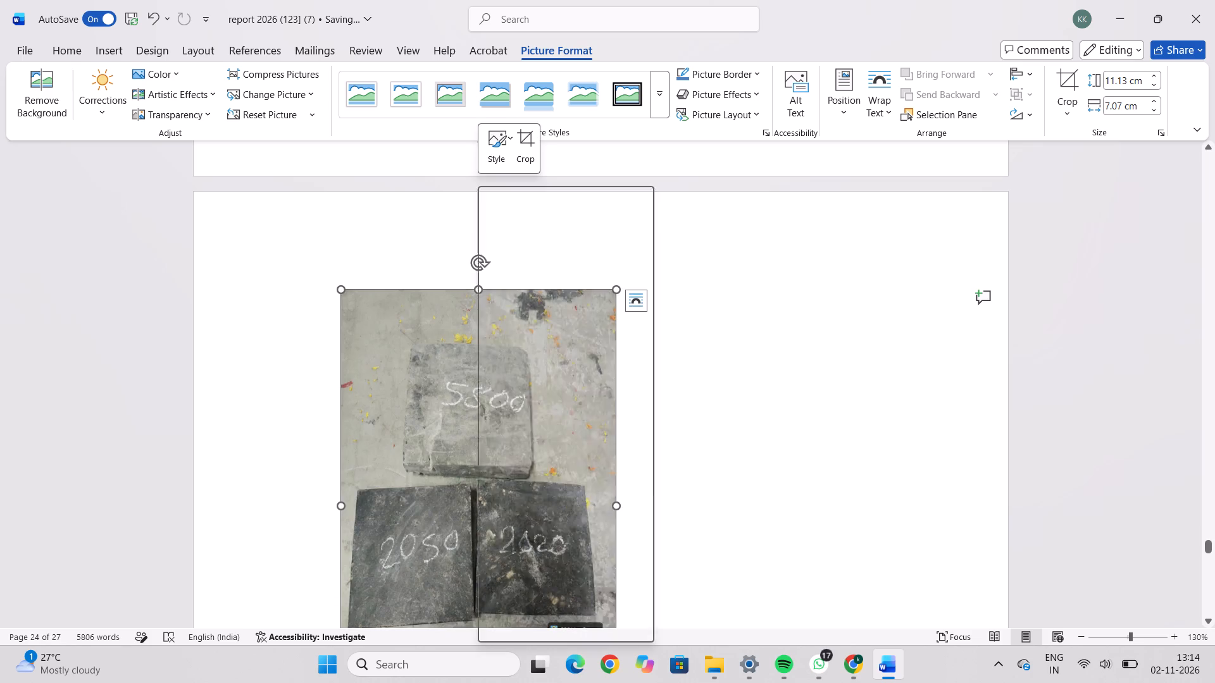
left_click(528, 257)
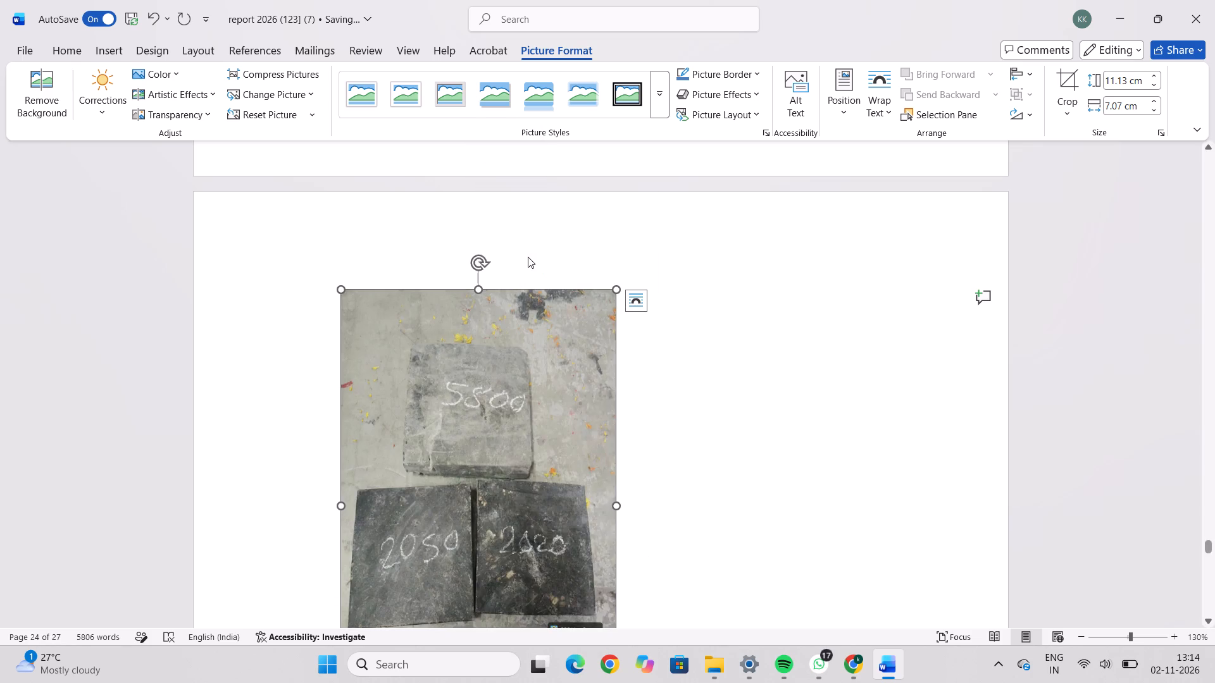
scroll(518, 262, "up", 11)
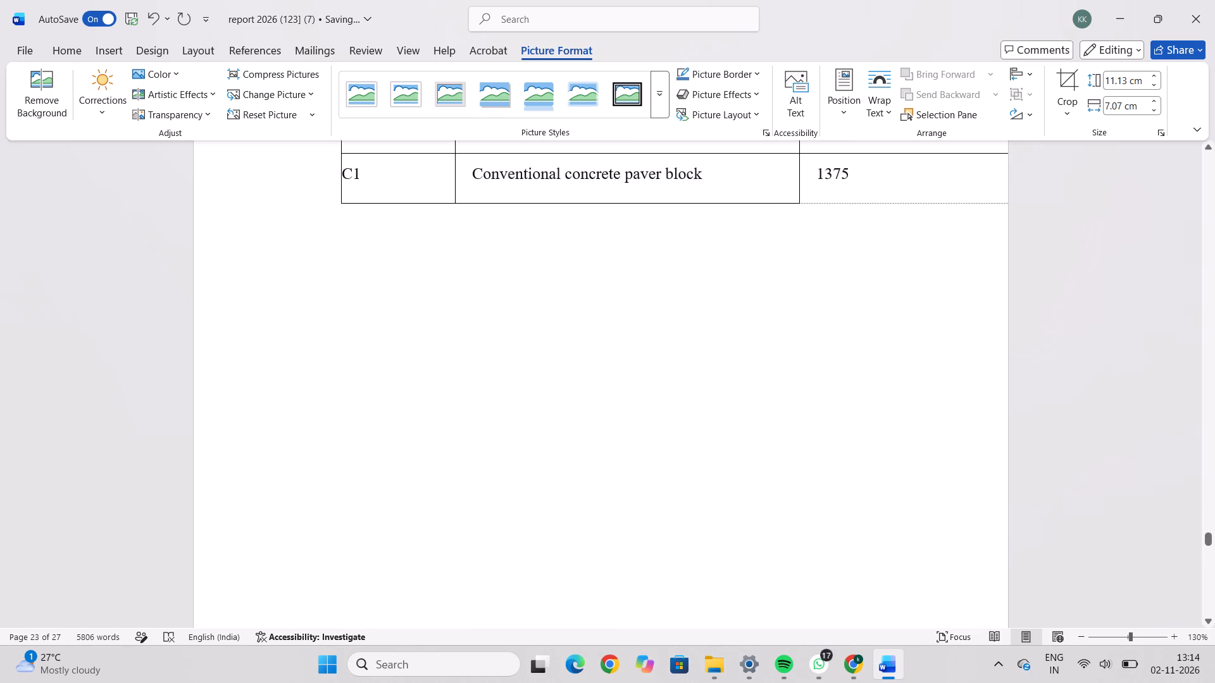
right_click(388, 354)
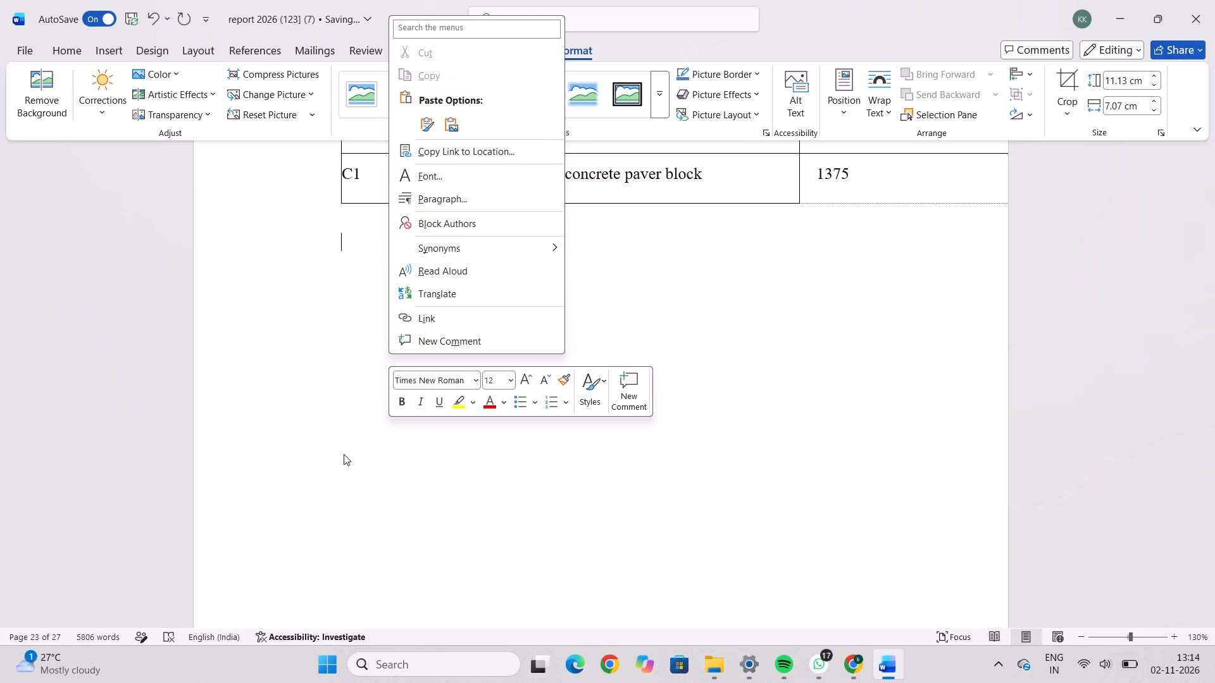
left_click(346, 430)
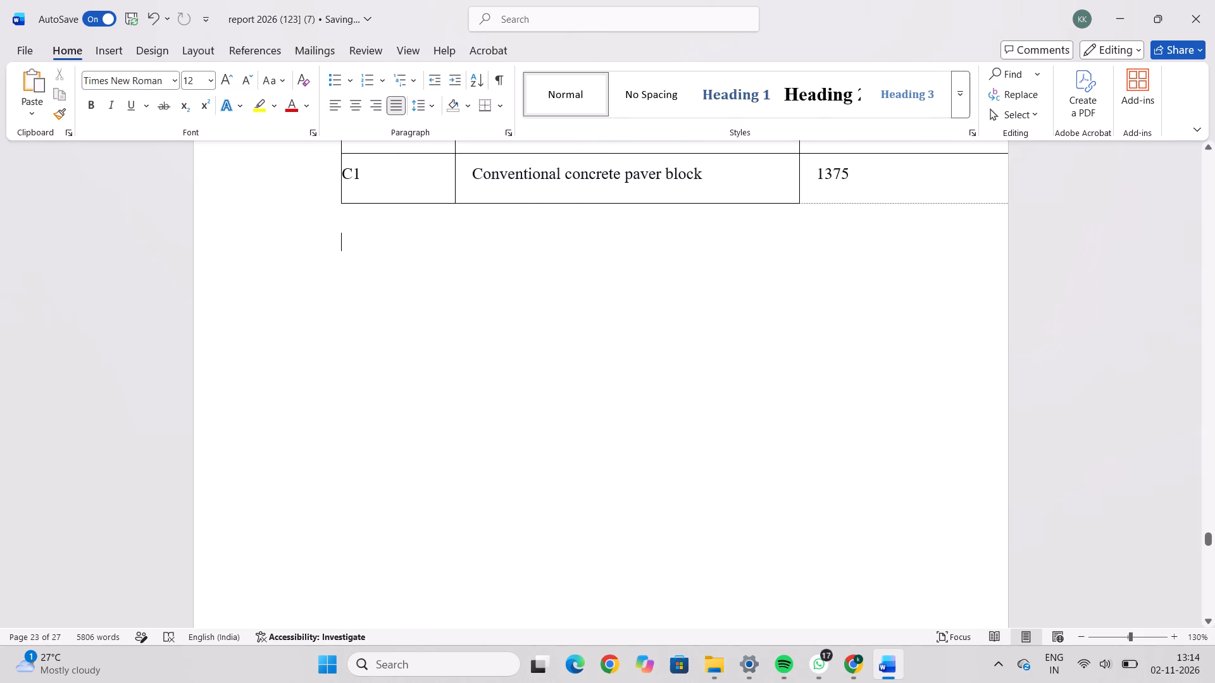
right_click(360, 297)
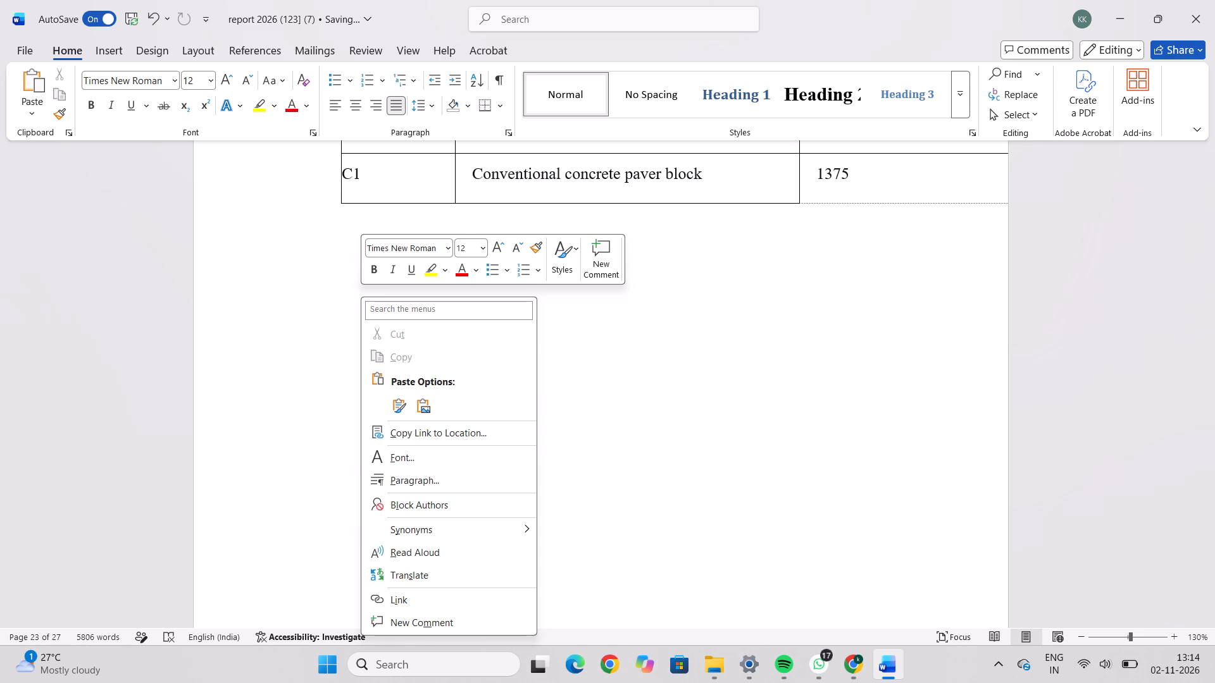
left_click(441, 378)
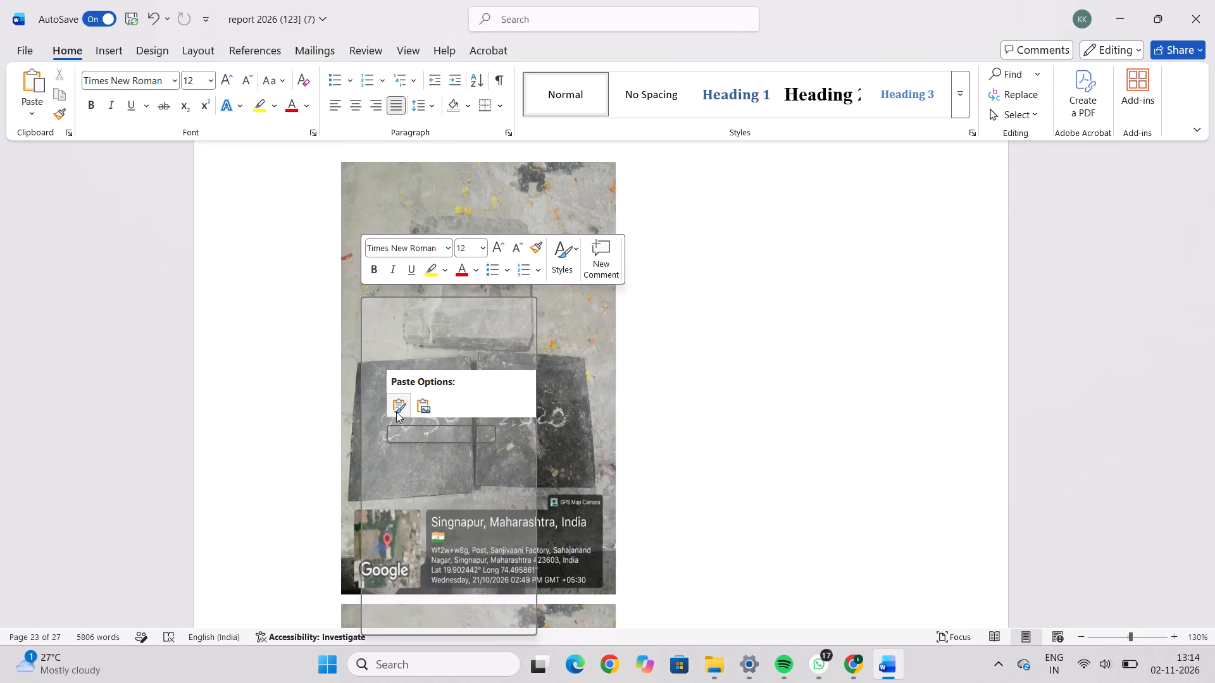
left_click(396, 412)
Check where the duplicated paver block photos fall on the pages after the compressive strength table.
scroll(418, 390, "down", 8)
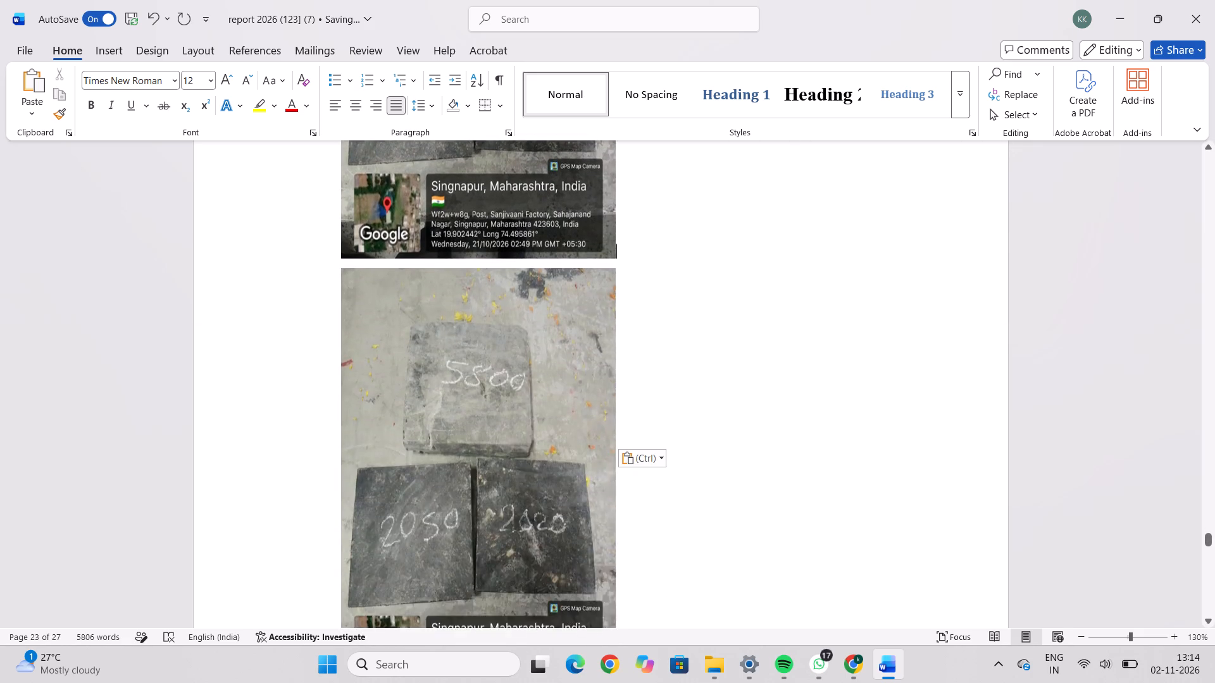
scroll(421, 382, "down", 4)
scroll(422, 381, "up", 20)
scroll(422, 381, "up", 3)
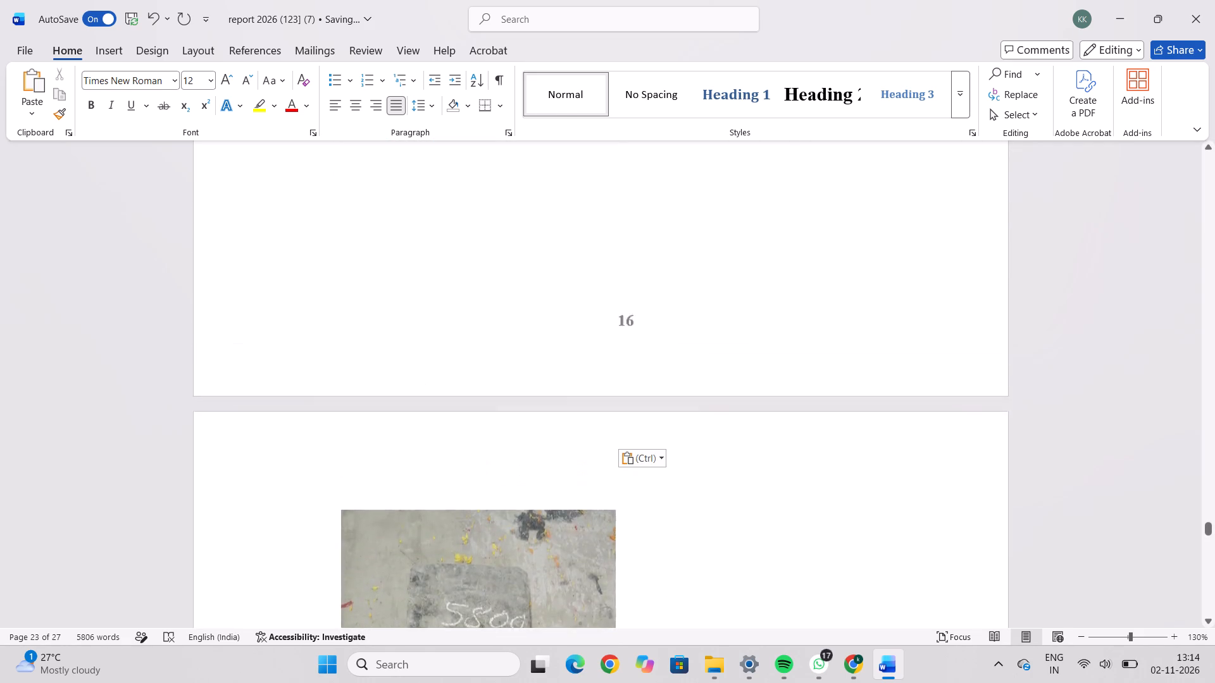
scroll(424, 378, "up", 8)
scroll(424, 378, "down", 6)
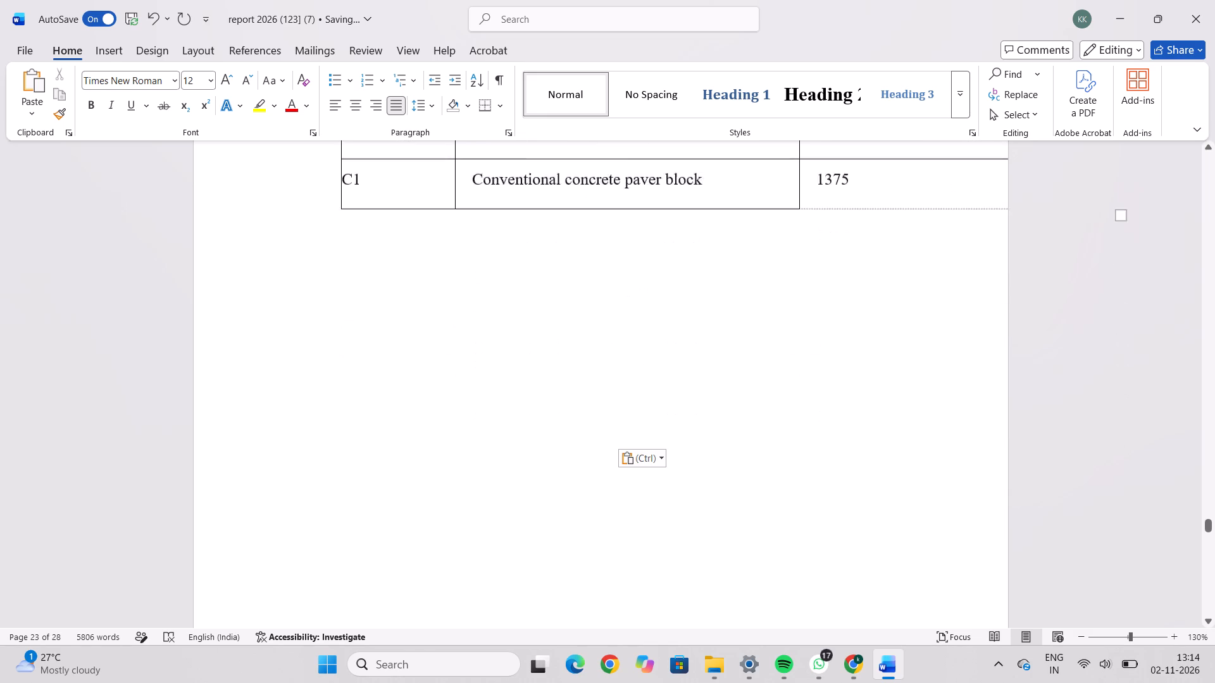
scroll(424, 378, "down", 6)
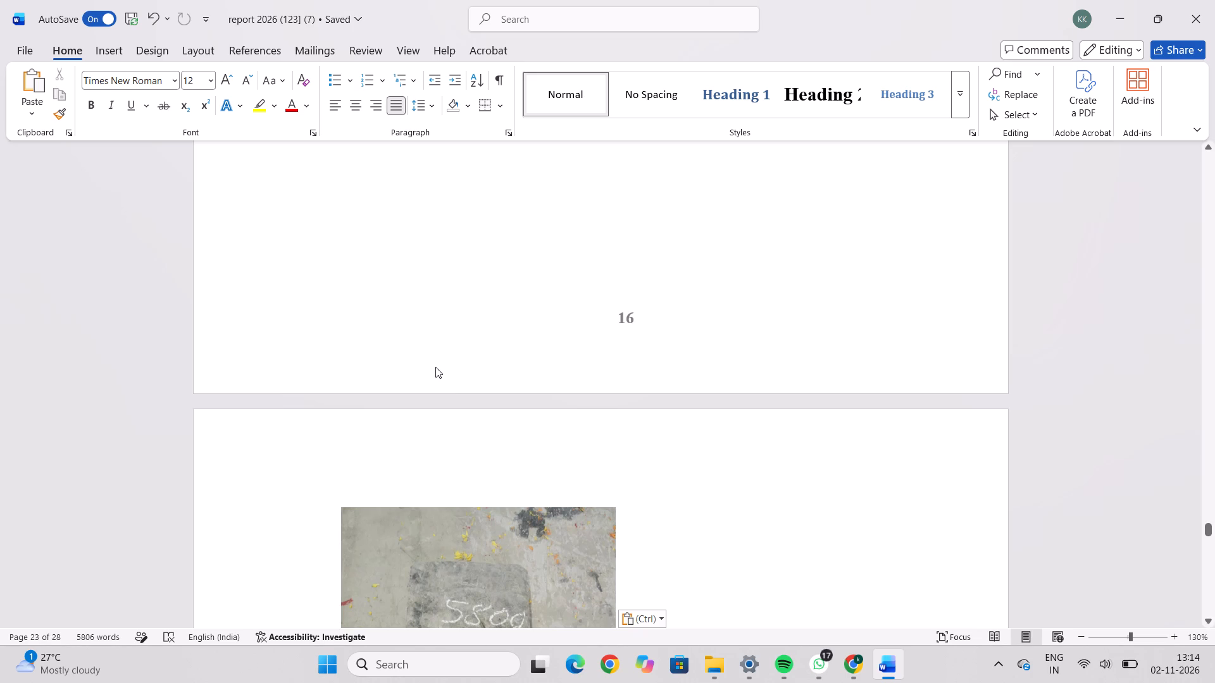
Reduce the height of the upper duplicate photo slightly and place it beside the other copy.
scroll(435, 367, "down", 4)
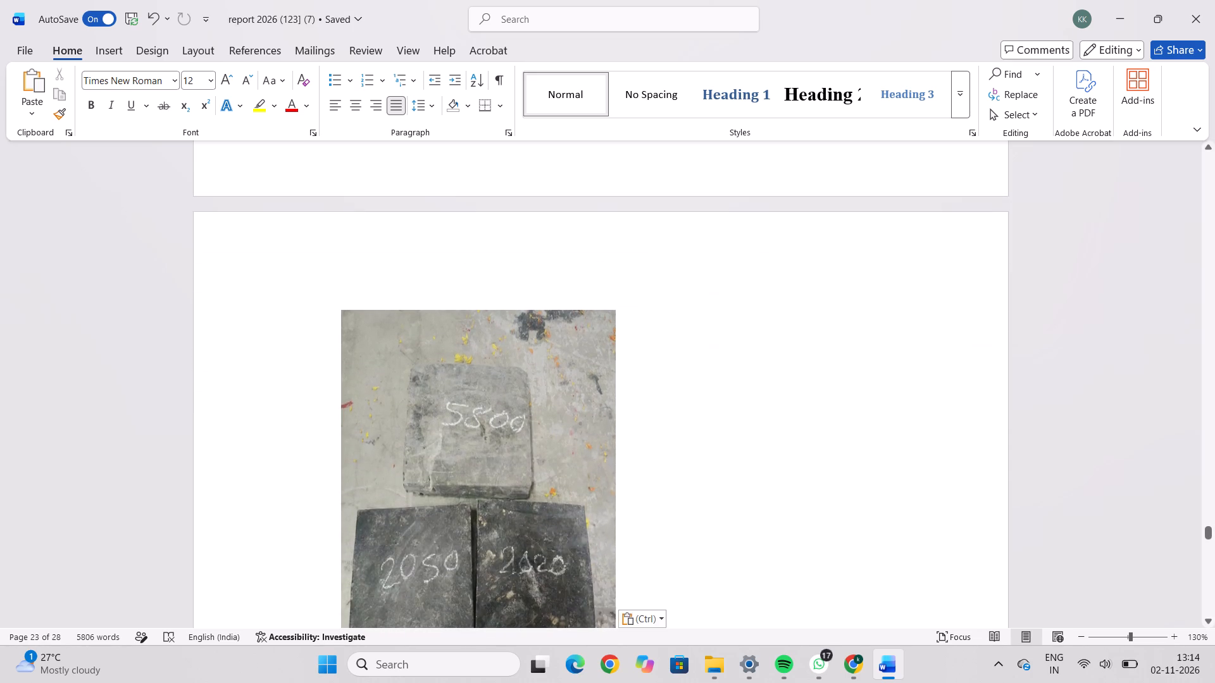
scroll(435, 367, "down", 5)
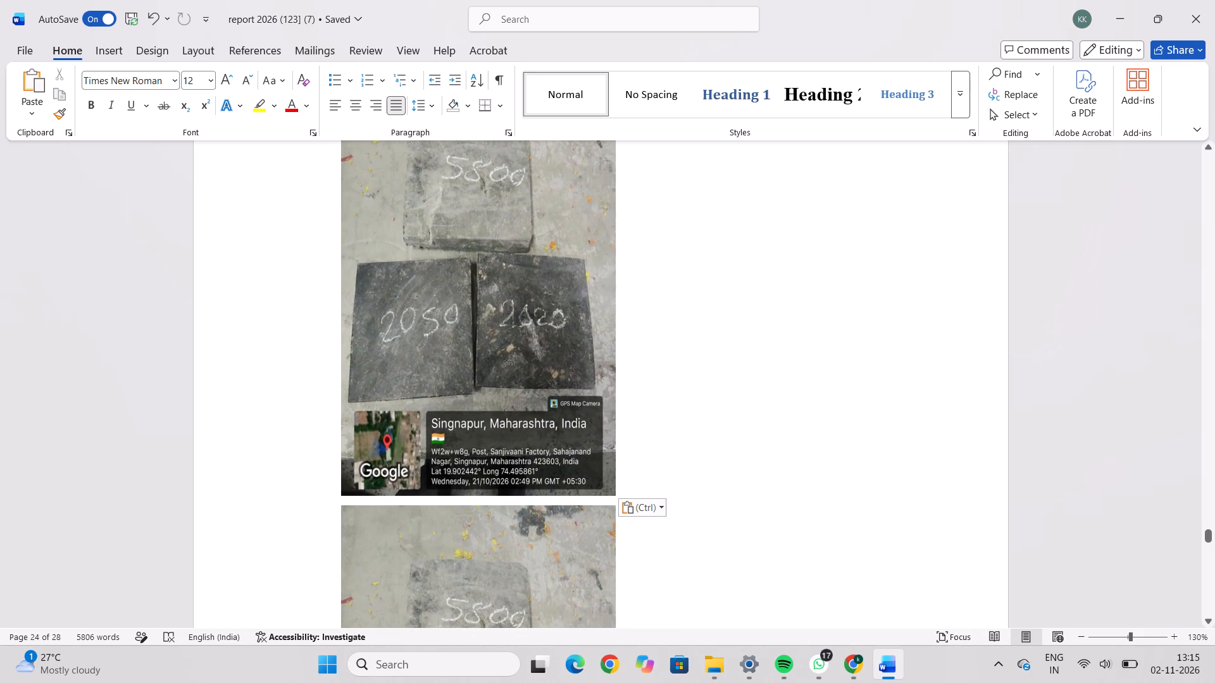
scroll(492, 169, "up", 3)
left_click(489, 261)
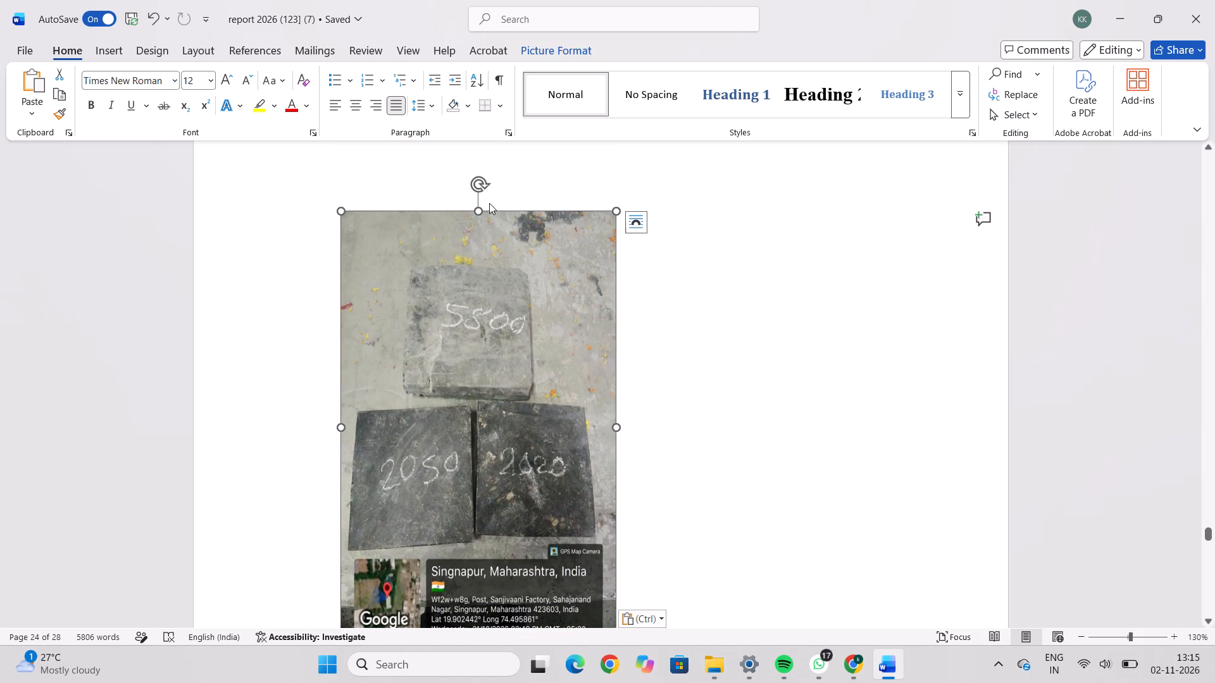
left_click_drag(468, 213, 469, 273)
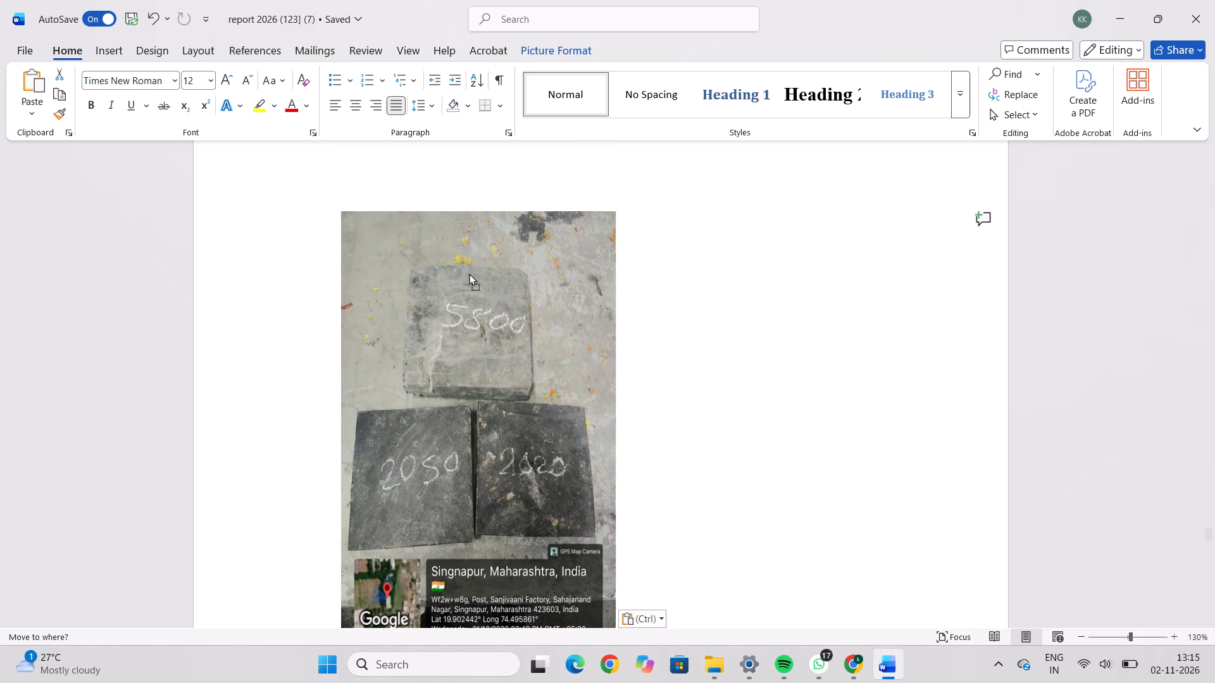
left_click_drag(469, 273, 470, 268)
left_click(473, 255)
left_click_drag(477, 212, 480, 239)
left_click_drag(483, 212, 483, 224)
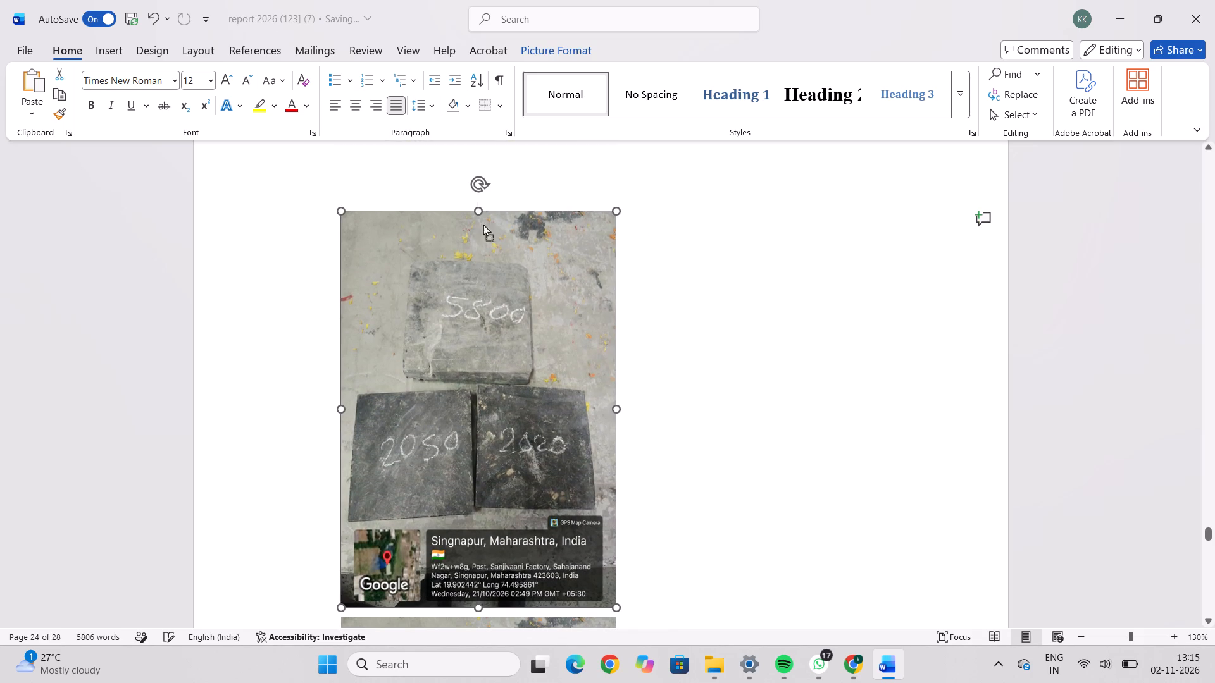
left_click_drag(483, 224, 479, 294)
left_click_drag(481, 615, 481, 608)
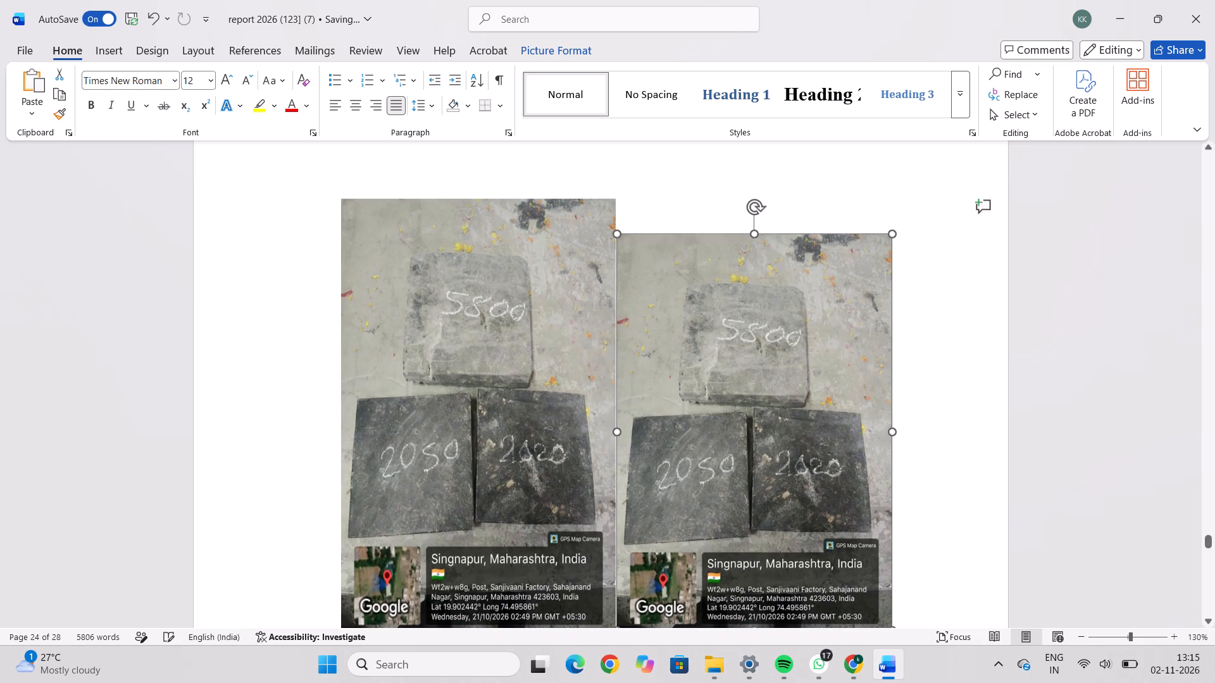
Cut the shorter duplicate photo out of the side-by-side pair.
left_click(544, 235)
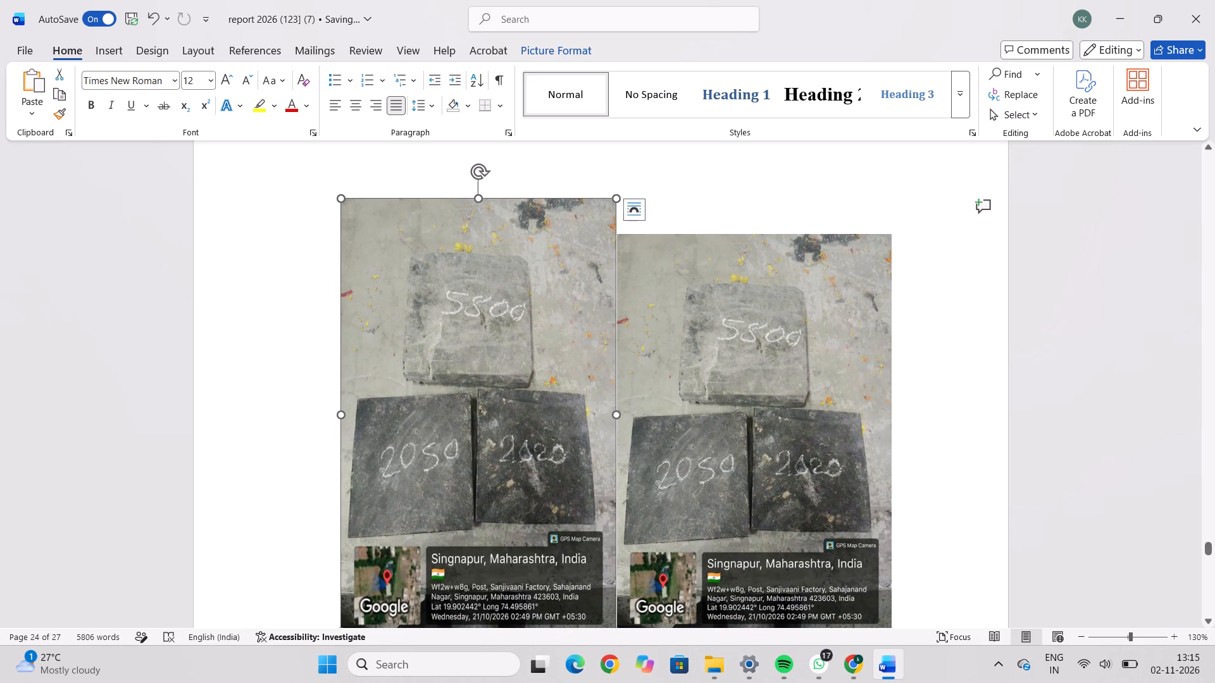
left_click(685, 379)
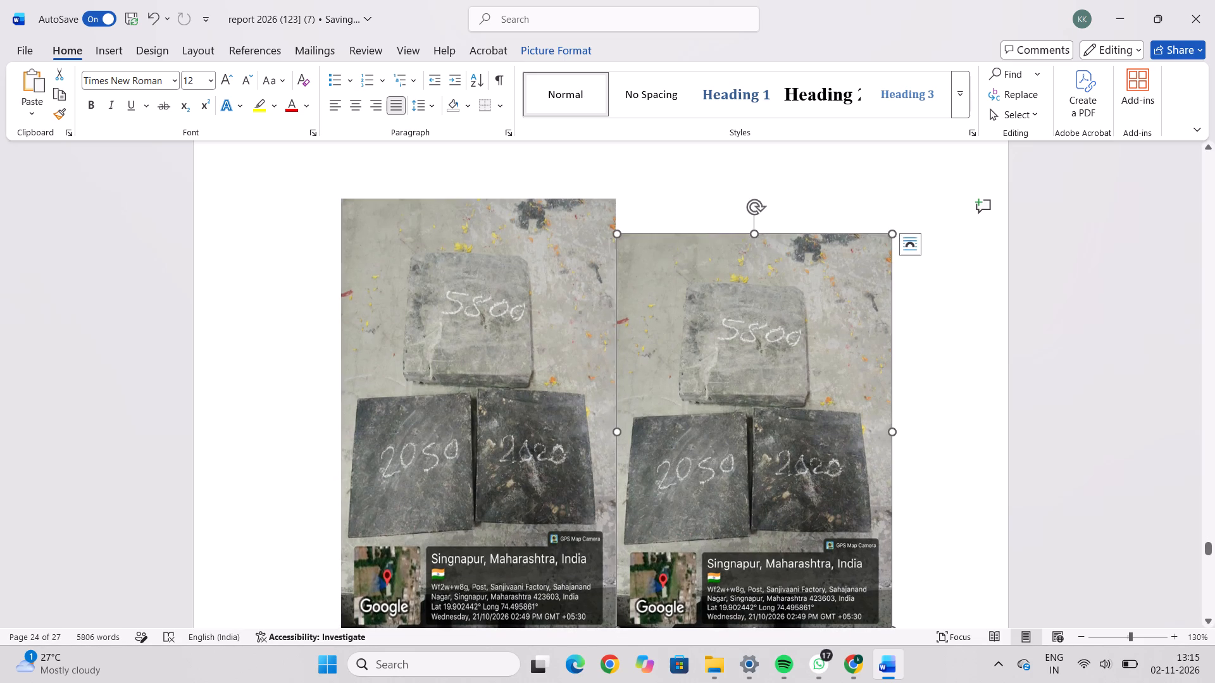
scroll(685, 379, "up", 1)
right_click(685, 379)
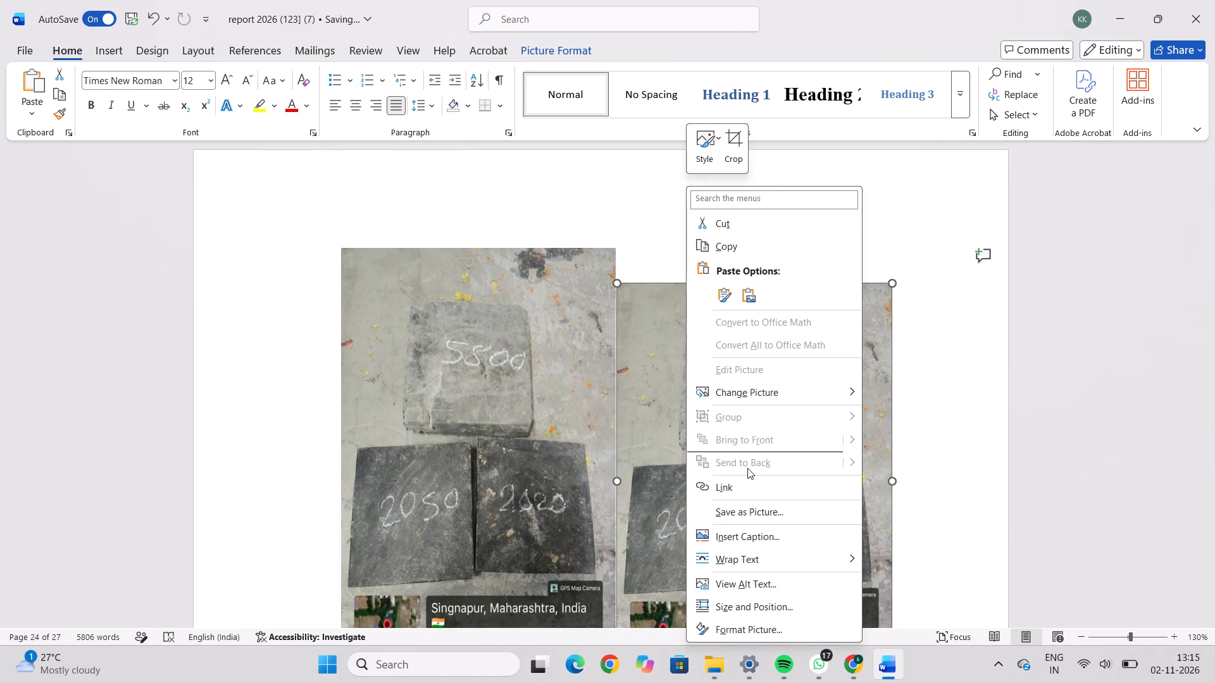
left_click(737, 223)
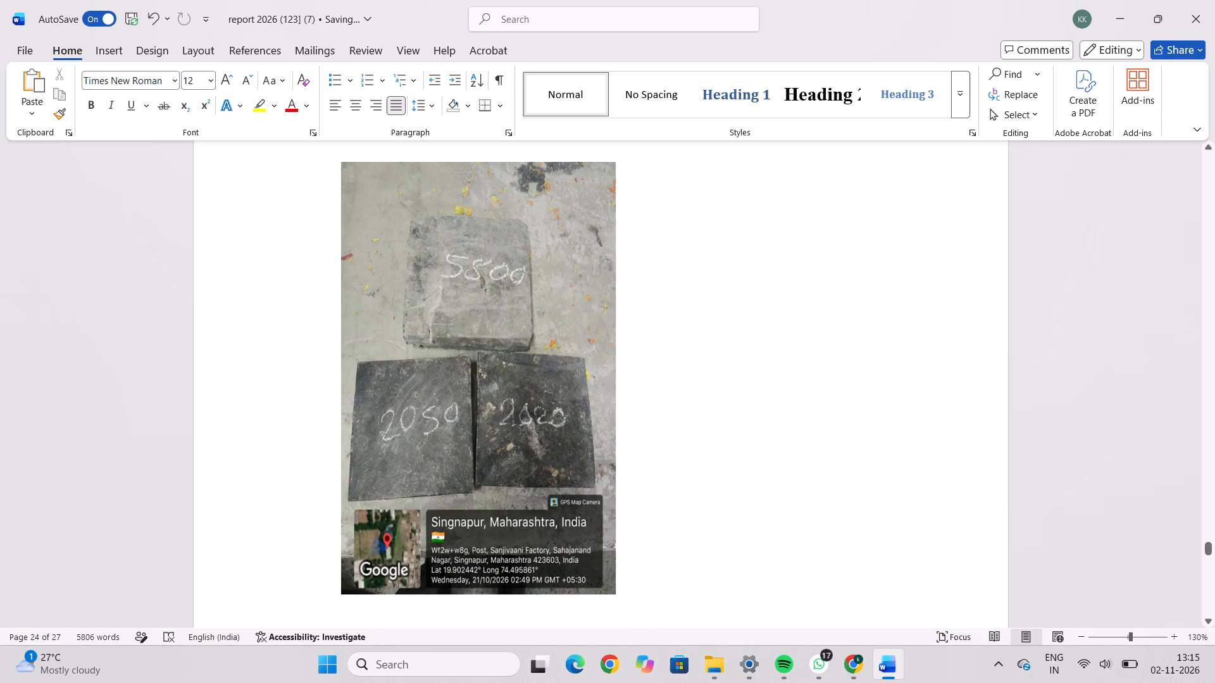
Reduce the remaining paver block photo's height to about three-fifths while keeping its width.
left_click(506, 324)
left_click_drag(481, 161, 483, 325)
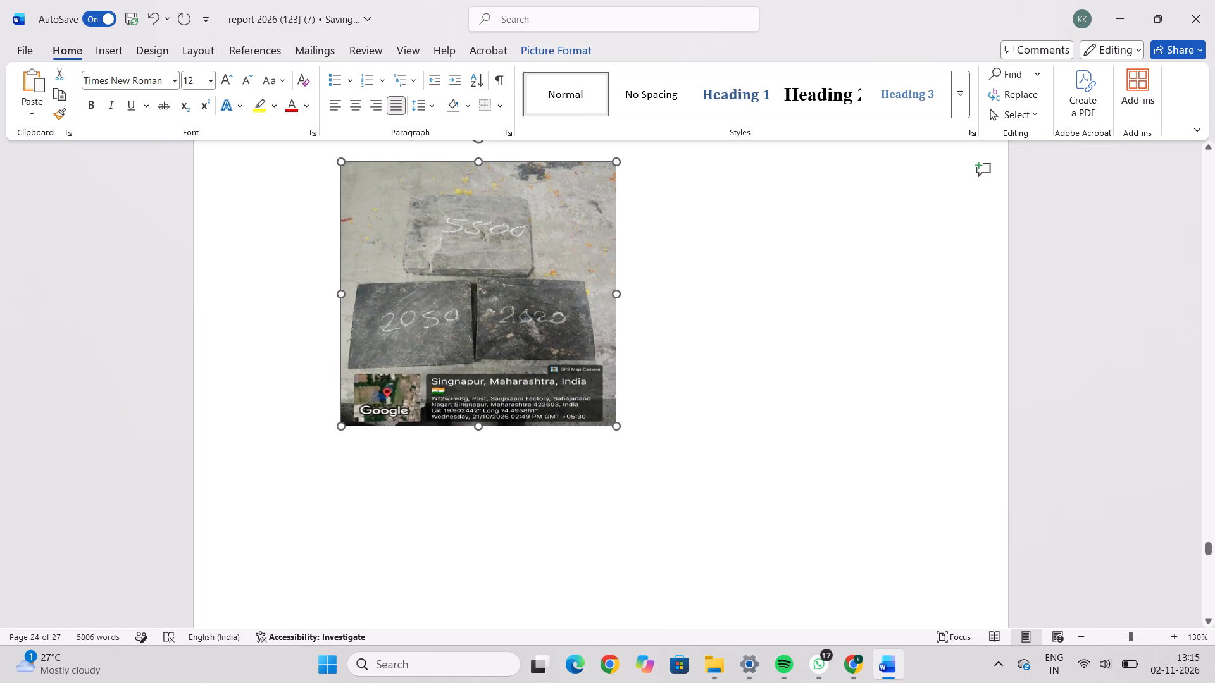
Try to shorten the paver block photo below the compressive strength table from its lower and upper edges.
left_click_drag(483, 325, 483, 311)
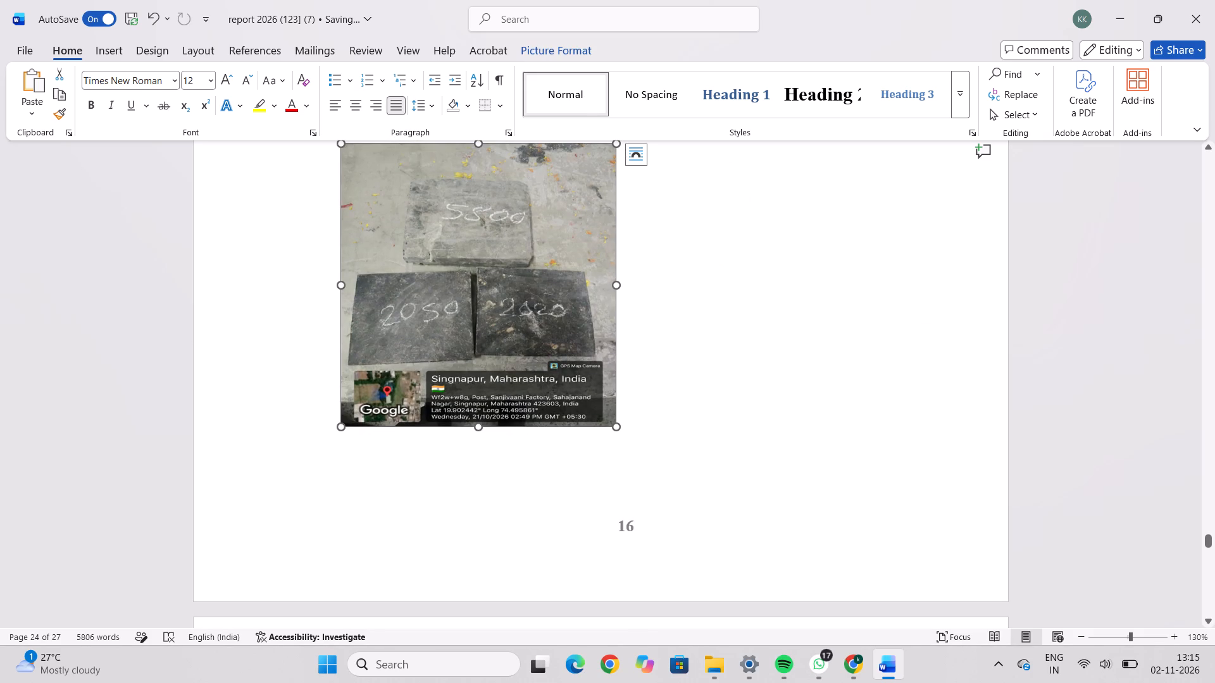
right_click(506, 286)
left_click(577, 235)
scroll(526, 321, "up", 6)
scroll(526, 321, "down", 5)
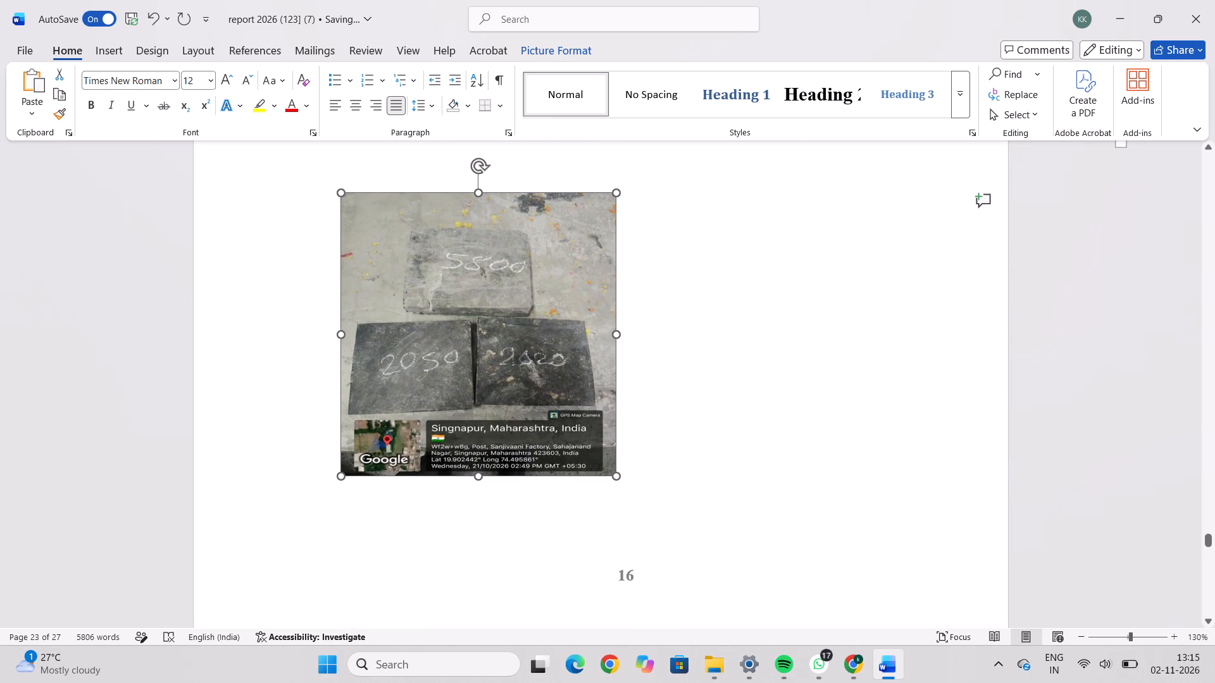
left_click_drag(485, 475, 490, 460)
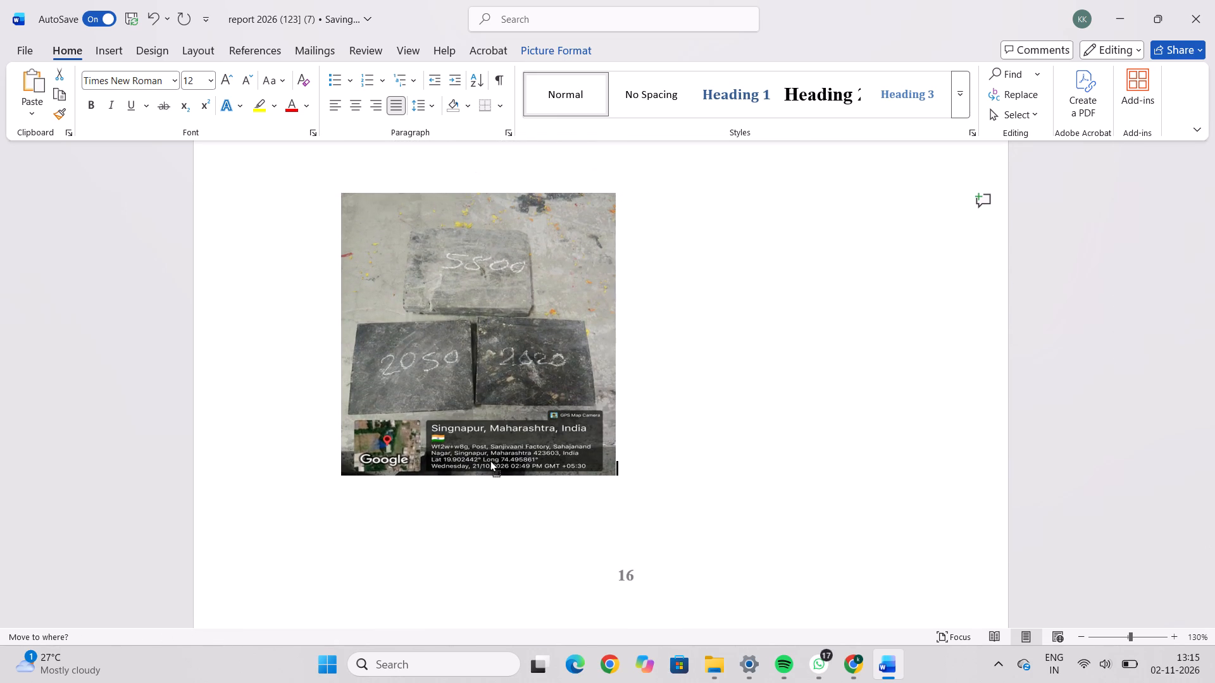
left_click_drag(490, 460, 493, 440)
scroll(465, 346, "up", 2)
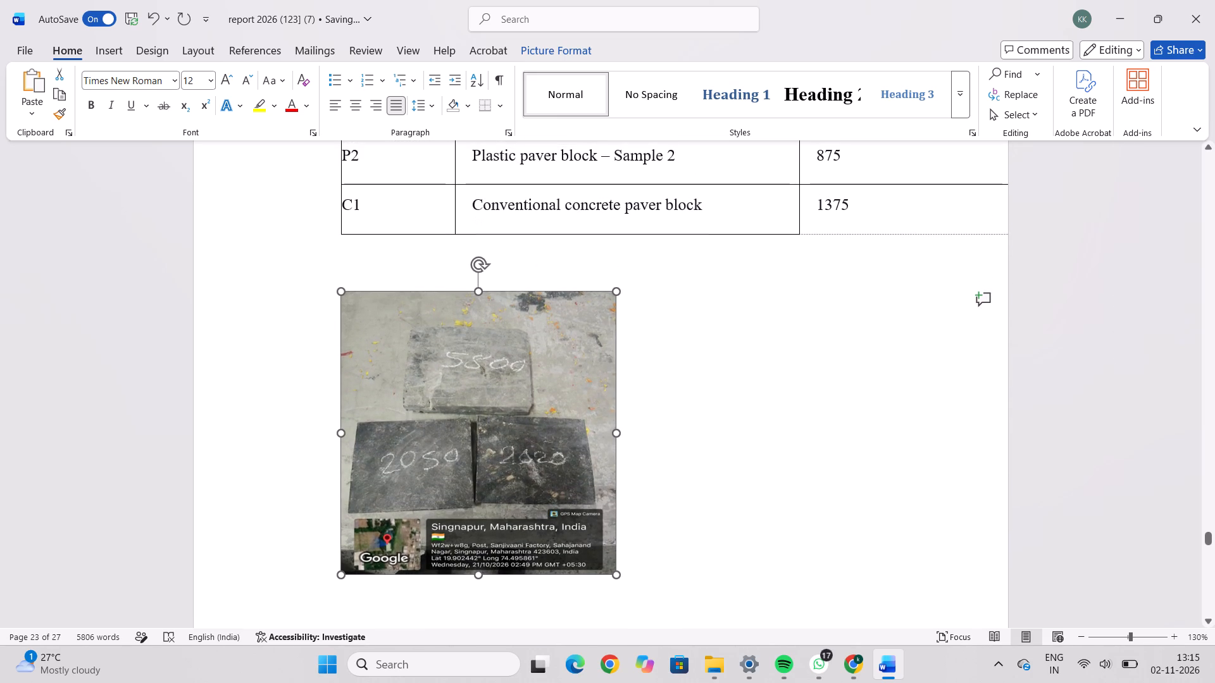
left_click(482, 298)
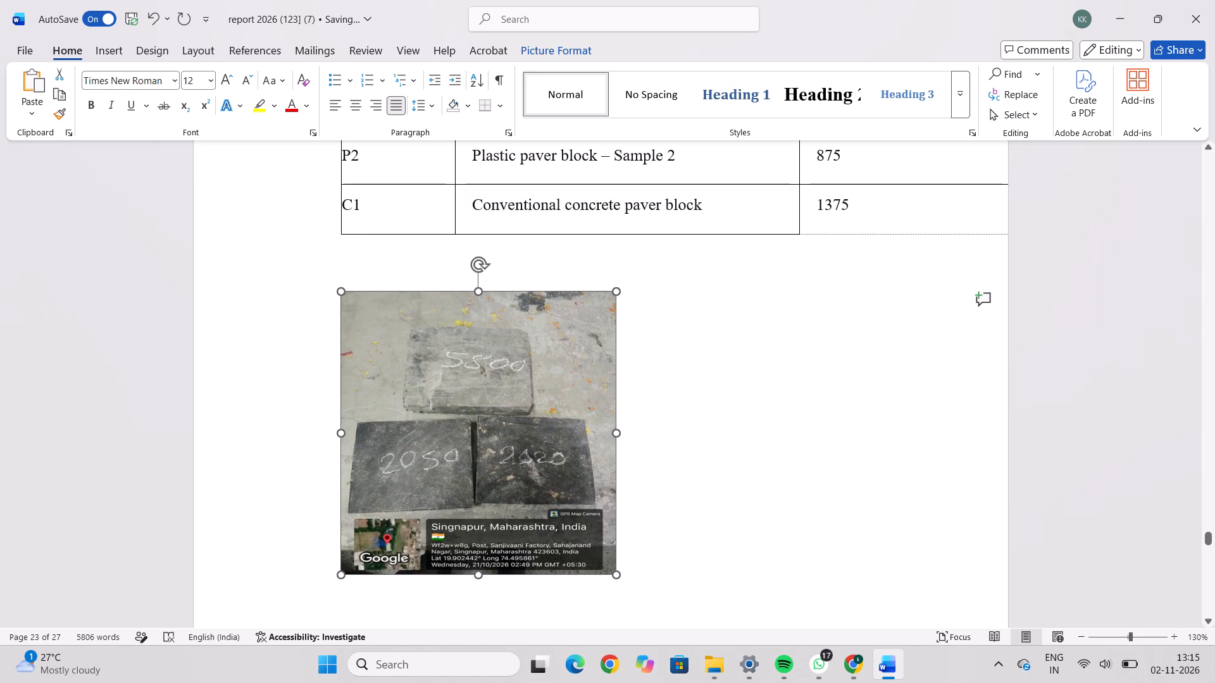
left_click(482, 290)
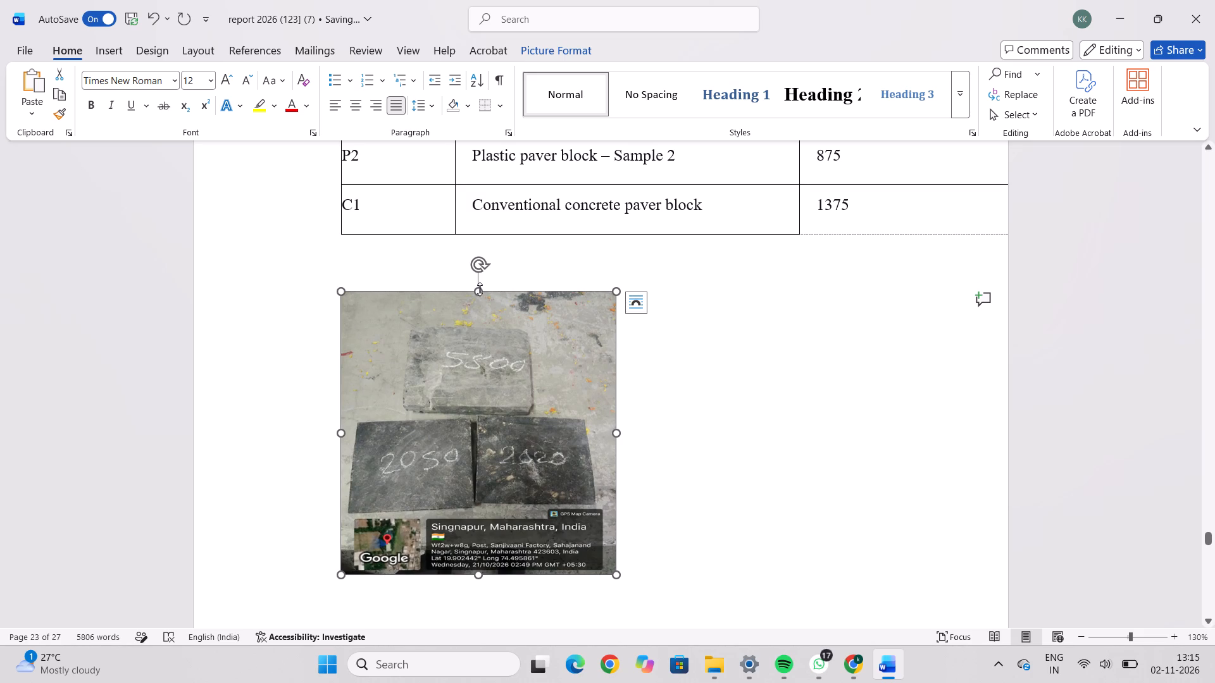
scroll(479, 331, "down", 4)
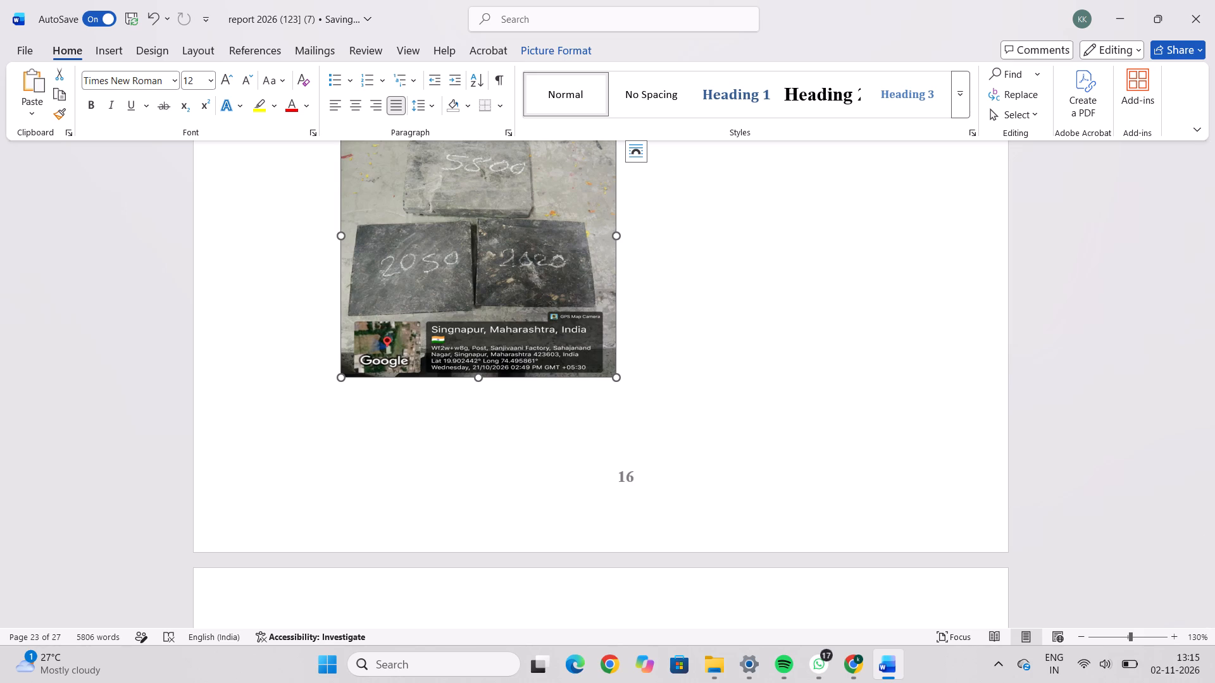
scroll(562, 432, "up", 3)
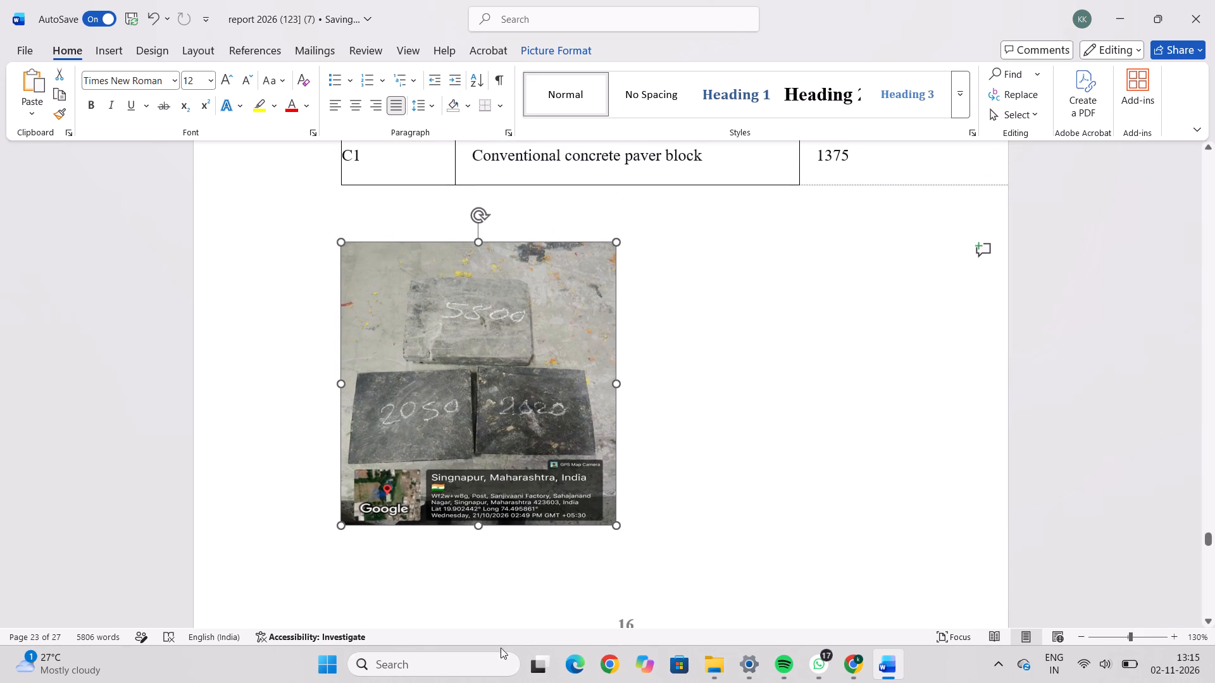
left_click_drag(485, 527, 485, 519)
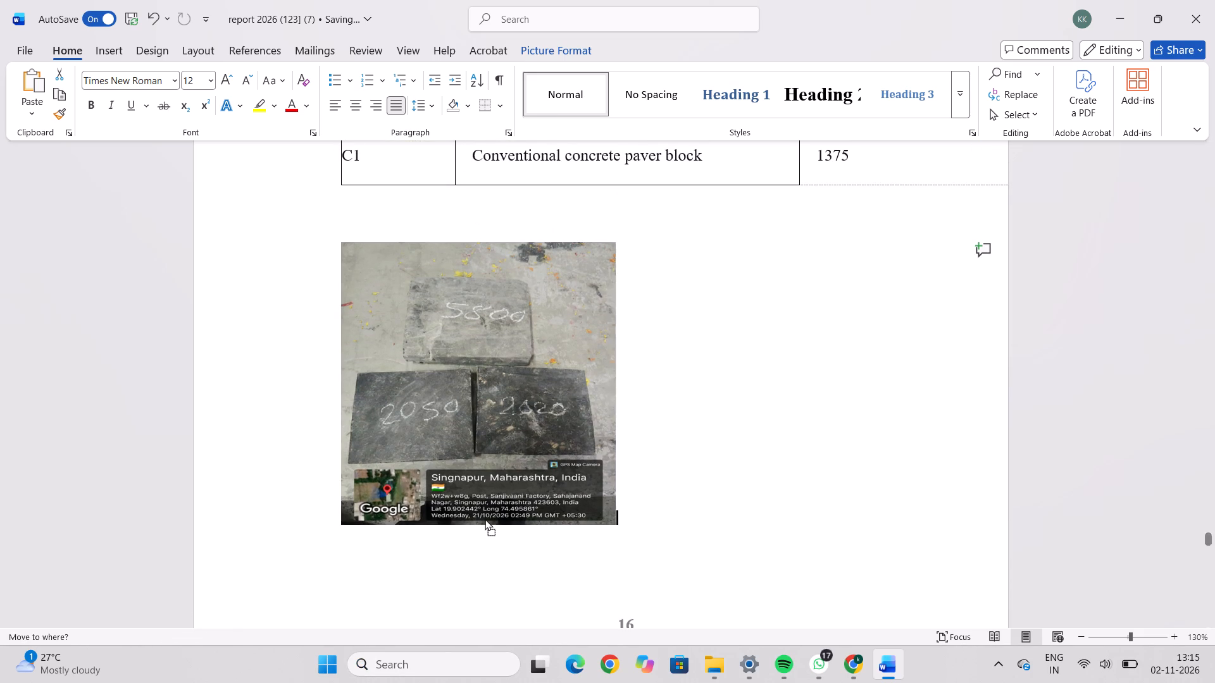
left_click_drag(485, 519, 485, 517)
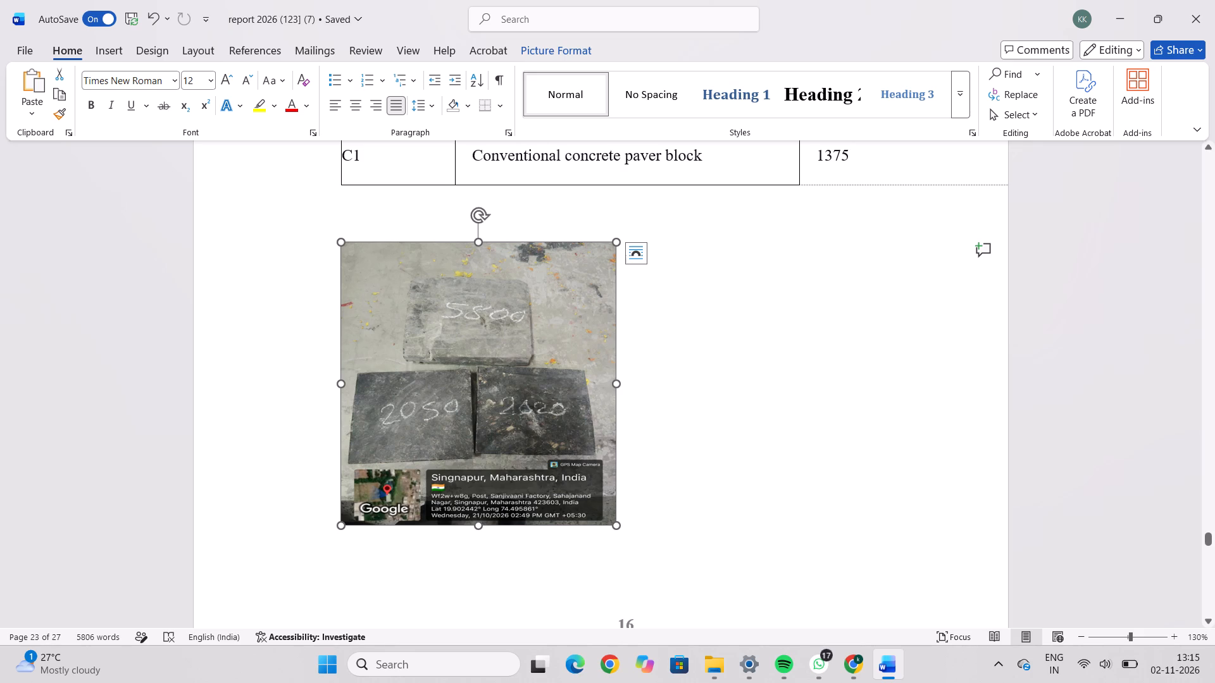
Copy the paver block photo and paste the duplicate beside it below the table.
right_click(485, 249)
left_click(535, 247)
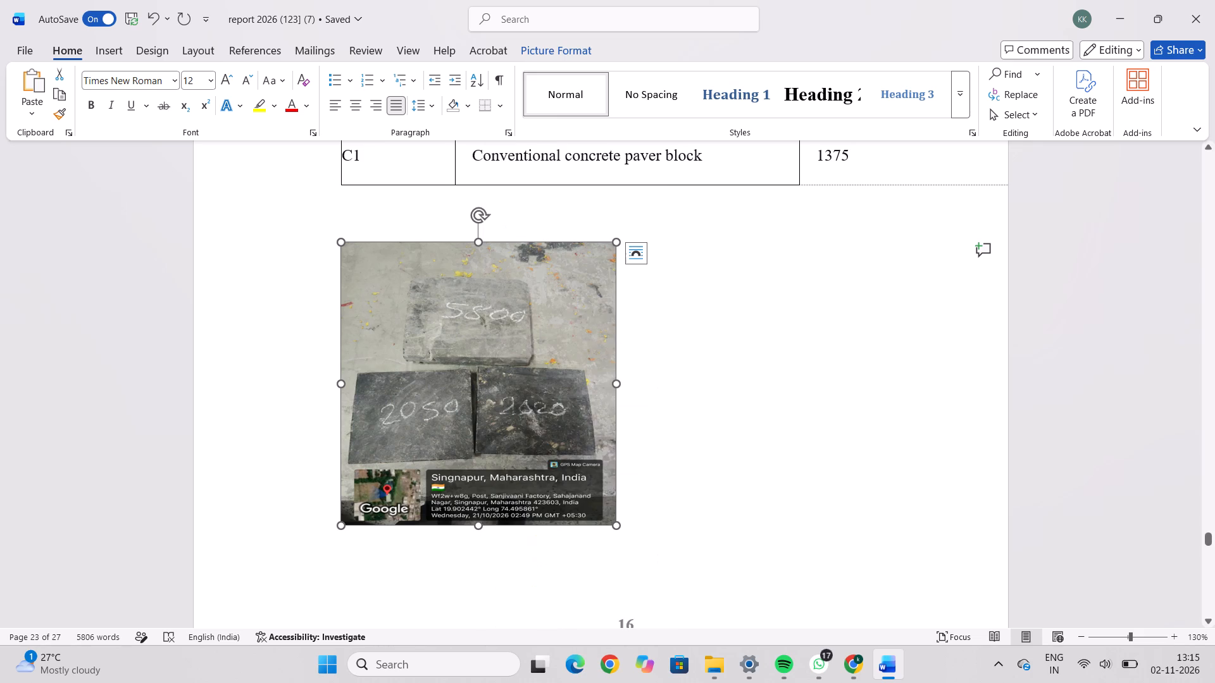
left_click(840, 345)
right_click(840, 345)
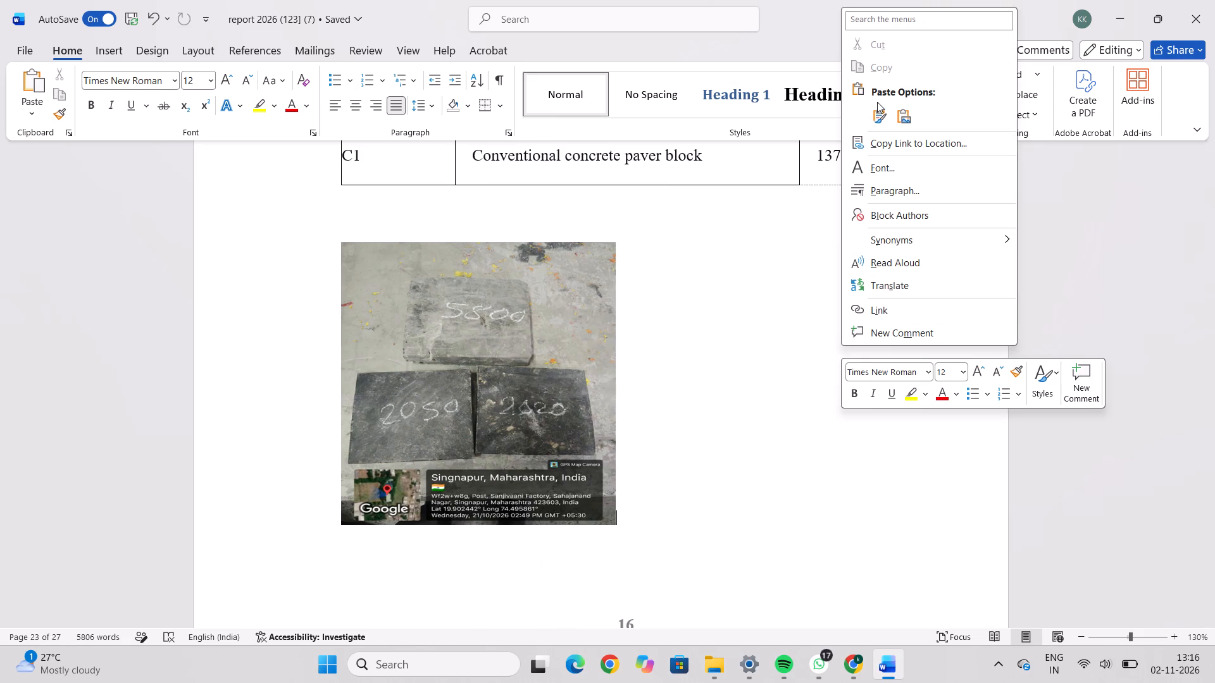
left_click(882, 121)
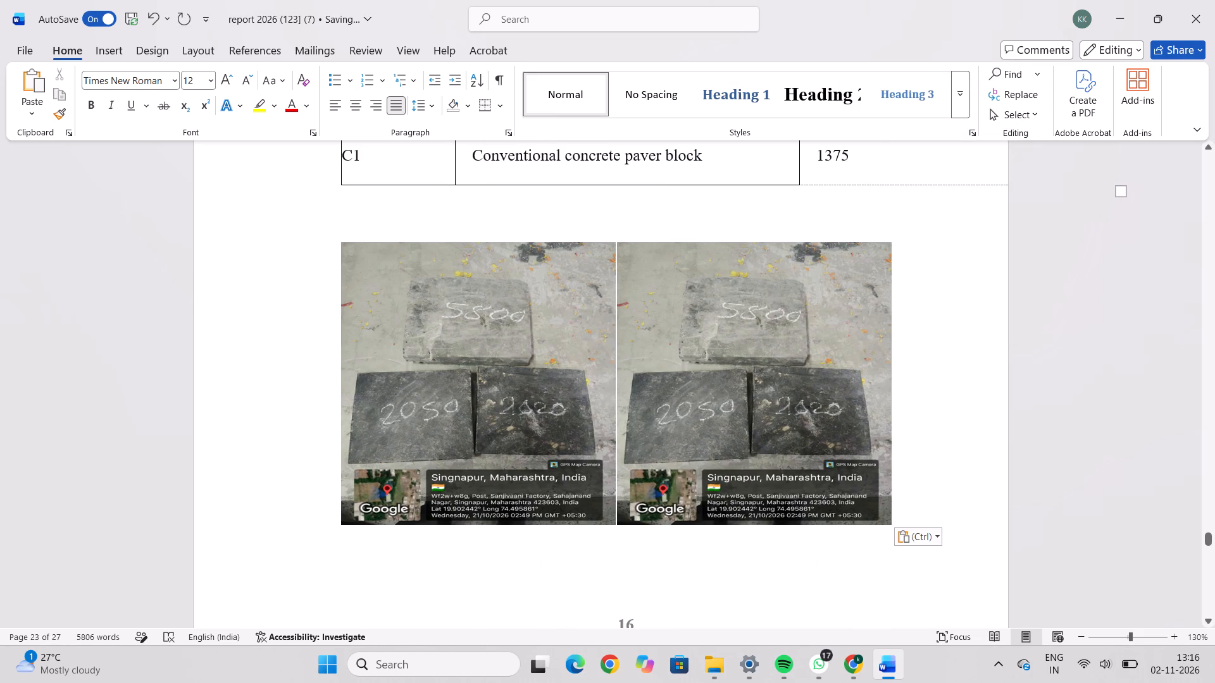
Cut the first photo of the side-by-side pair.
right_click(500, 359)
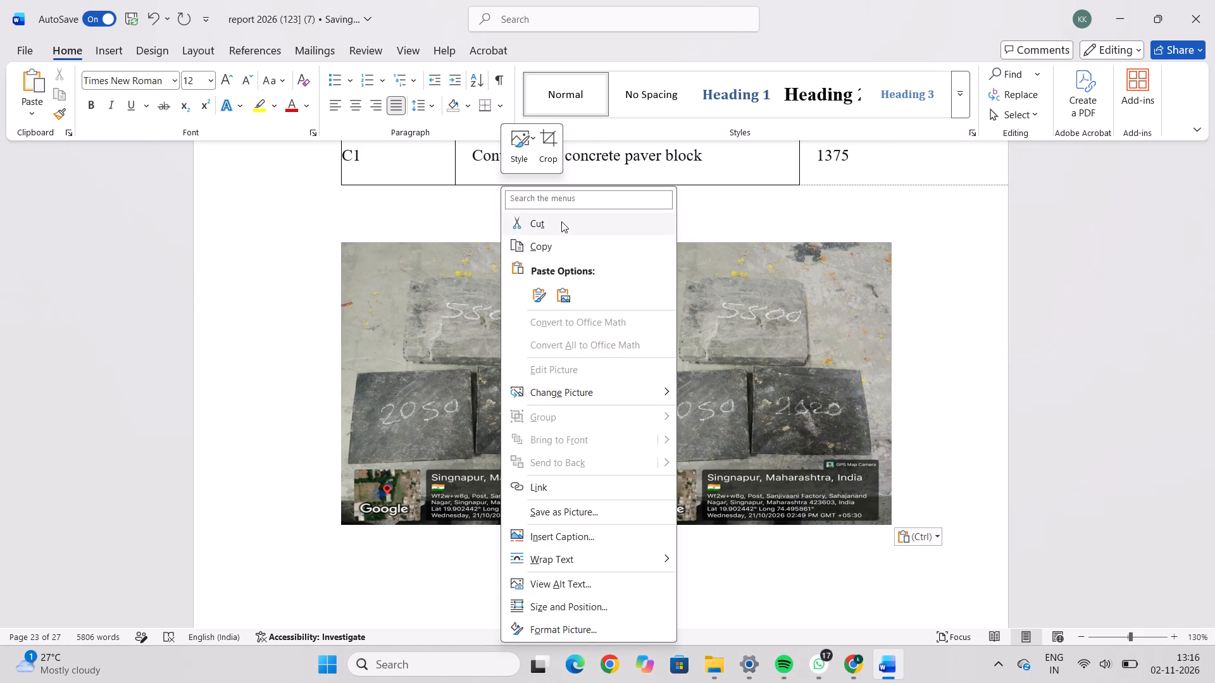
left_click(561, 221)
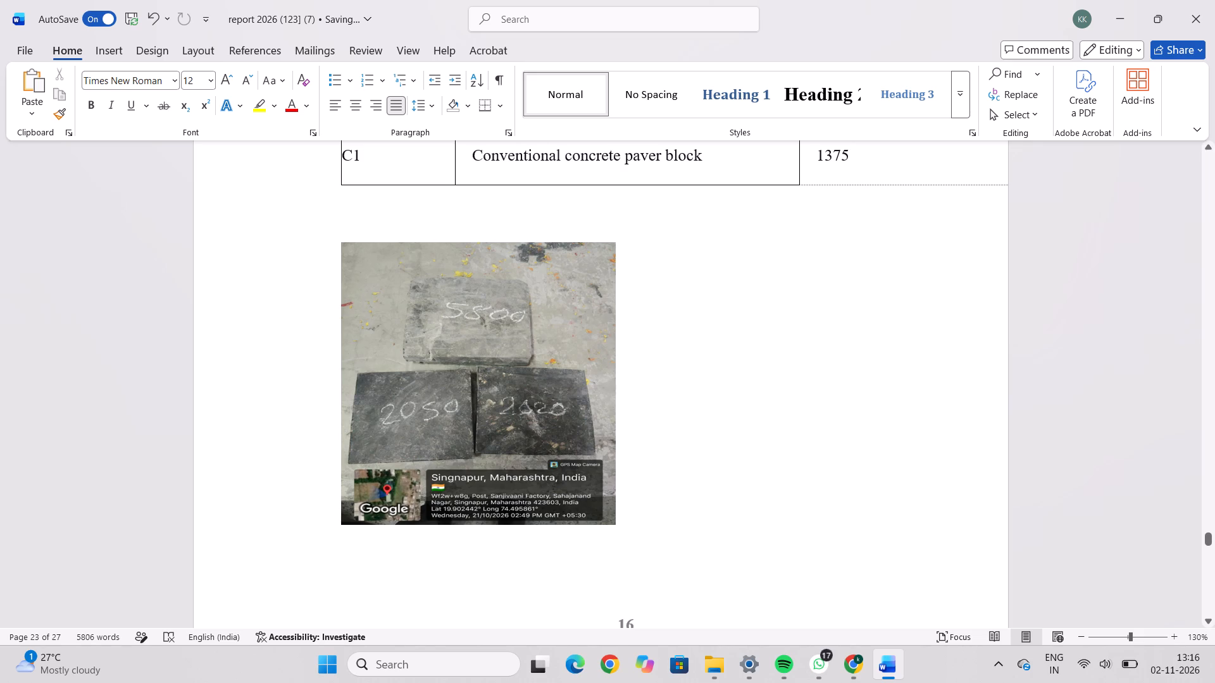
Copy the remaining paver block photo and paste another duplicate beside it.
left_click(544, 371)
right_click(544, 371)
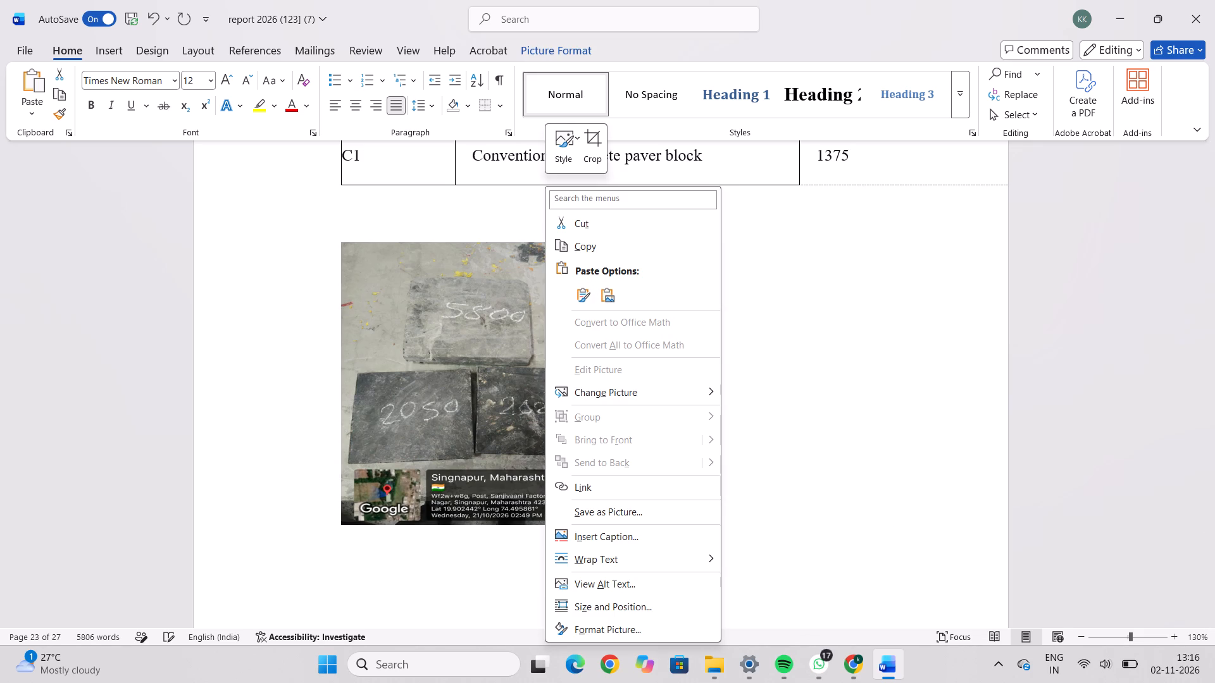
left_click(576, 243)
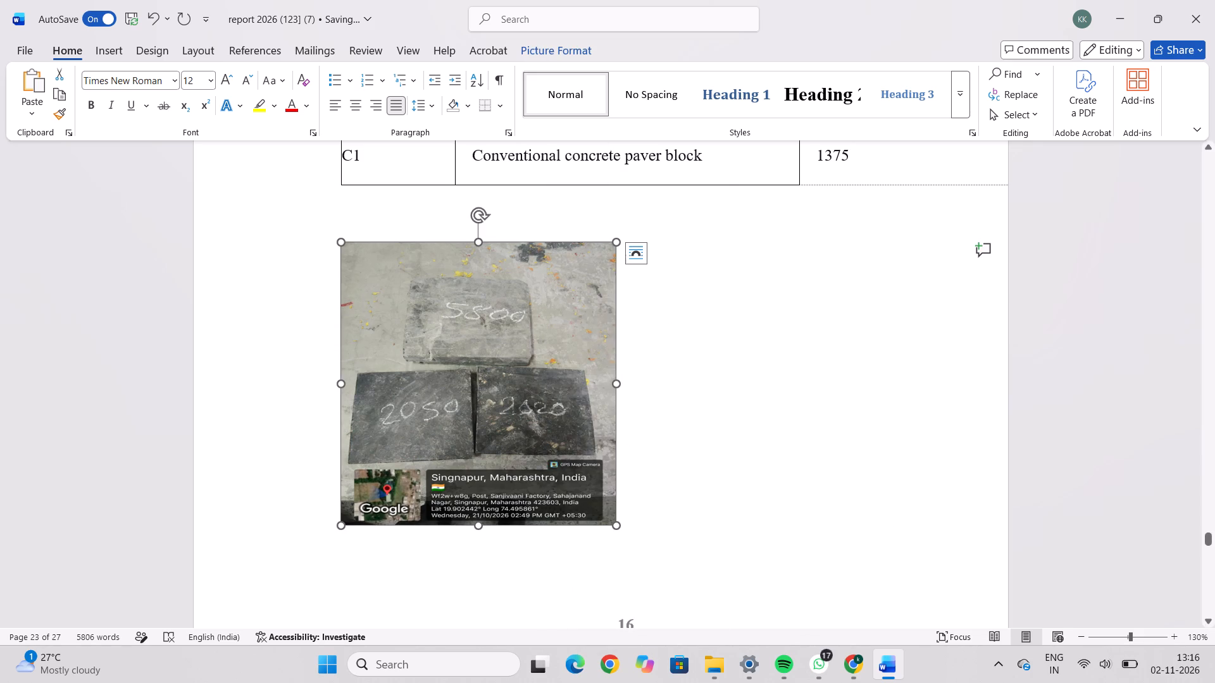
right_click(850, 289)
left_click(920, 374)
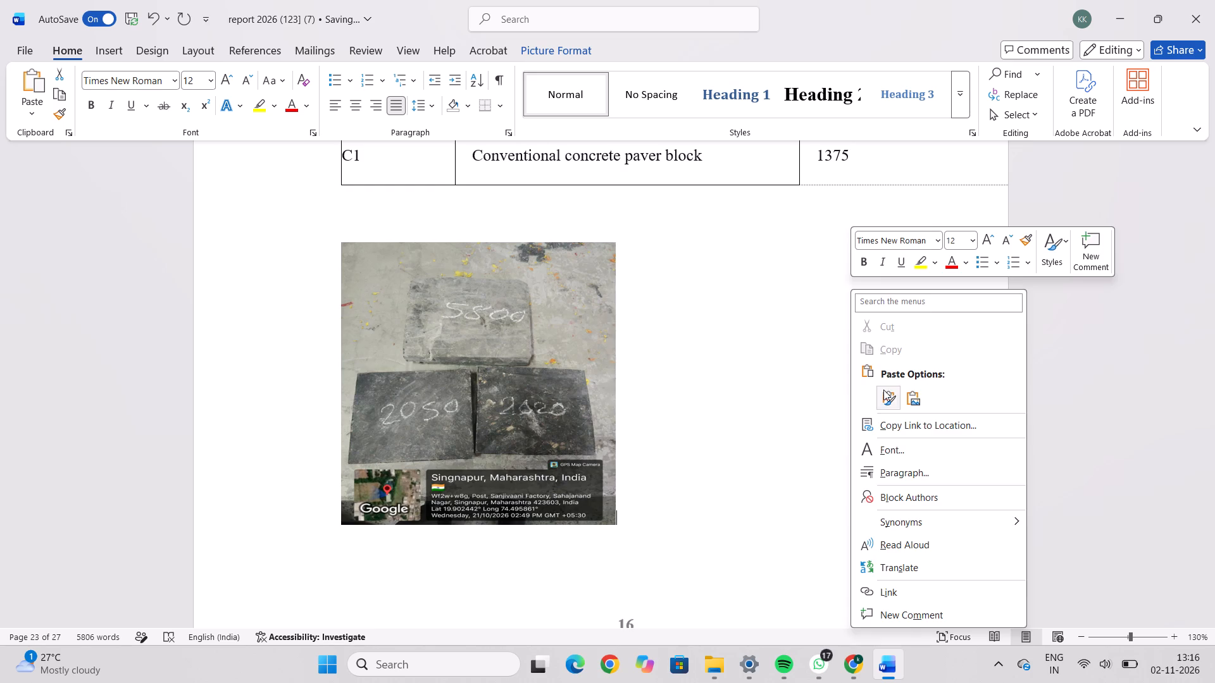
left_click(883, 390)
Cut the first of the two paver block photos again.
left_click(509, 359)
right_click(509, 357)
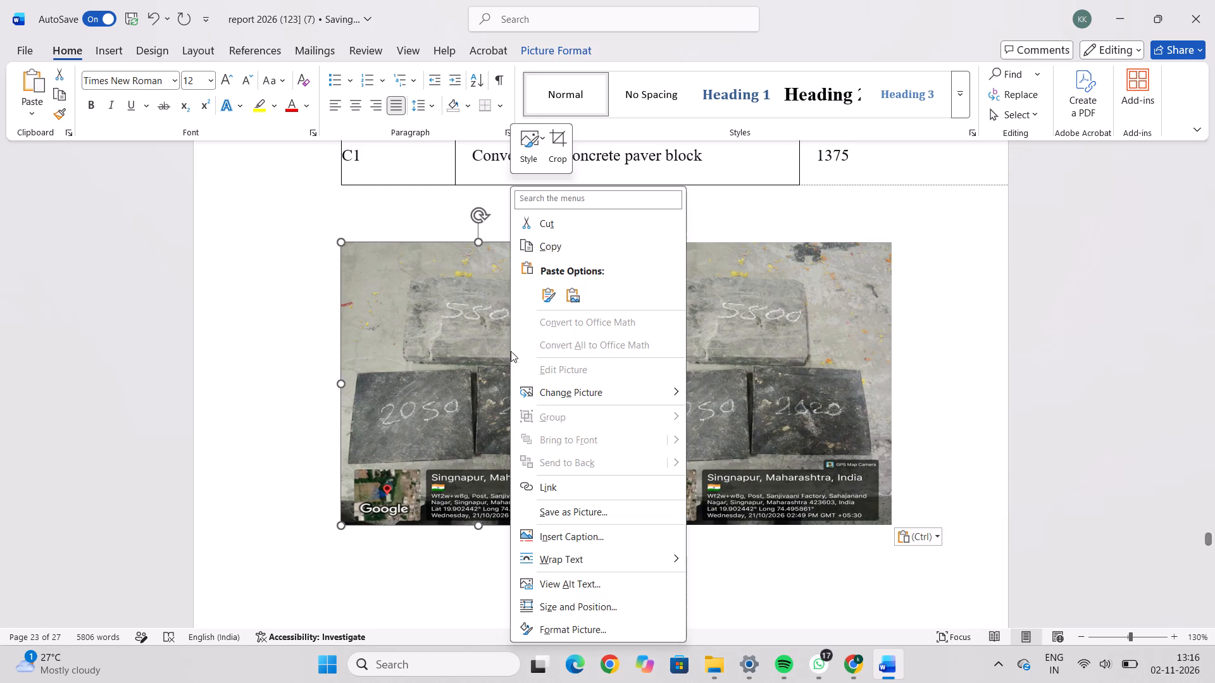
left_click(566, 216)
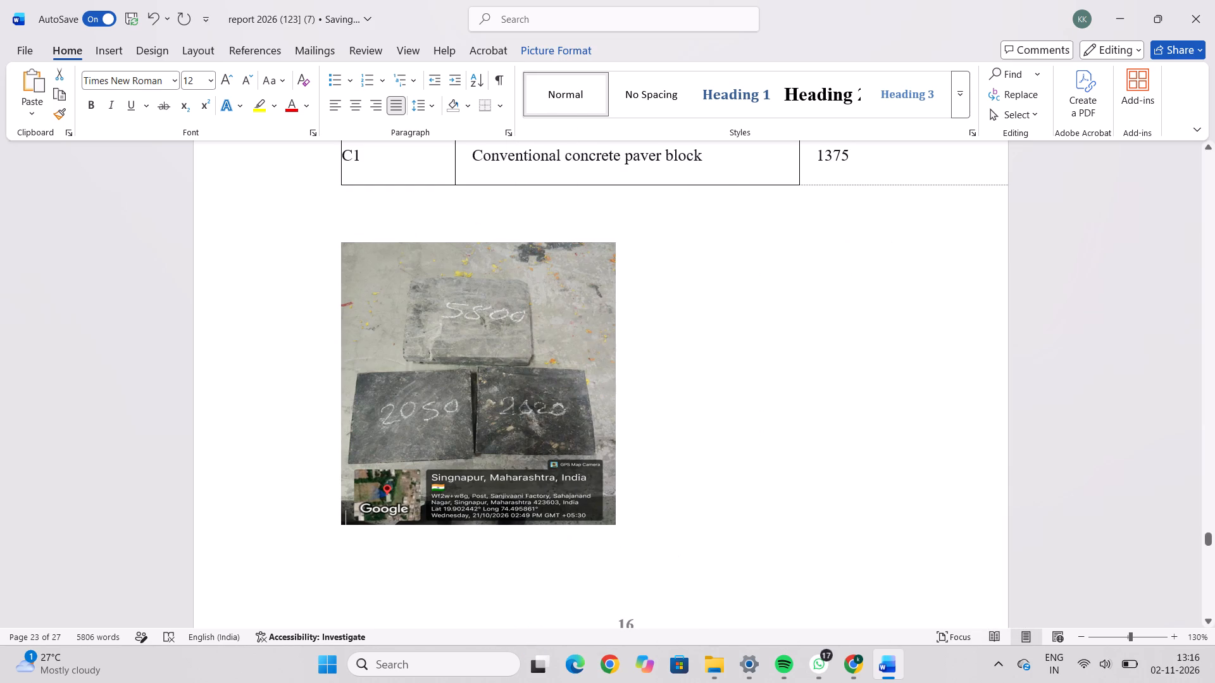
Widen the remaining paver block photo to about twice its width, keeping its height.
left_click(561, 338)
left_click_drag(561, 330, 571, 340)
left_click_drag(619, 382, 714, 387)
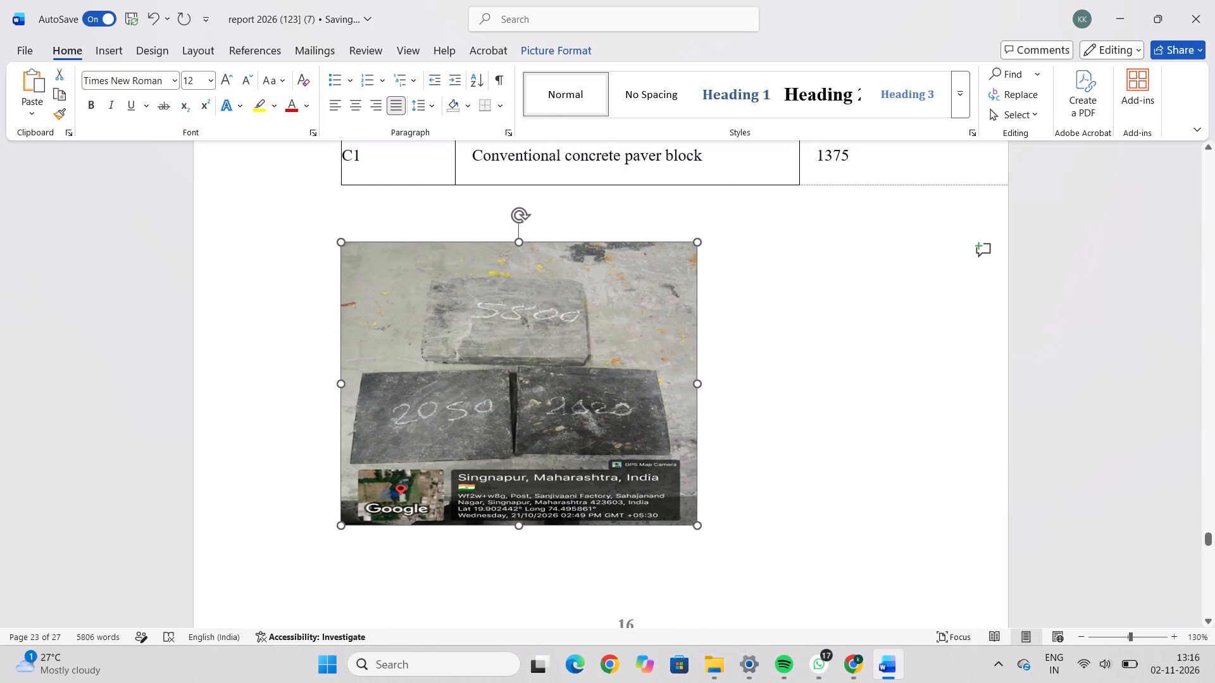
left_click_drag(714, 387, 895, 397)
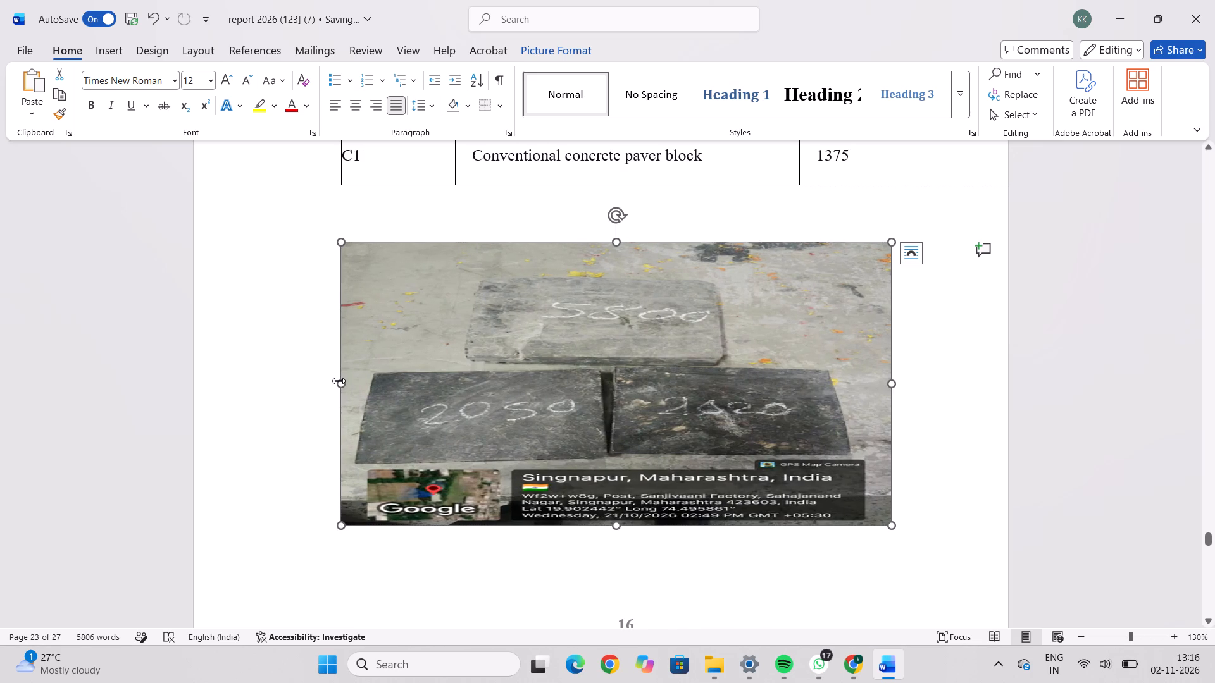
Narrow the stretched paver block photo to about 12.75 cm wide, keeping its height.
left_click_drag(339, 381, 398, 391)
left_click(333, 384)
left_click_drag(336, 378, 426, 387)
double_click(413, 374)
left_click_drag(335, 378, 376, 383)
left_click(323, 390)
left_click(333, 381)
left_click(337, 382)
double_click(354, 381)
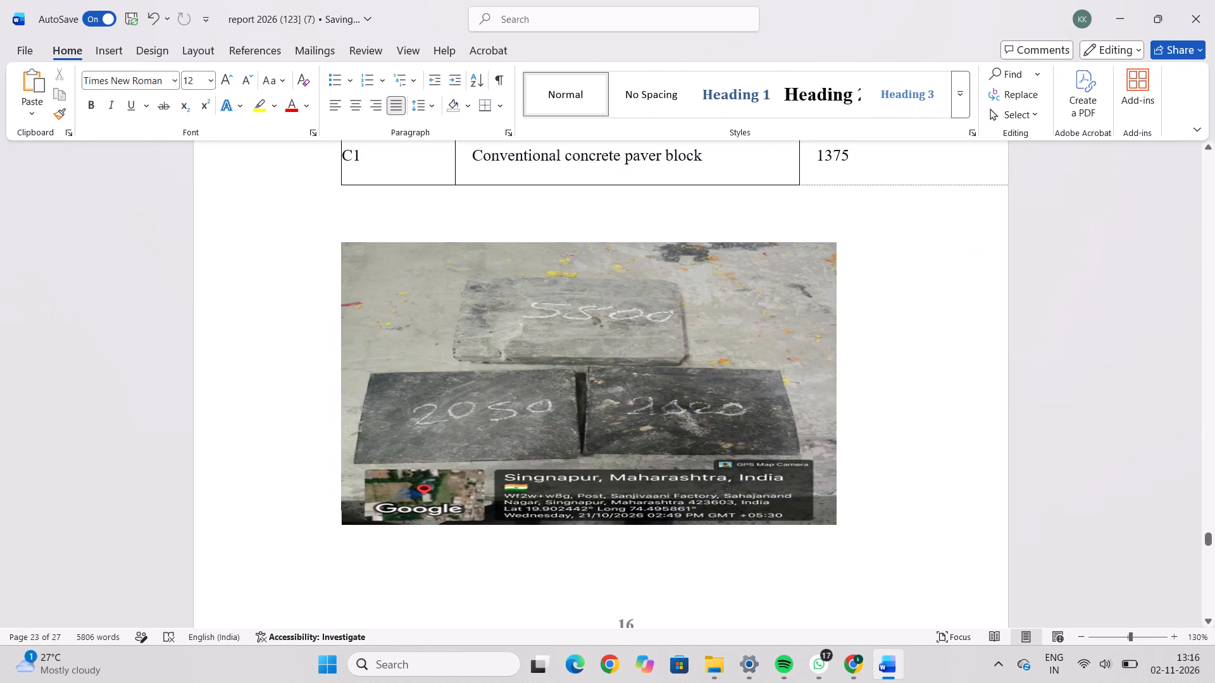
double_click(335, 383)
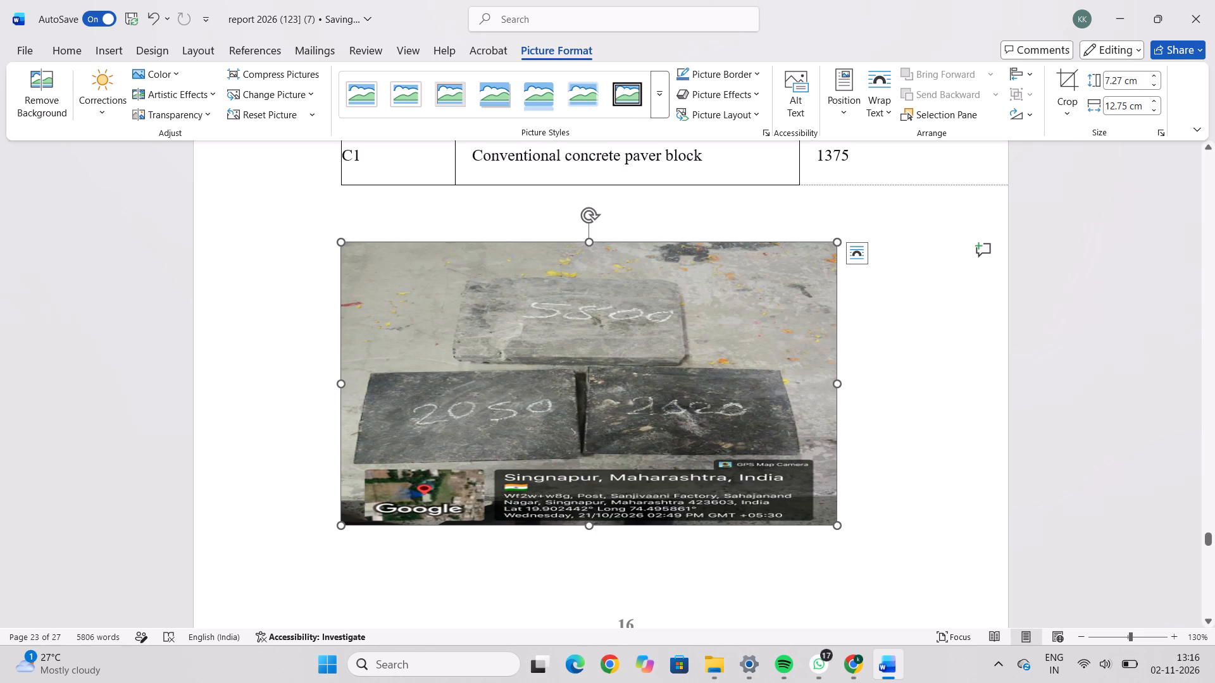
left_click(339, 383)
Resize the paver block photo below the table to about 6.33 cm high and 6.01 cm wide.
left_click(344, 238)
left_click_drag(344, 243, 372, 269)
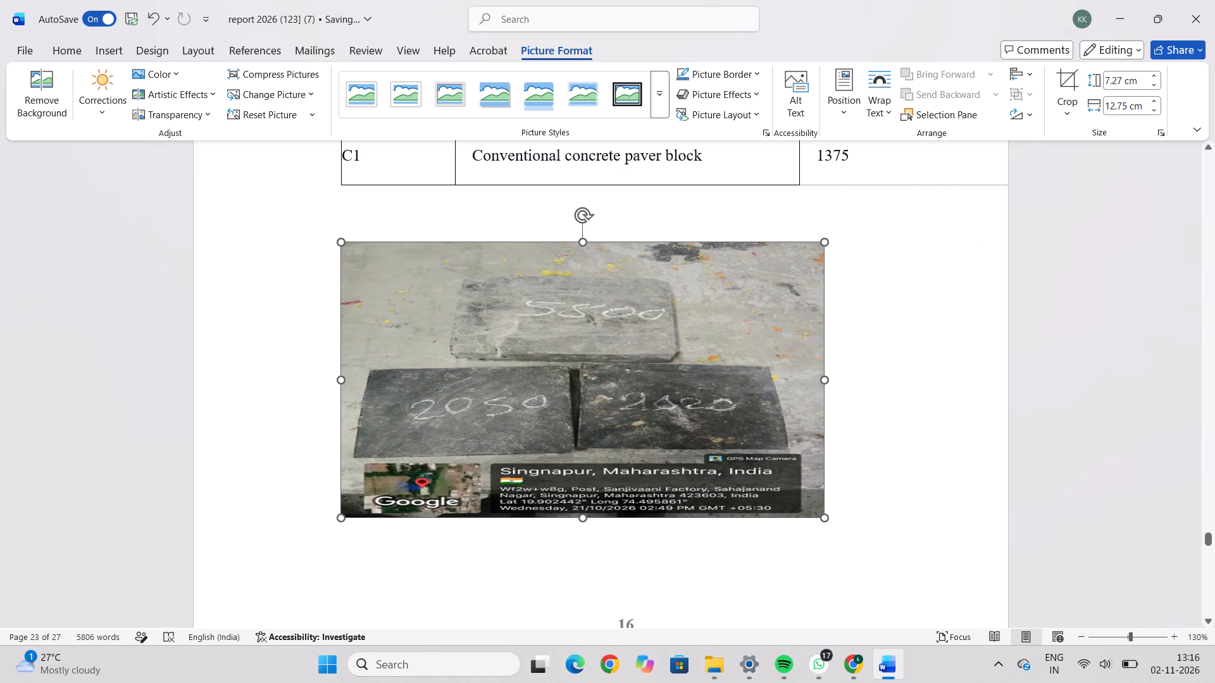
left_click_drag(372, 269, 558, 327)
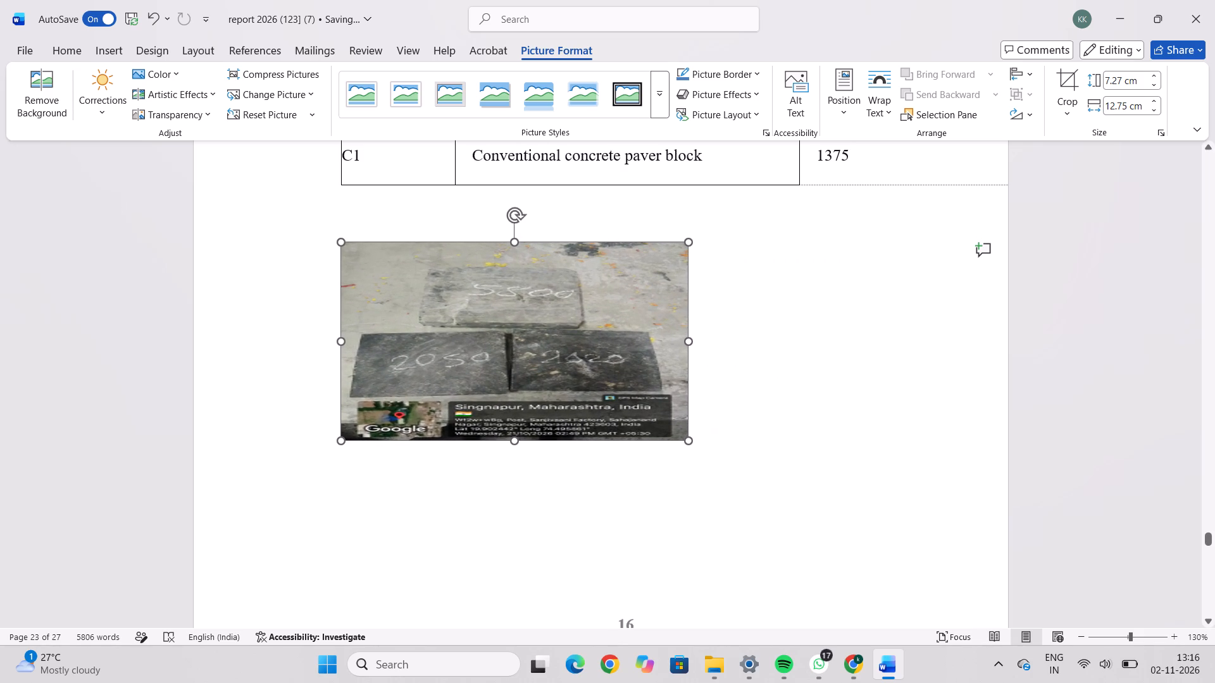
left_click(508, 428)
left_click(516, 436)
left_click_drag(516, 436, 514, 473)
left_click_drag(688, 357, 563, 339)
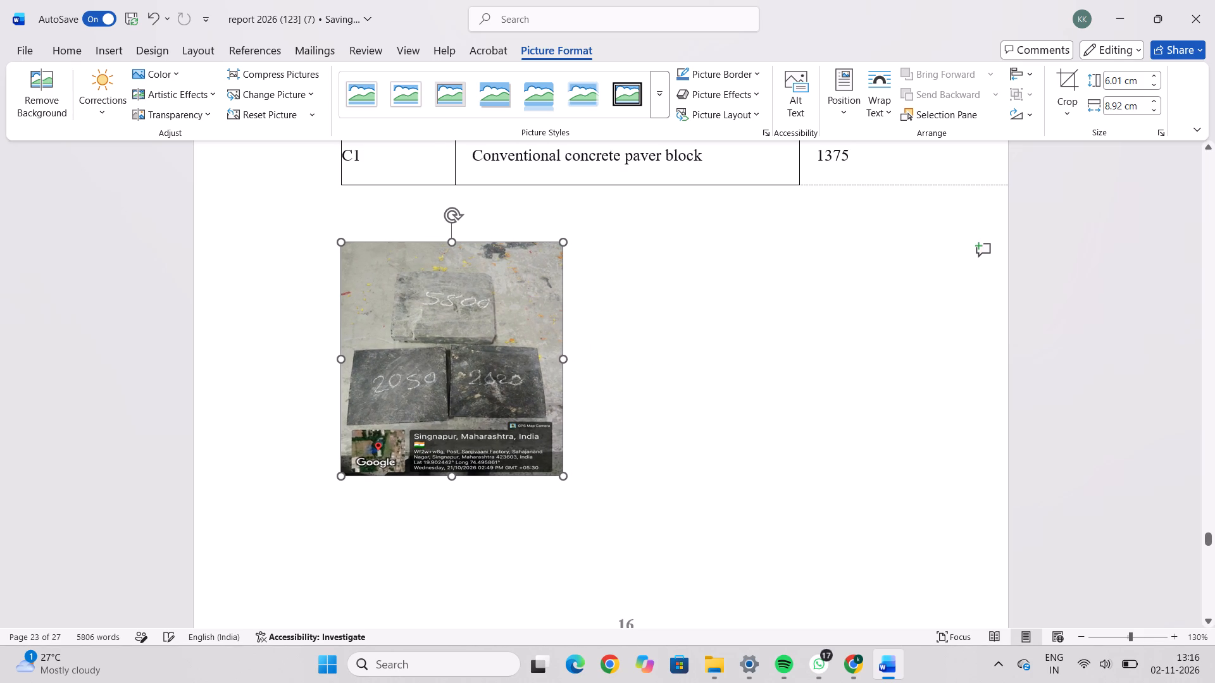
left_click(449, 242)
left_click(449, 242)
left_click_drag(452, 238, 456, 228)
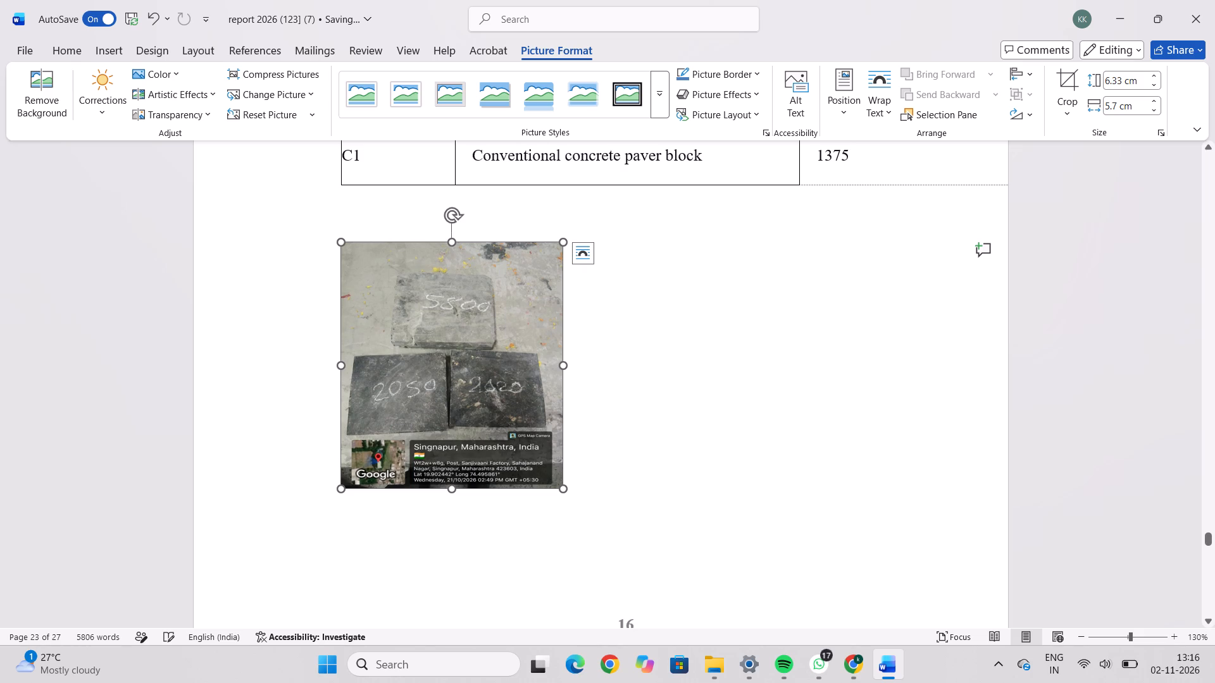
left_click(560, 247)
double_click(563, 247)
left_click_drag(563, 247, 573, 249)
left_click_drag(563, 364, 575, 364)
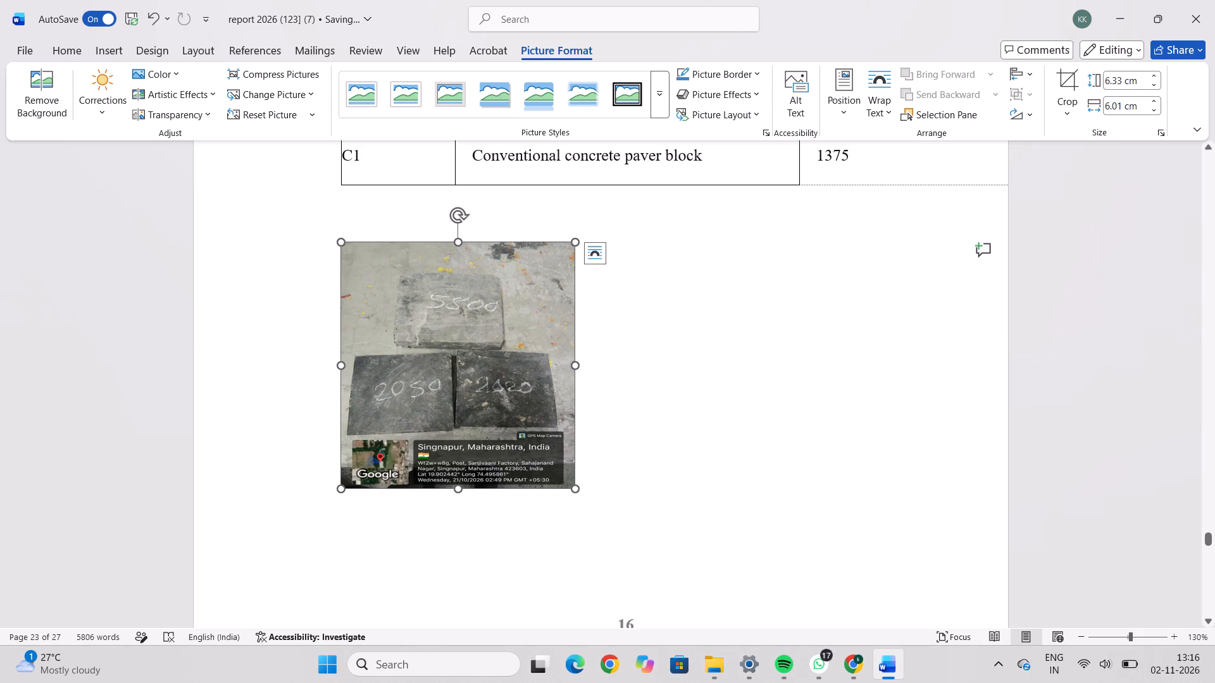
left_click(699, 352)
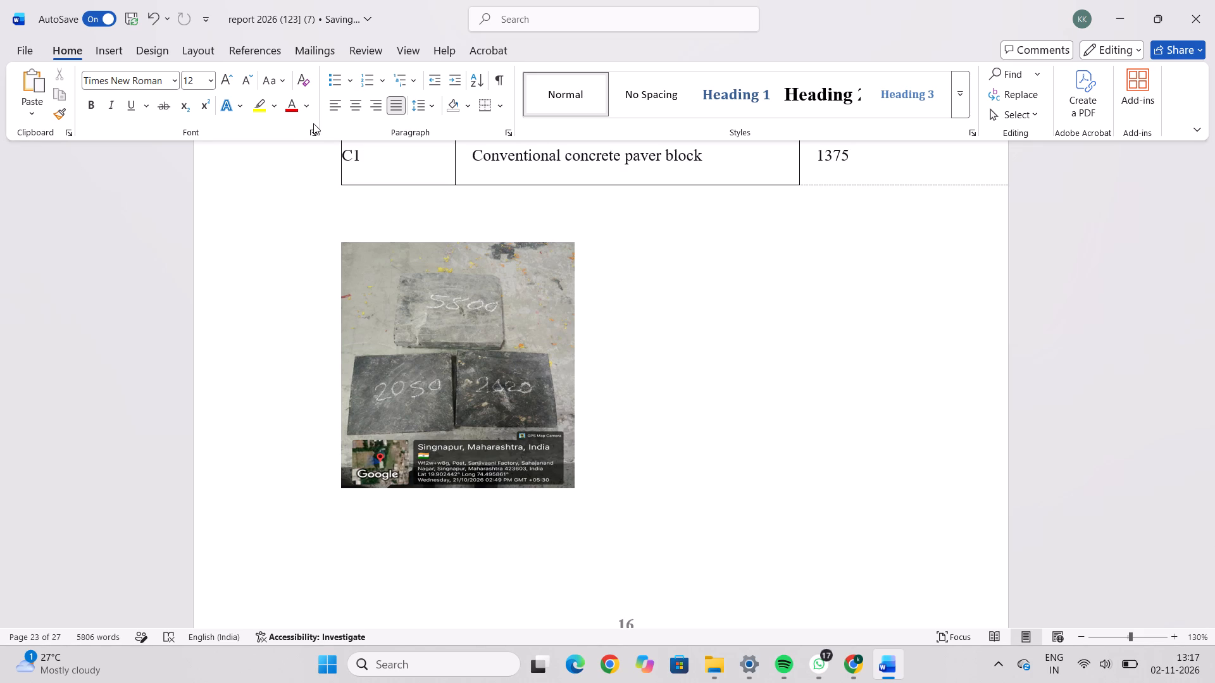
Insert a picture from this device after the resized paver block photo.
left_click(15, 52)
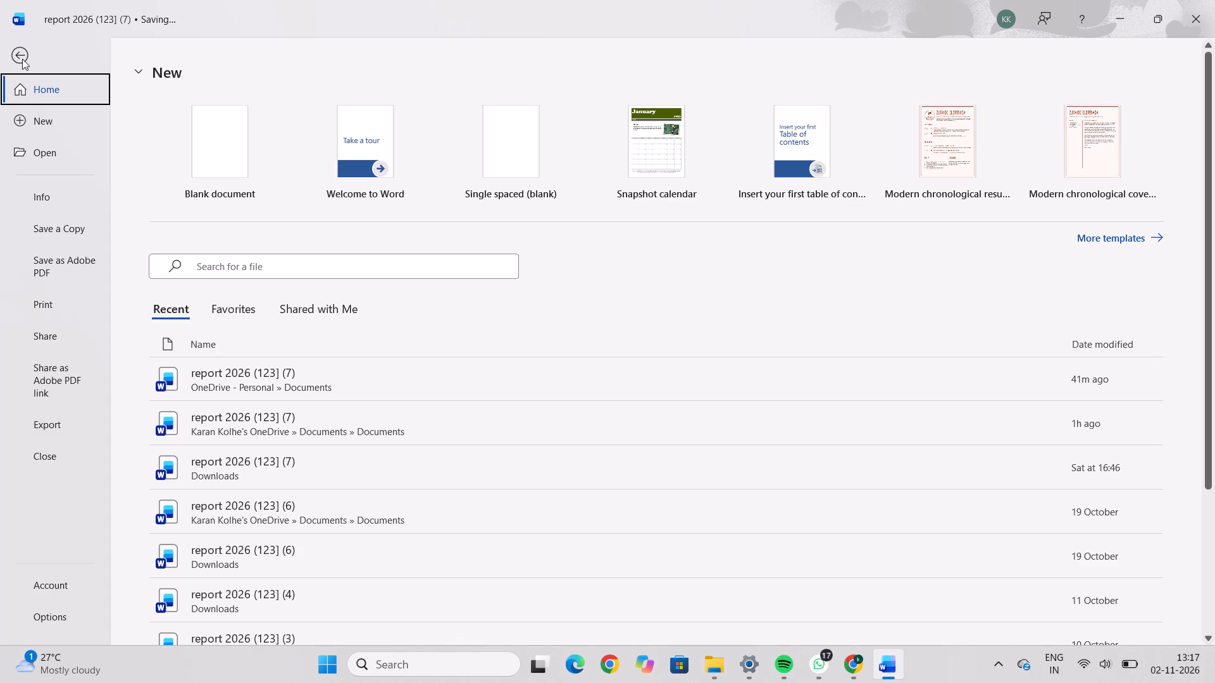
left_click(20, 57)
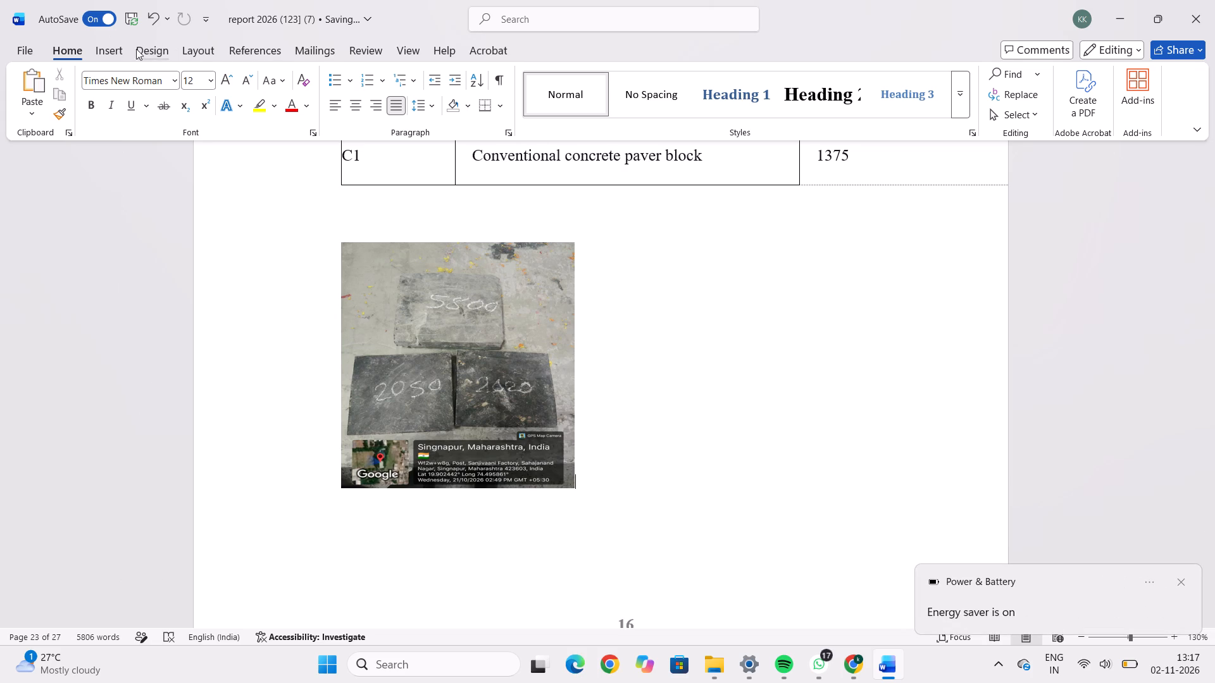
left_click(118, 50)
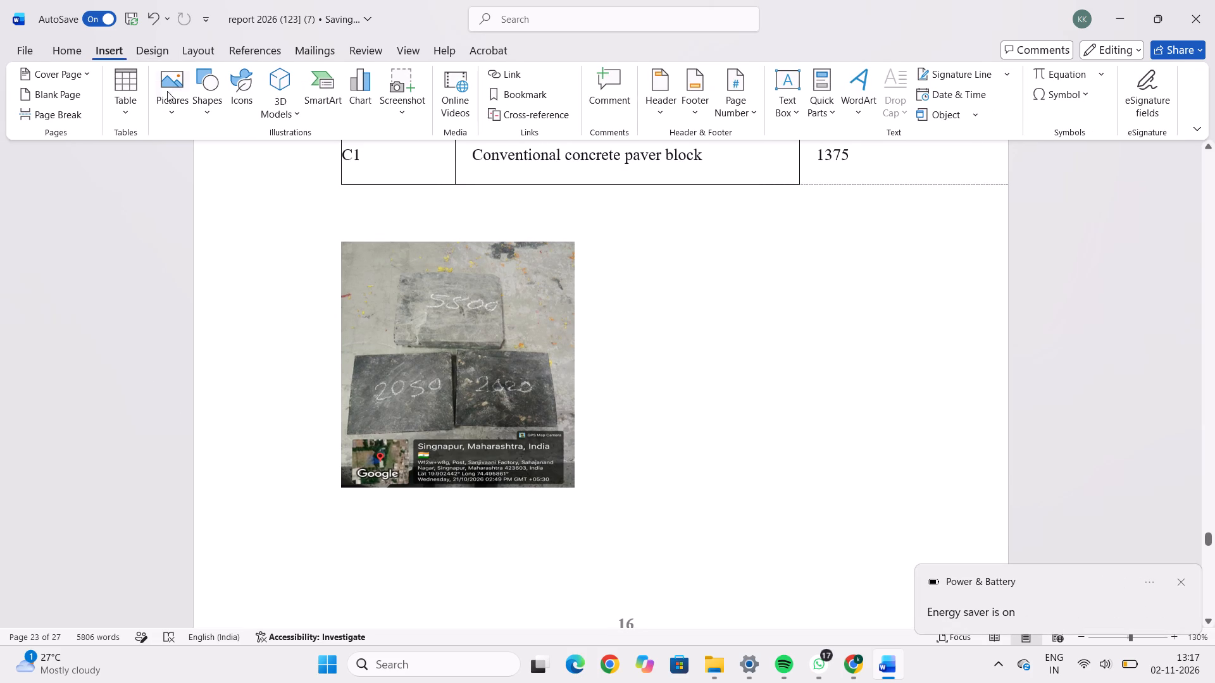
left_click(161, 94)
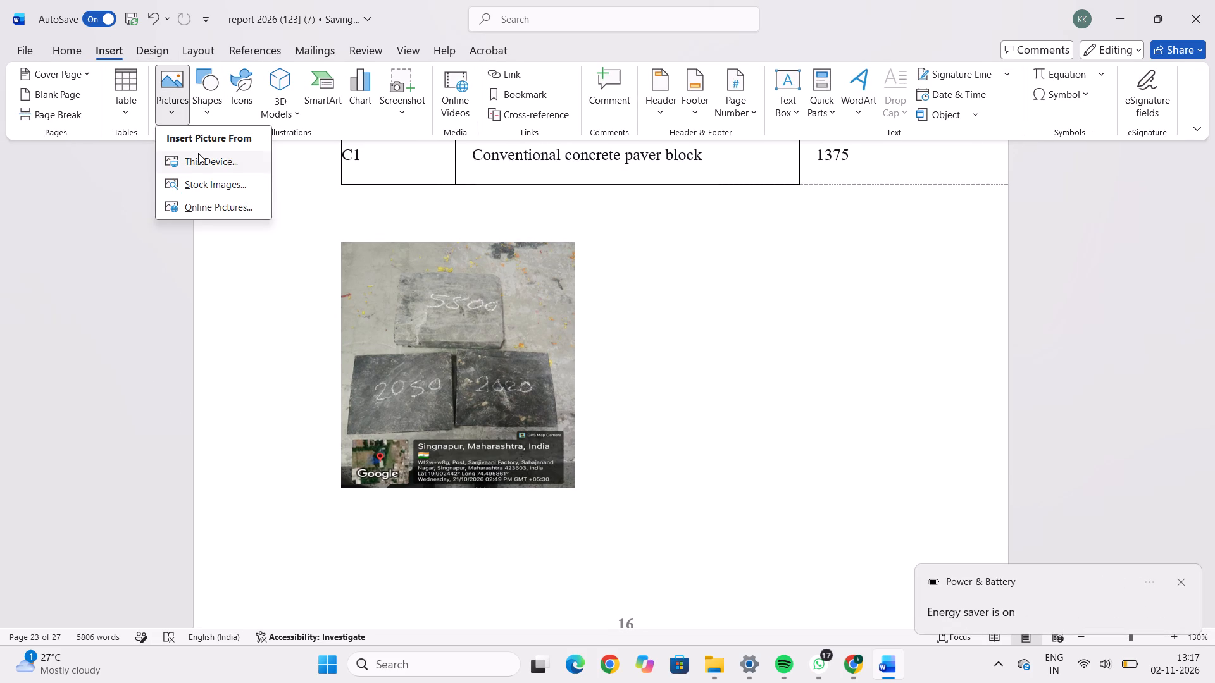
left_click(198, 153)
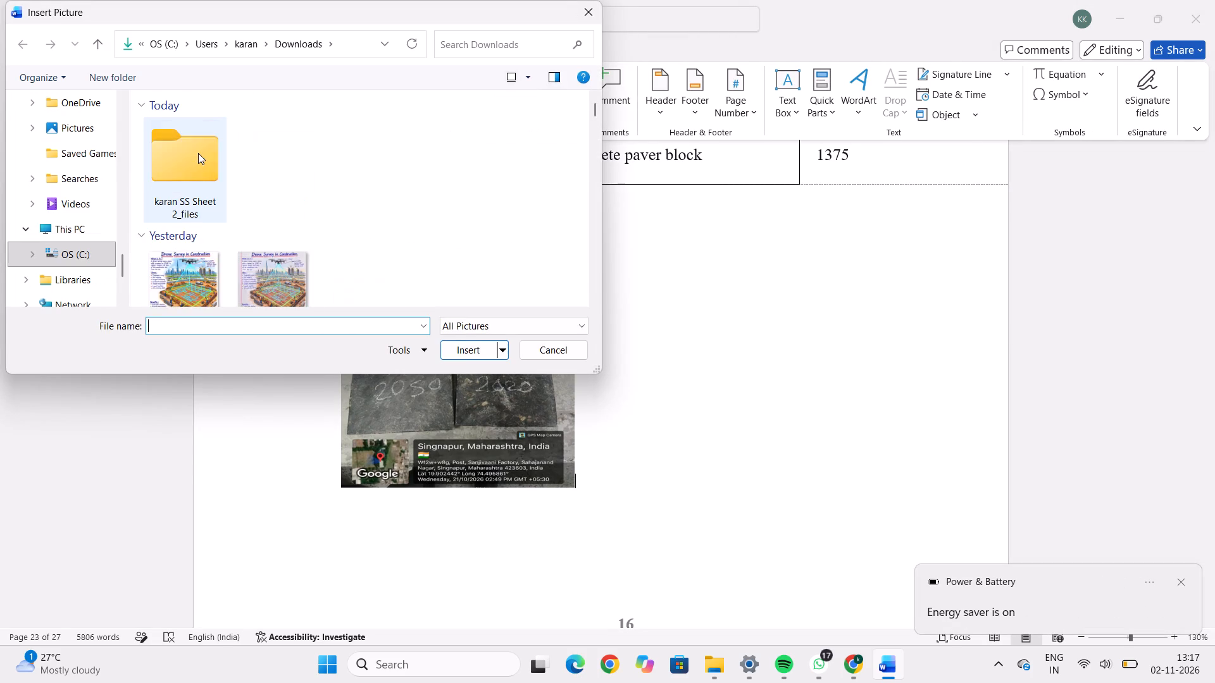
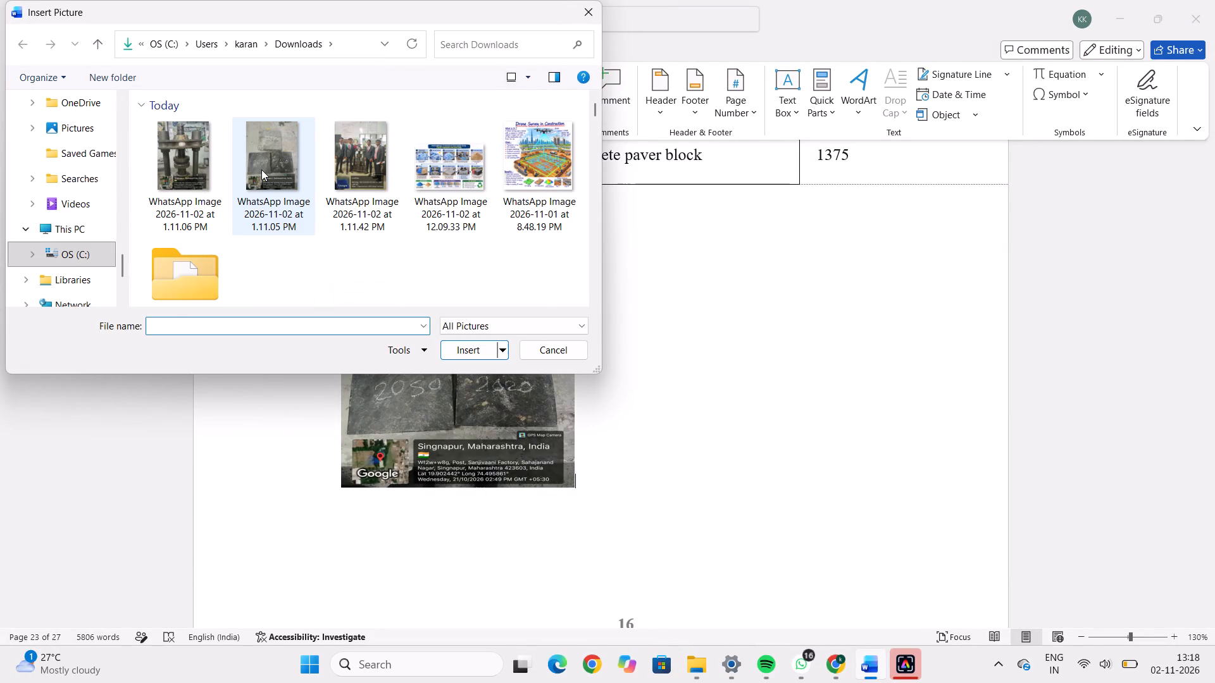
Insert the picture "WhatsApp Image 2026-11-02 at 1.11.06 PM" from Downloads after the paver block photo.
double_click(181, 166)
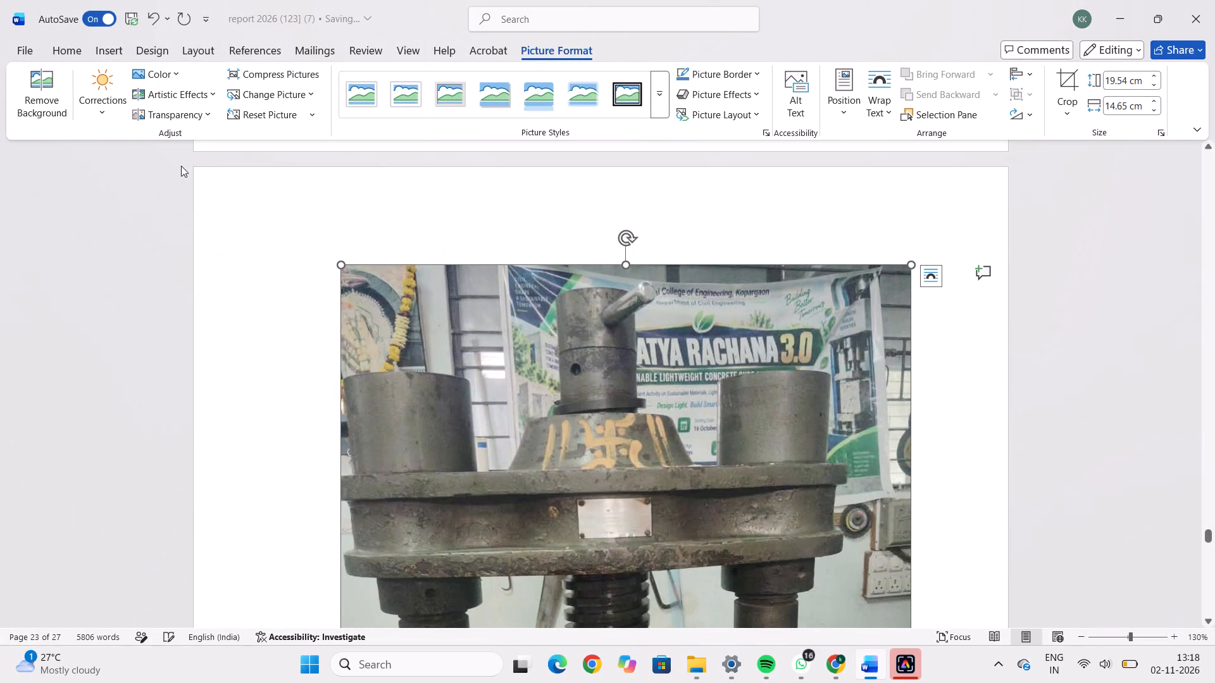
Resize the inserted testing machine photo to about 19.13 cm high and 9.65 cm wide.
left_click_drag(635, 270, 637, 338)
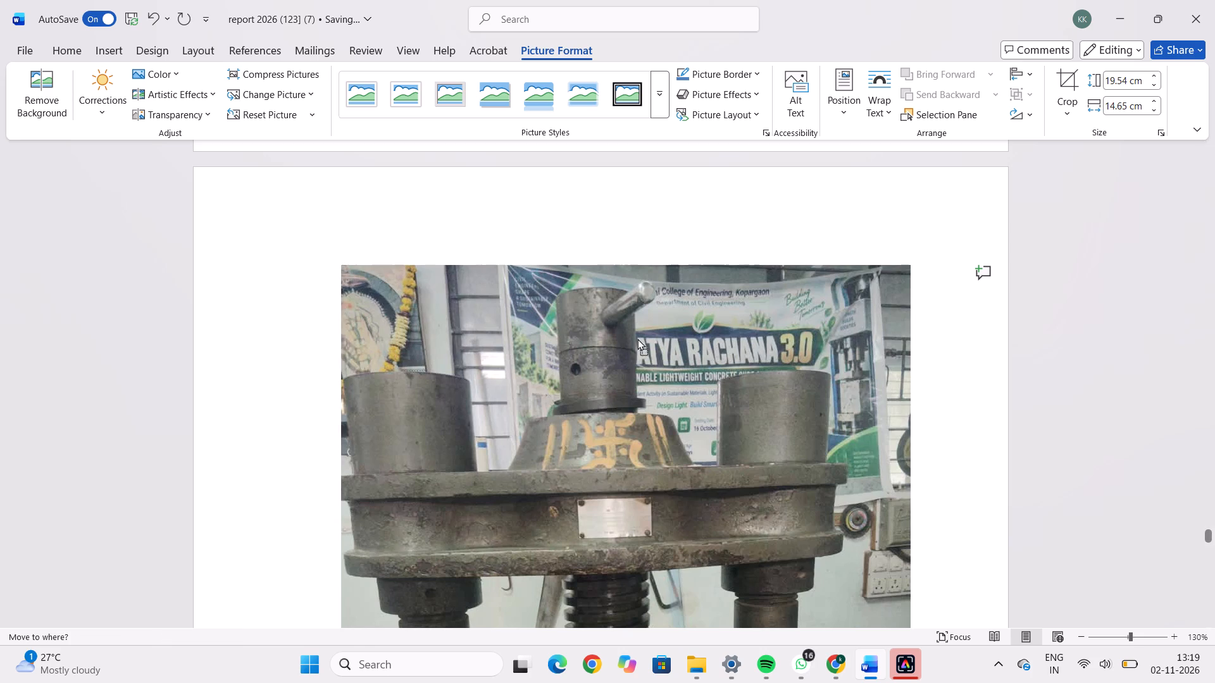
left_click_drag(637, 338, 654, 345)
left_click_drag(626, 266, 626, 281)
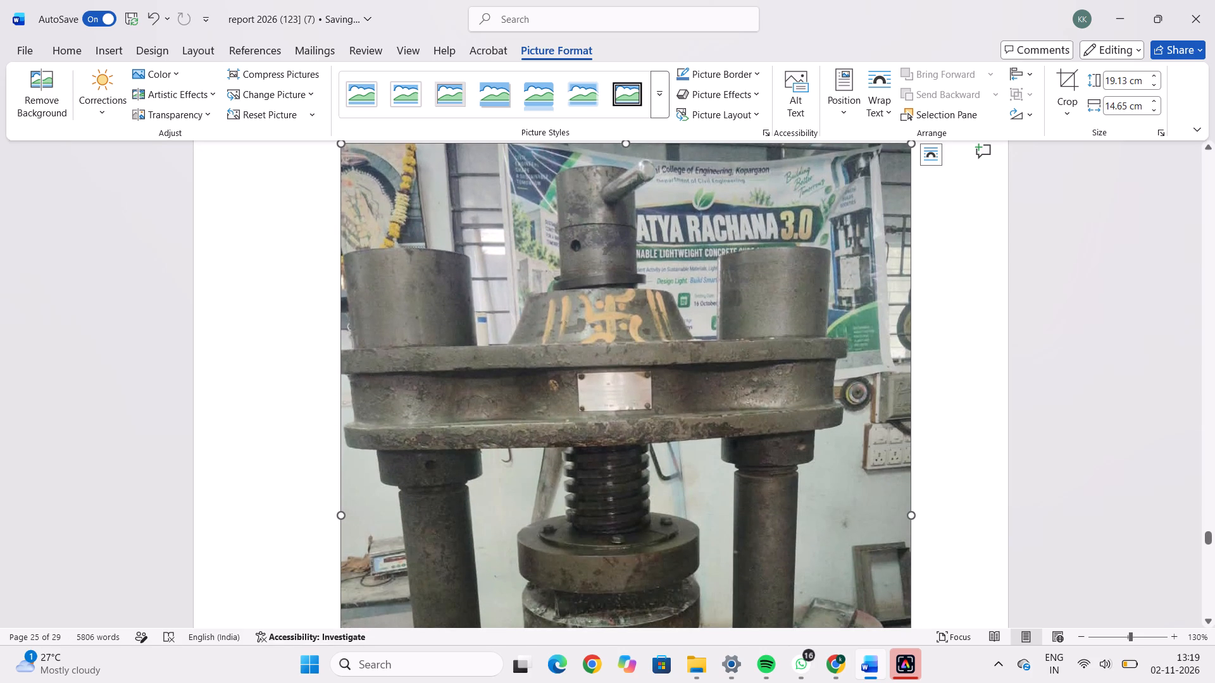
left_click_drag(911, 514, 729, 503)
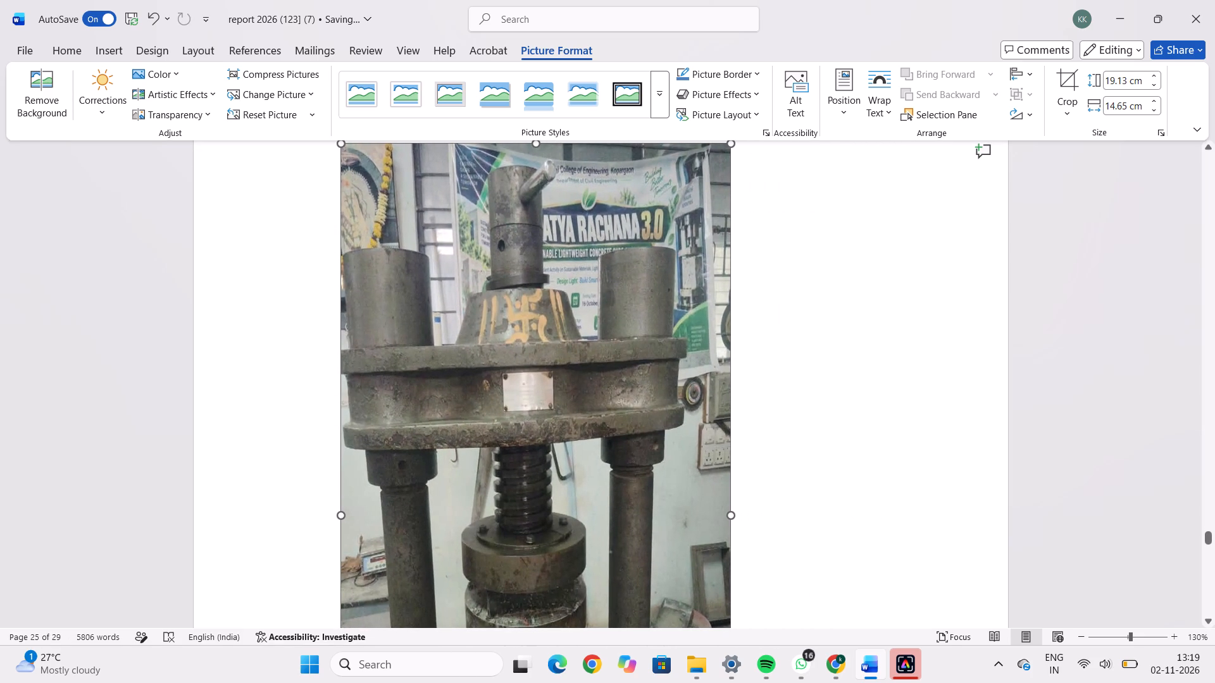
left_click_drag(729, 503, 716, 500)
Reduce the testing machine photo's height to roughly half so it sits directly below the paver block photo.
scroll(576, 342, "up", 2)
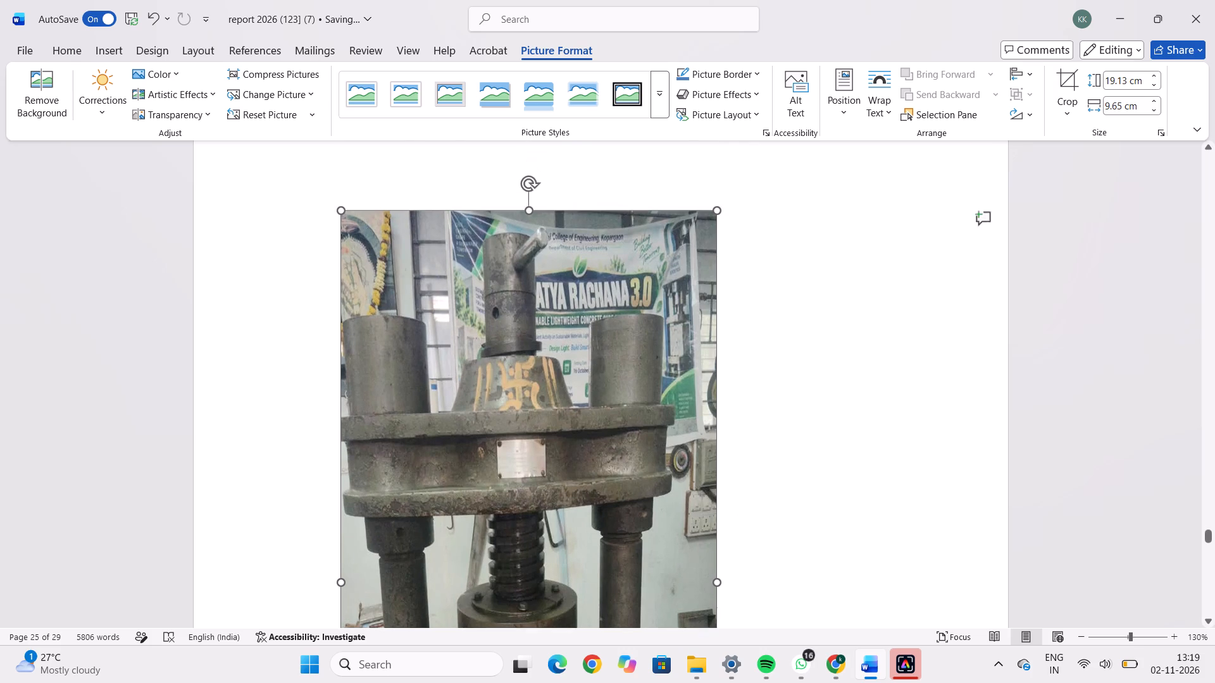
left_click_drag(531, 235, 531, 264)
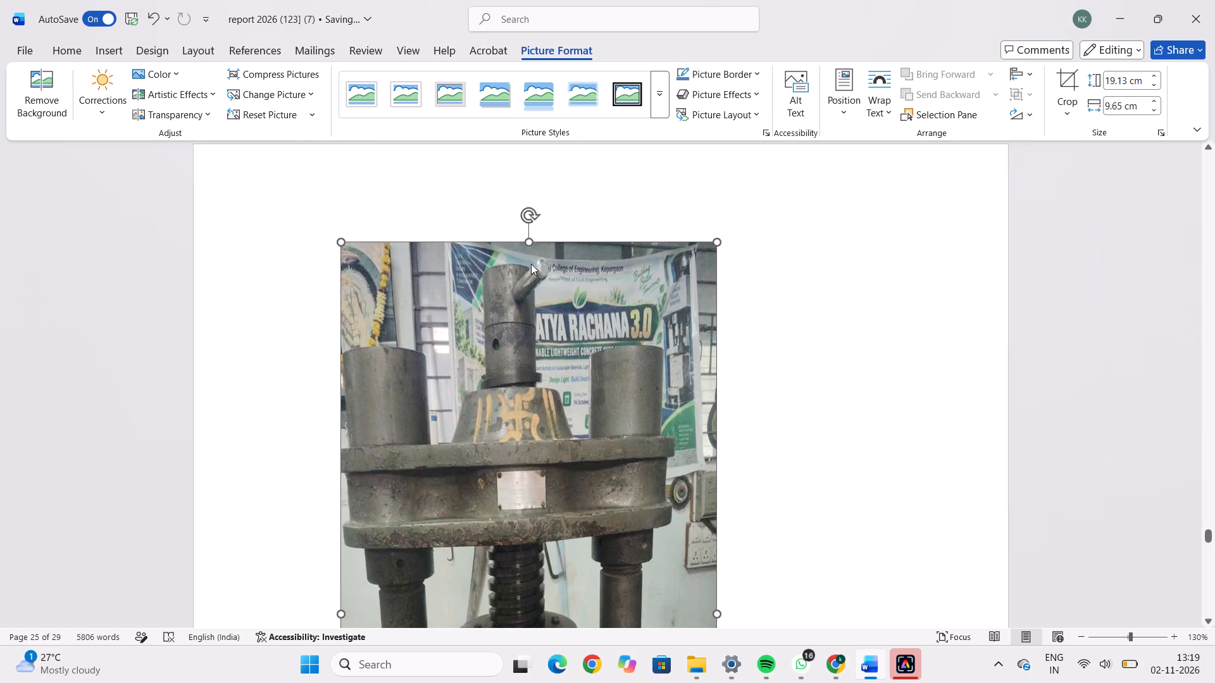
left_click_drag(531, 264, 531, 259)
left_click(526, 275)
left_click_drag(531, 240, 532, 249)
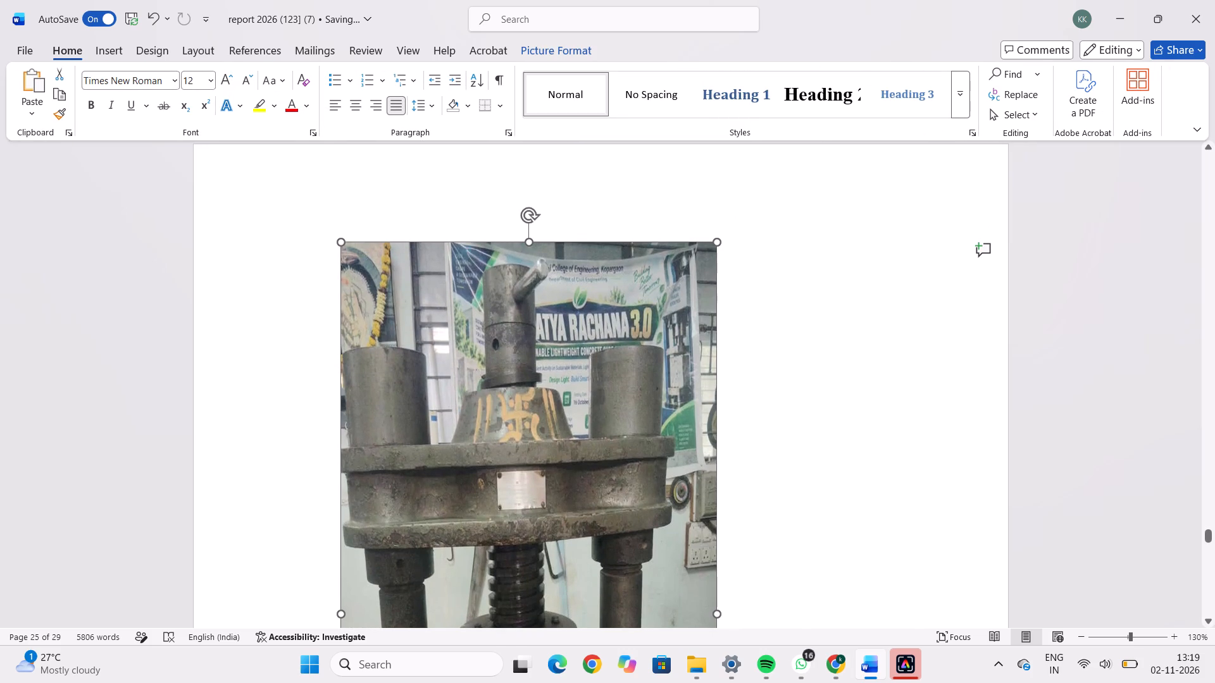
left_click_drag(532, 249, 619, 567)
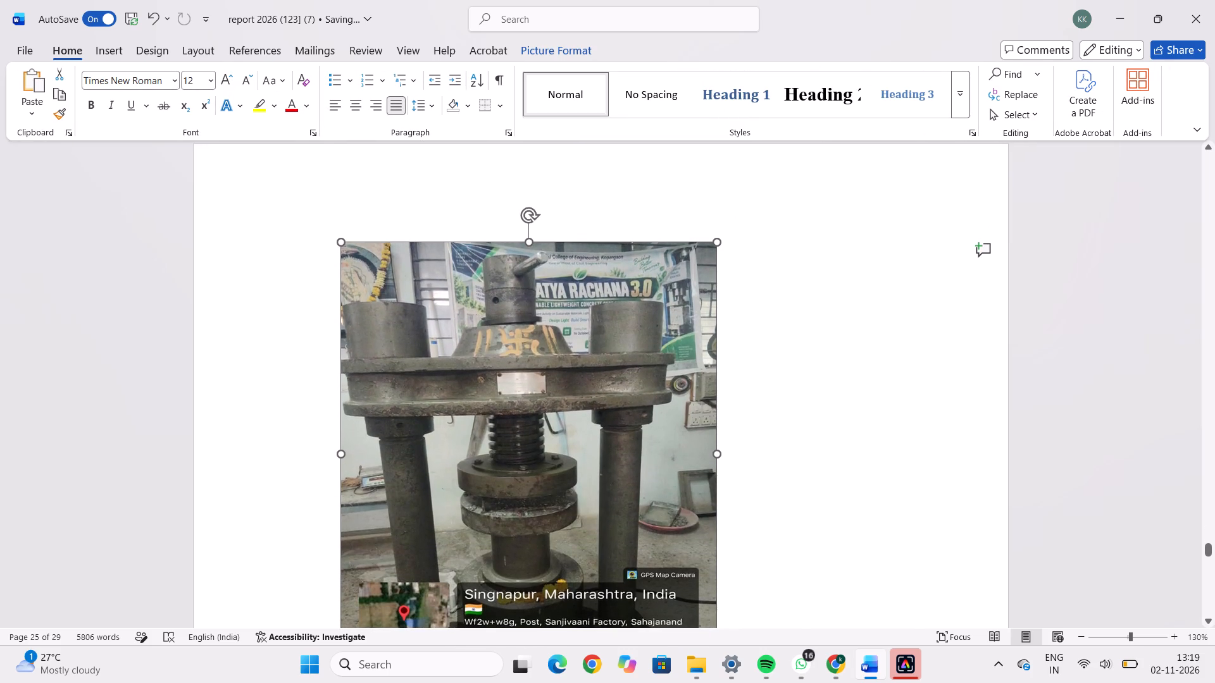
left_click_drag(619, 567, 625, 548)
left_click_drag(547, 350, 540, 405)
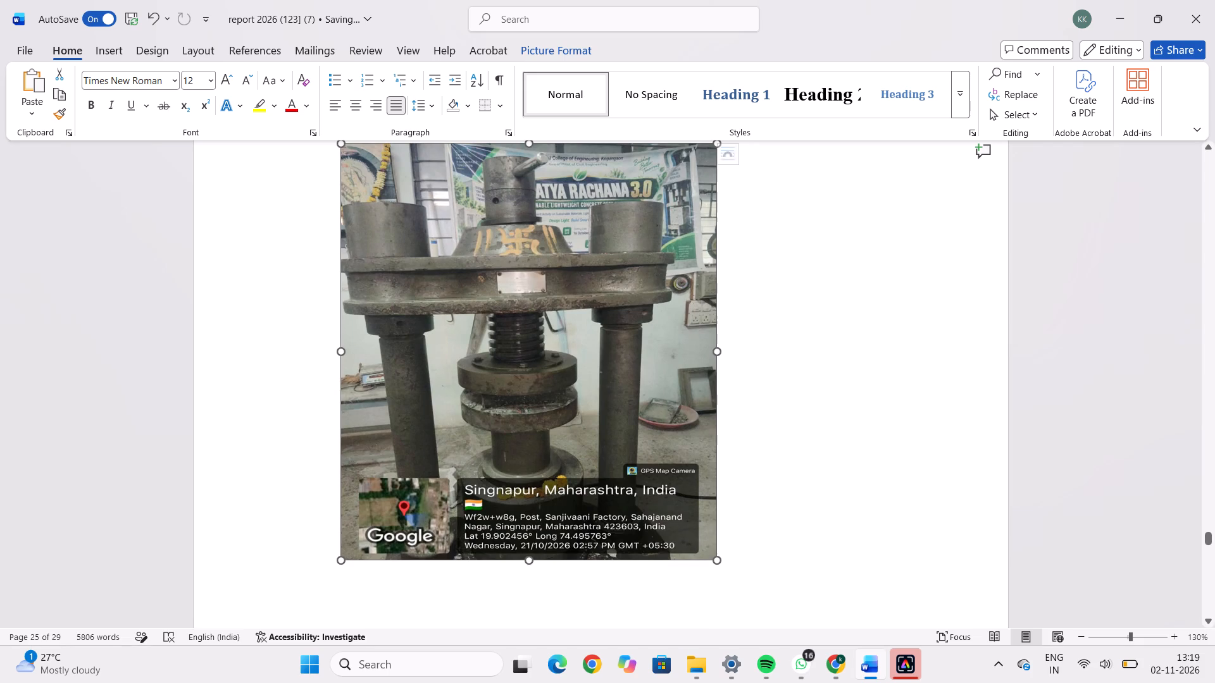
left_click_drag(535, 569, 536, 532)
left_click(534, 560)
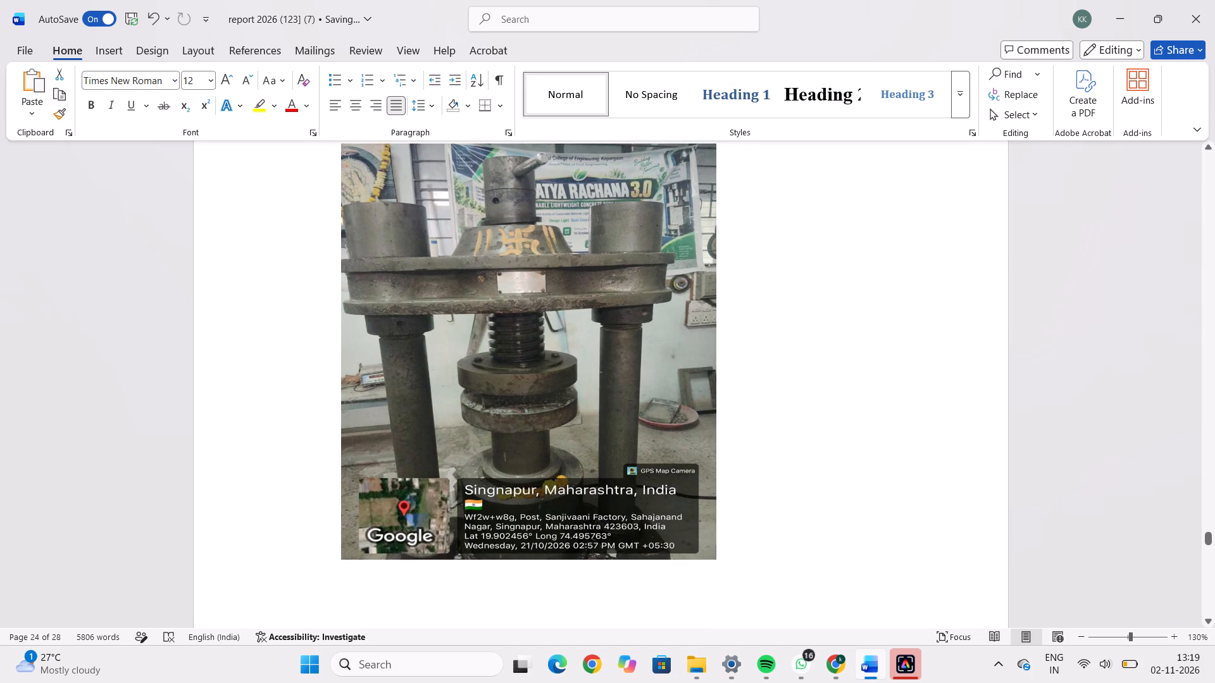
Shrink the testing machine photo to about 7.71 cm high and 6.3 cm wide so it sits beside the paver block photo.
scroll(578, 255, "up", 2)
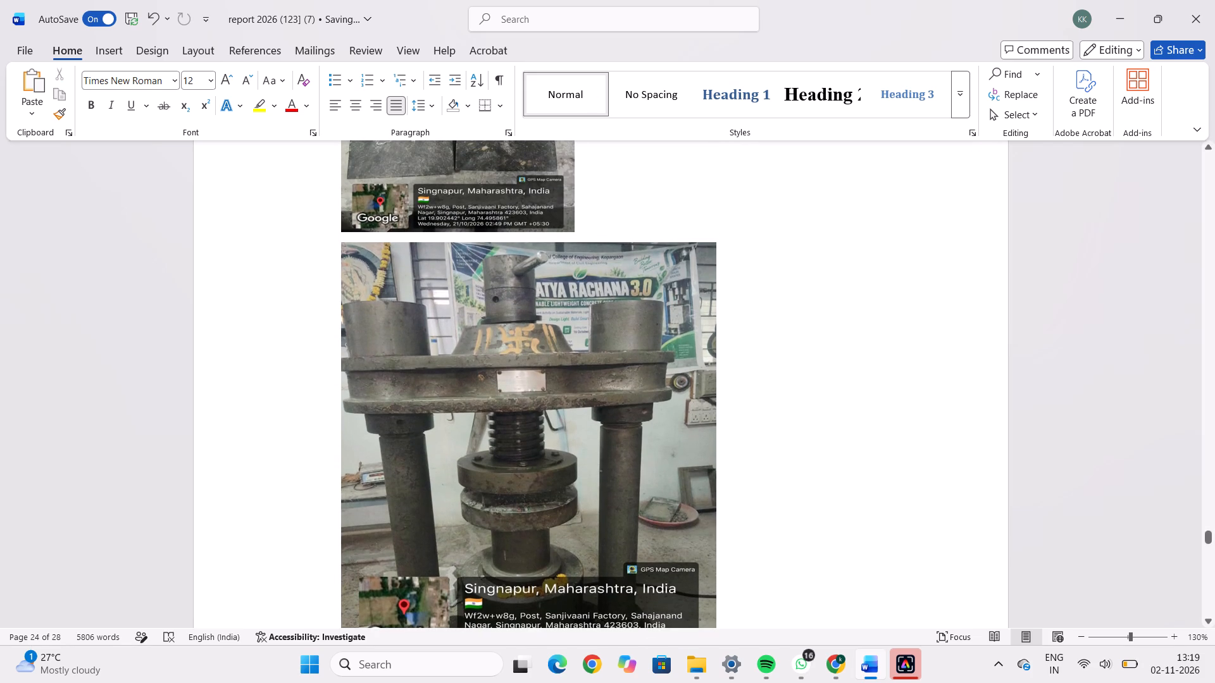
scroll(539, 296, "up", 2)
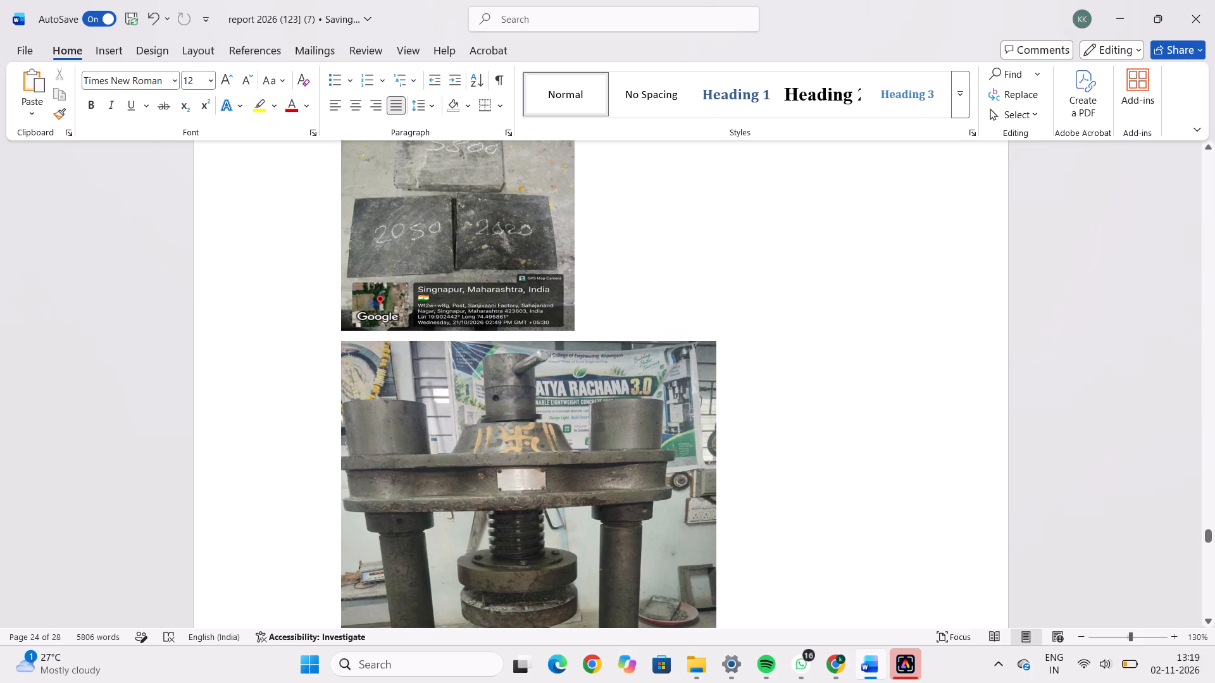
left_click(543, 346)
left_click_drag(529, 343, 544, 454)
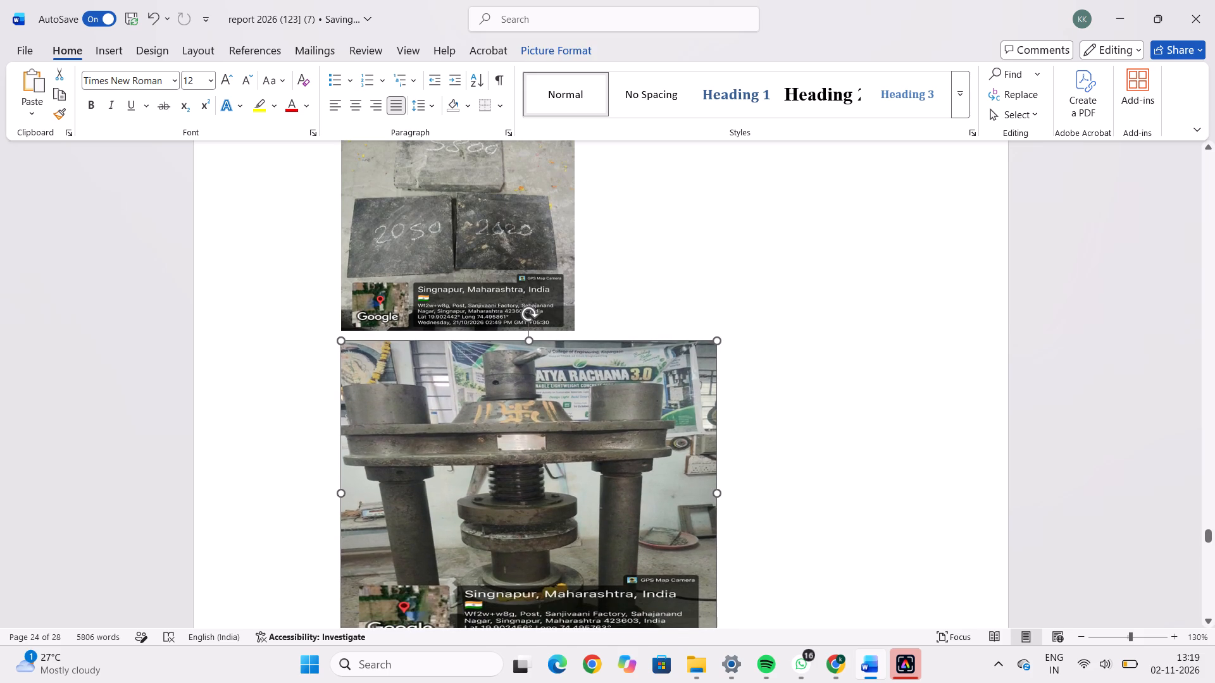
left_click_drag(544, 454, 554, 457)
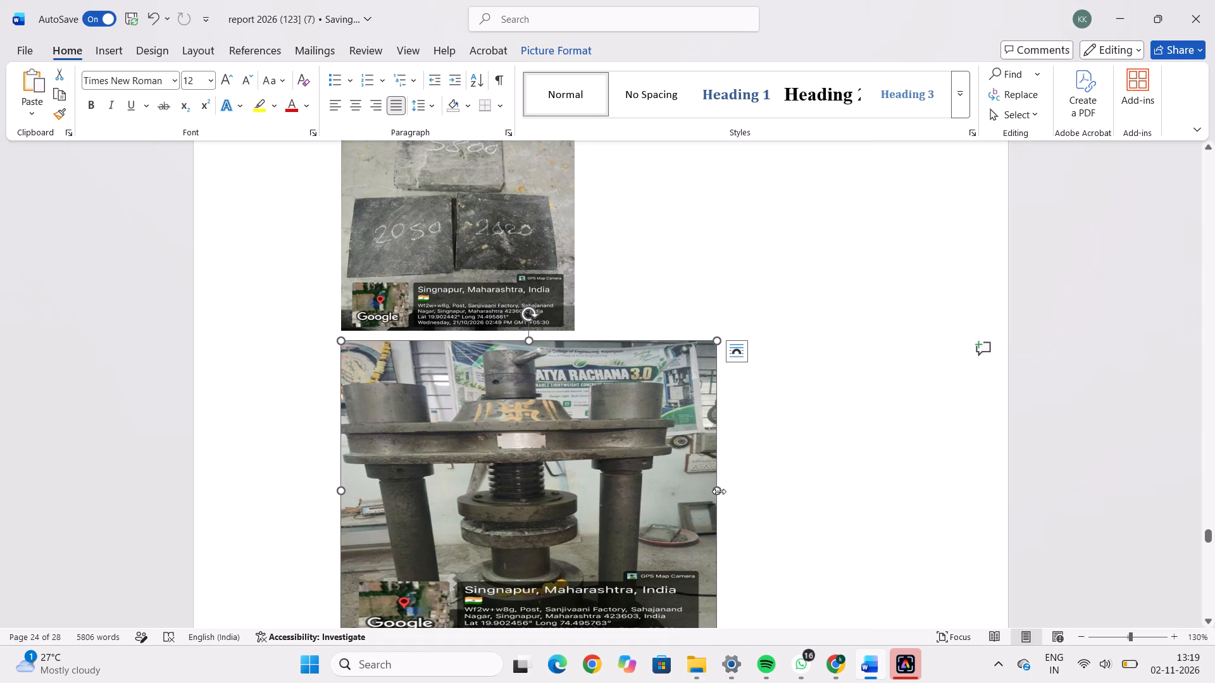
left_click_drag(719, 491, 704, 491)
left_click_drag(706, 489, 635, 499)
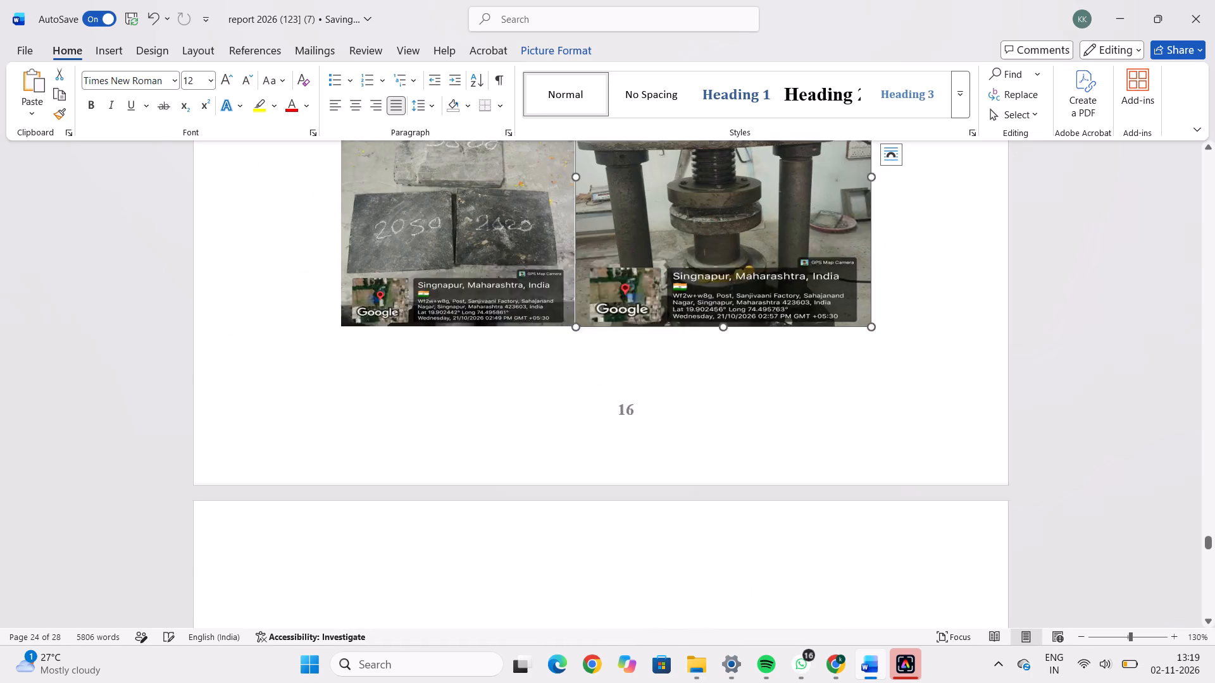
scroll(740, 337, "up", 3)
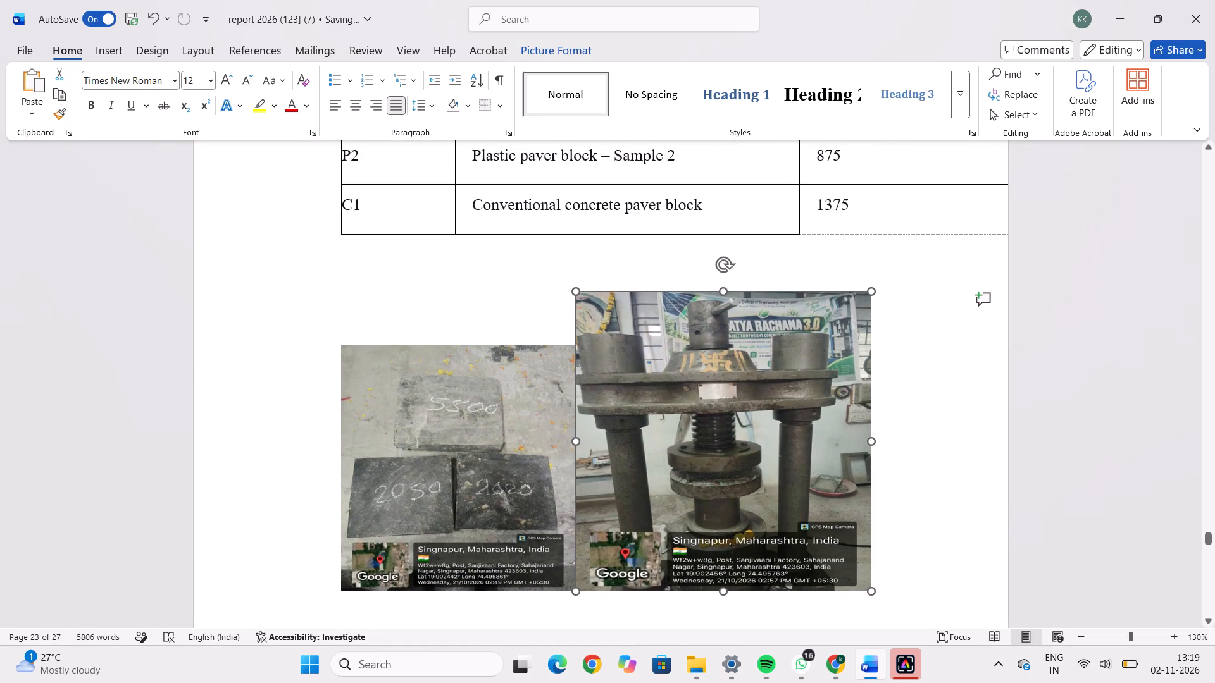
left_click_drag(573, 436, 602, 441)
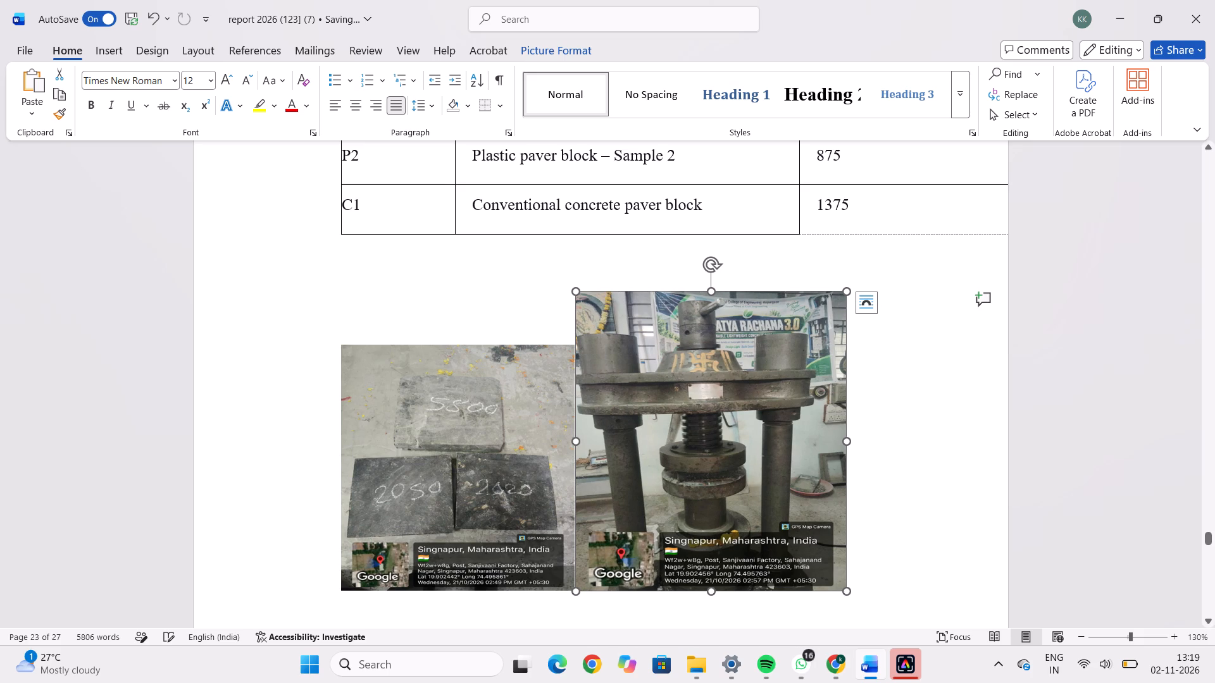
left_click_drag(575, 441, 601, 442)
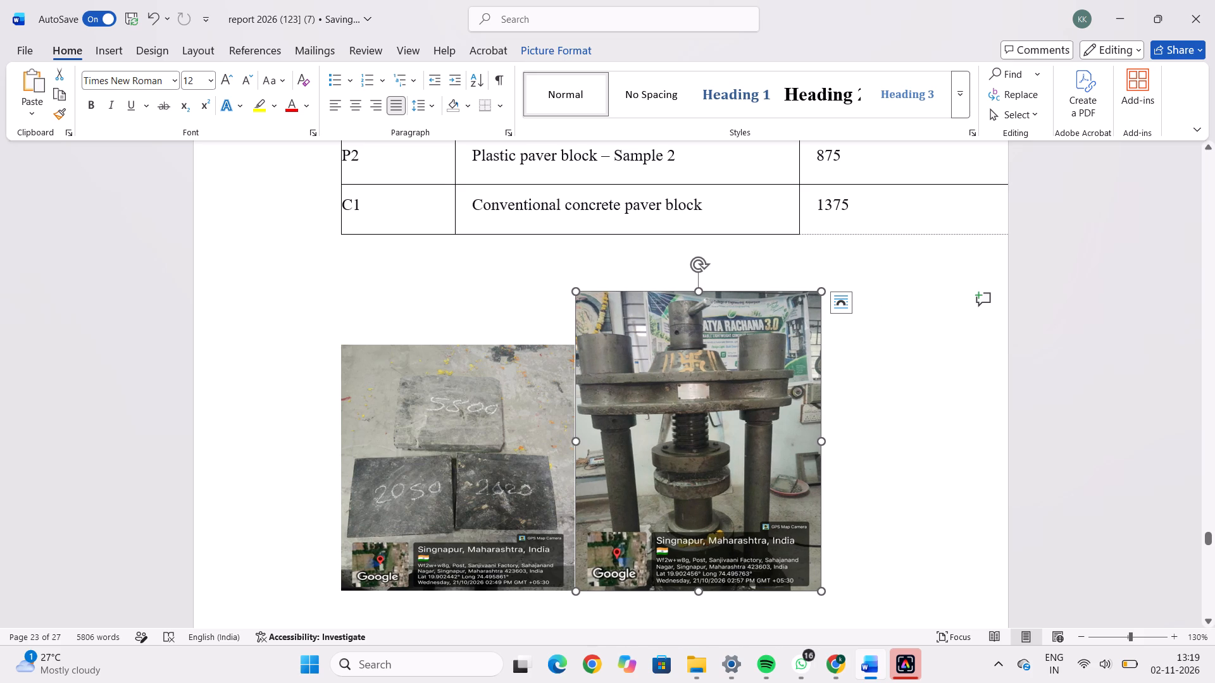
Cut the paver block photo that stands beside the testing machine photo.
left_click(504, 450)
right_click(480, 397)
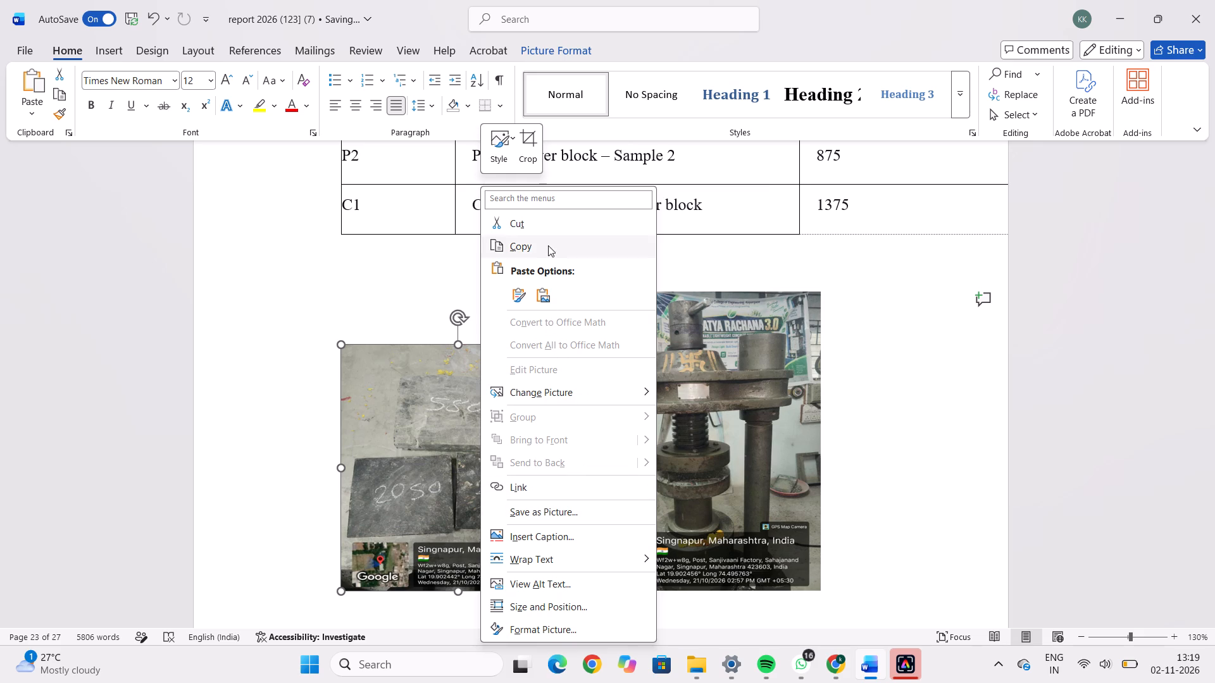
left_click(554, 230)
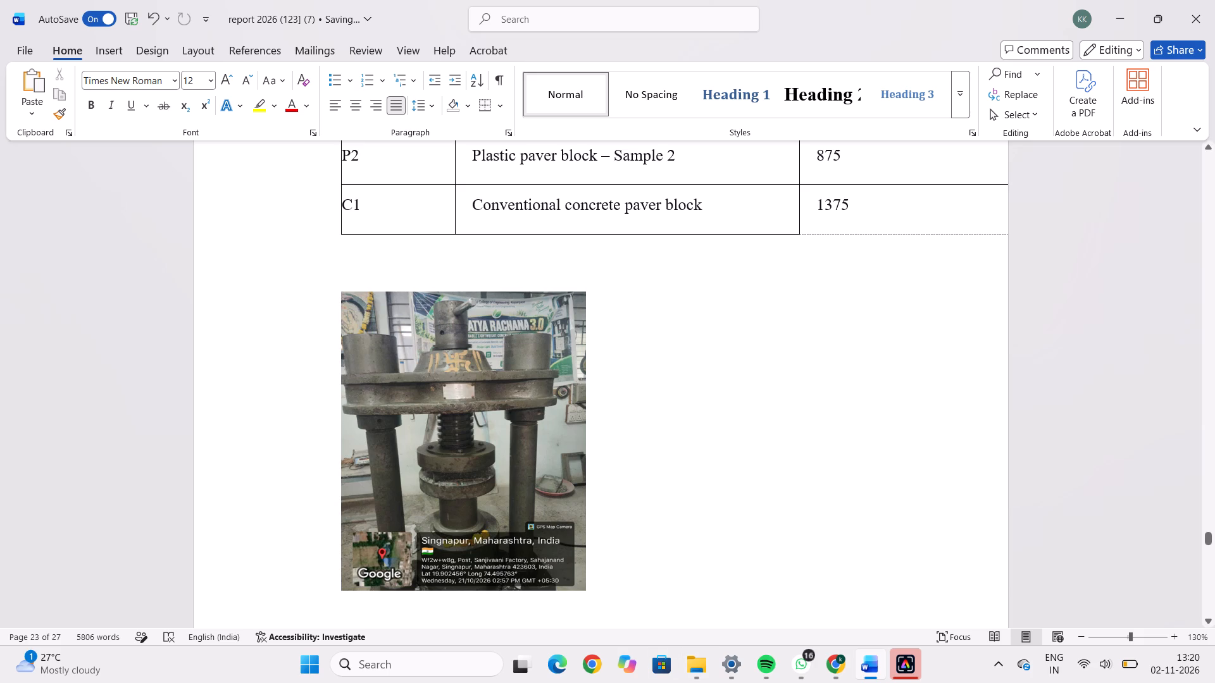
Insert the paver block photo again, placing it before the testing machine photo below the paver block table.
scroll(452, 429, "down", 1)
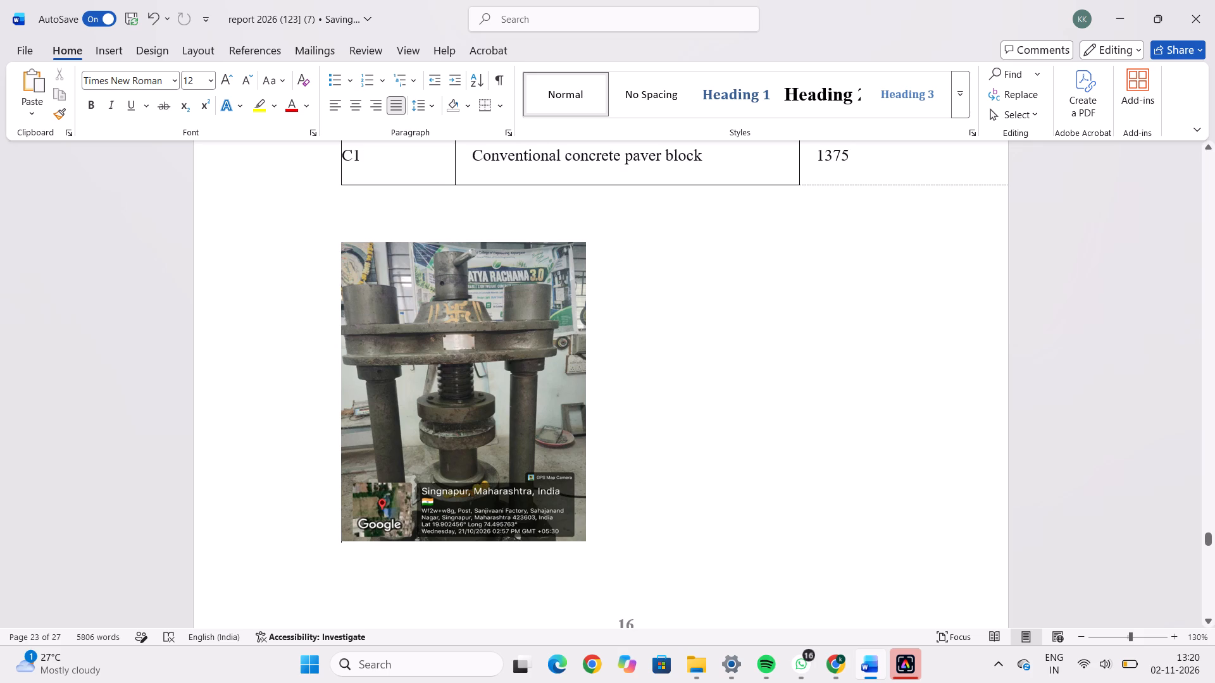
scroll(459, 423, "down", 17)
scroll(459, 423, "up", 2)
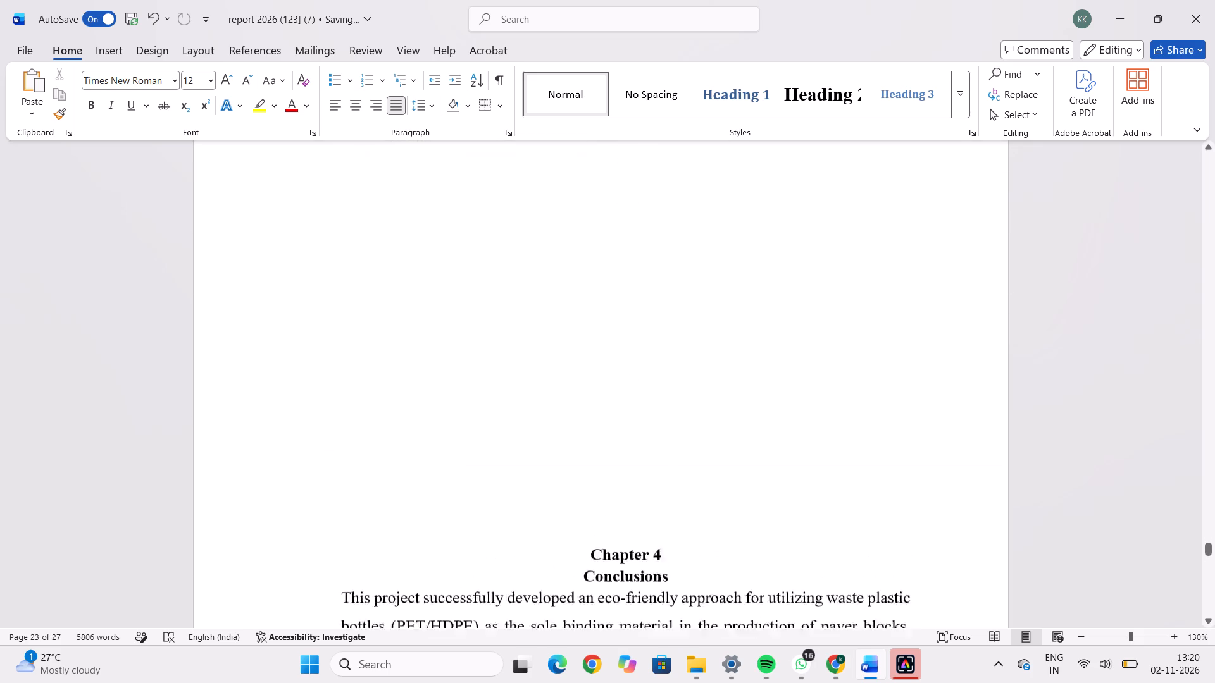
scroll(459, 423, "up", 16)
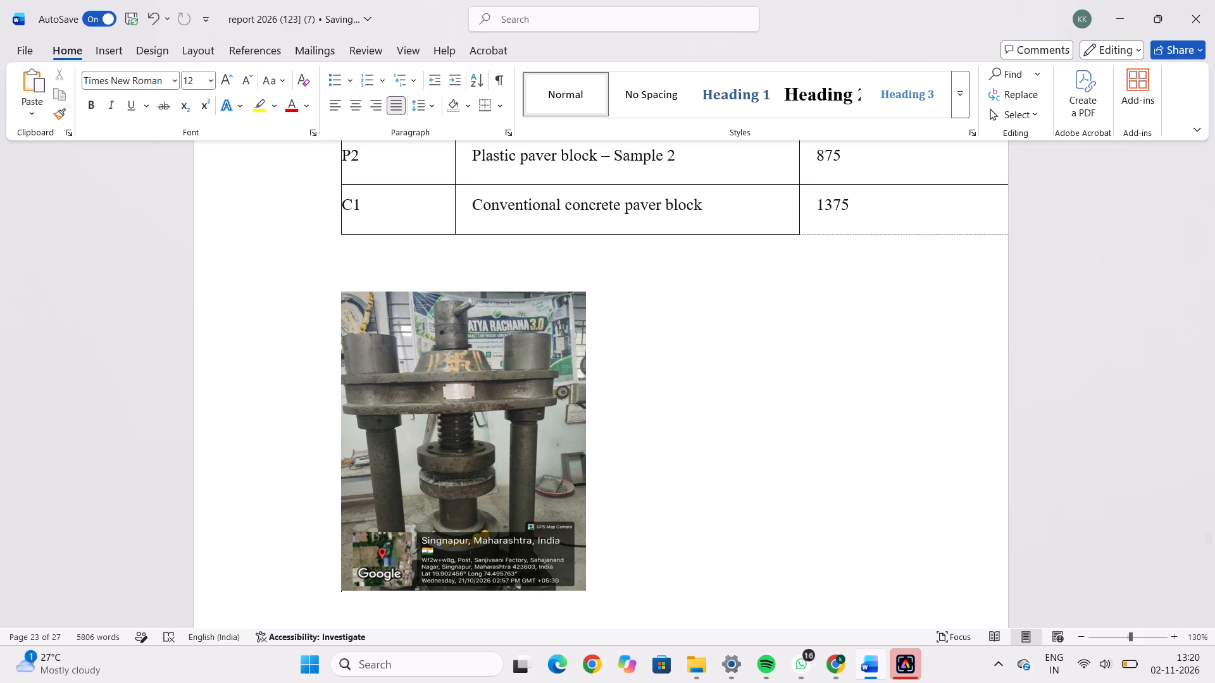
scroll(750, 391, "down", 2)
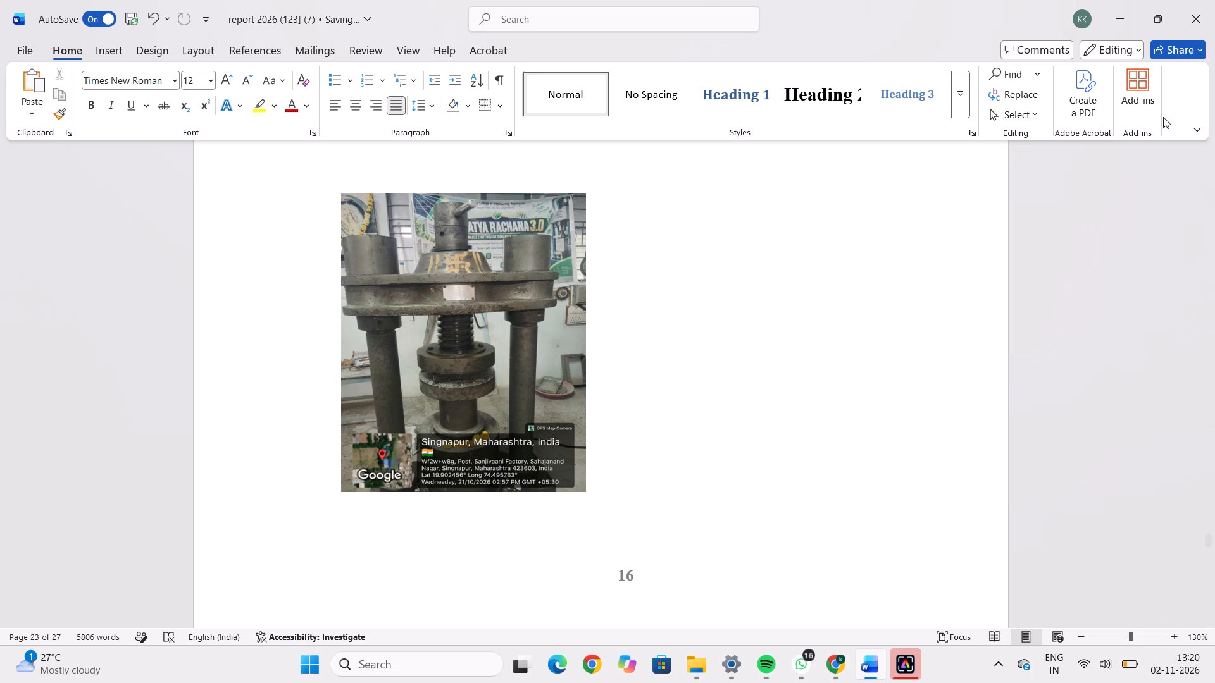
Insert the paver block picture "WhatsApp Image 2026-11-02 at 1.11.05 PM" from Downloads on the testing machine photo's line.
left_click(120, 51)
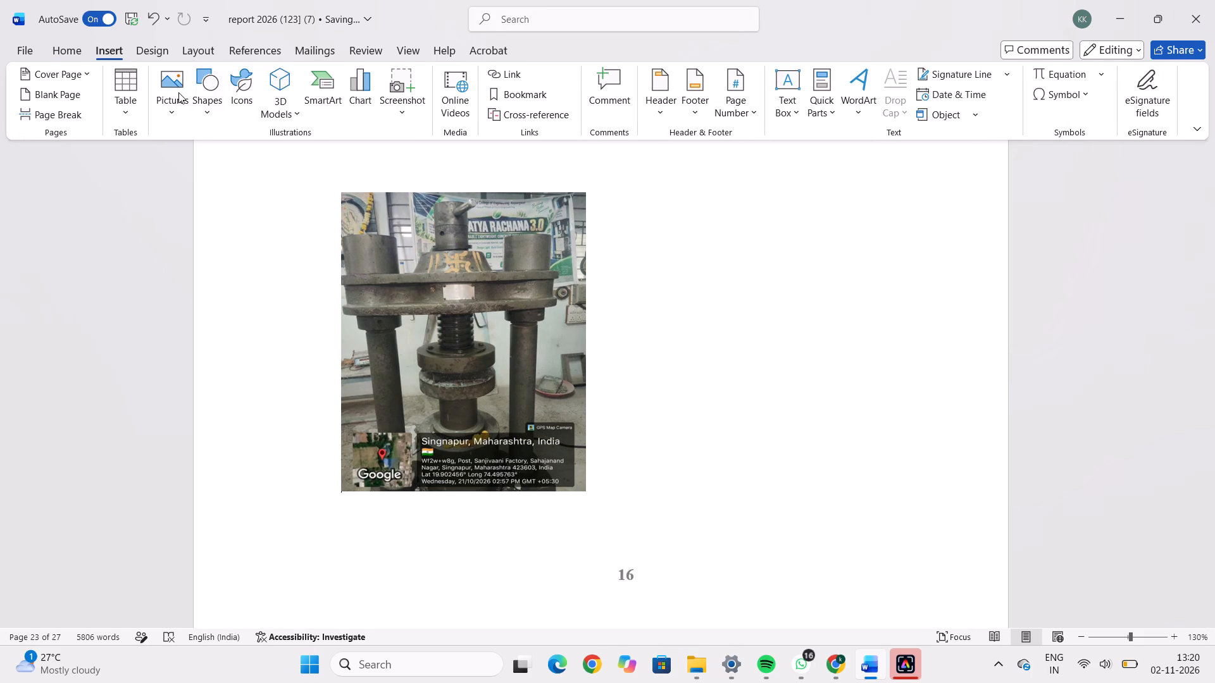
left_click(178, 92)
left_click(201, 160)
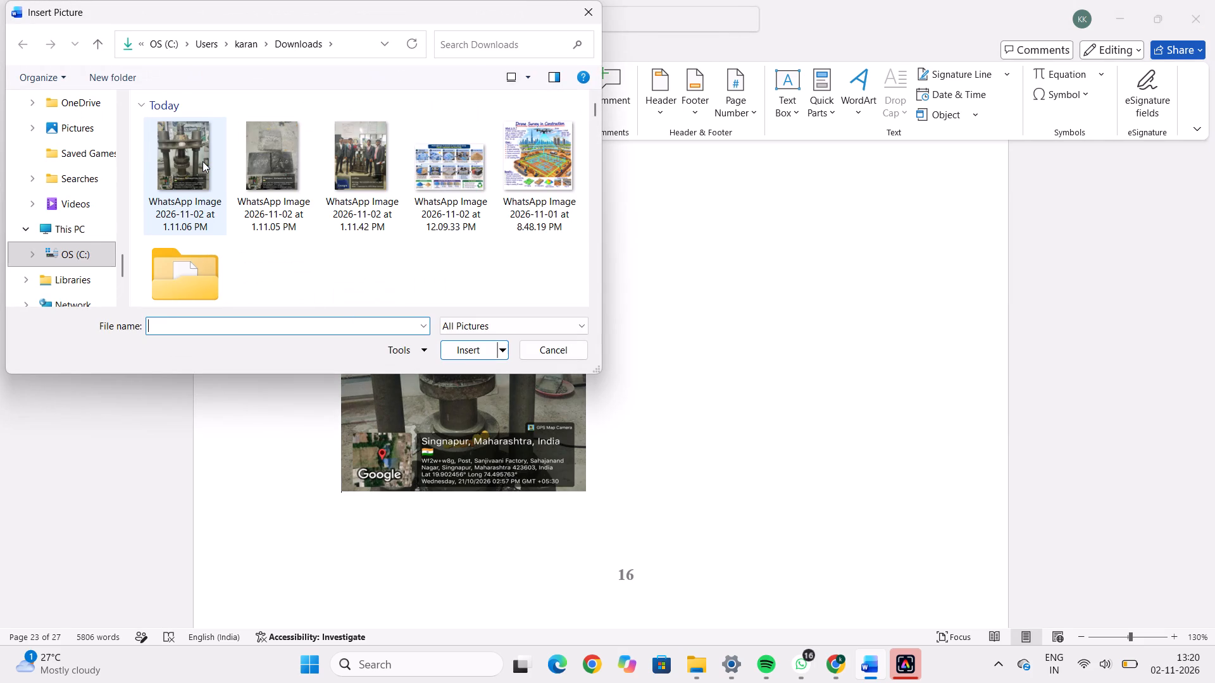
left_click(283, 161)
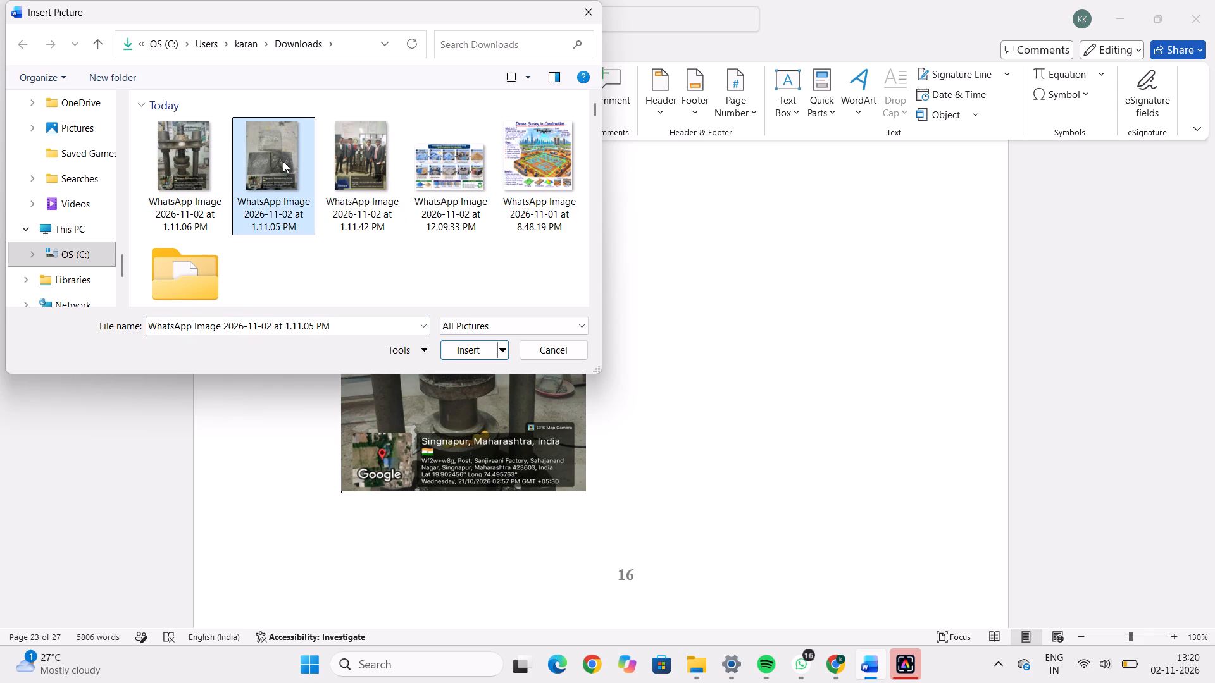
double_click(283, 161)
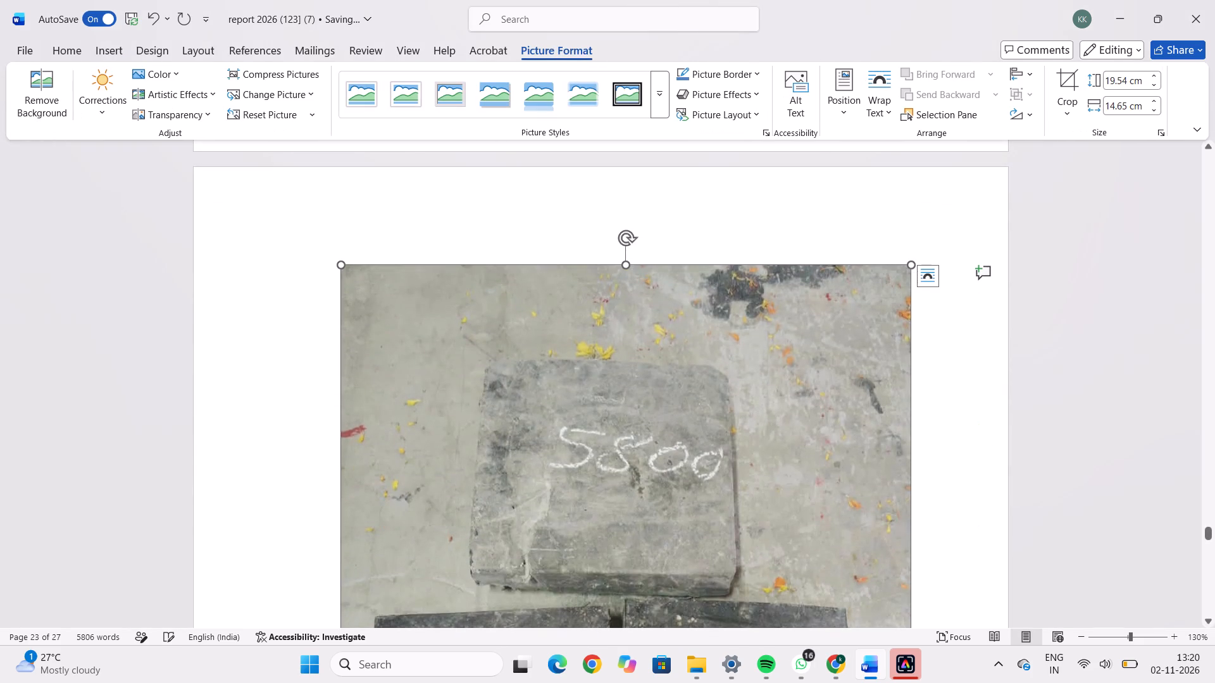
Try to shrink the newly inserted paver block photo from its upper edge and corner.
left_click(616, 258)
left_click(630, 267)
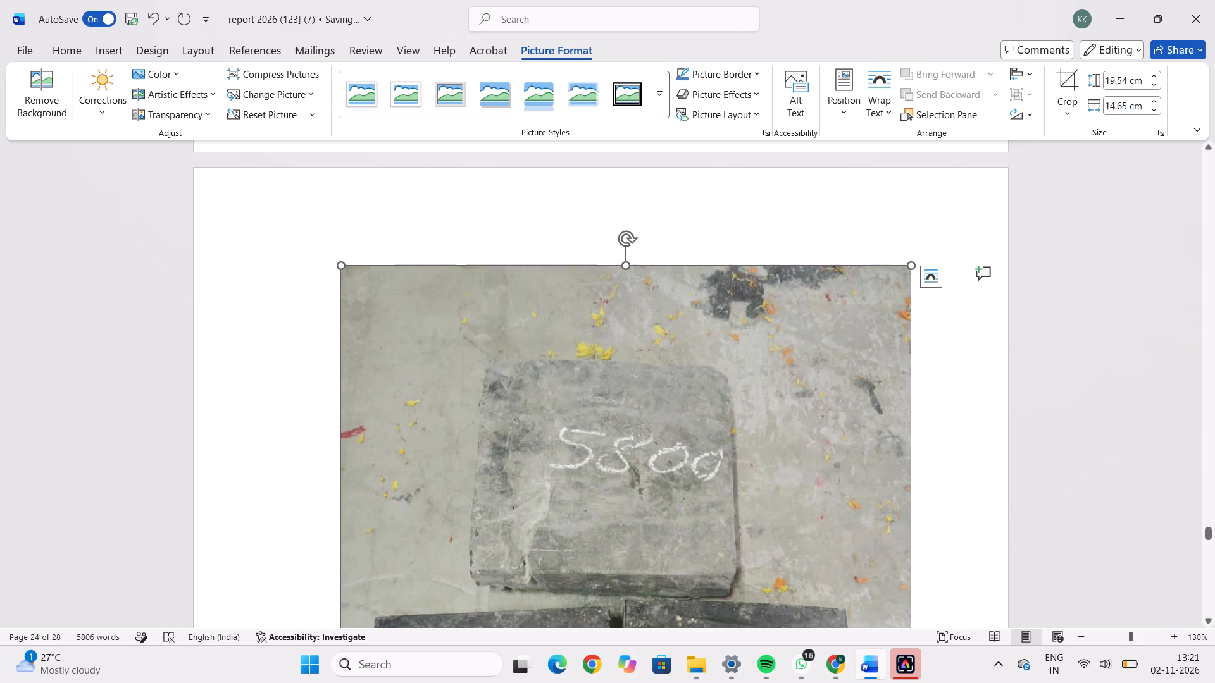
left_click_drag(347, 262, 458, 280)
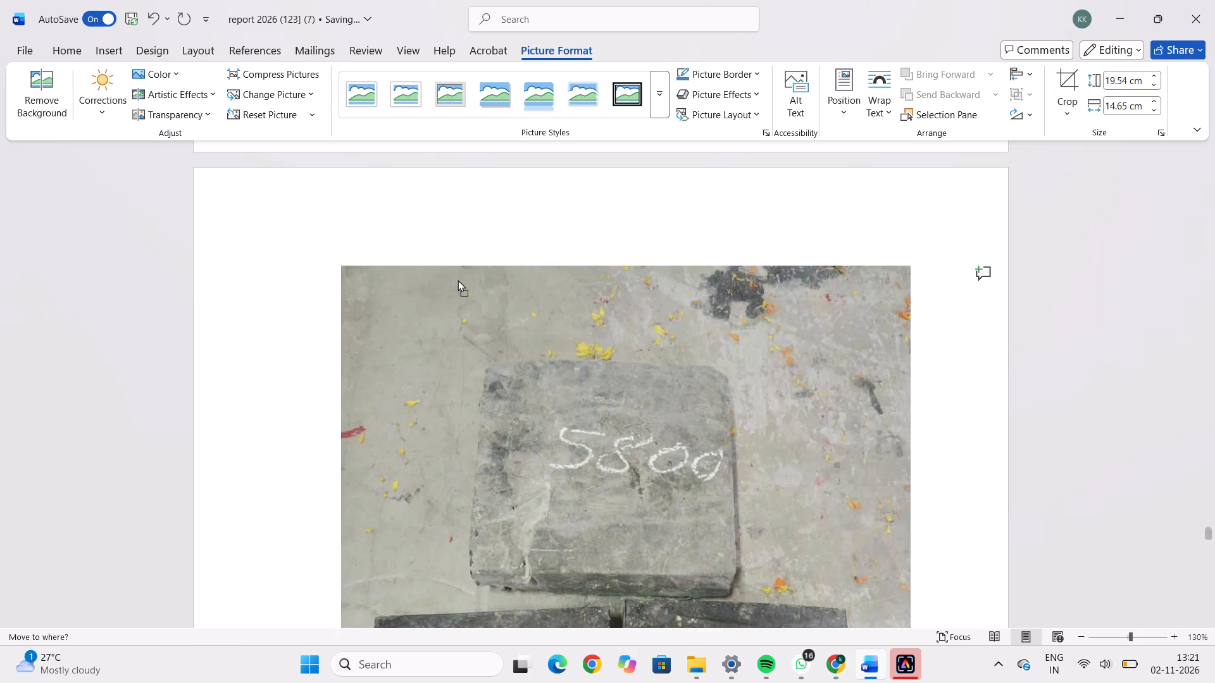
left_click_drag(458, 280, 463, 280)
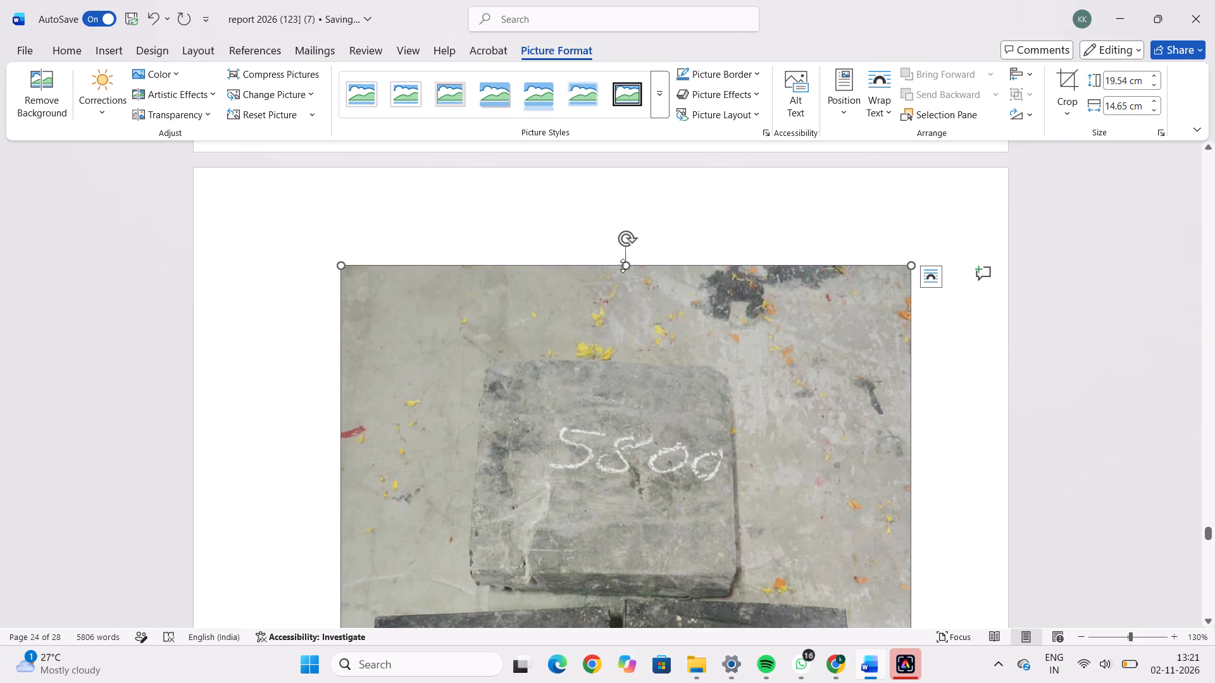
Resize the newly inserted paver block photo to about 10.09 cm high and 8.71 cm wide.
left_click_drag(623, 266, 670, 634)
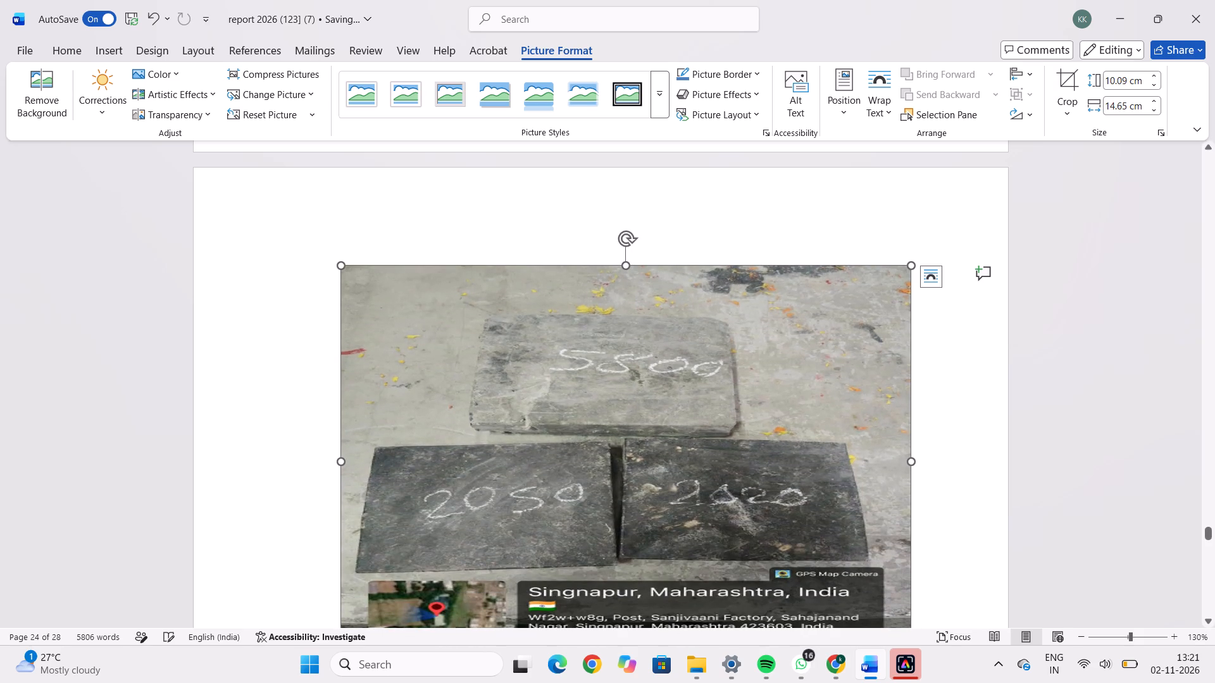
left_click_drag(912, 459, 826, 456)
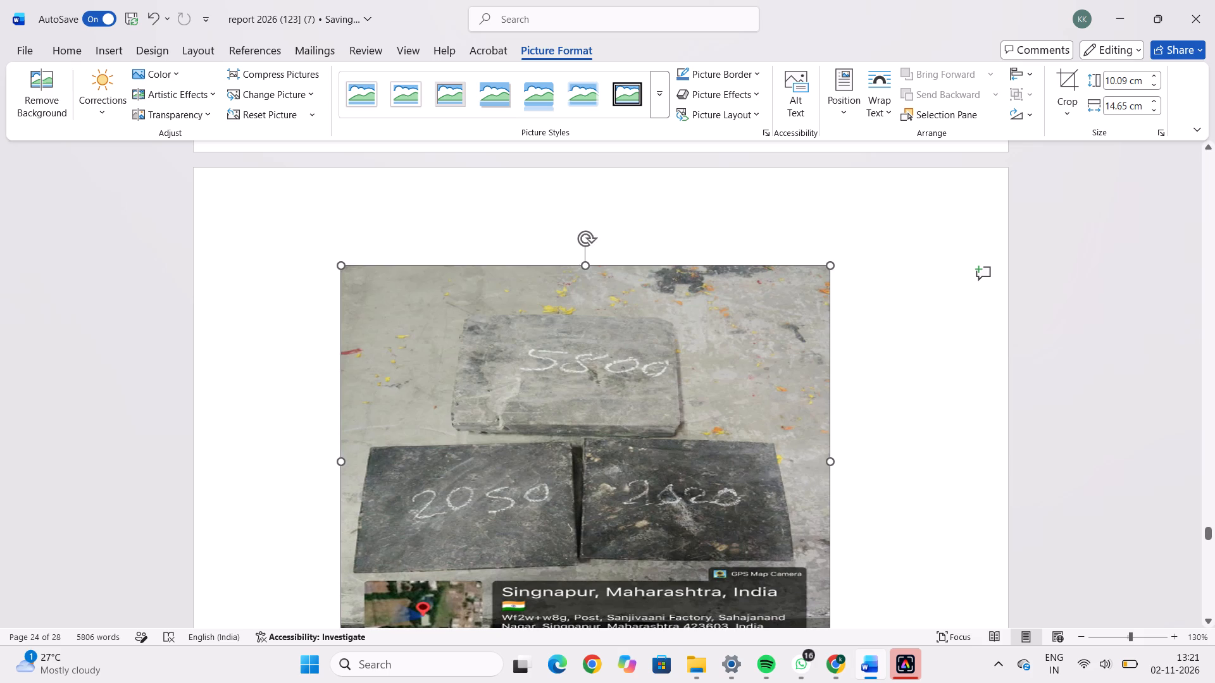
left_click_drag(826, 456, 738, 450)
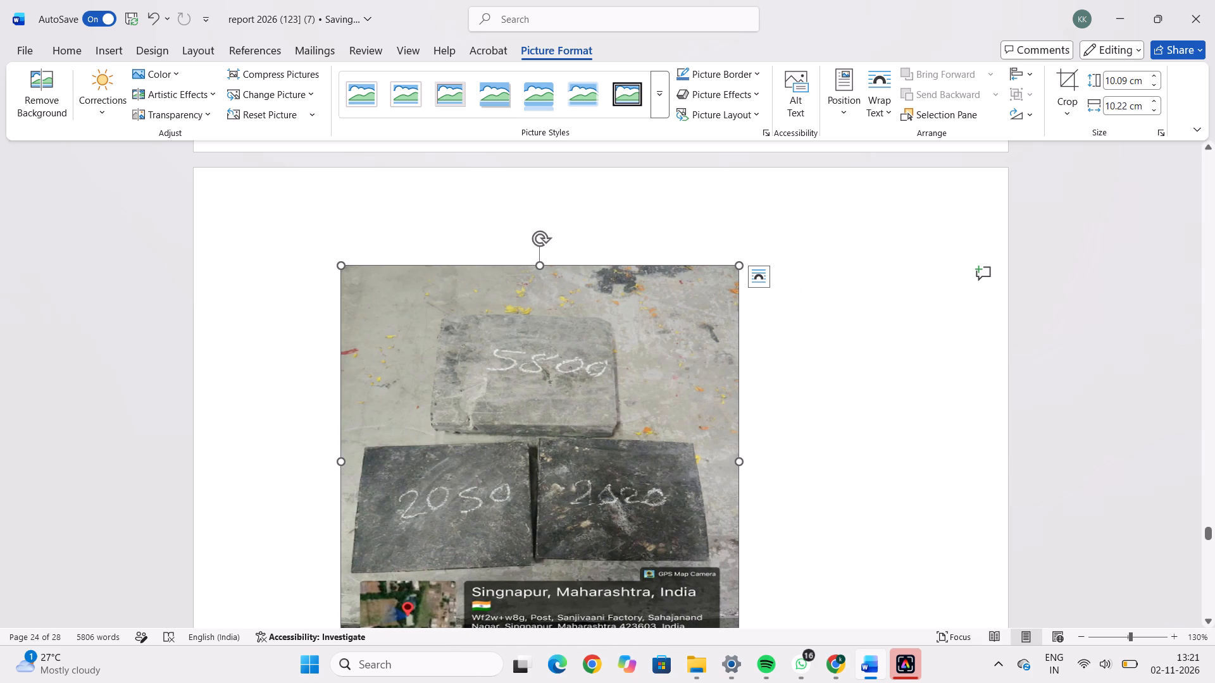
left_click_drag(342, 455, 385, 456)
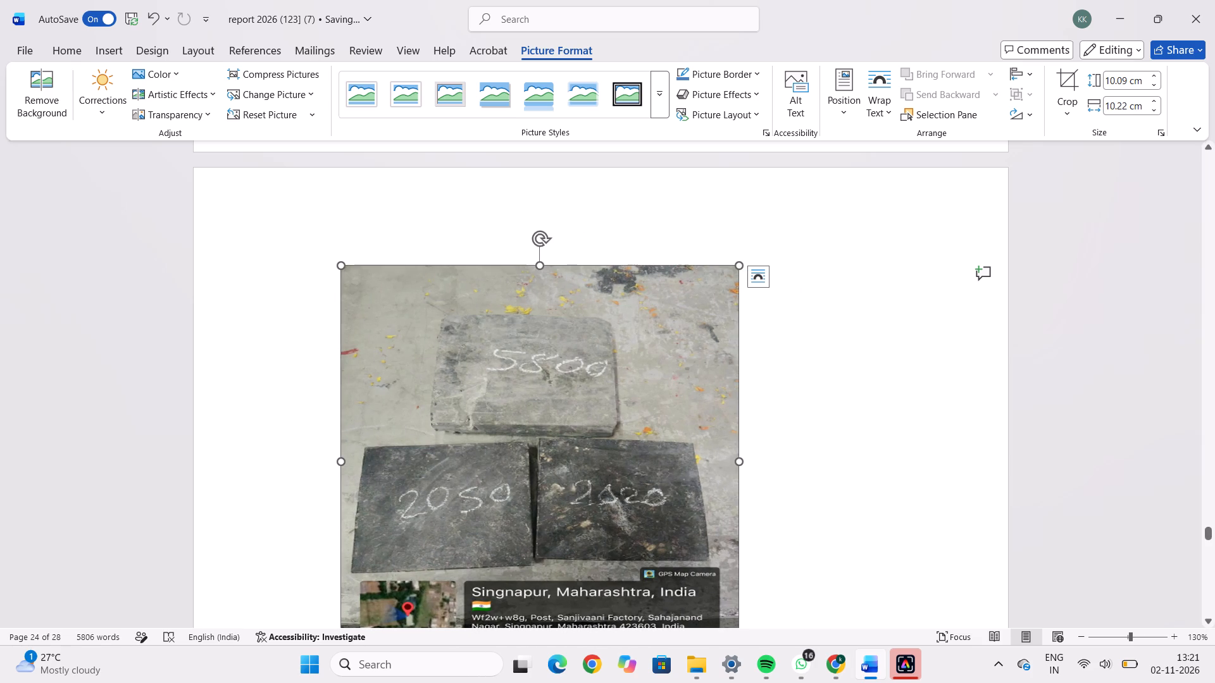
left_click(364, 452)
left_click_drag(341, 457, 400, 460)
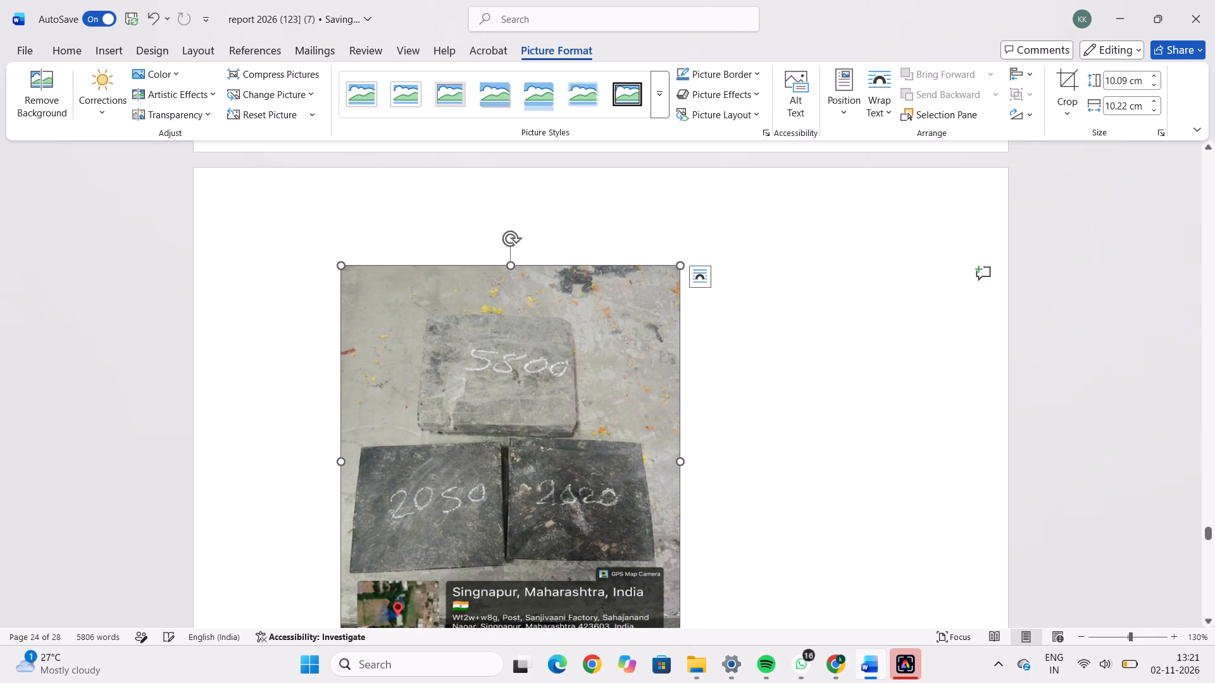
Reduce the paver block photo's height to about 6.5 cm and narrow it until the testing machine photo fits beside it.
scroll(397, 420, "down", 2)
scroll(454, 478, "down", 1)
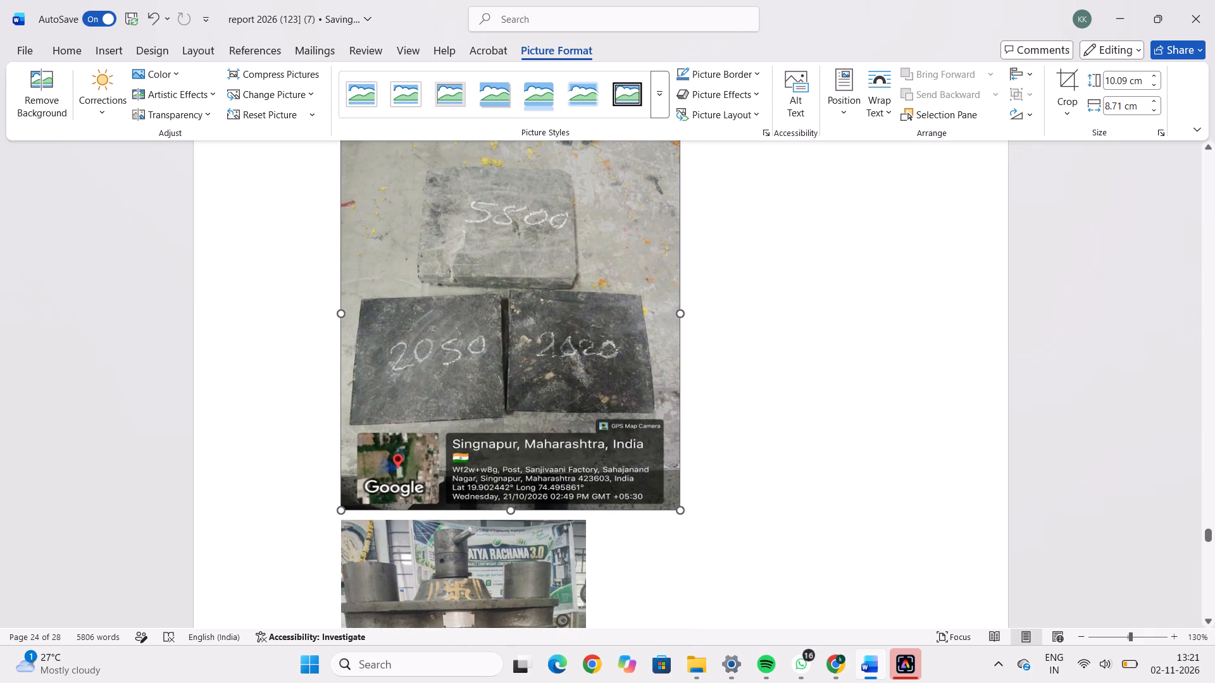
left_click_drag(515, 512, 526, 395)
scroll(526, 395, "up", 2)
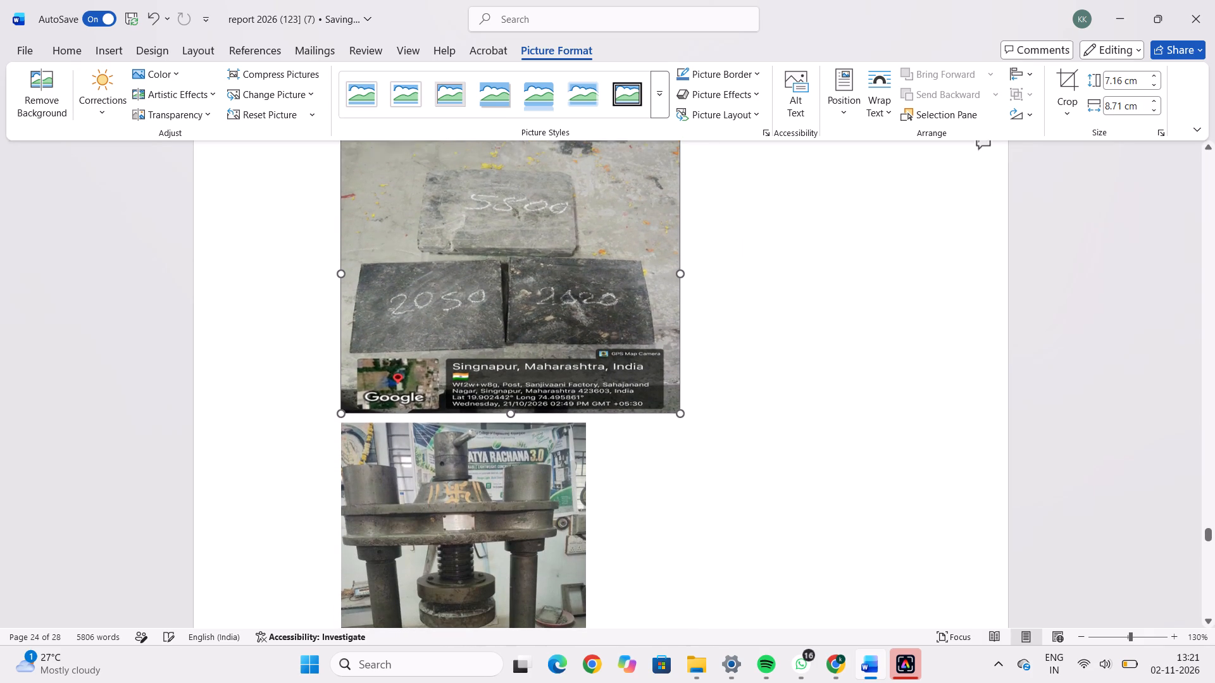
left_click_drag(513, 220, 513, 244)
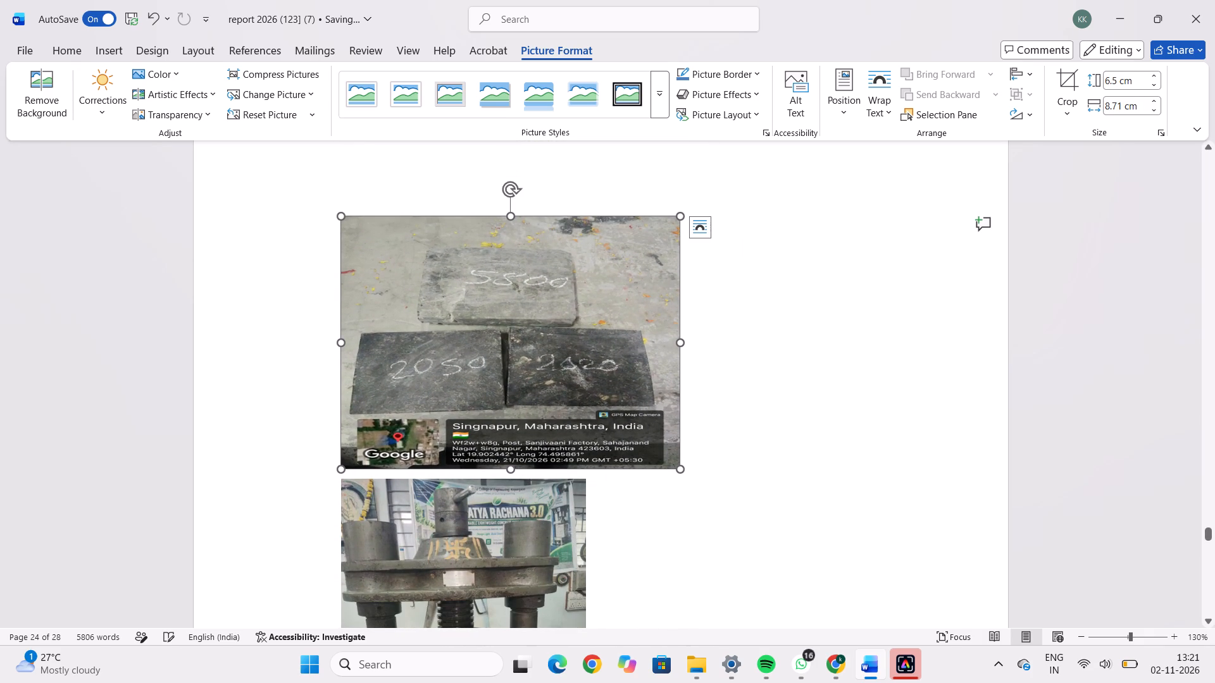
left_click_drag(339, 345, 399, 352)
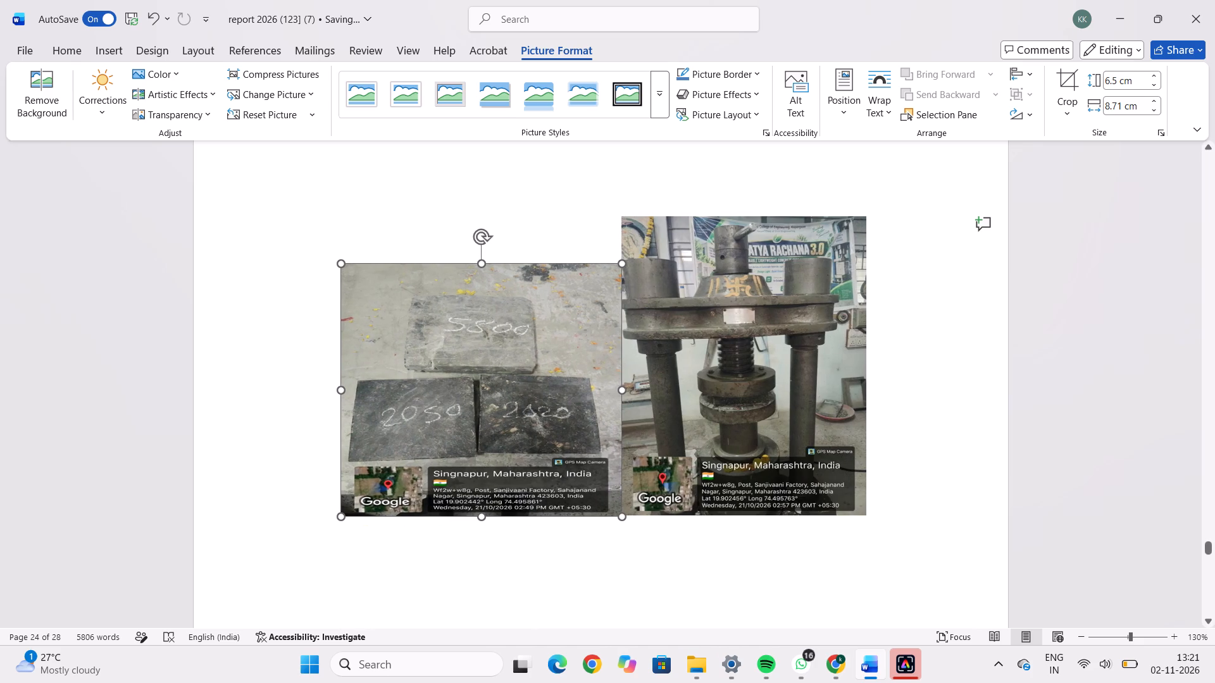
left_click_drag(399, 352, 398, 352)
Cut the testing machine photo that stands beside the paver block photo.
left_click(722, 277)
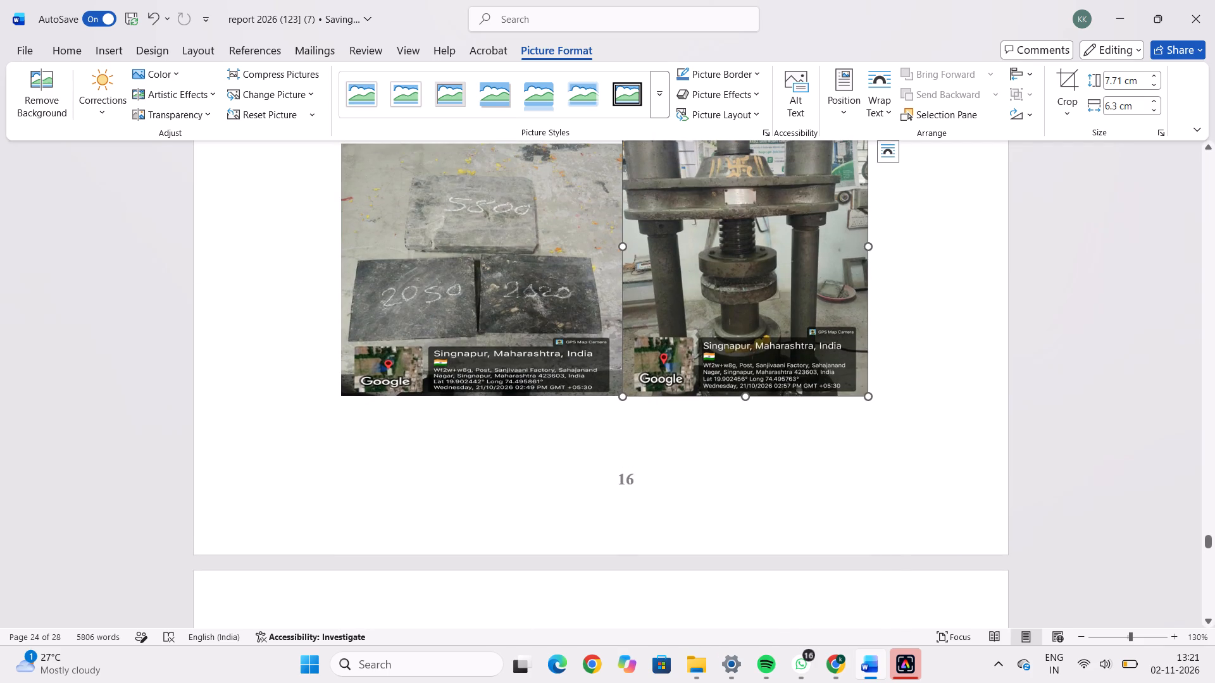
right_click(722, 277)
left_click(763, 221)
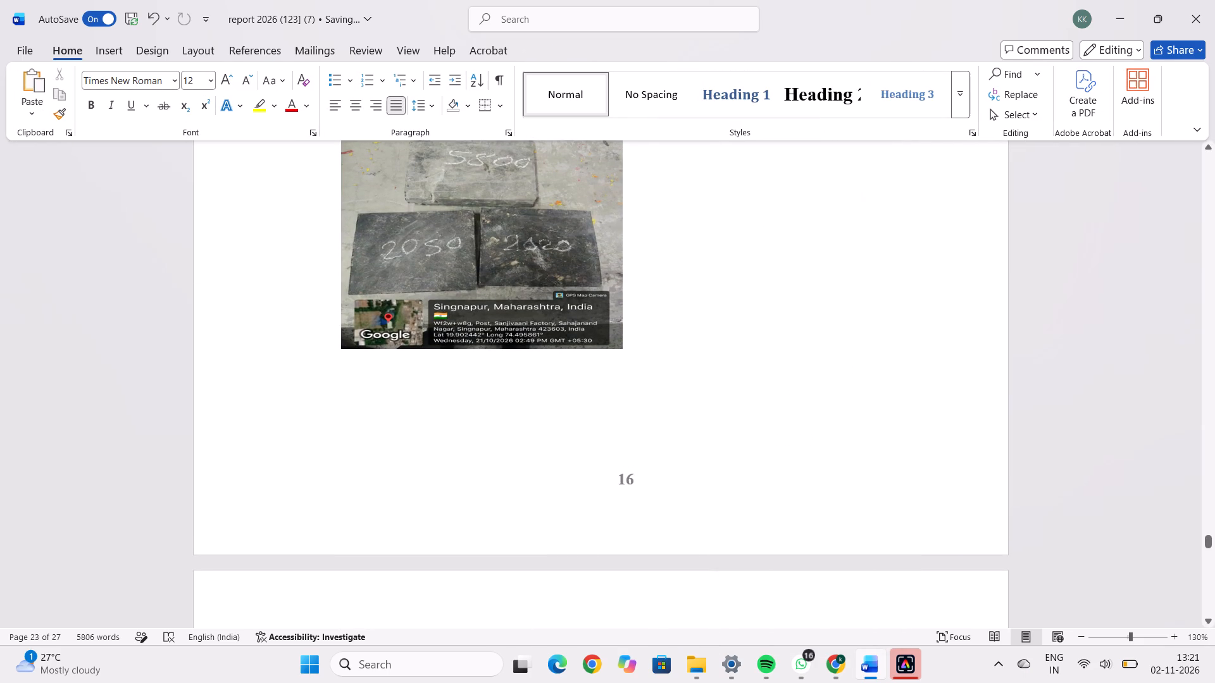
Cut the paver block photo below the results table.
right_click(473, 270)
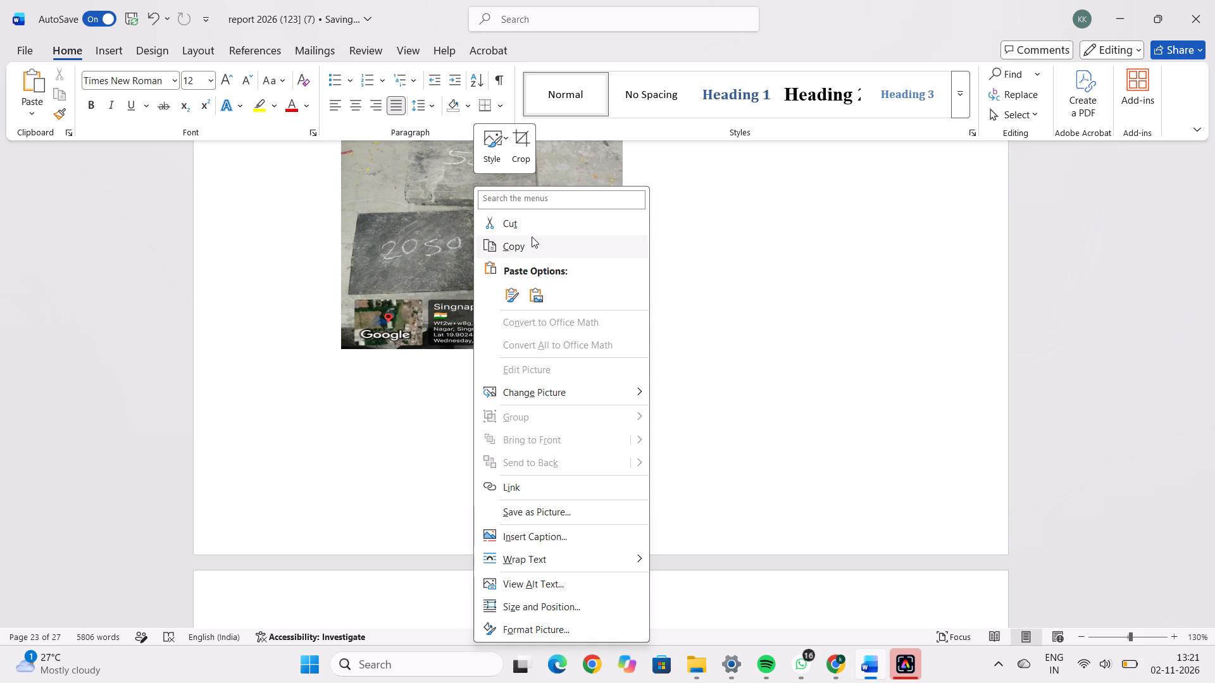
left_click(532, 231)
Insert the testing machine photo "WhatsApp Image 2026-11-02 at 1.11.06 PM" from Downloads below the compressive strength results table.
scroll(517, 379, "up", 6)
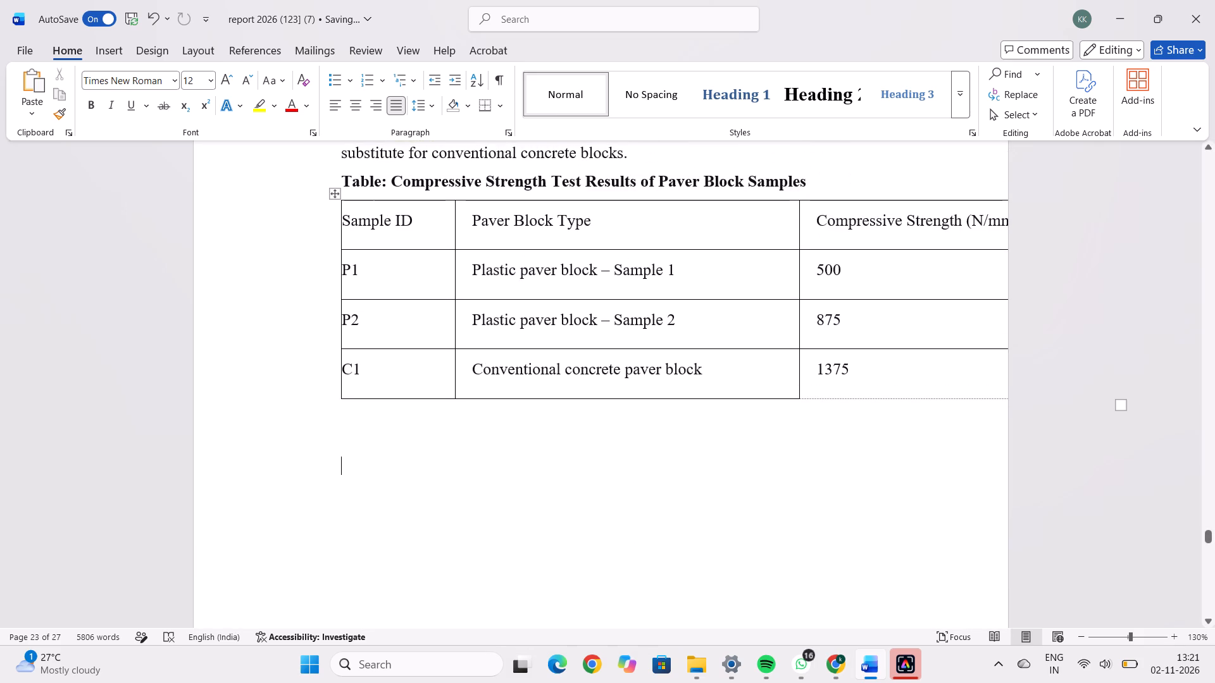
scroll(520, 374, "down", 18)
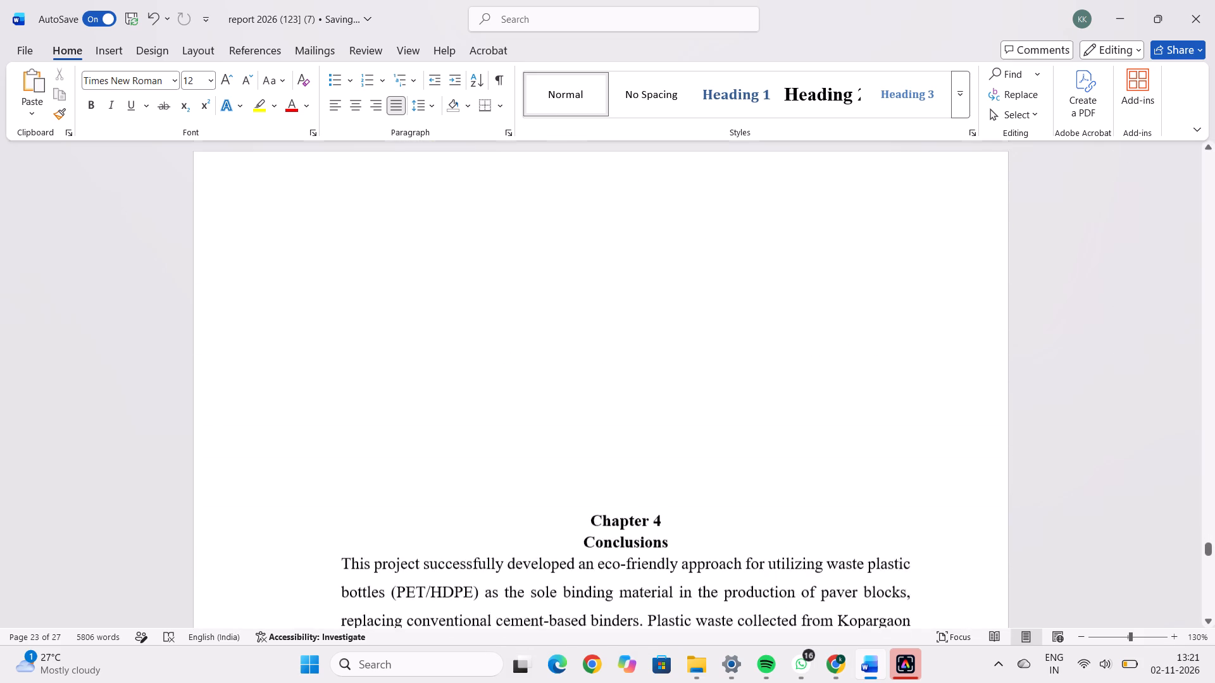
scroll(521, 373, "down", 4)
scroll(521, 373, "up", 12)
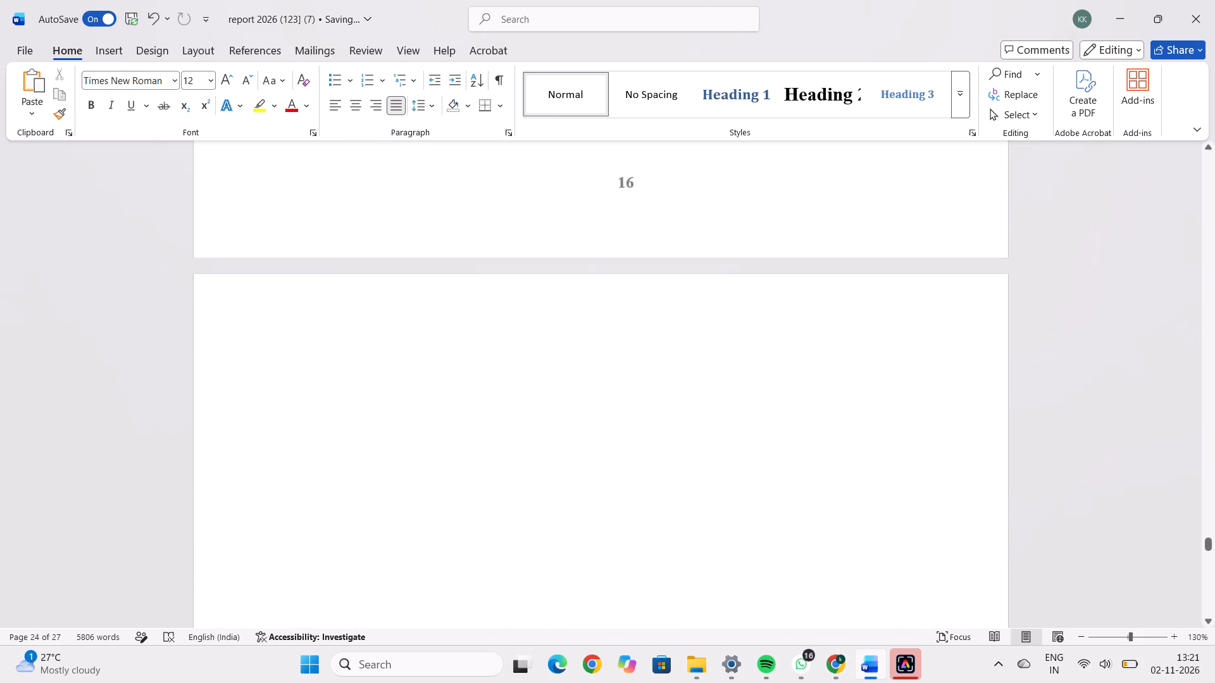
scroll(521, 373, "up", 8)
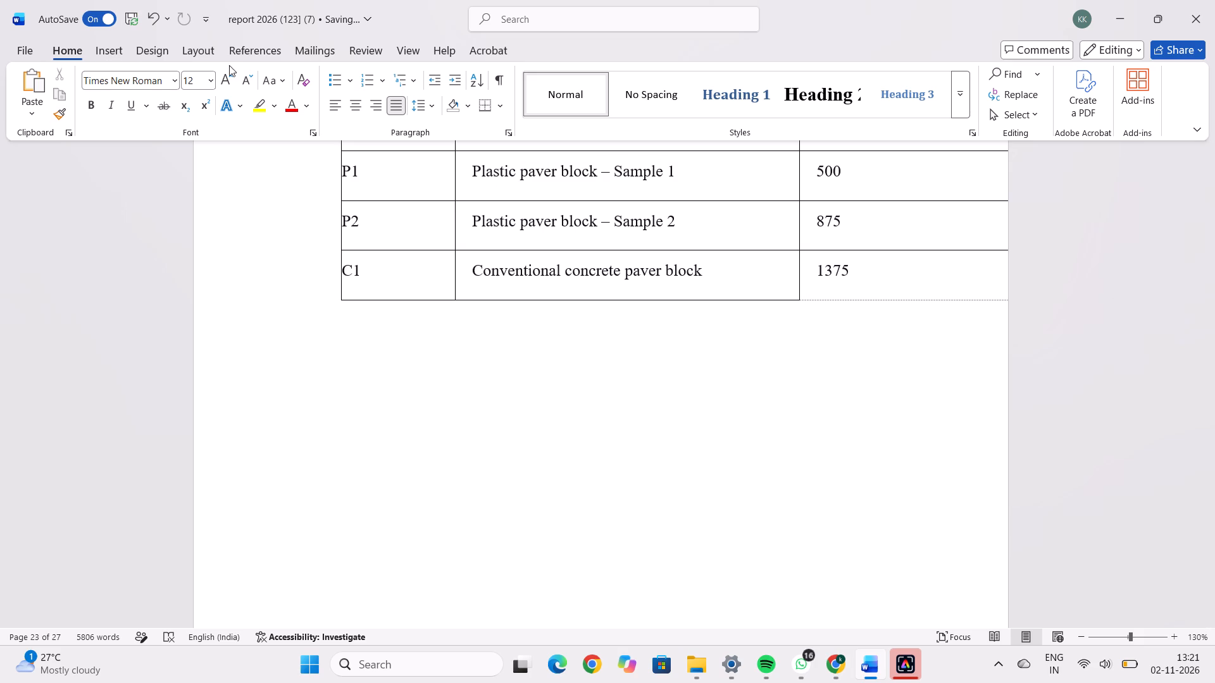
left_click(109, 47)
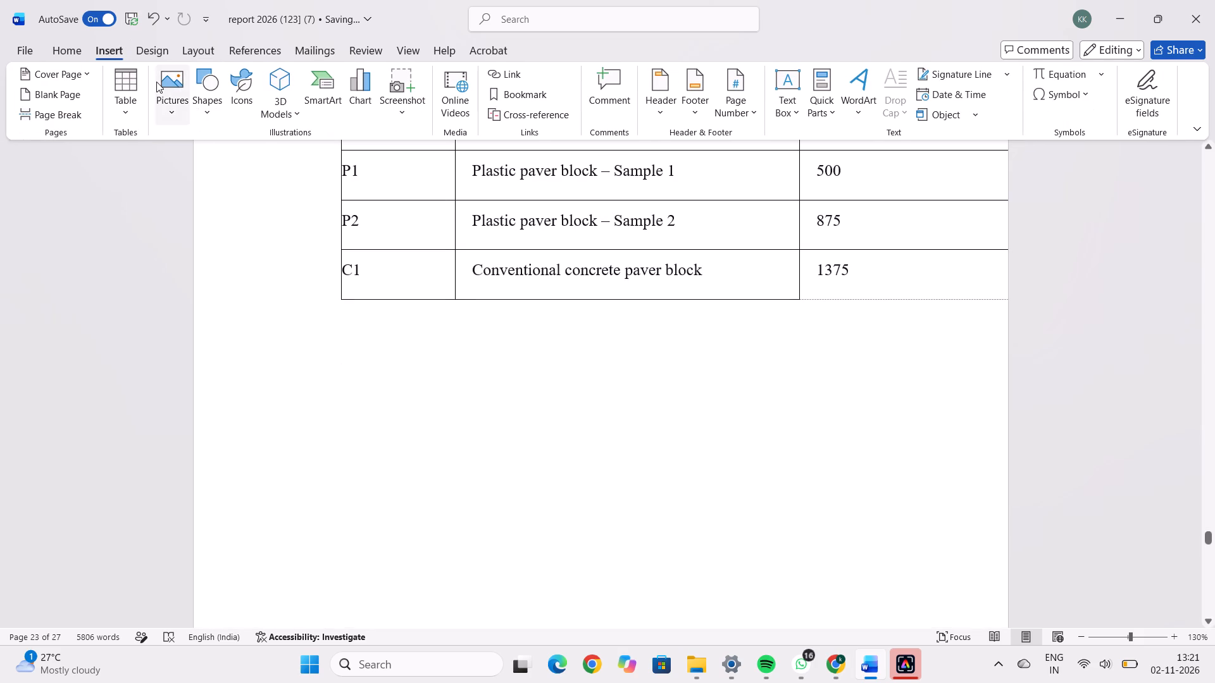
left_click(156, 82)
left_click(225, 154)
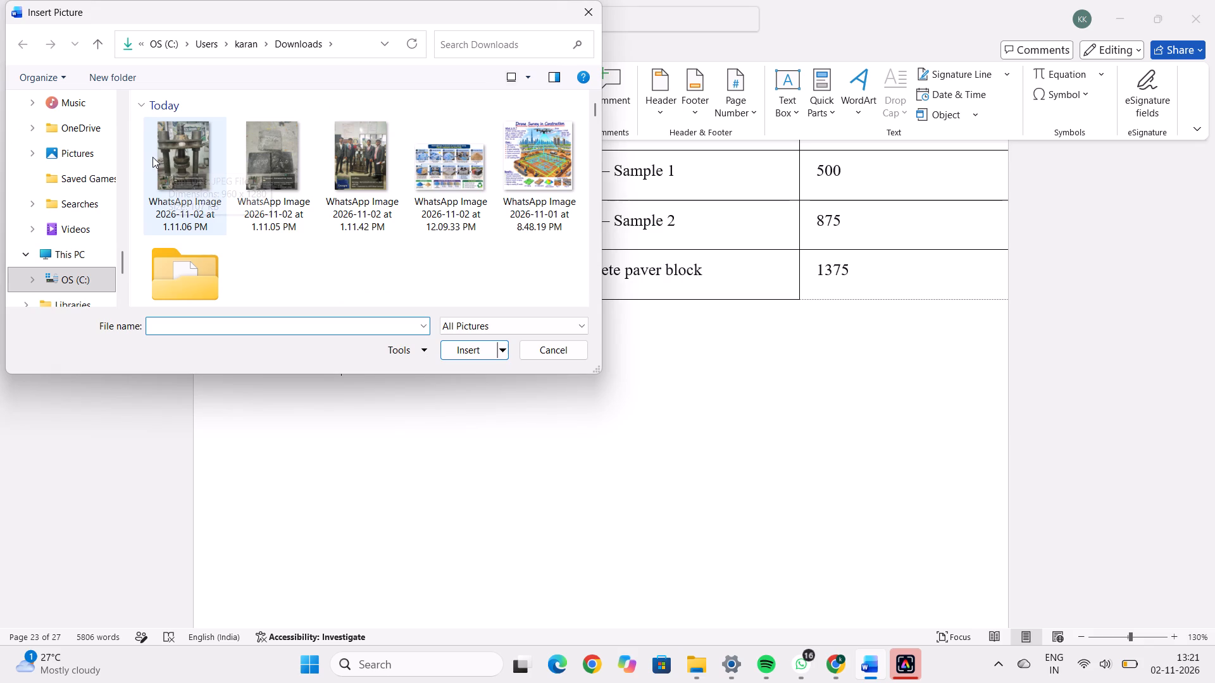
left_click(208, 147)
left_click(208, 147)
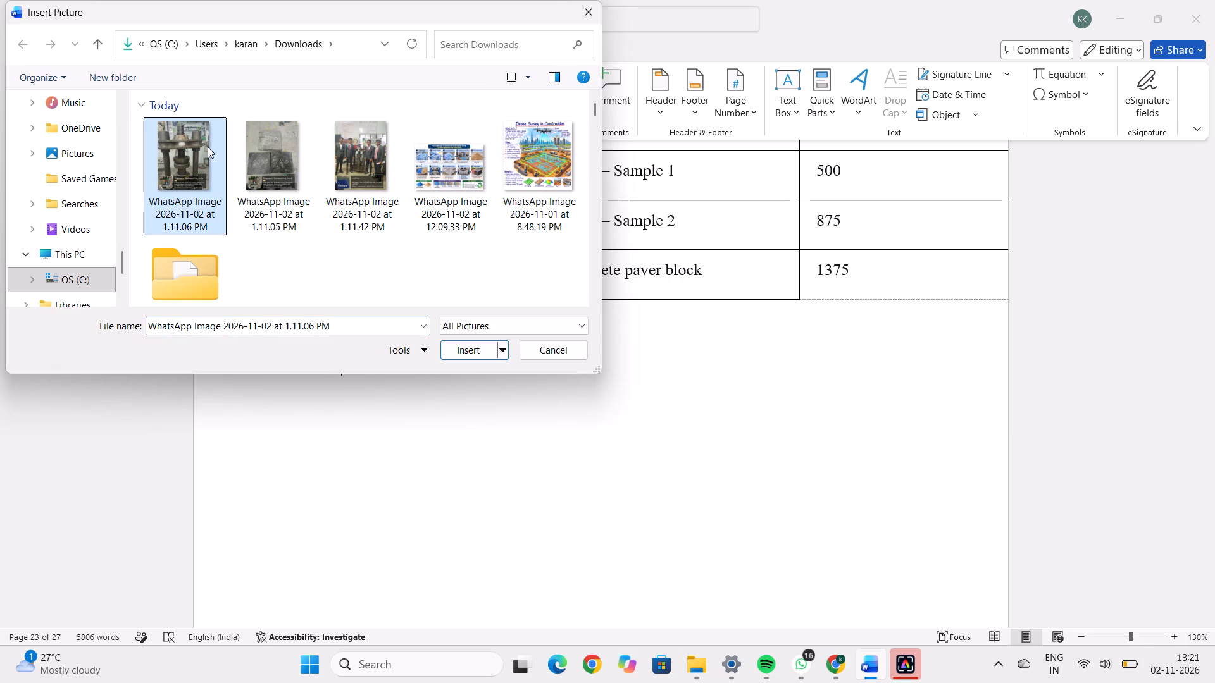
double_click(197, 154)
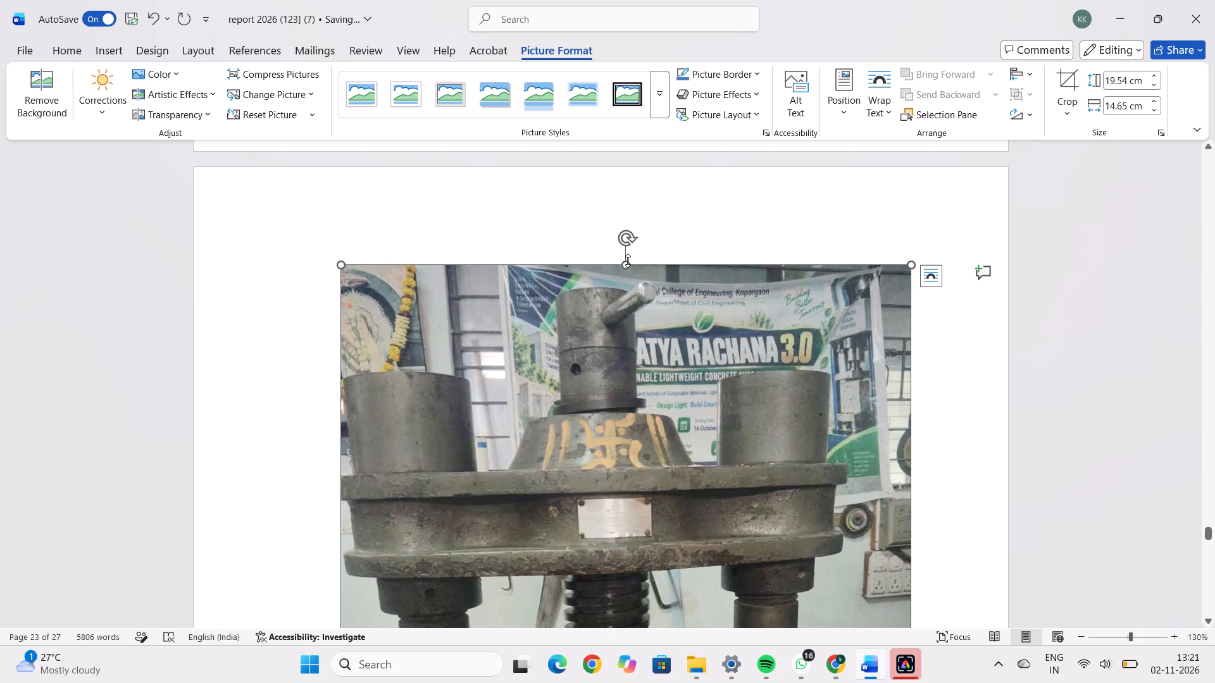
Shrink the testing machine photo to about half the text width and short enough to fit under the results table on the same page.
left_click_drag(628, 261, 670, 476)
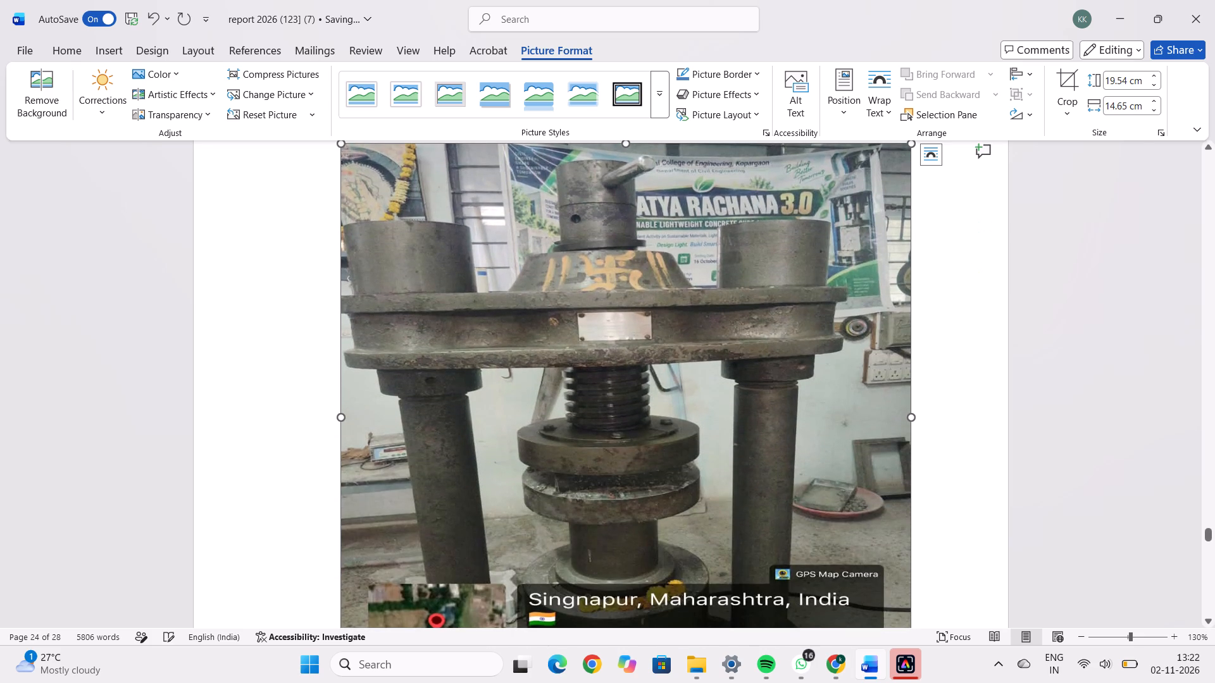
left_click_drag(919, 417, 826, 412)
left_click_drag(826, 412, 825, 412)
scroll(654, 362, "down", 2)
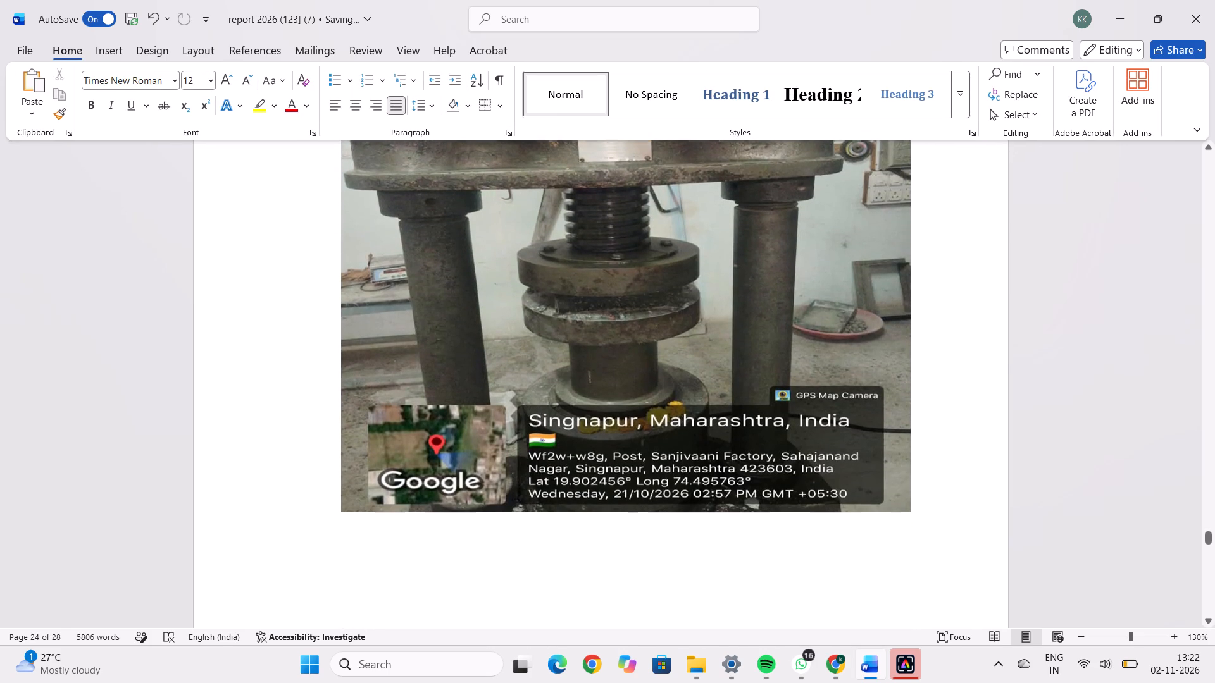
left_click(673, 263)
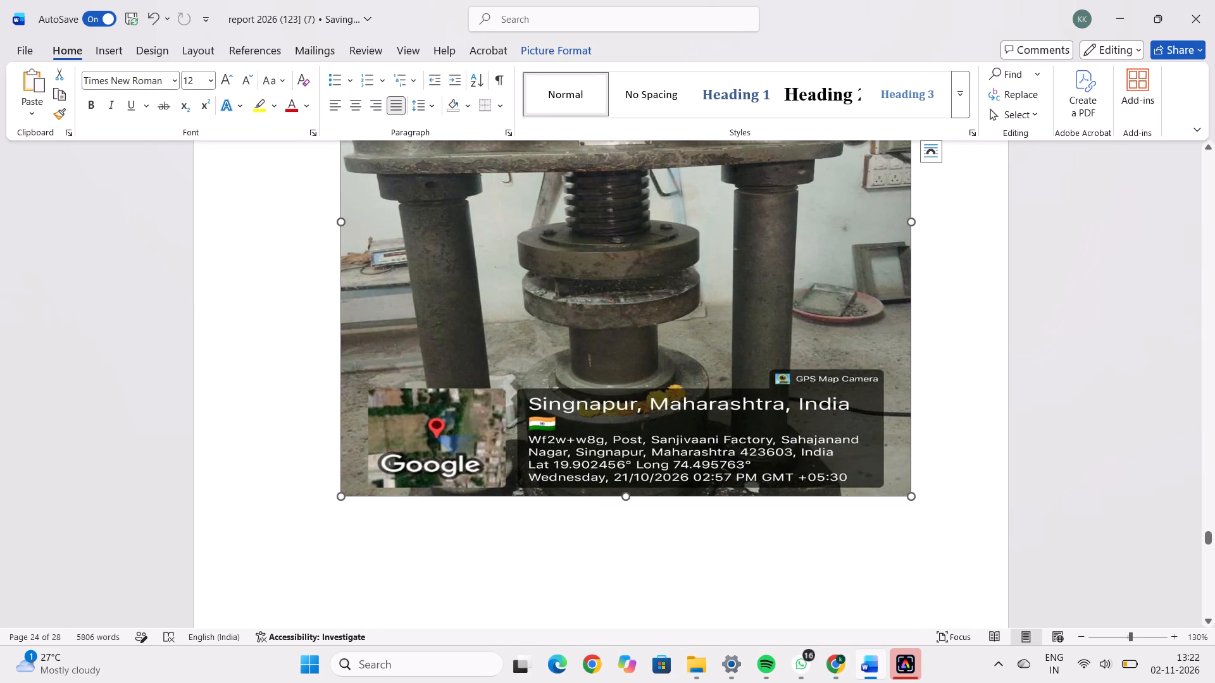
left_click_drag(626, 489, 637, 413)
left_click_drag(343, 219, 624, 294)
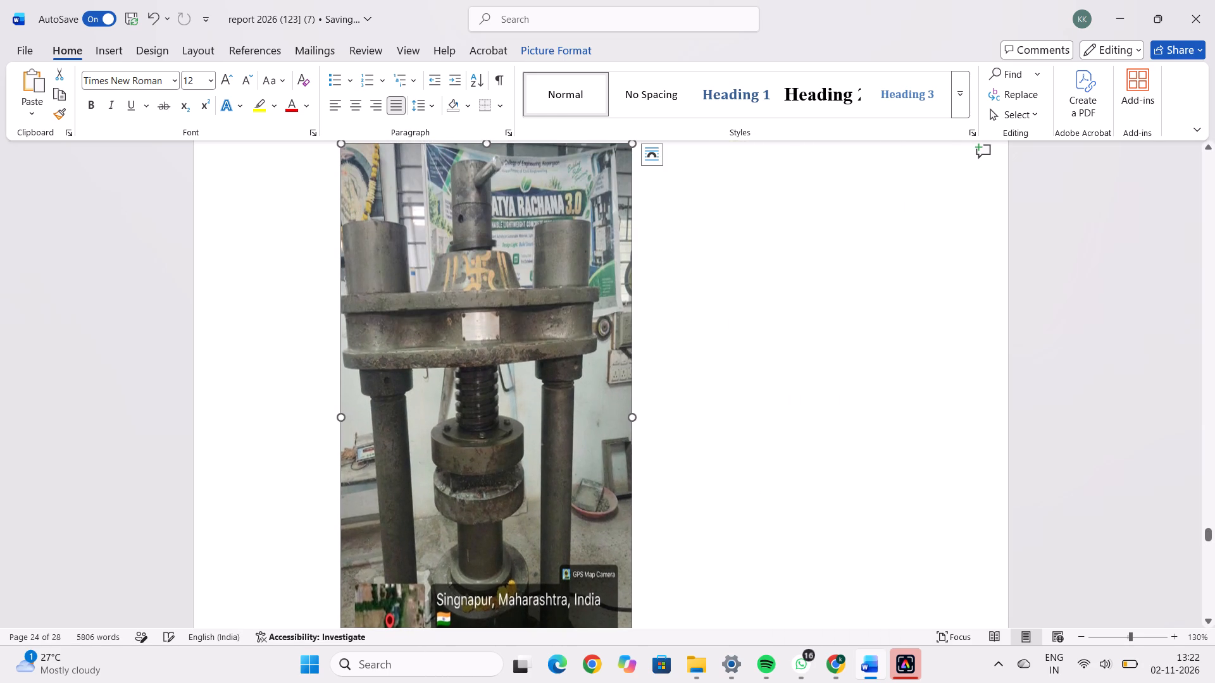
scroll(539, 230, "up", 1)
left_click_drag(482, 193, 529, 425)
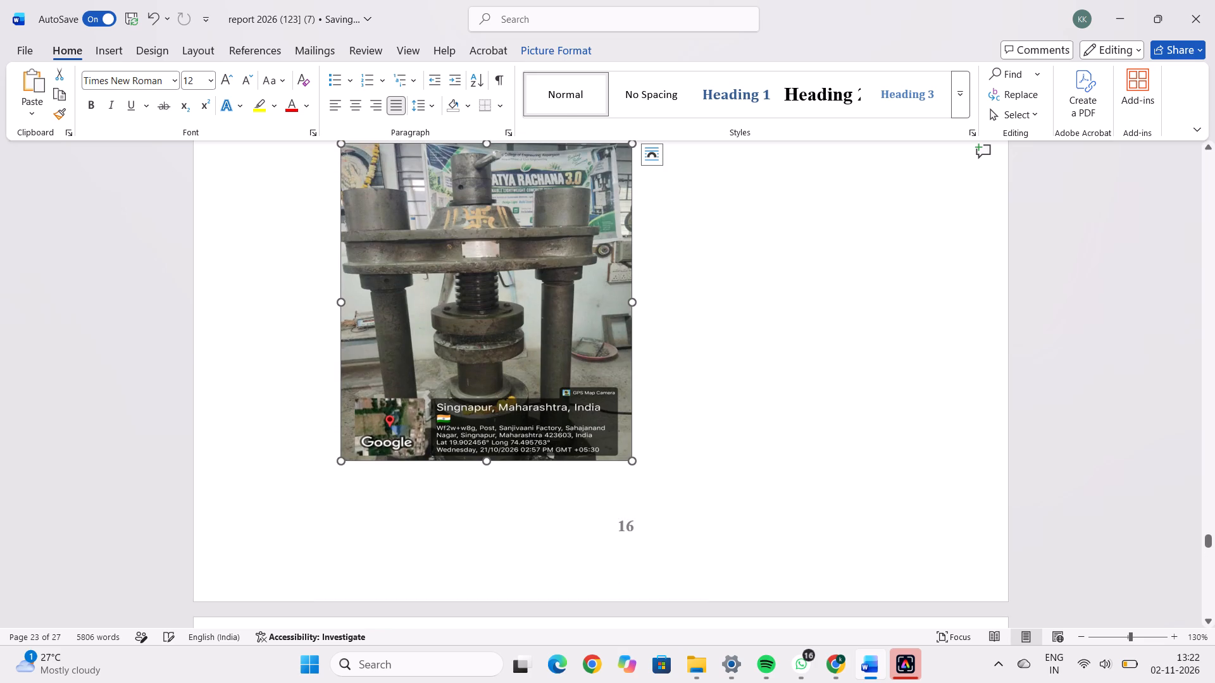
Reduce the testing machine photo's height further, to about four-fifths of its width, keeping the width as it is.
scroll(515, 216, "up", 2)
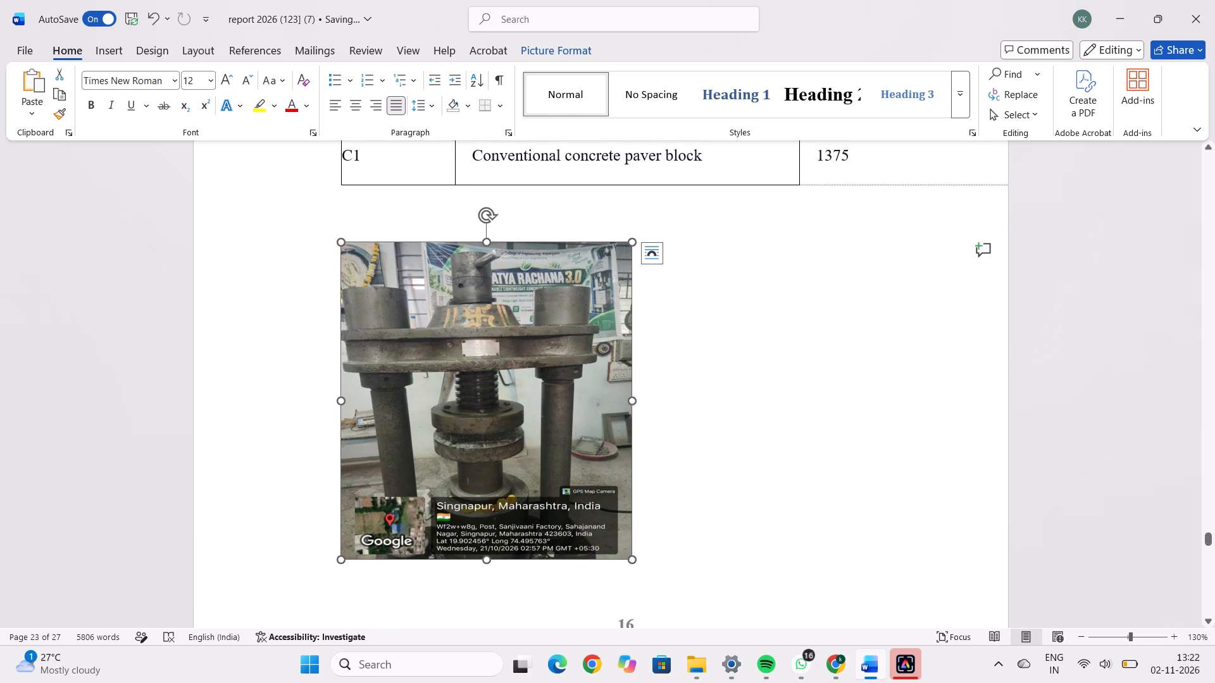
left_click_drag(489, 236, 425, 242)
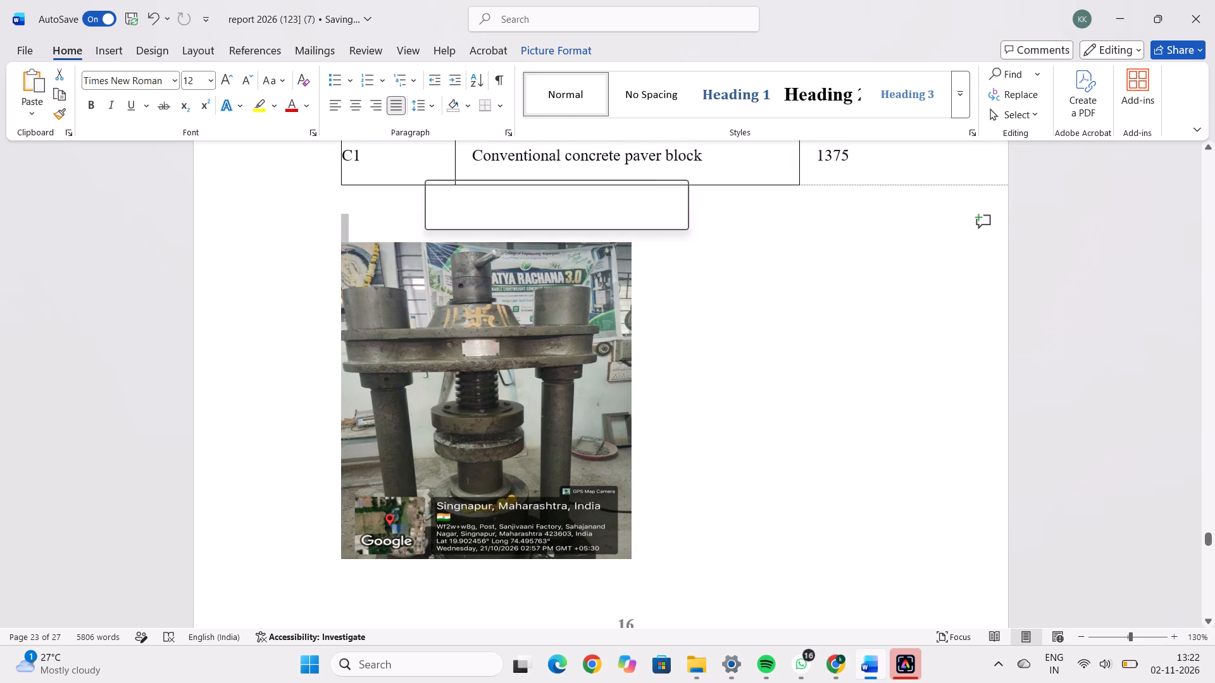
left_click(476, 320)
left_click_drag(489, 238, 490, 284)
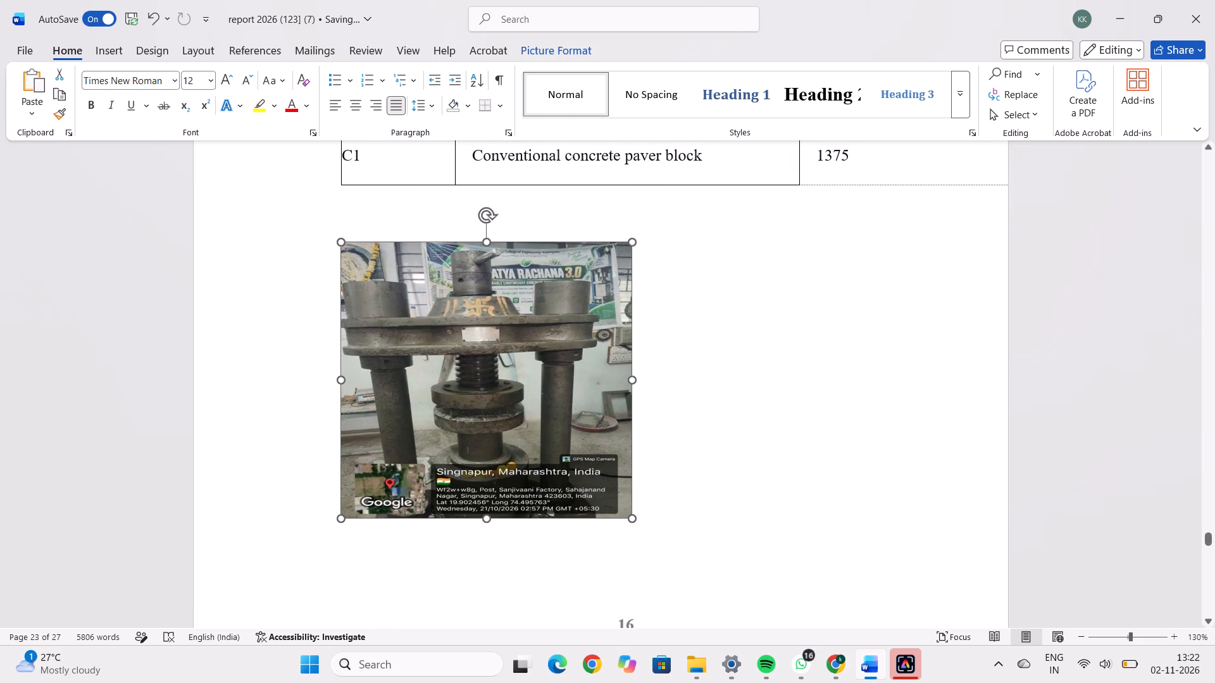
left_click_drag(490, 284, 505, 338)
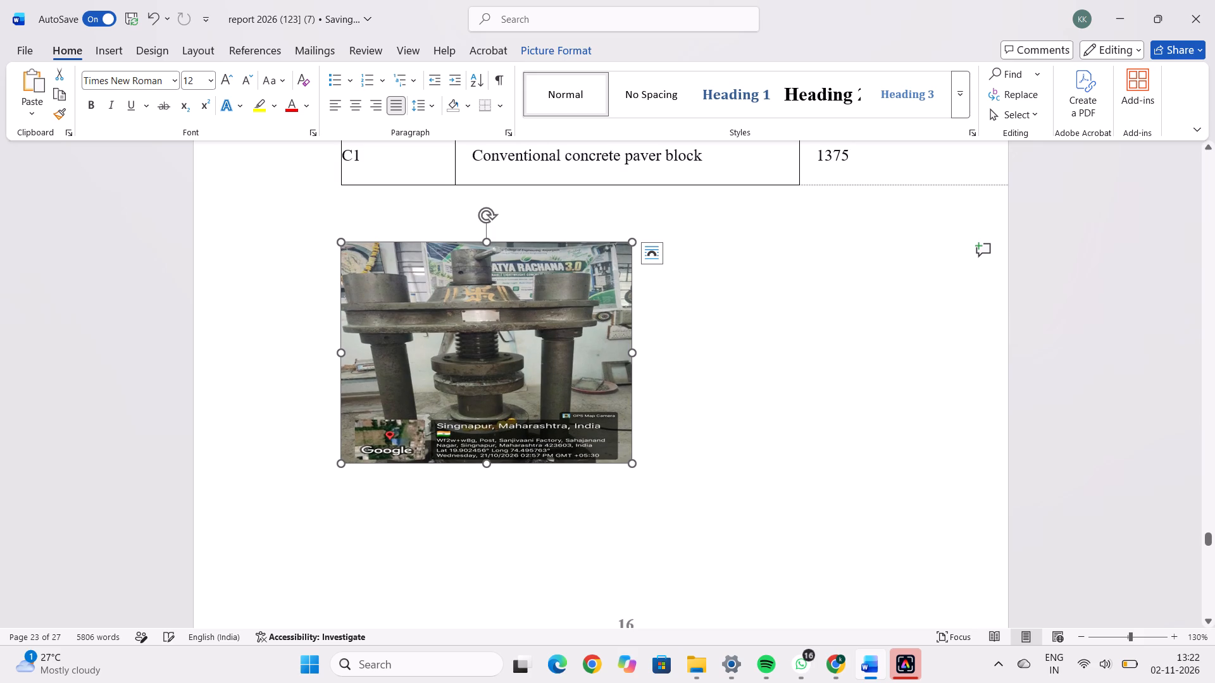
left_click_drag(490, 235, 490, 223)
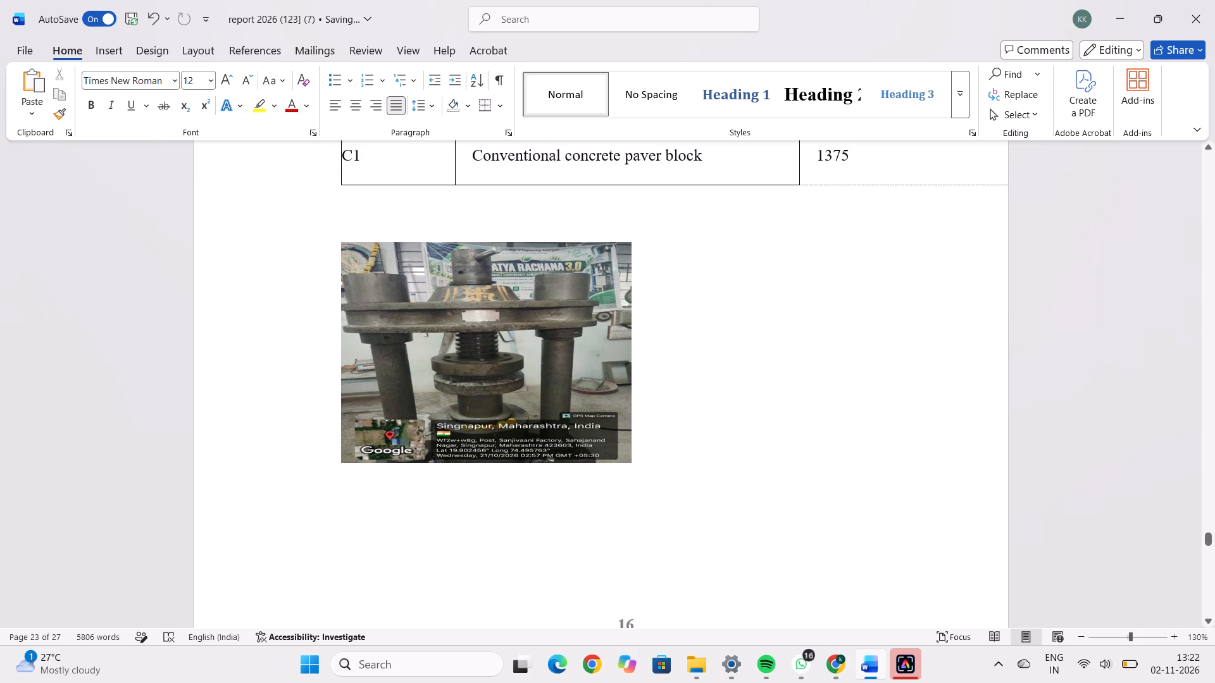
left_click(468, 305)
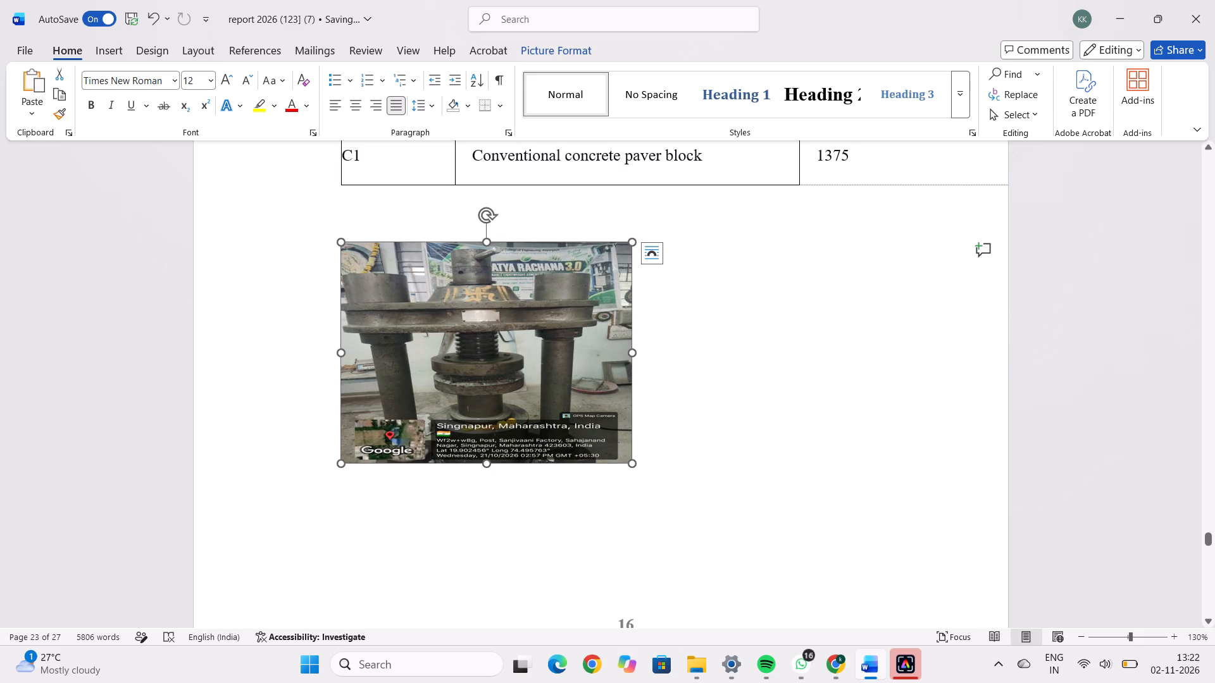
left_click_drag(482, 239, 483, 225)
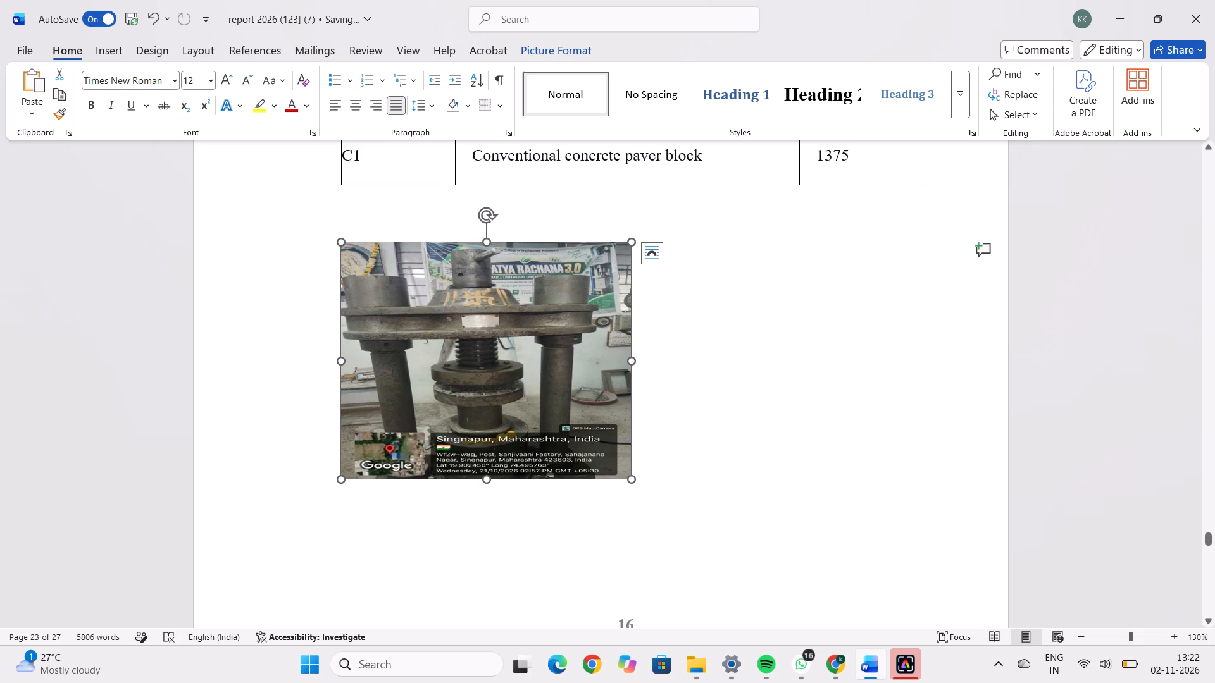
Move the testing machine photo up one line, directly below the results table, and place the cursor beside it.
left_click_drag(487, 234, 487, 220)
left_click(475, 277)
left_click(471, 270)
left_click_drag(483, 249, 487, 236)
left_click(487, 249)
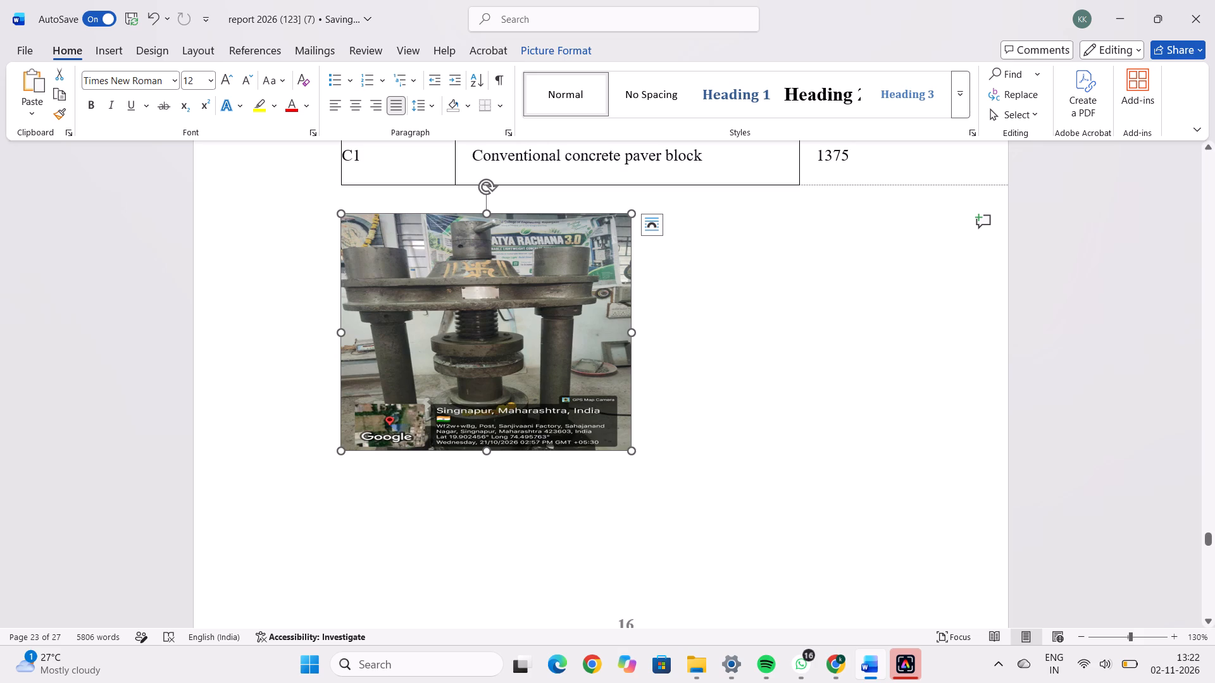
left_click(478, 333)
left_click(706, 317)
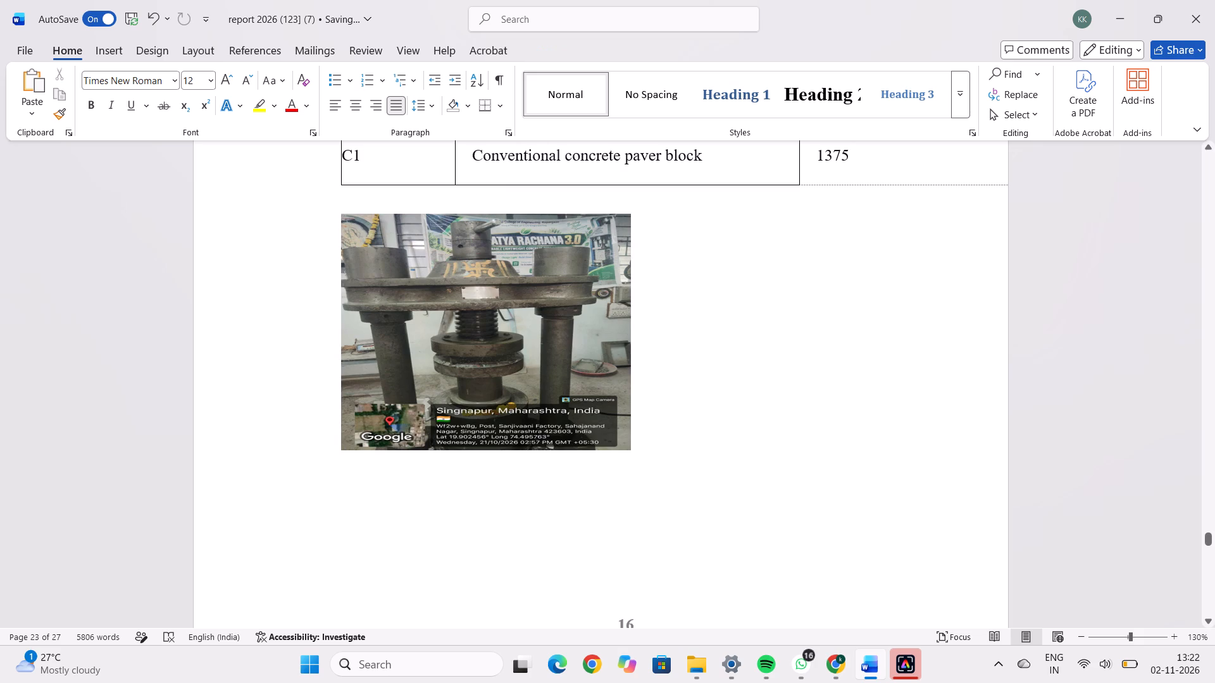
Insert the paver block picture "WhatsApp Image 2026-11-02 at 1.11.05 PM" from Downloads at the blank spot beside the testing machine photo.
double_click(842, 347)
left_click(110, 43)
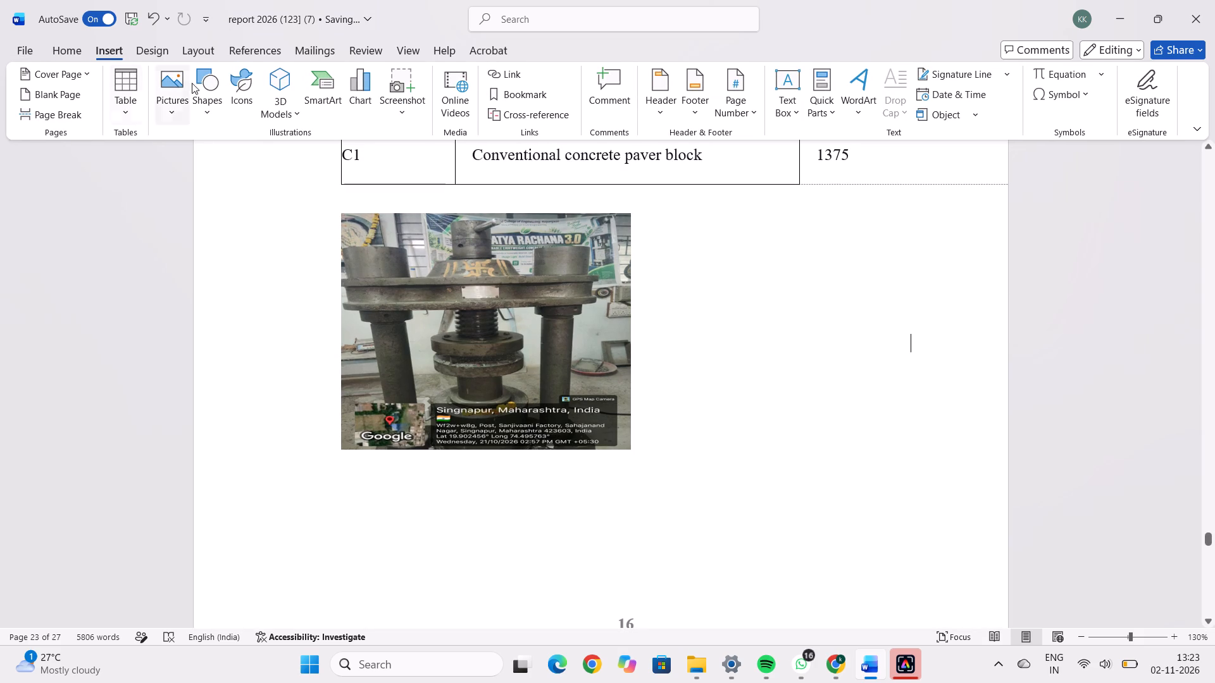
left_click(168, 88)
left_click(219, 169)
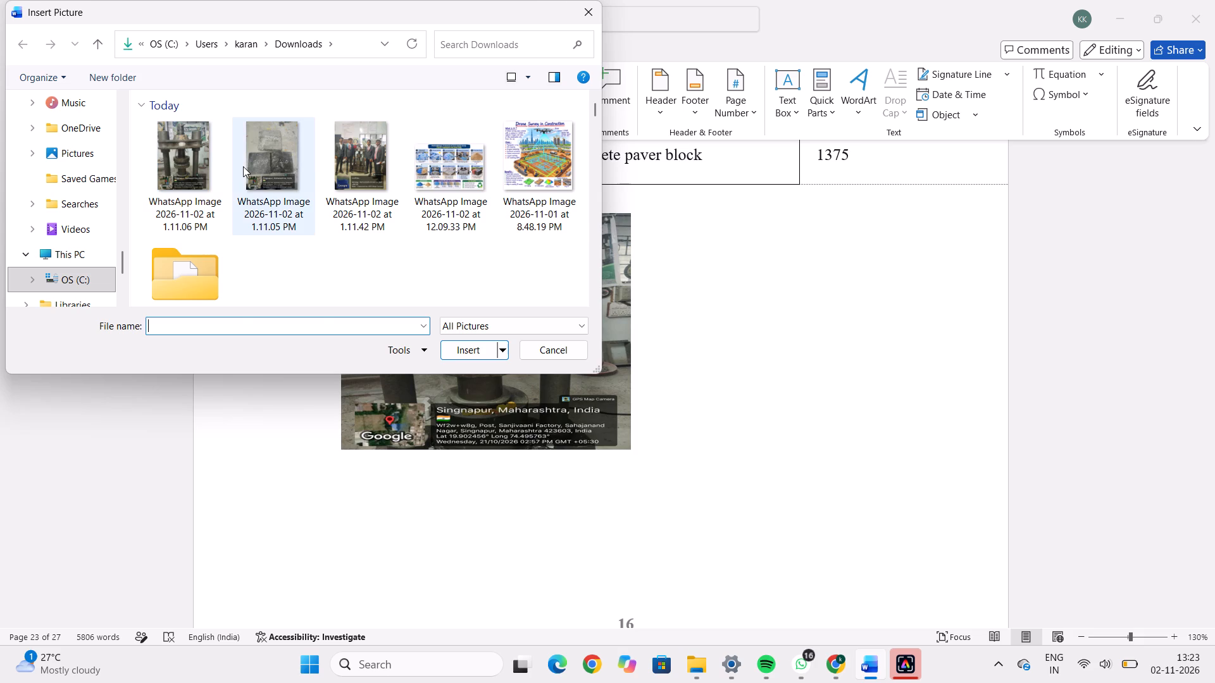
left_click(243, 166)
double_click(243, 166)
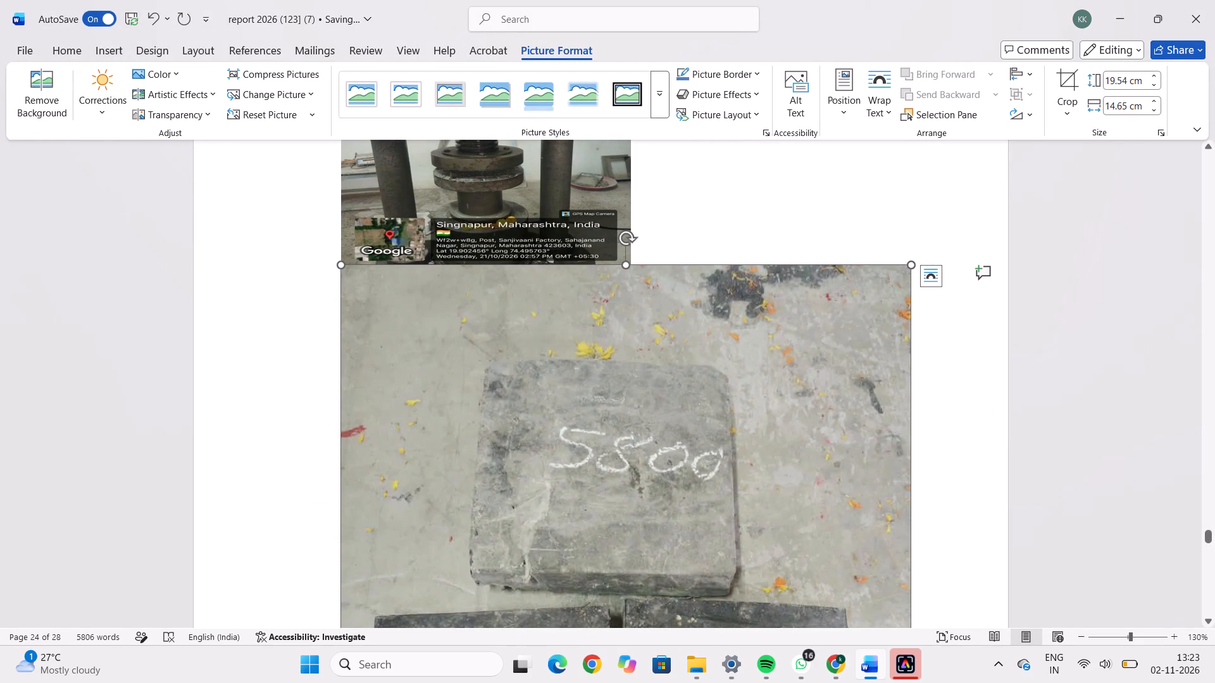
Select the testing machine photo above the large paver block photo and bring up its editing options.
scroll(709, 278, "up", 8)
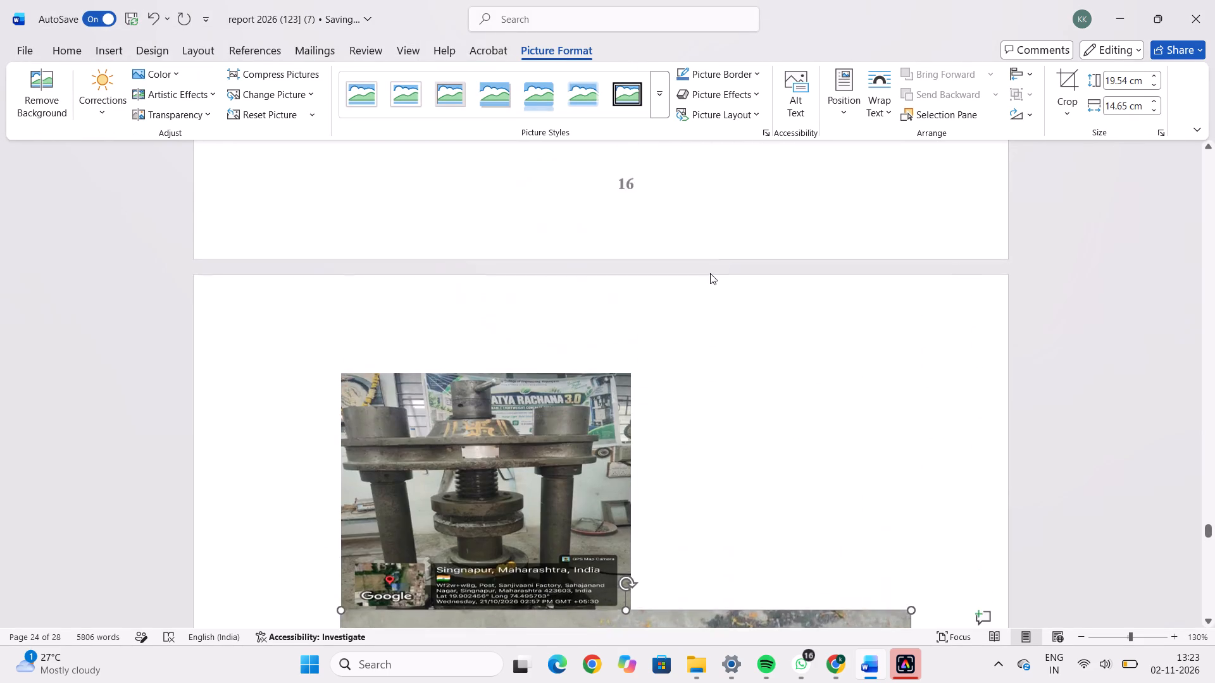
scroll(710, 273, "up", 9)
scroll(710, 273, "down", 11)
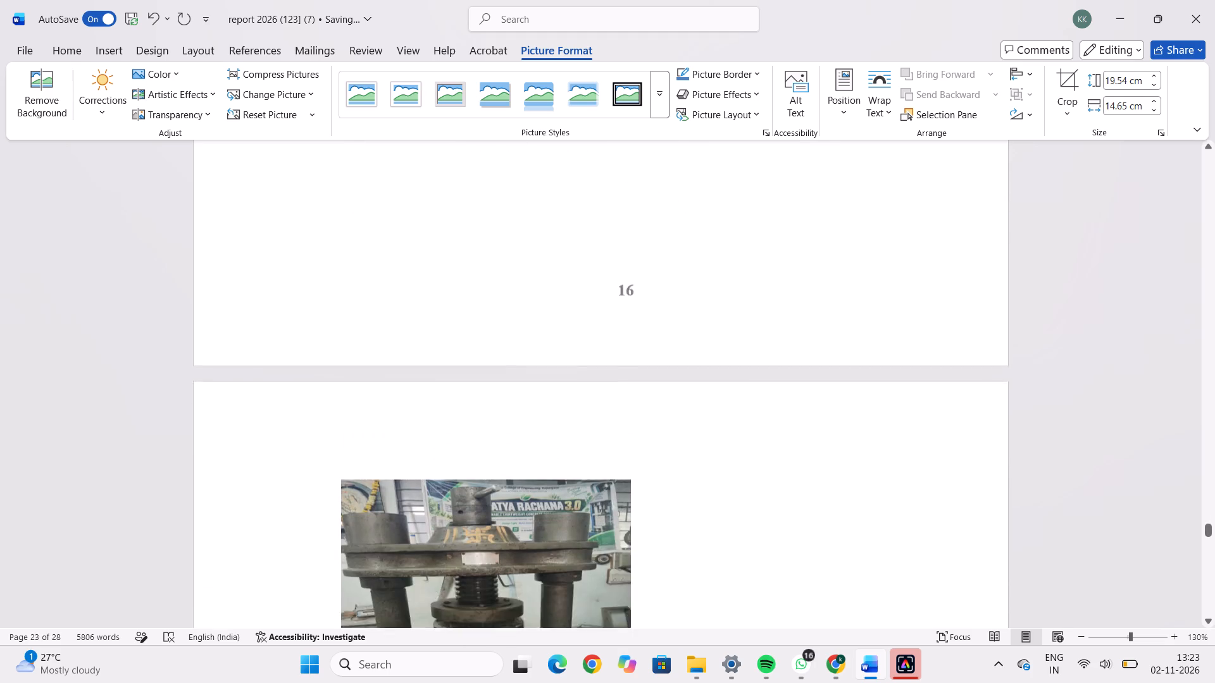
scroll(709, 265, "down", 2)
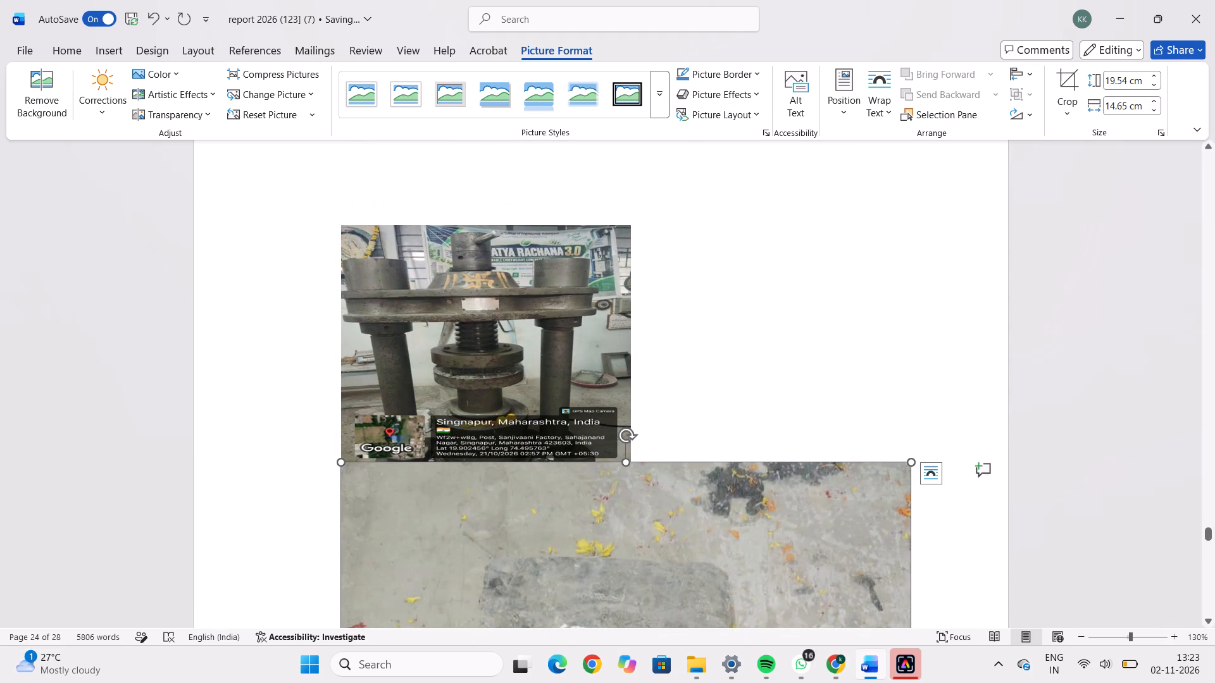
left_click(540, 361)
right_click(540, 361)
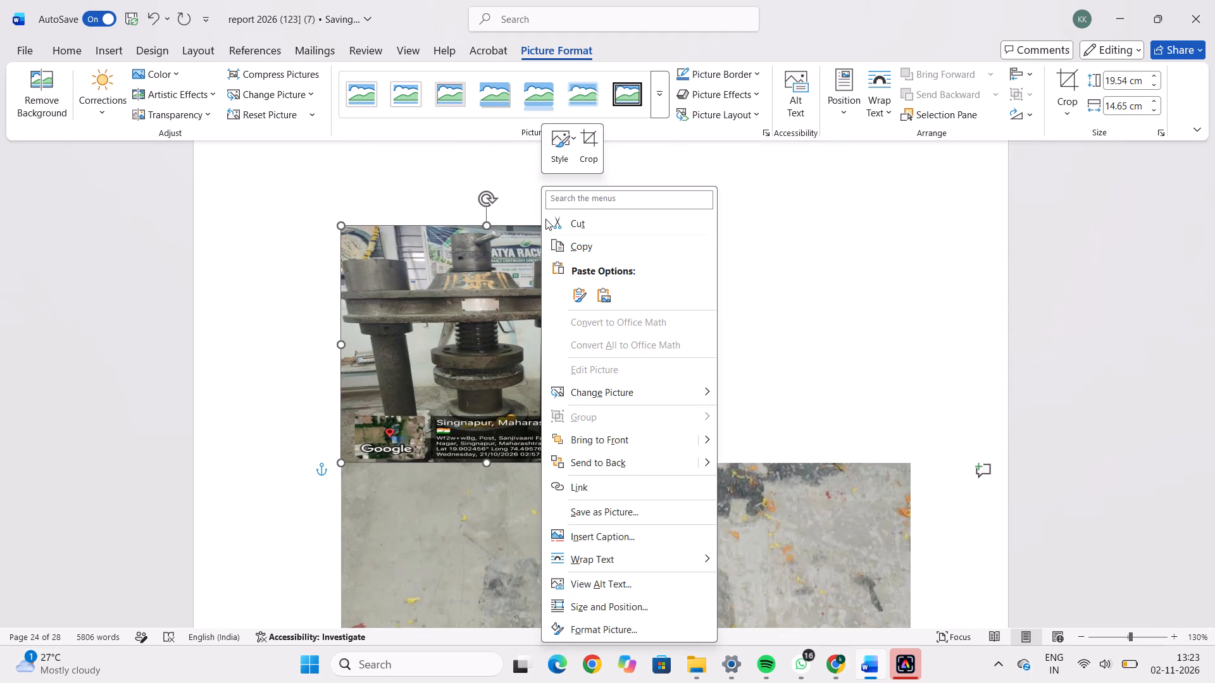
Copy the resized testing machine photo and paste it below the results table on page 16, keeping the source formatting.
left_click(604, 247)
scroll(585, 336, "up", 11)
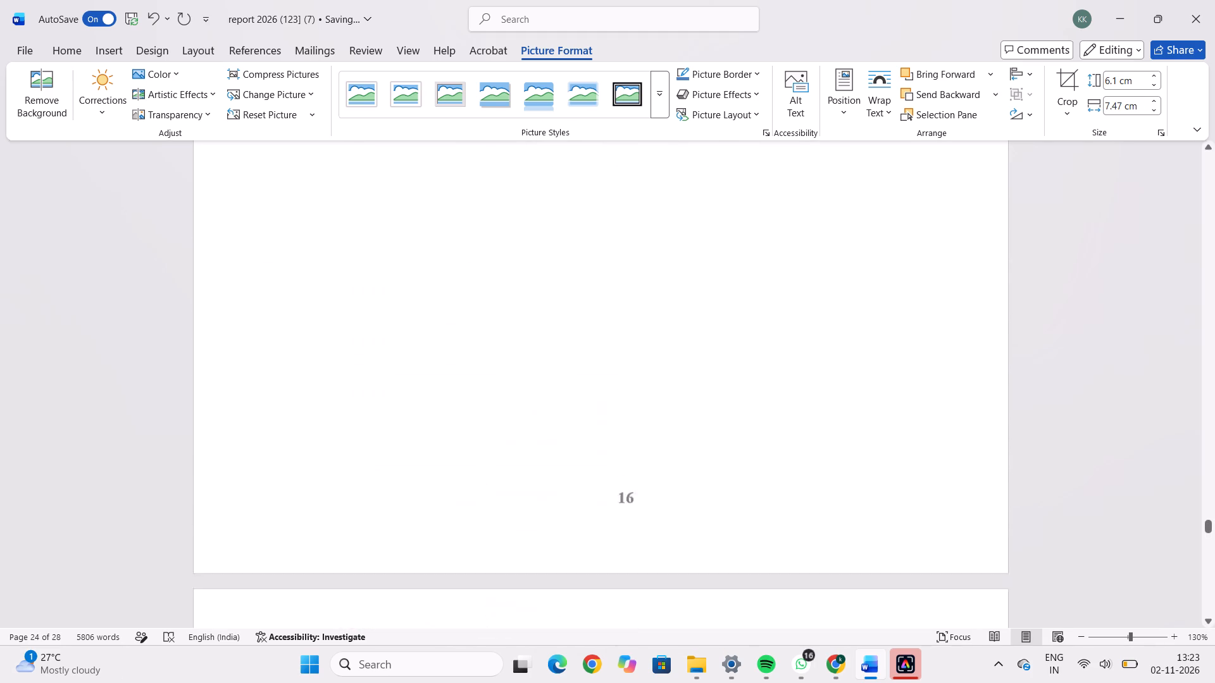
scroll(592, 333, "up", 2)
scroll(385, 342, "up", 1)
right_click(385, 342)
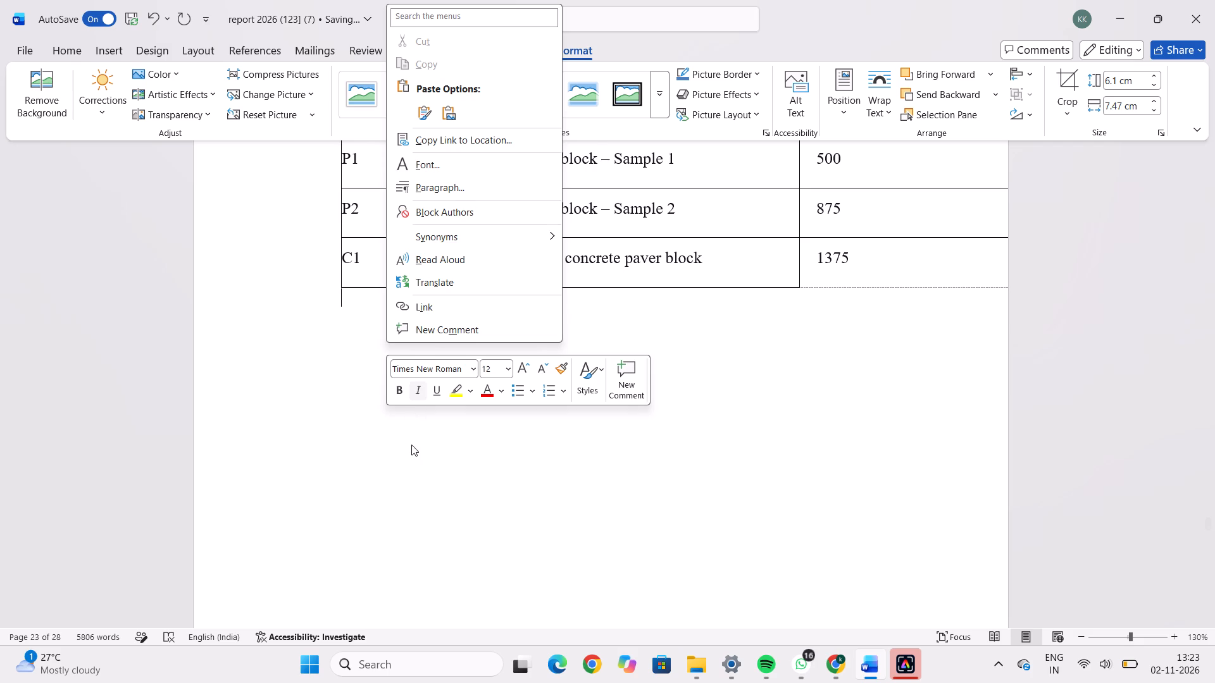
left_click(414, 116)
left_click(706, 434)
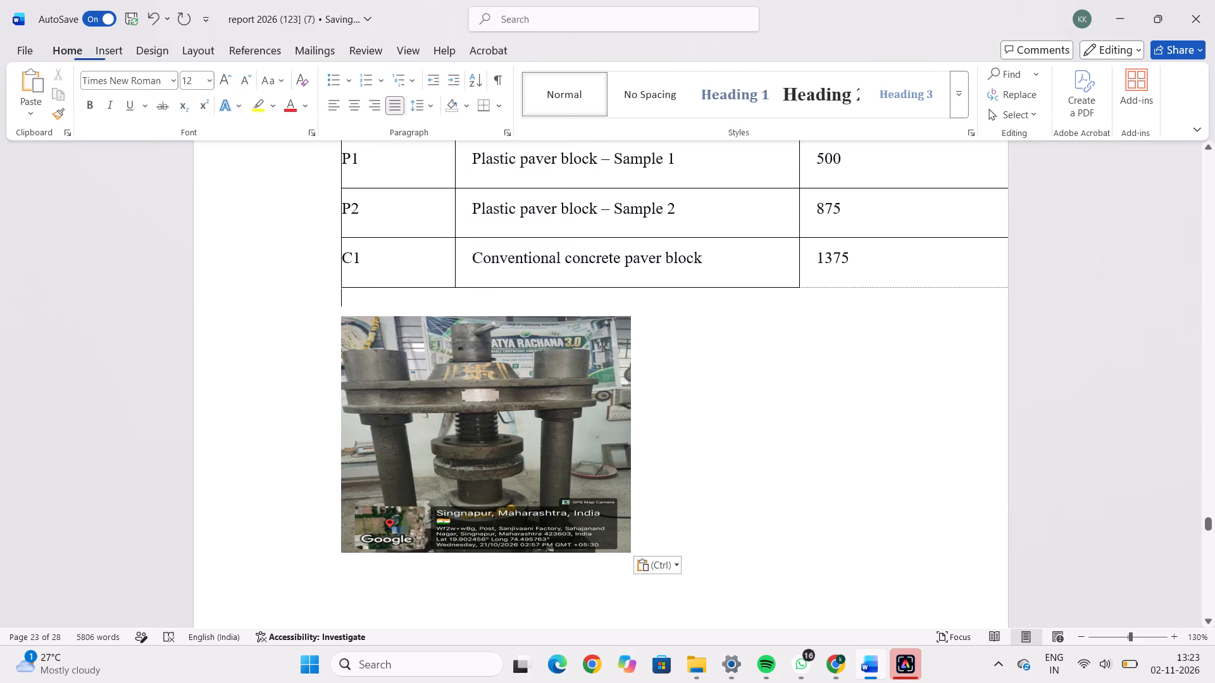
Cut the duplicate testing machine photo standing above the large paver block photo on the following page.
scroll(690, 399, "down", 11)
scroll(548, 462, "down", 3)
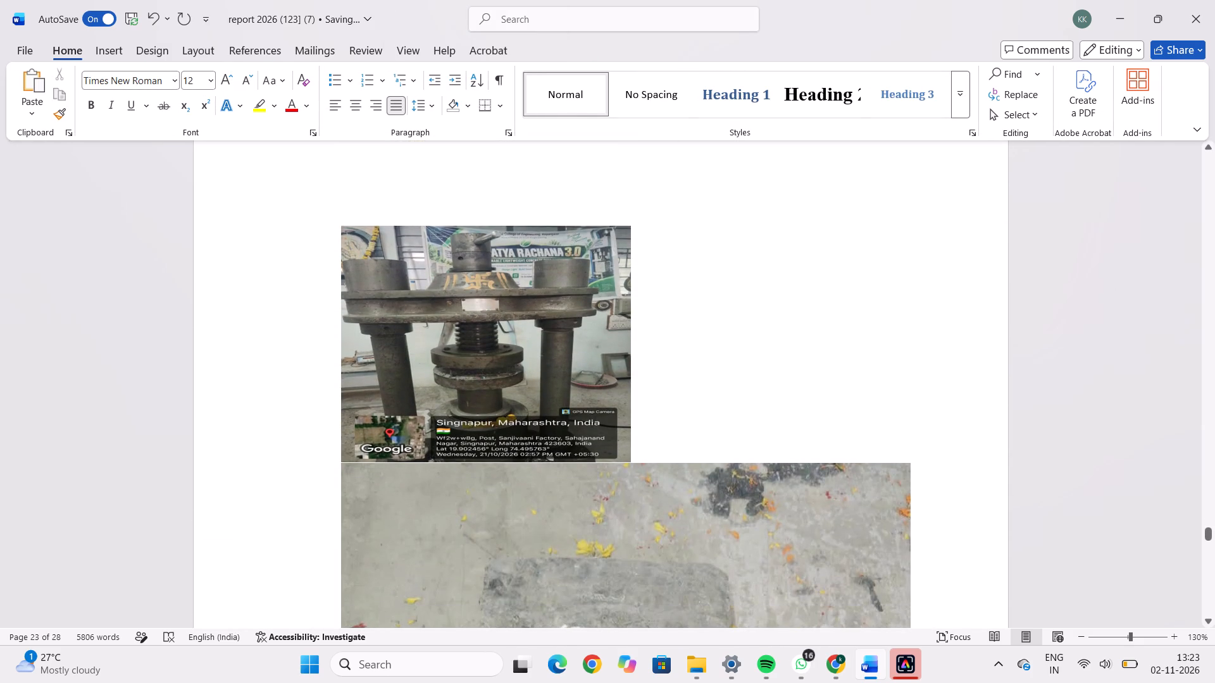
left_click(548, 393)
right_click(548, 390)
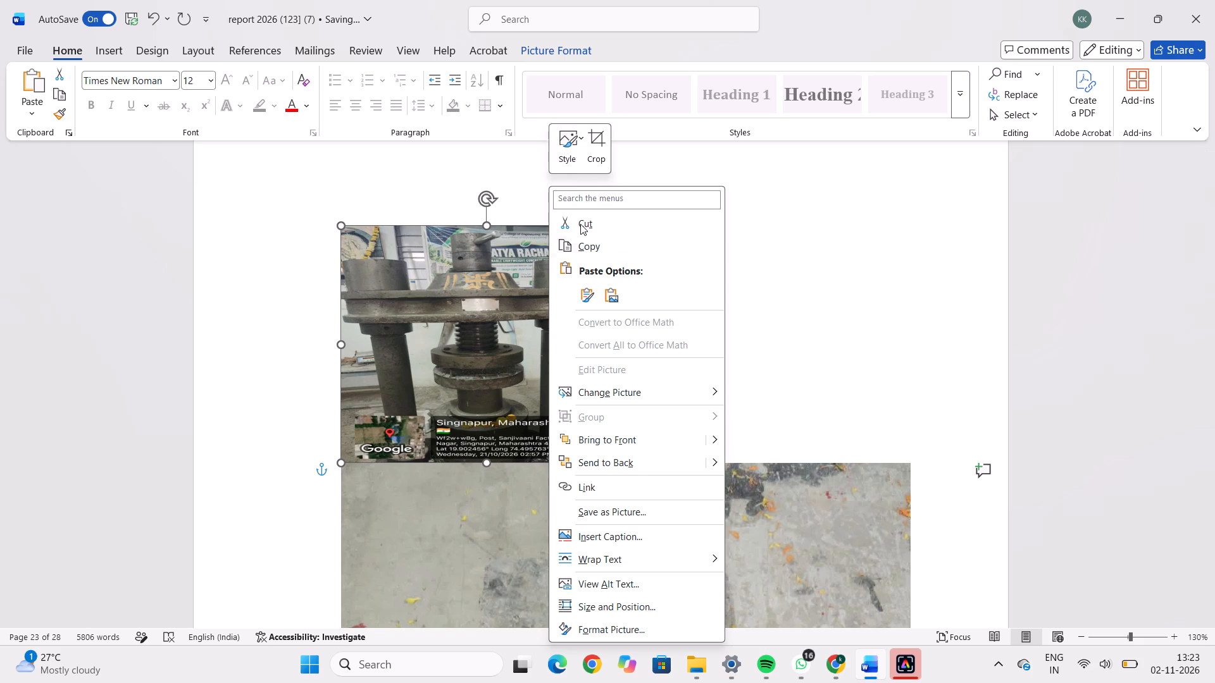
left_click(597, 221)
Reduce the height of the large paver block photo to roughly half, keeping its full width.
scroll(604, 302, "up", 10)
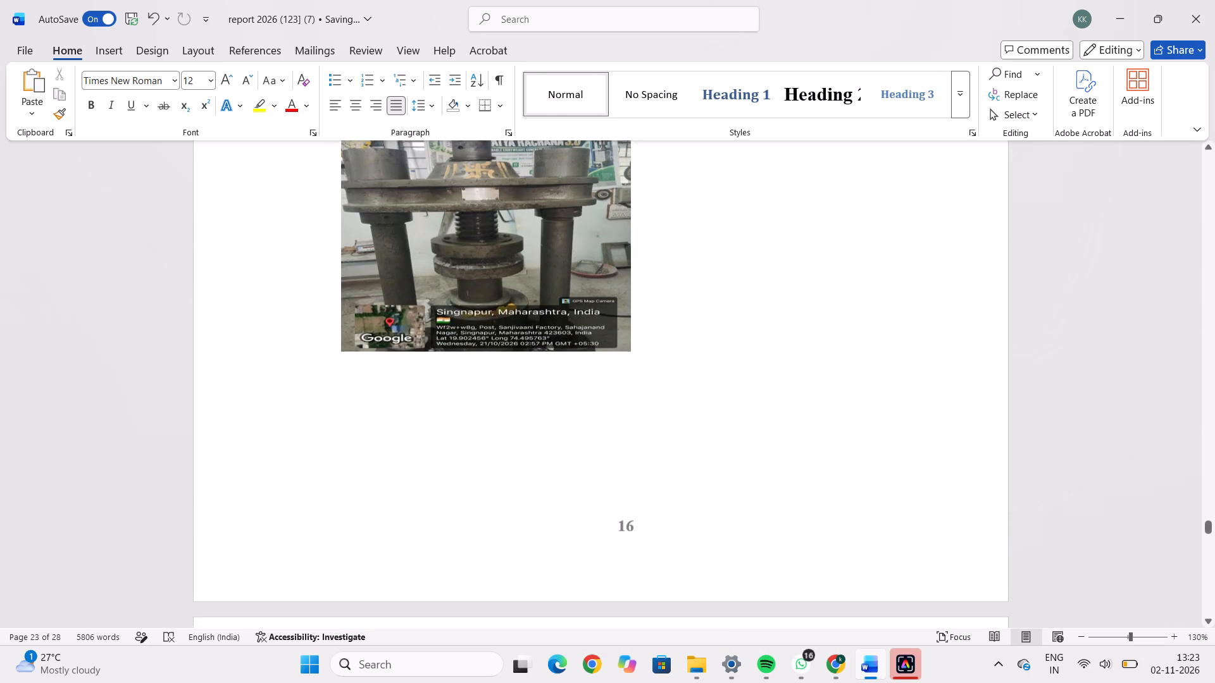
scroll(604, 280, "down", 10)
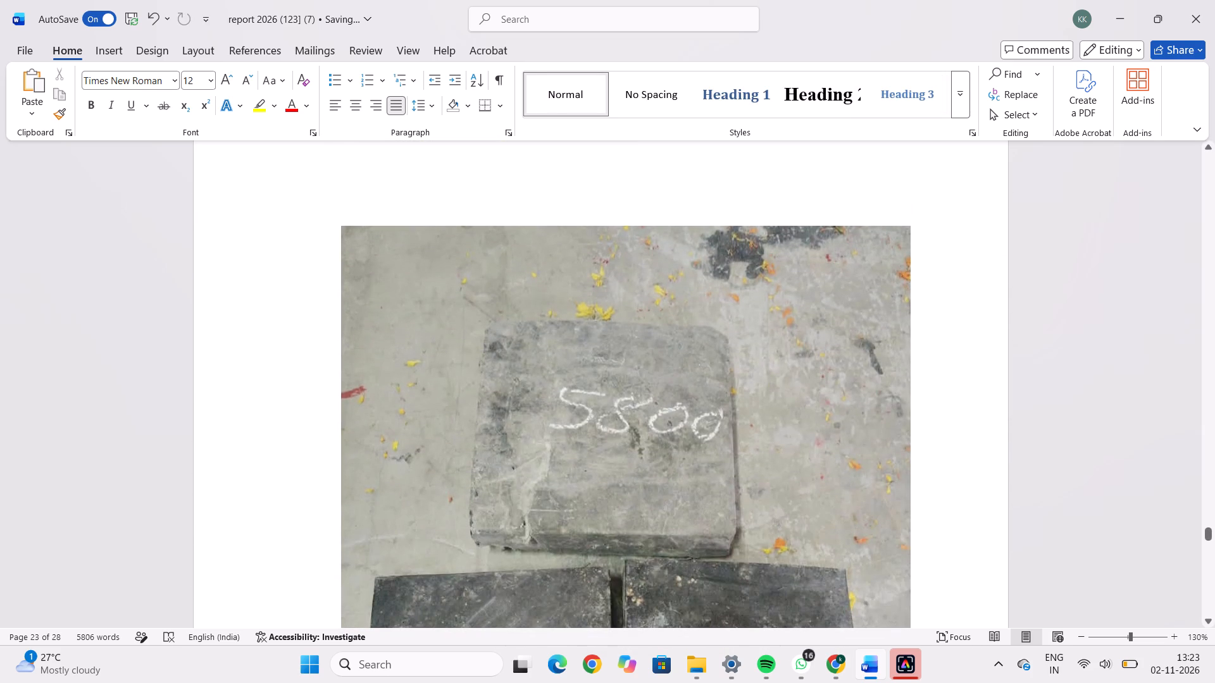
left_click_drag(593, 280, 593, 302)
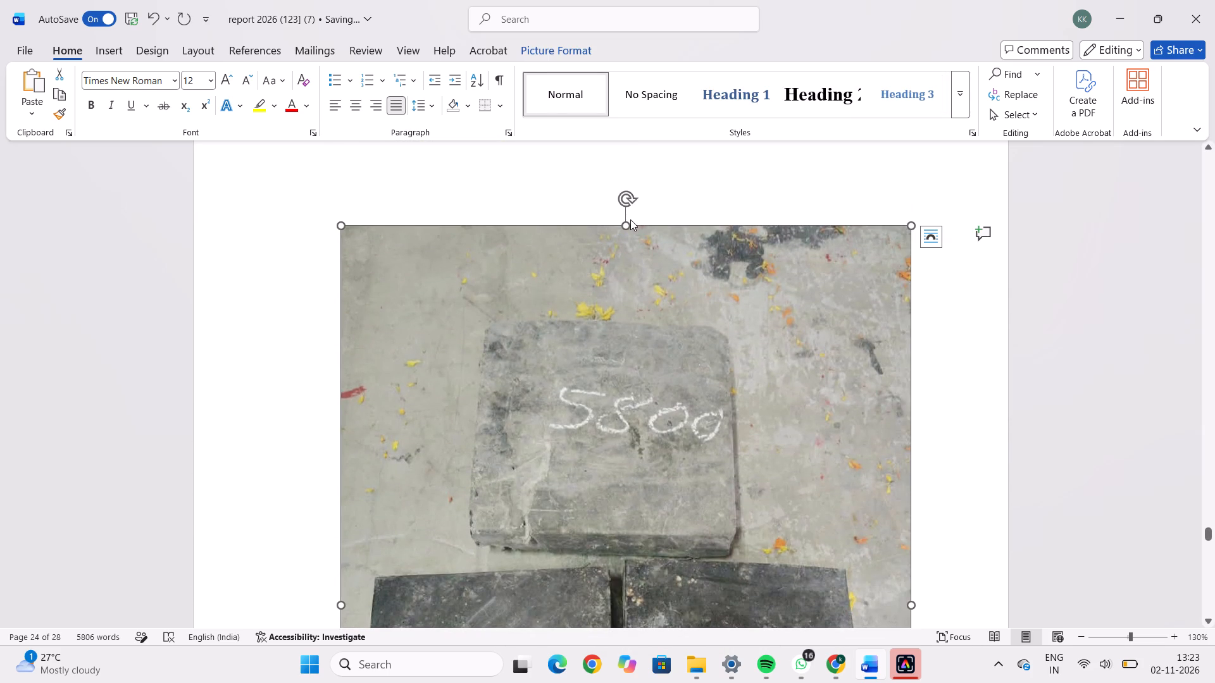
left_click_drag(630, 221, 637, 324)
left_click(614, 293)
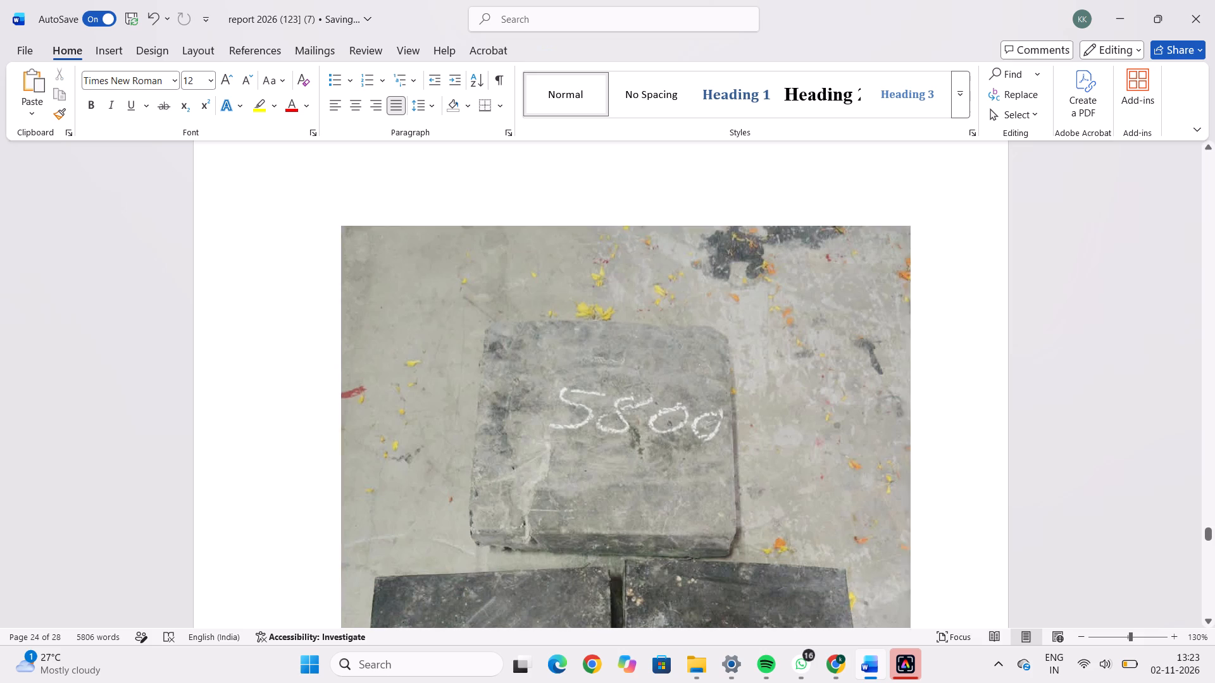
left_click_drag(630, 222, 647, 373)
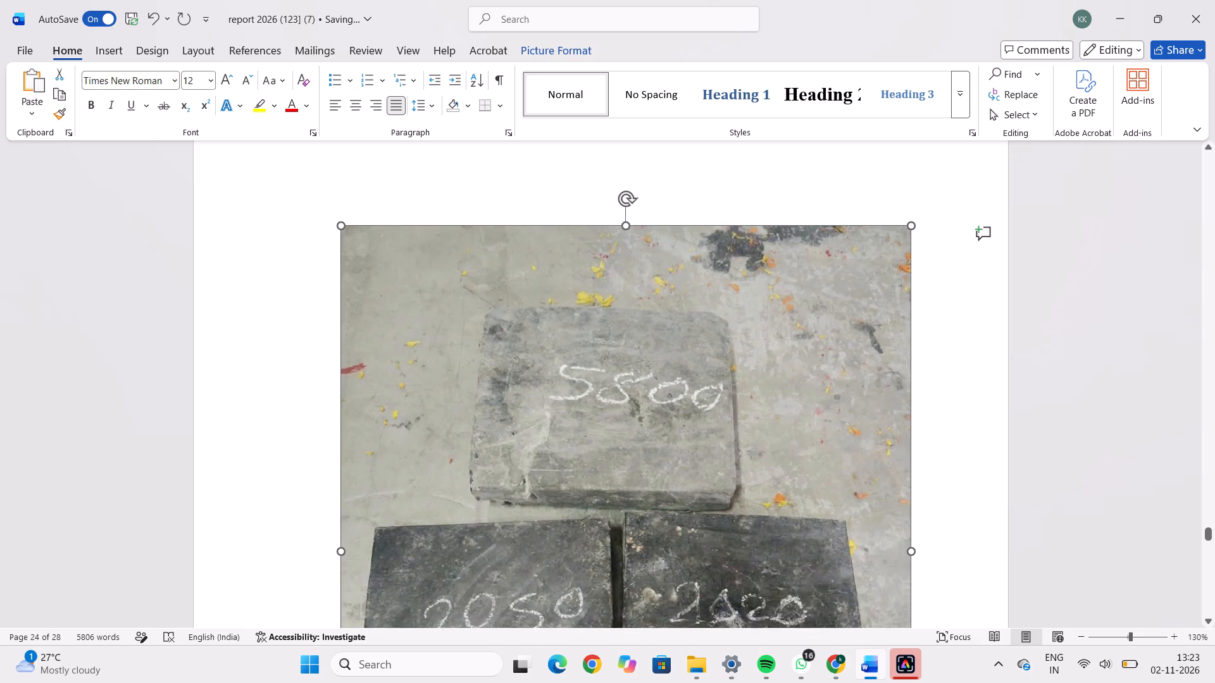
left_click_drag(647, 373, 696, 588)
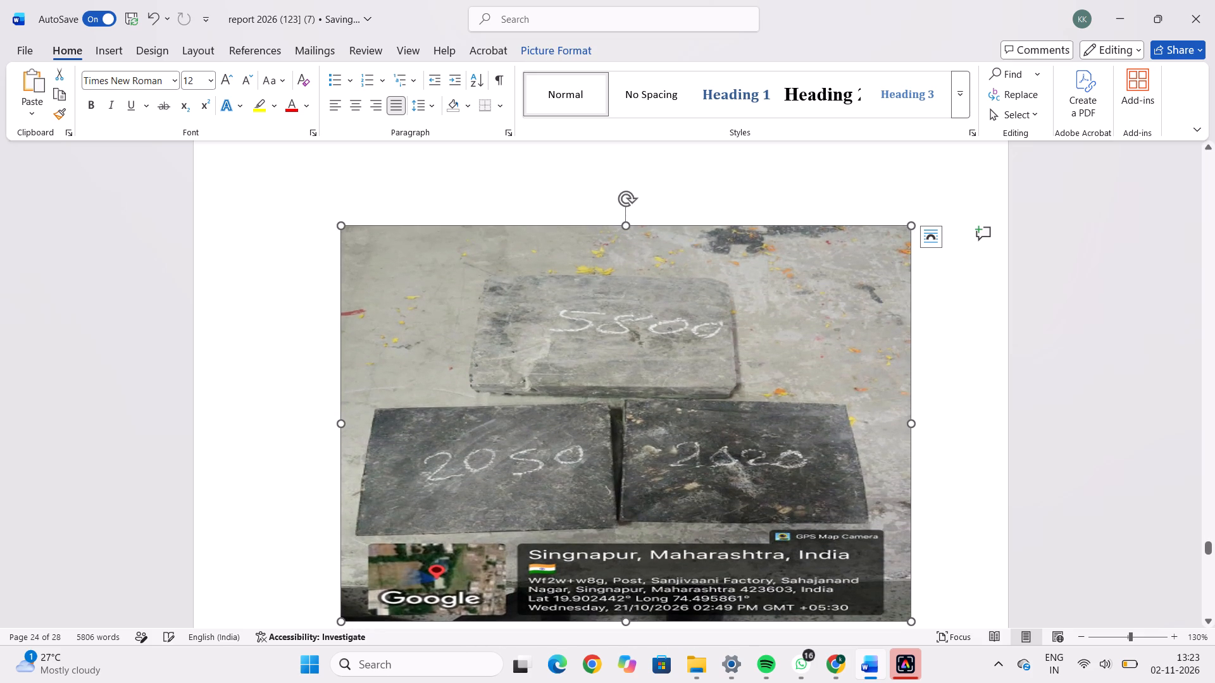
Narrow the paver block photo to roughly two thirds of its full width.
left_click_drag(345, 428, 411, 425)
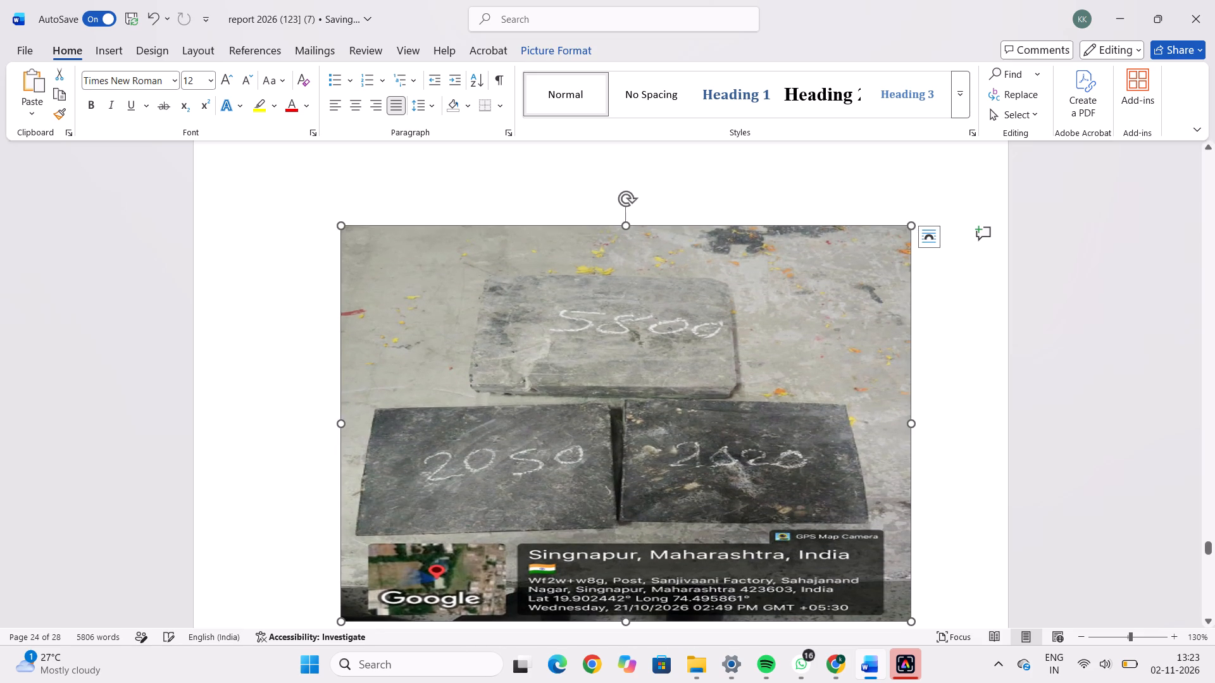
left_click(372, 412)
left_click_drag(338, 421, 348, 421)
double_click(339, 424)
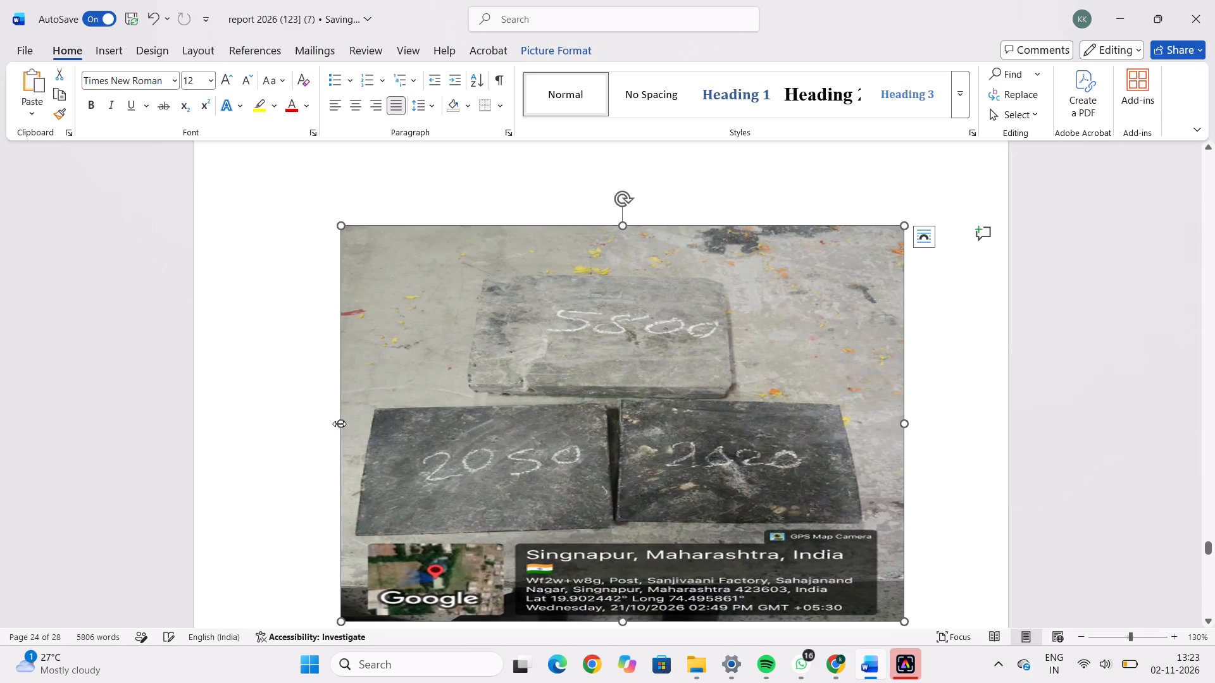
left_click_drag(339, 424, 361, 424)
left_click_drag(361, 424, 393, 433)
left_click(356, 404)
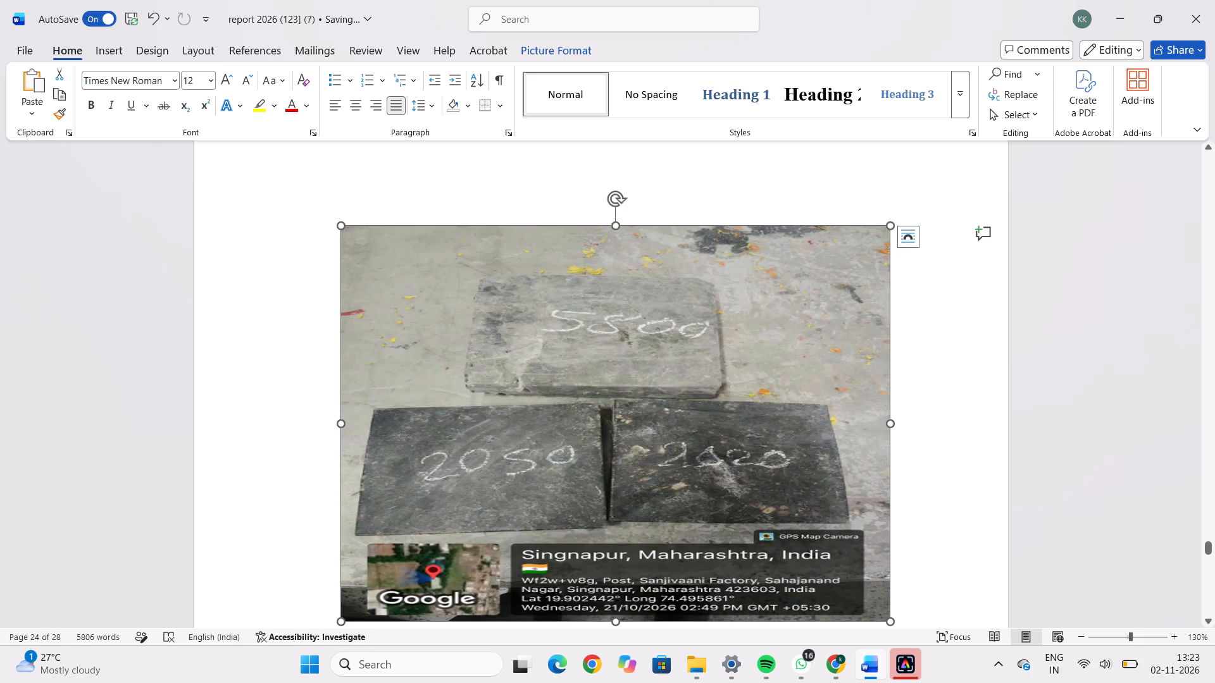
left_click_drag(342, 421, 432, 425)
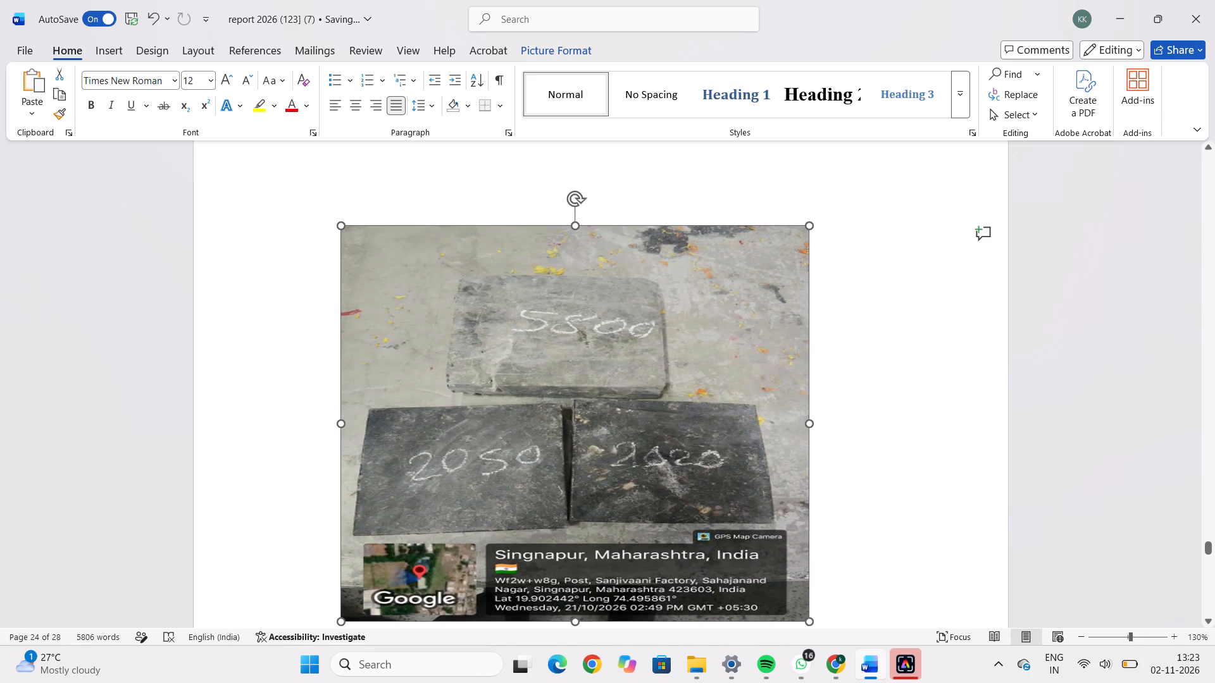
left_click_drag(432, 425, 514, 429)
Shorten the narrowed paver block photo further, to roughly three quarters of its height.
scroll(502, 400, "down", 3)
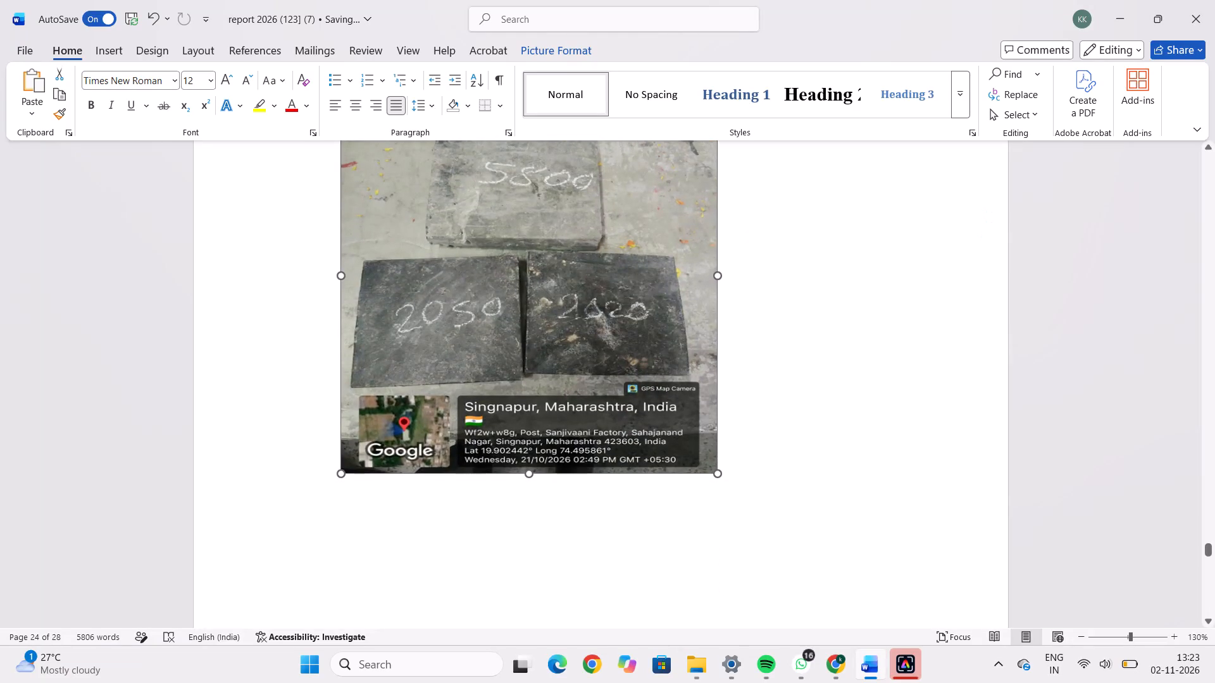
left_click(528, 477)
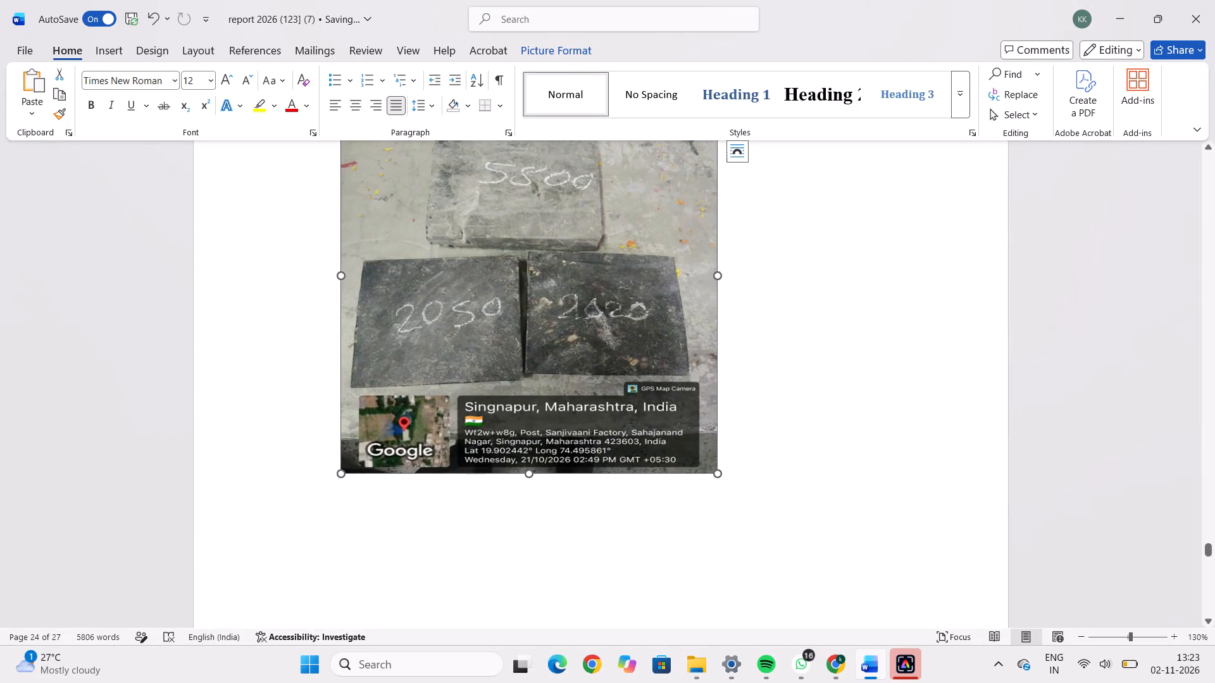
double_click(528, 476)
left_click_drag(528, 476, 528, 385)
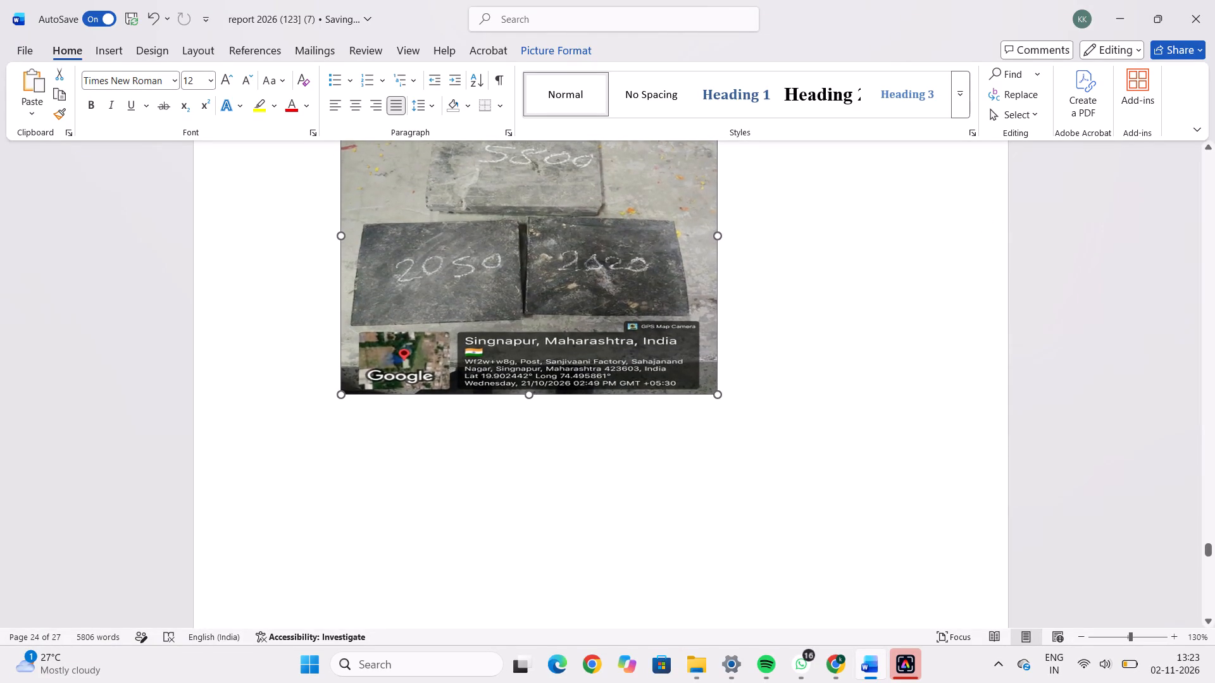
left_click_drag(528, 385, 528, 365)
scroll(523, 364, "up", 3)
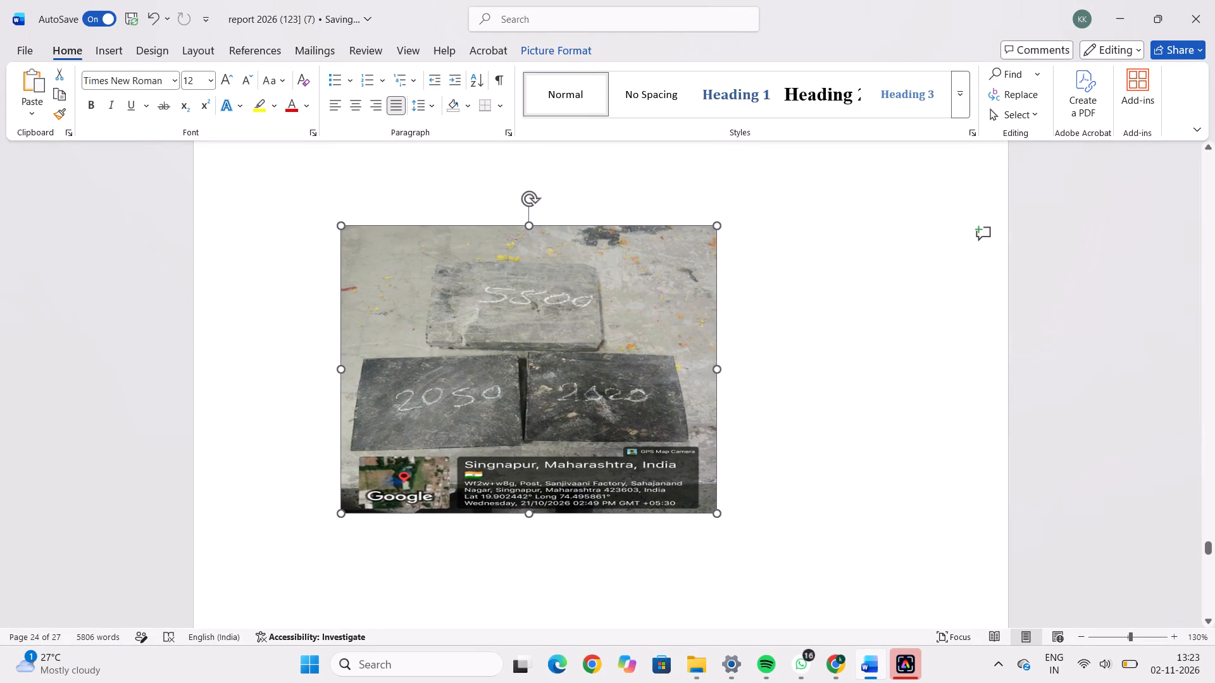
Narrow the paver block photo to about 6.35 cm wide so it fits beside the testing machine photo.
left_click_drag(714, 370, 628, 366)
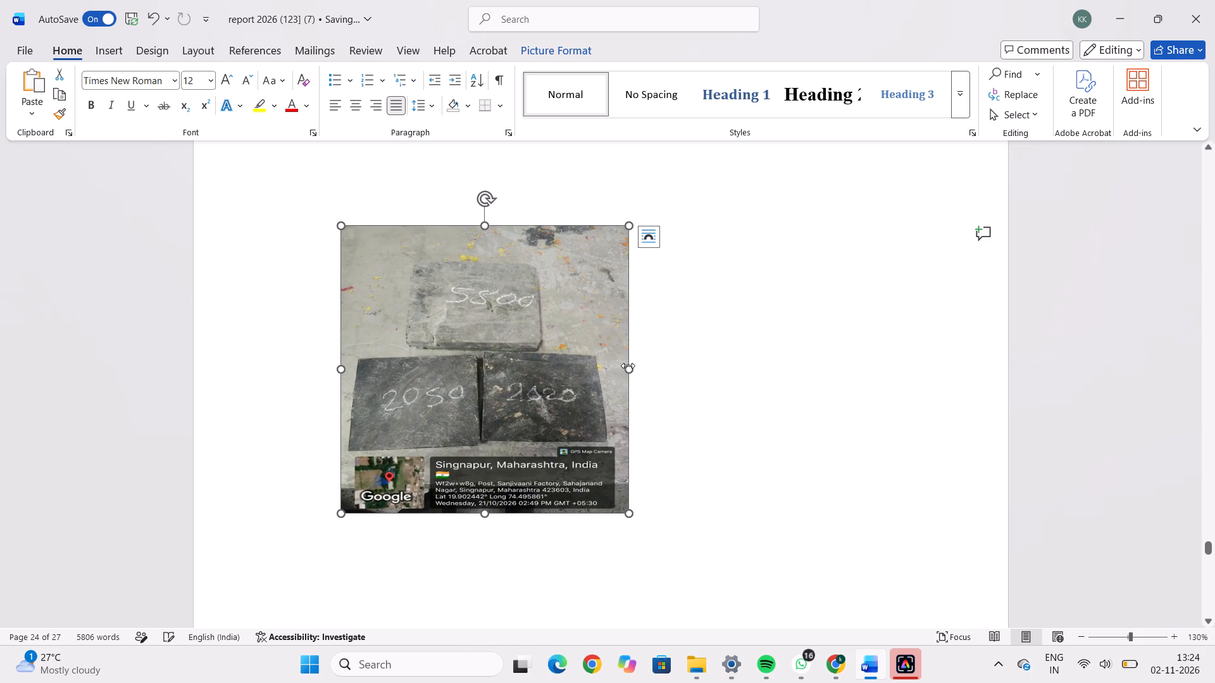
left_click_drag(628, 366, 587, 364)
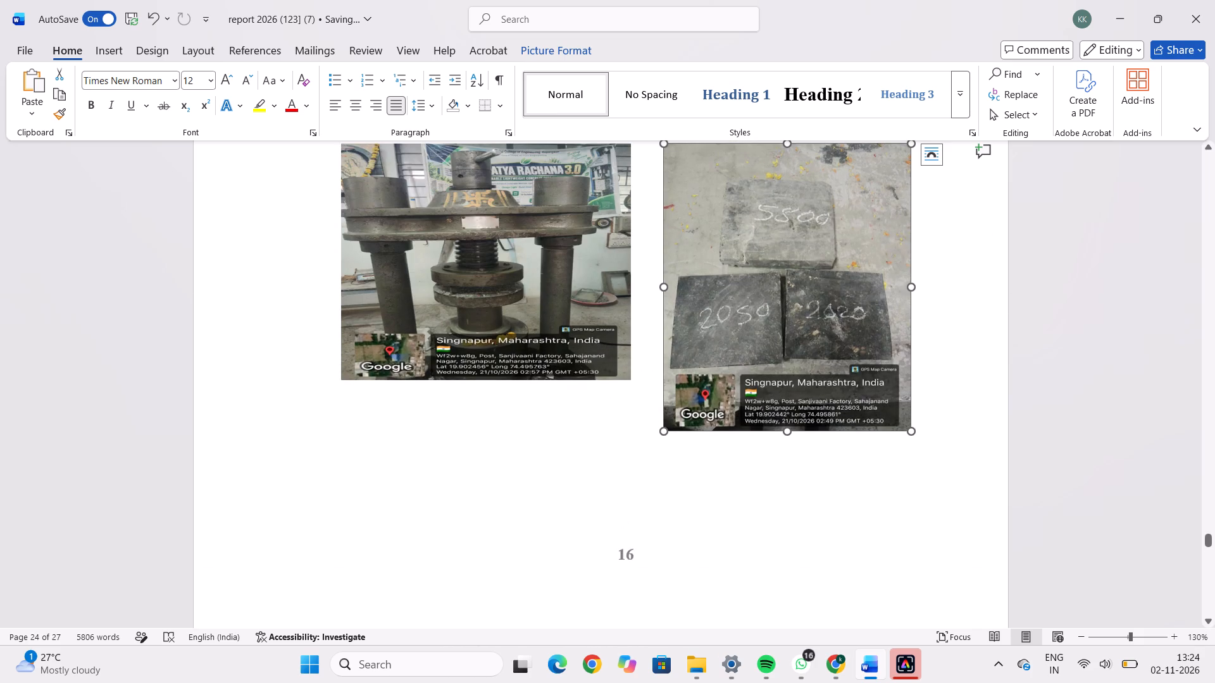
Move the paver block photo close beside the testing machine photo, with their top edges level below the results table.
scroll(586, 368, "up", 3)
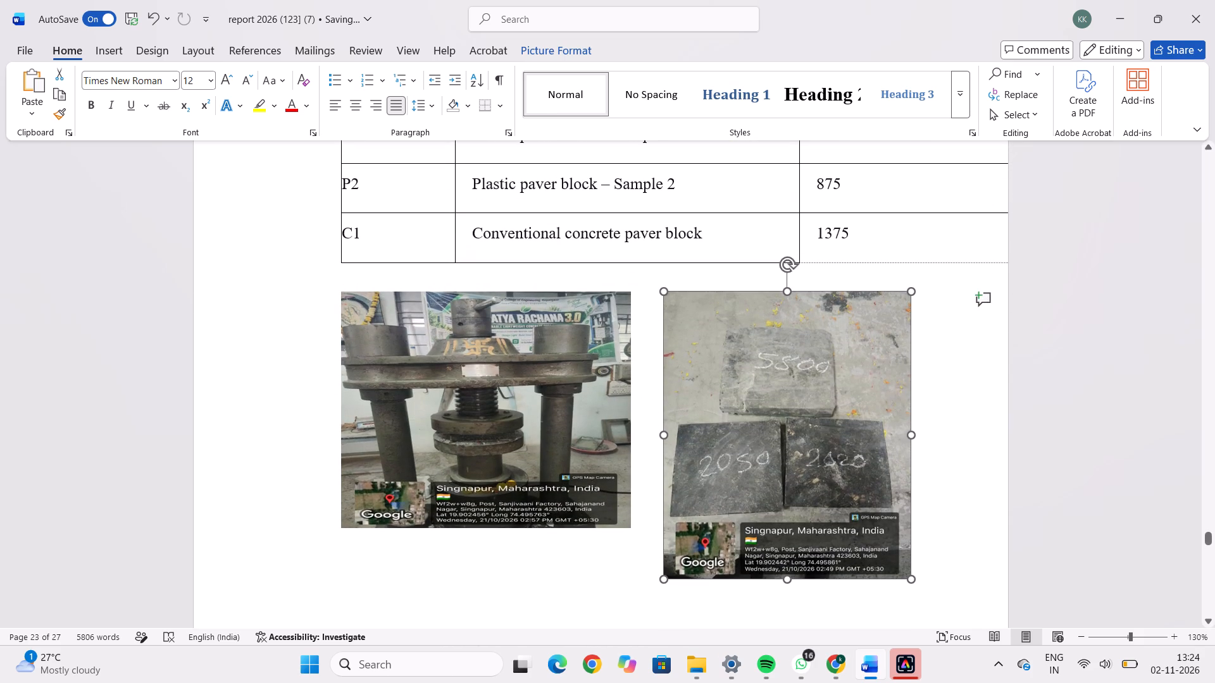
key("Return")
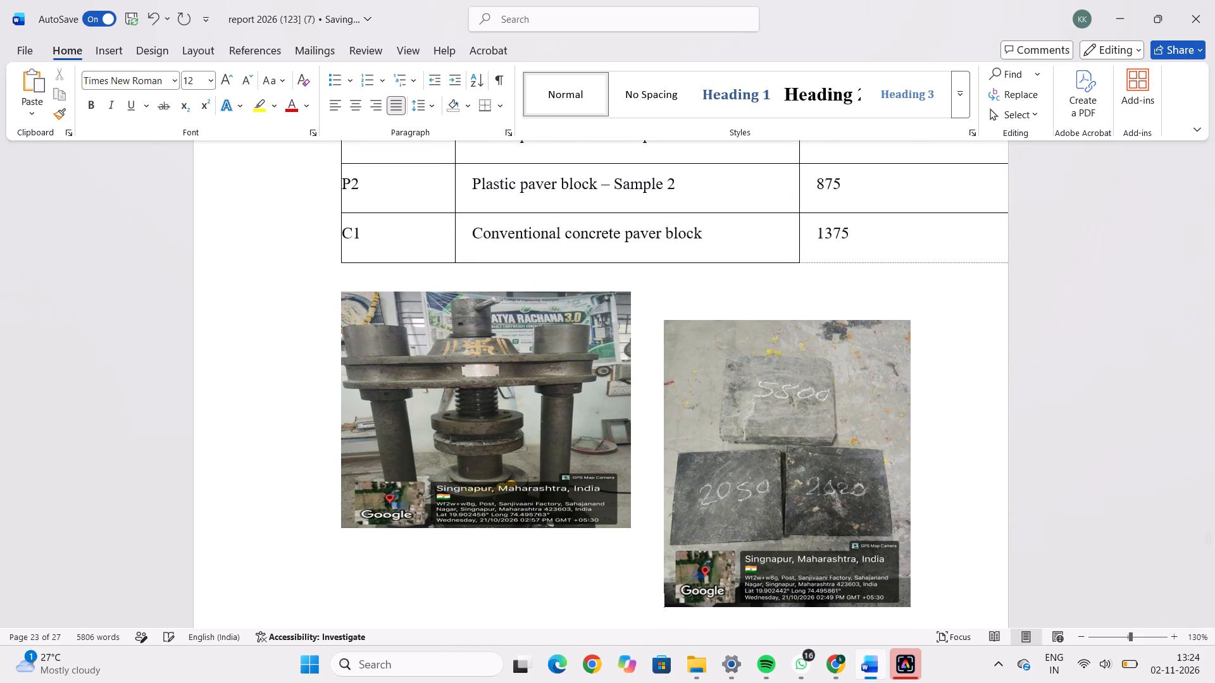
left_click(761, 397)
left_click_drag(761, 397, 776, 359)
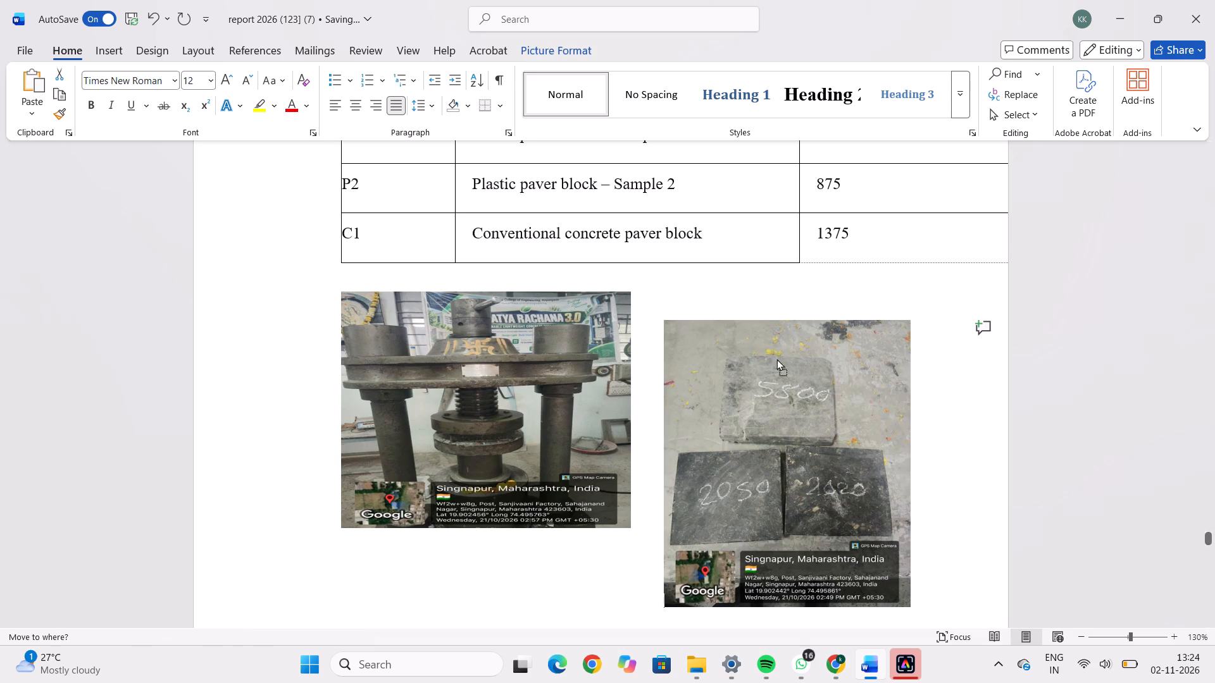
left_click_drag(776, 359, 782, 340)
left_click_drag(781, 335, 784, 318)
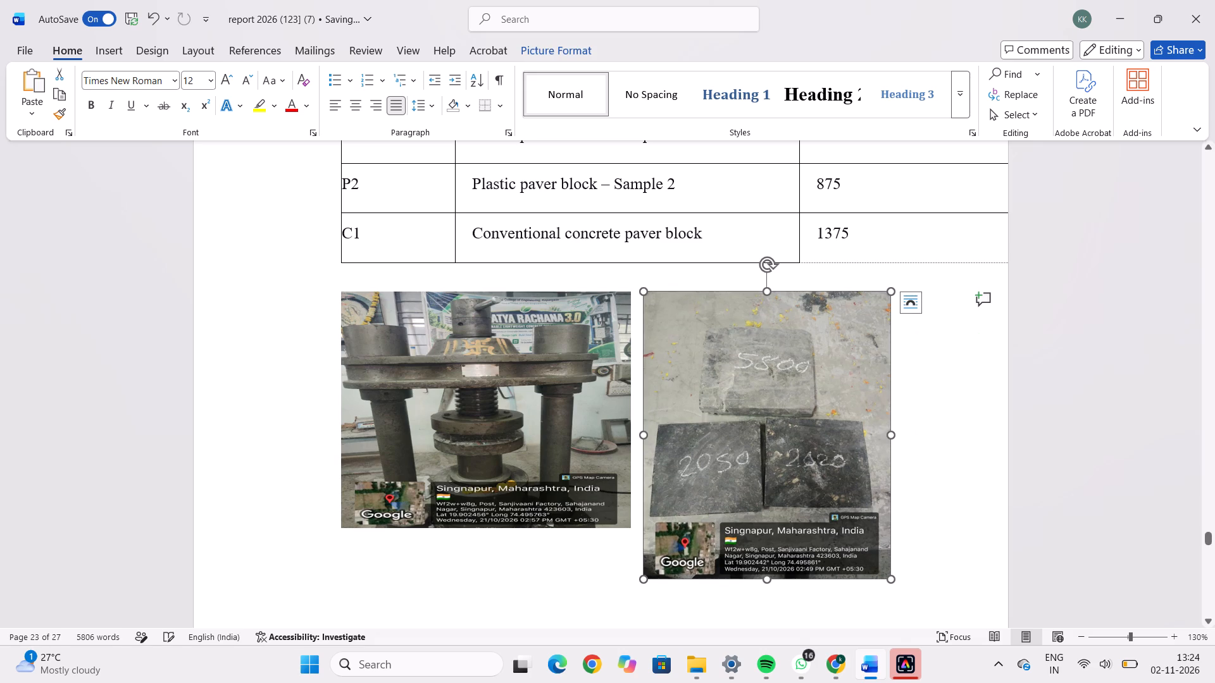
left_click_drag(782, 335, 794, 335)
left_click_drag(880, 433, 892, 433)
left_click_drag(882, 436, 890, 436)
Stretch the testing machine photo downward, keeping its width, so its height nearly matches the paver block photo.
scroll(771, 400, "down", 1)
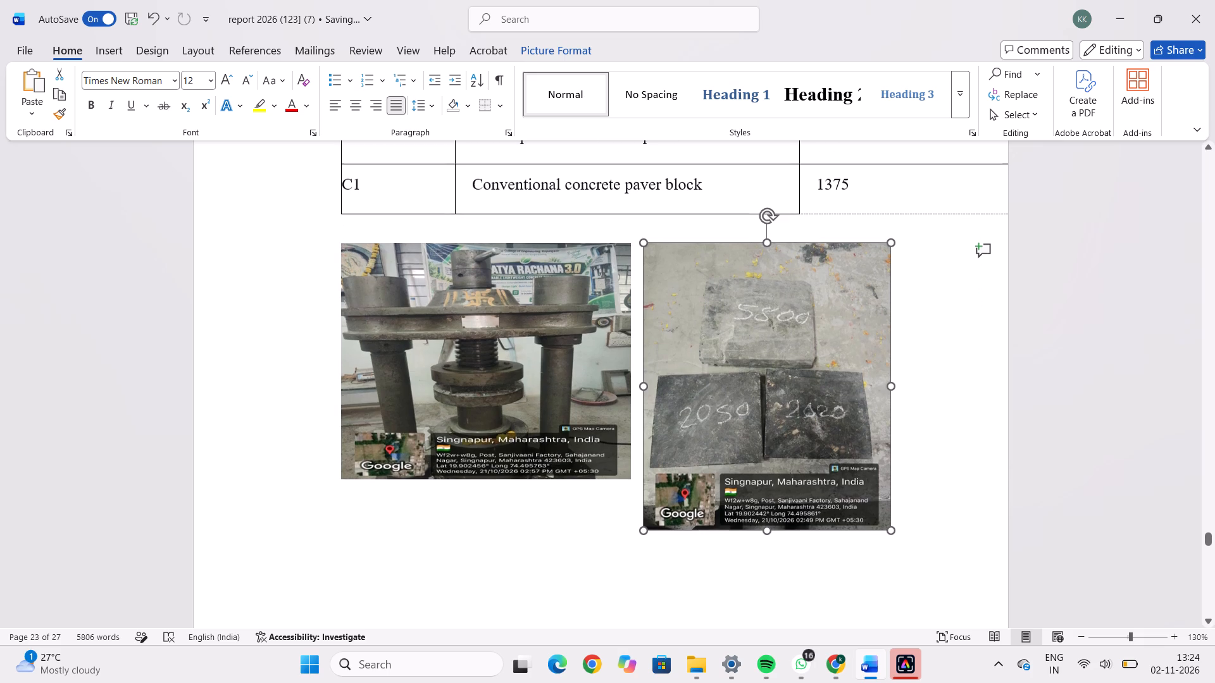
left_click(556, 346)
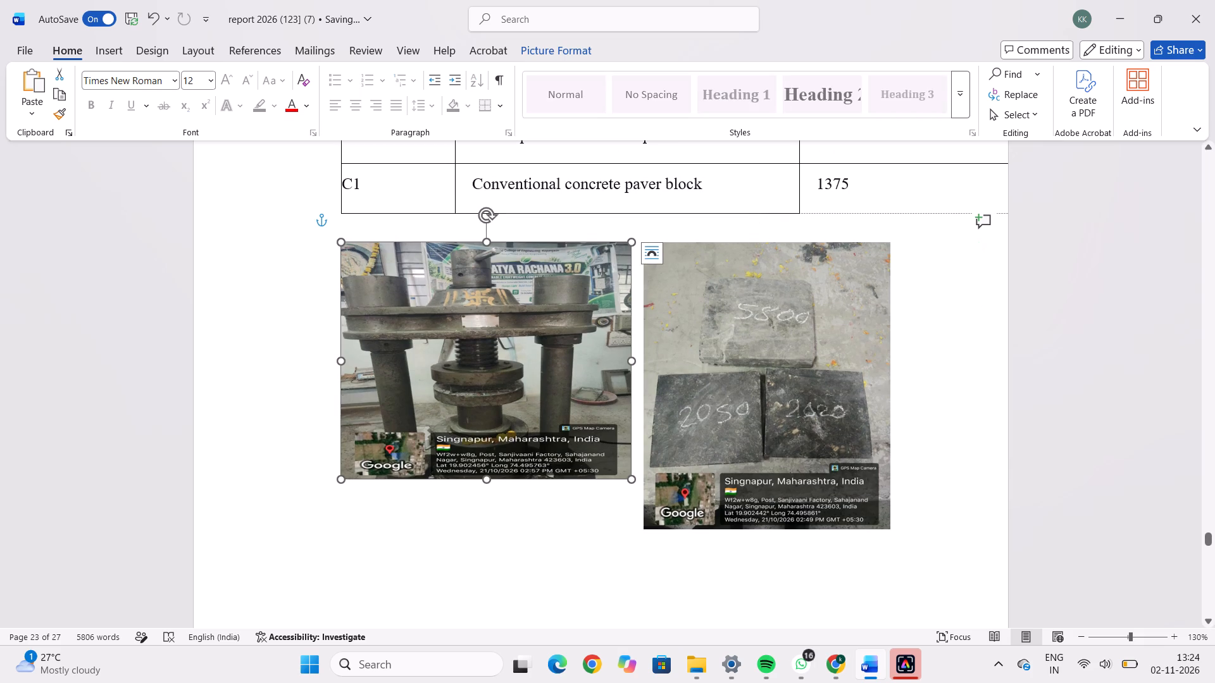
scroll(517, 408, "down", 3)
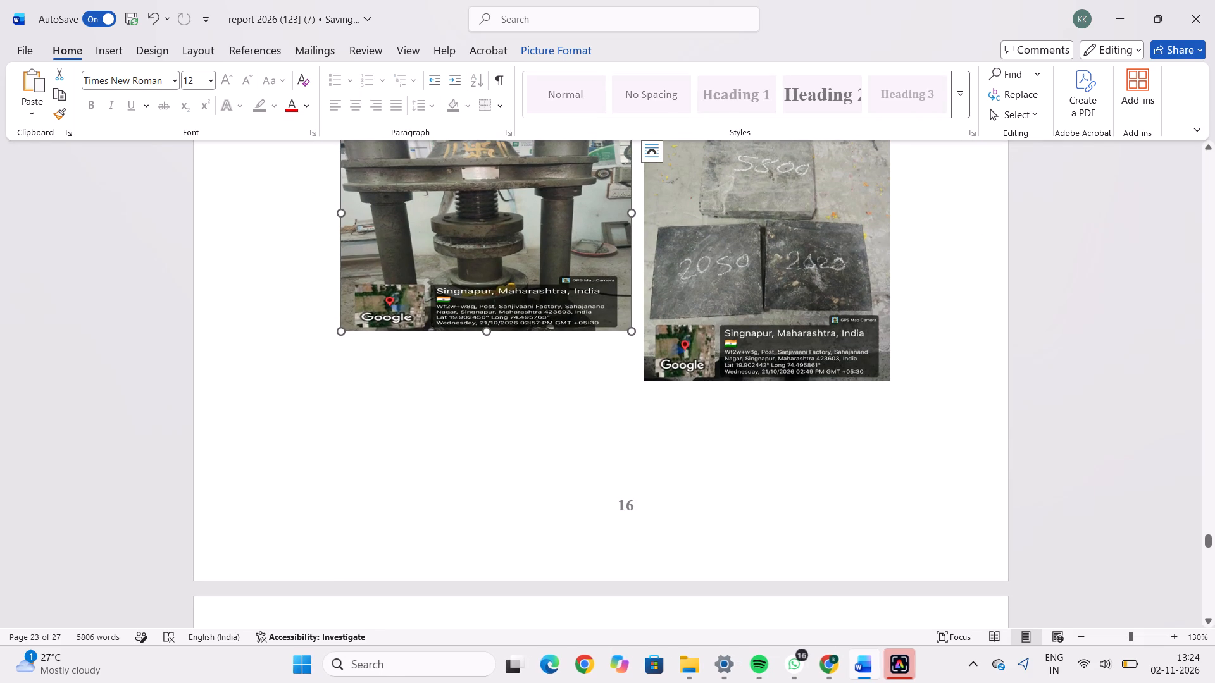
left_click_drag(495, 329, 492, 340)
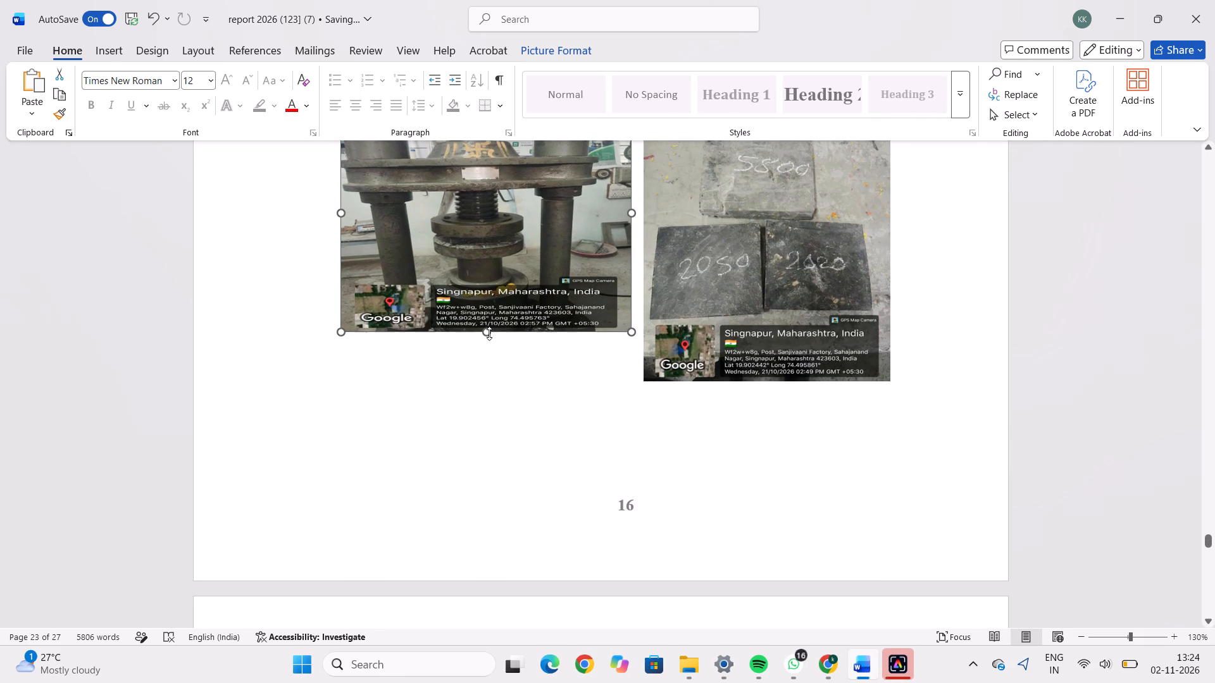
left_click_drag(489, 333, 489, 366)
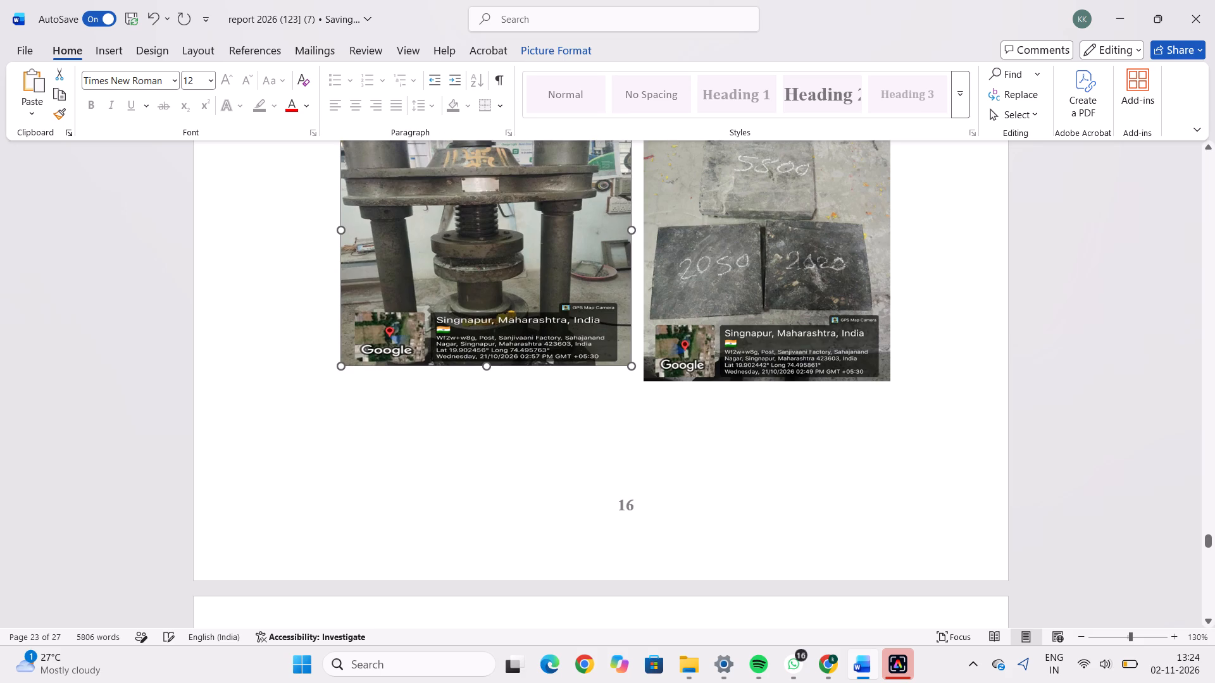
scroll(479, 304, "up", 4)
scroll(494, 309, "down", 1)
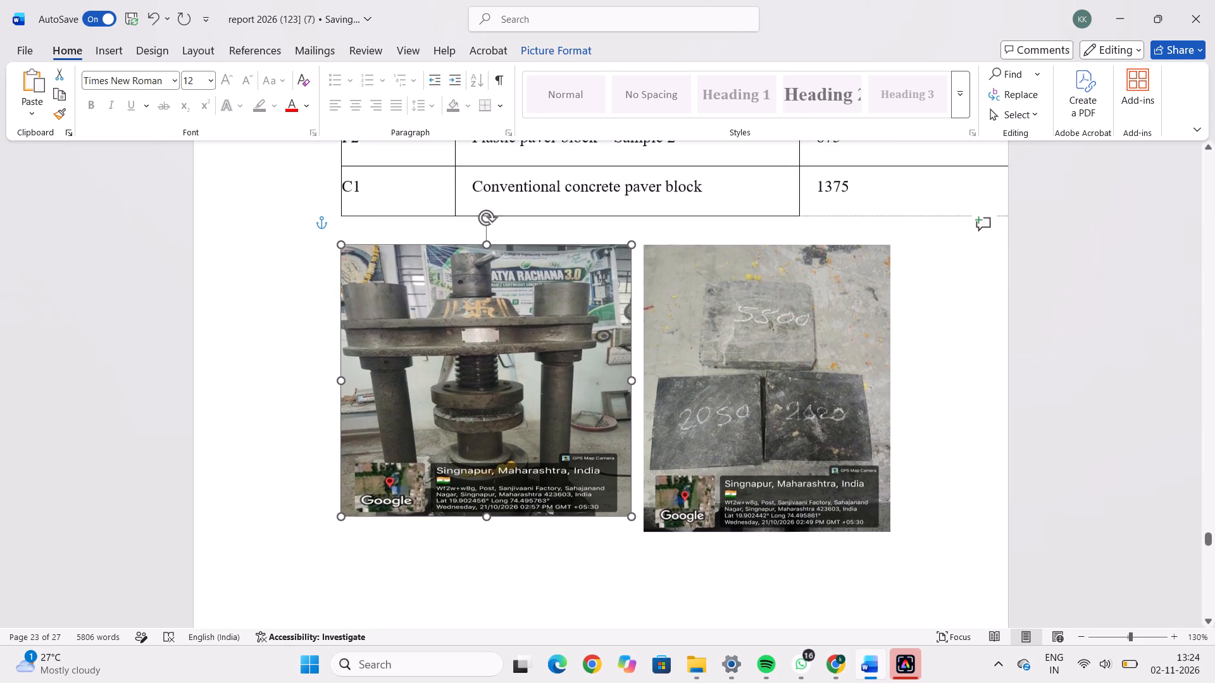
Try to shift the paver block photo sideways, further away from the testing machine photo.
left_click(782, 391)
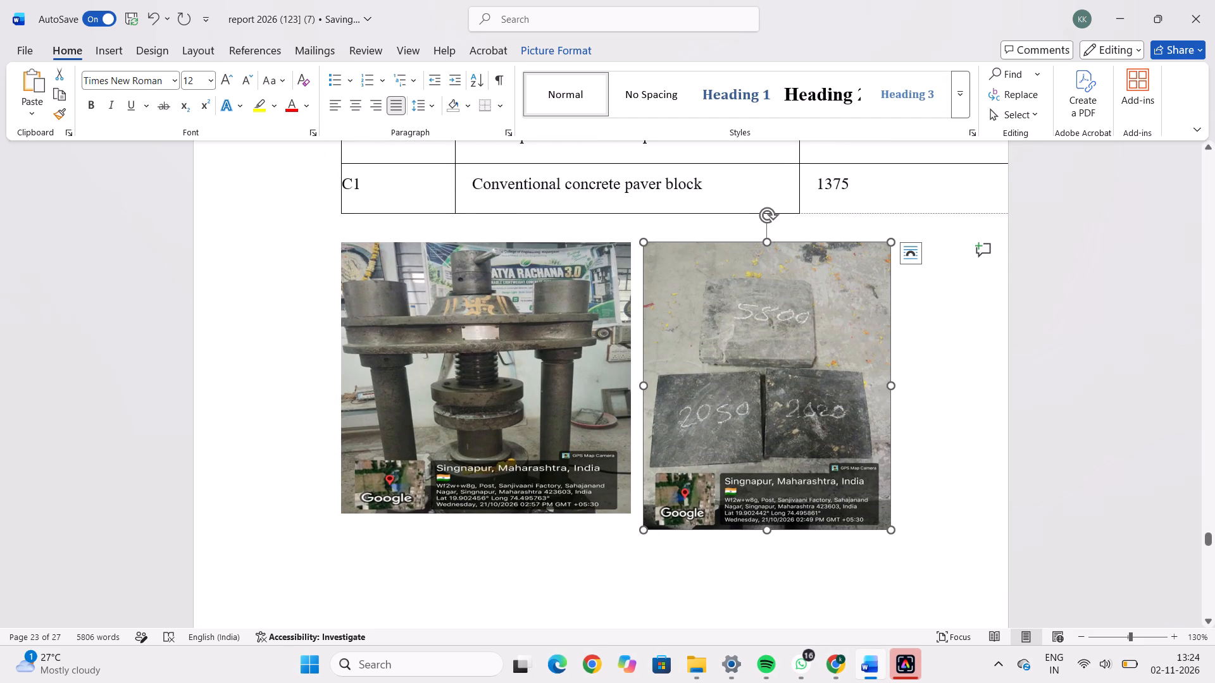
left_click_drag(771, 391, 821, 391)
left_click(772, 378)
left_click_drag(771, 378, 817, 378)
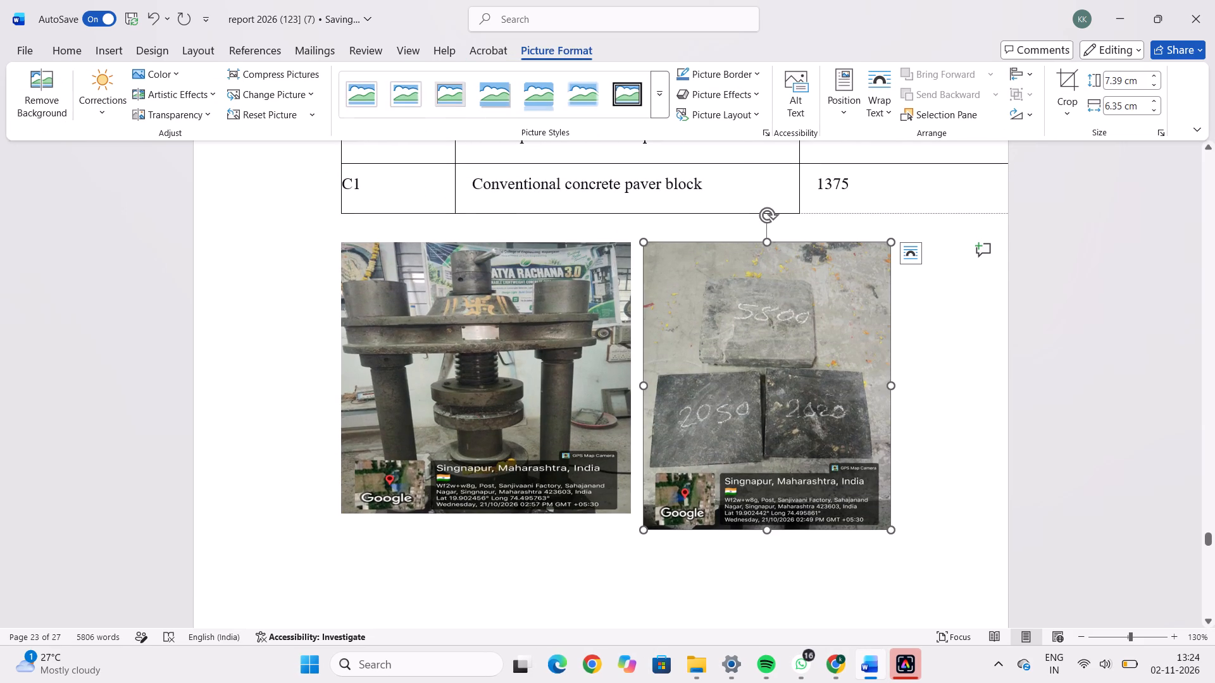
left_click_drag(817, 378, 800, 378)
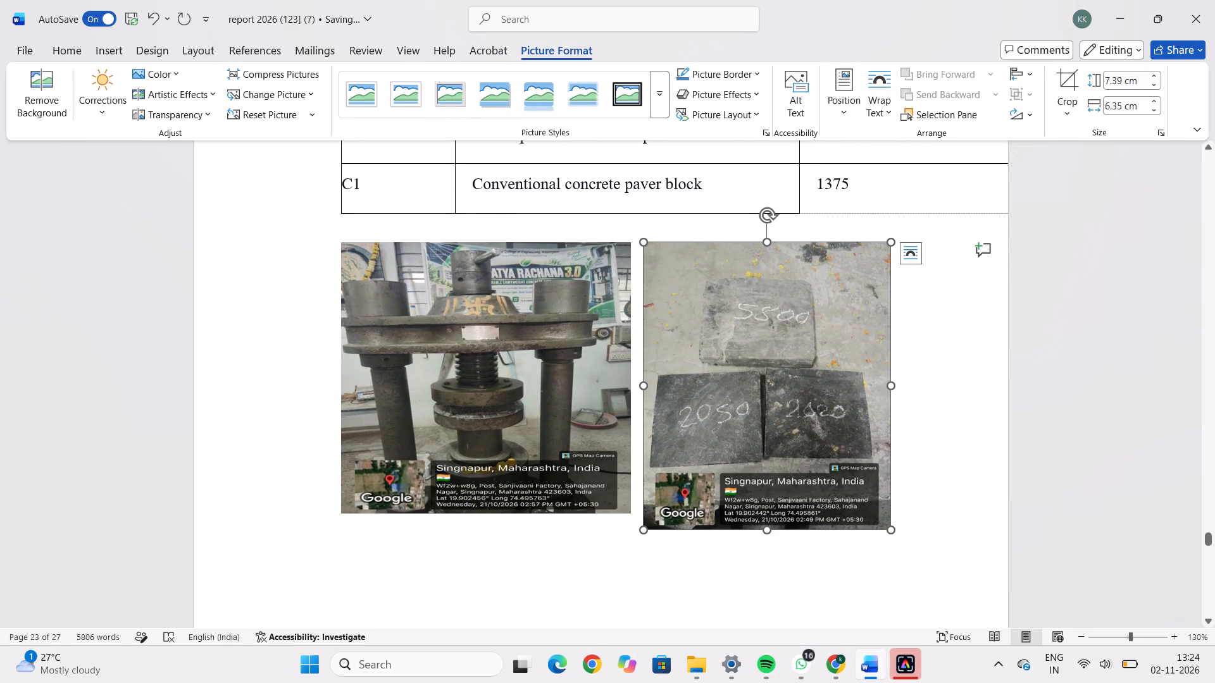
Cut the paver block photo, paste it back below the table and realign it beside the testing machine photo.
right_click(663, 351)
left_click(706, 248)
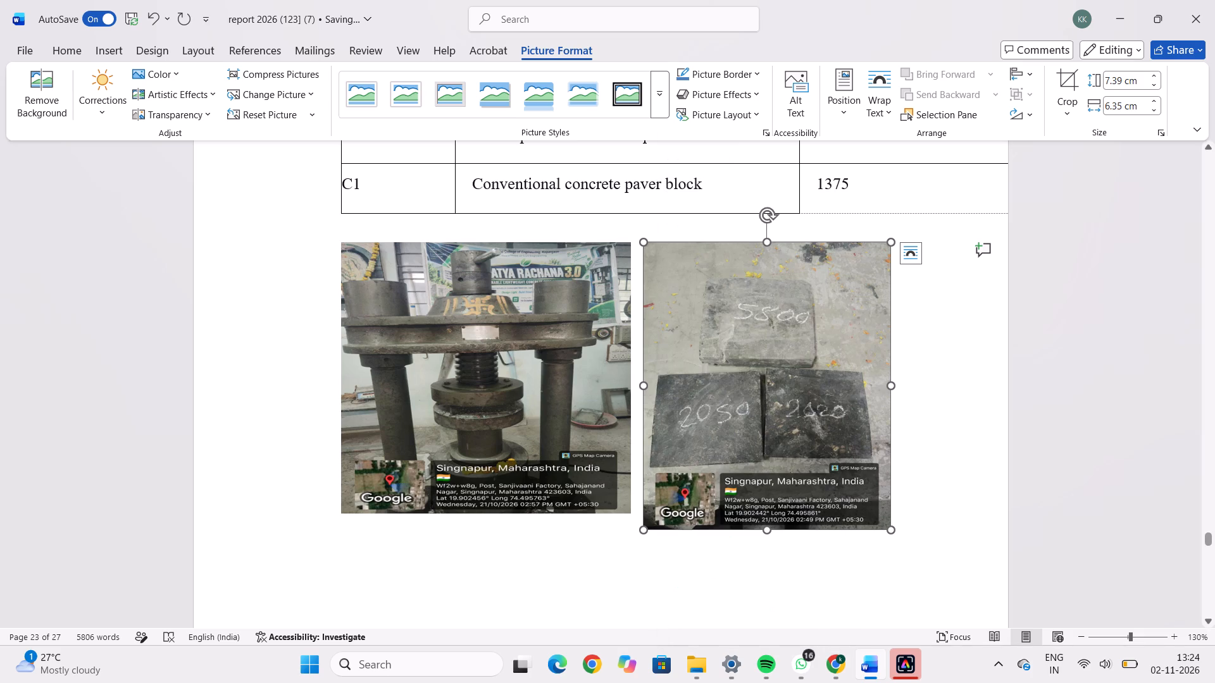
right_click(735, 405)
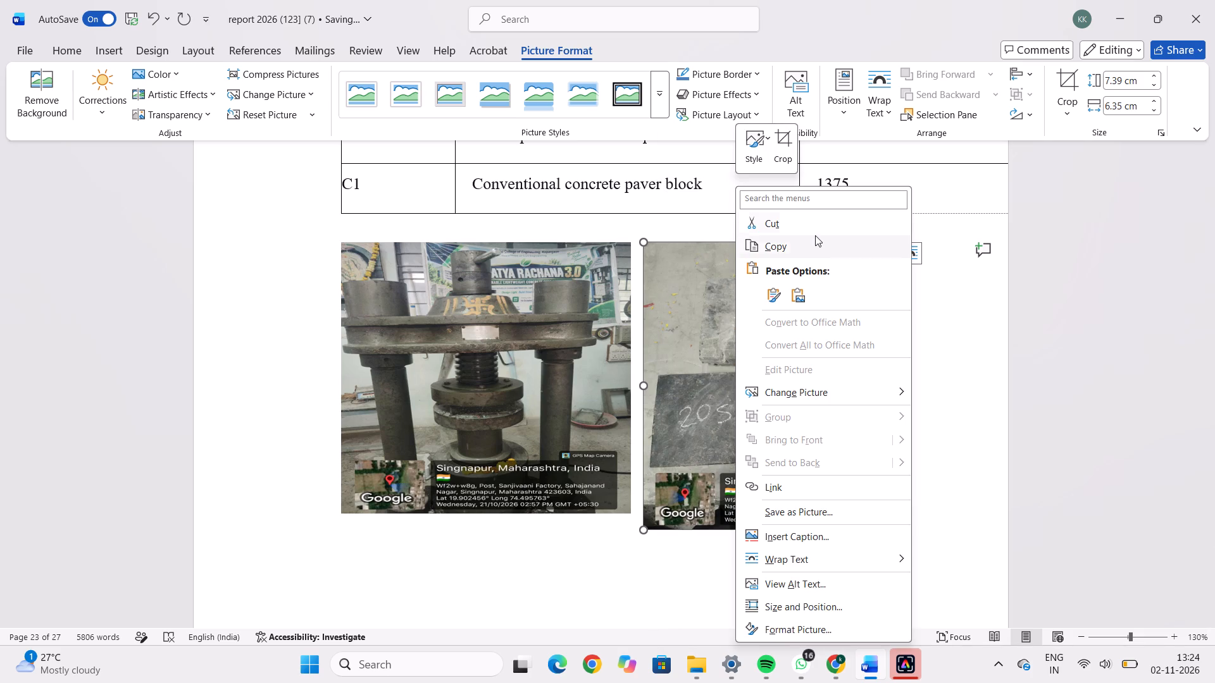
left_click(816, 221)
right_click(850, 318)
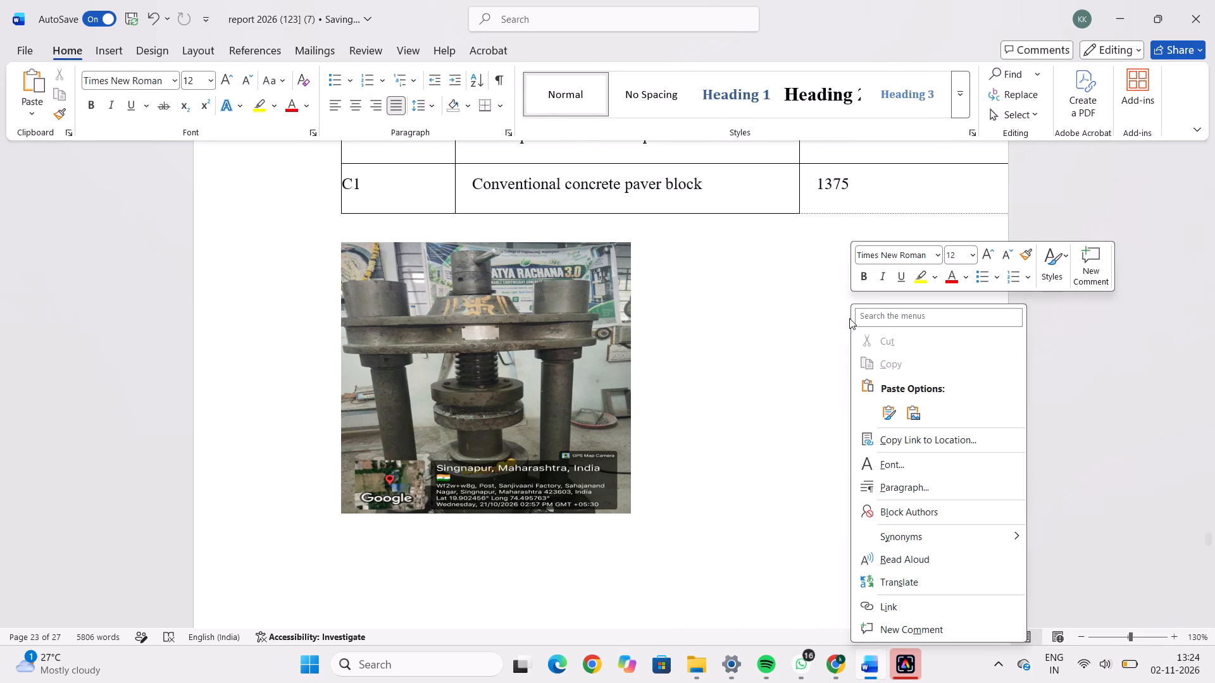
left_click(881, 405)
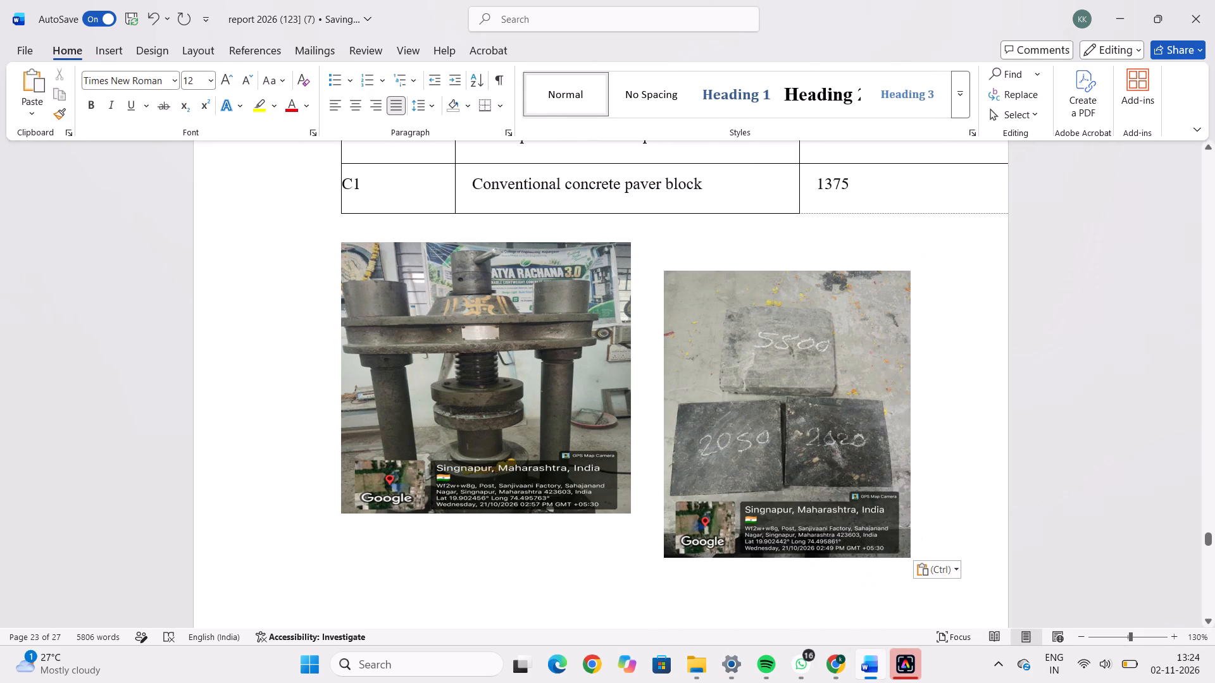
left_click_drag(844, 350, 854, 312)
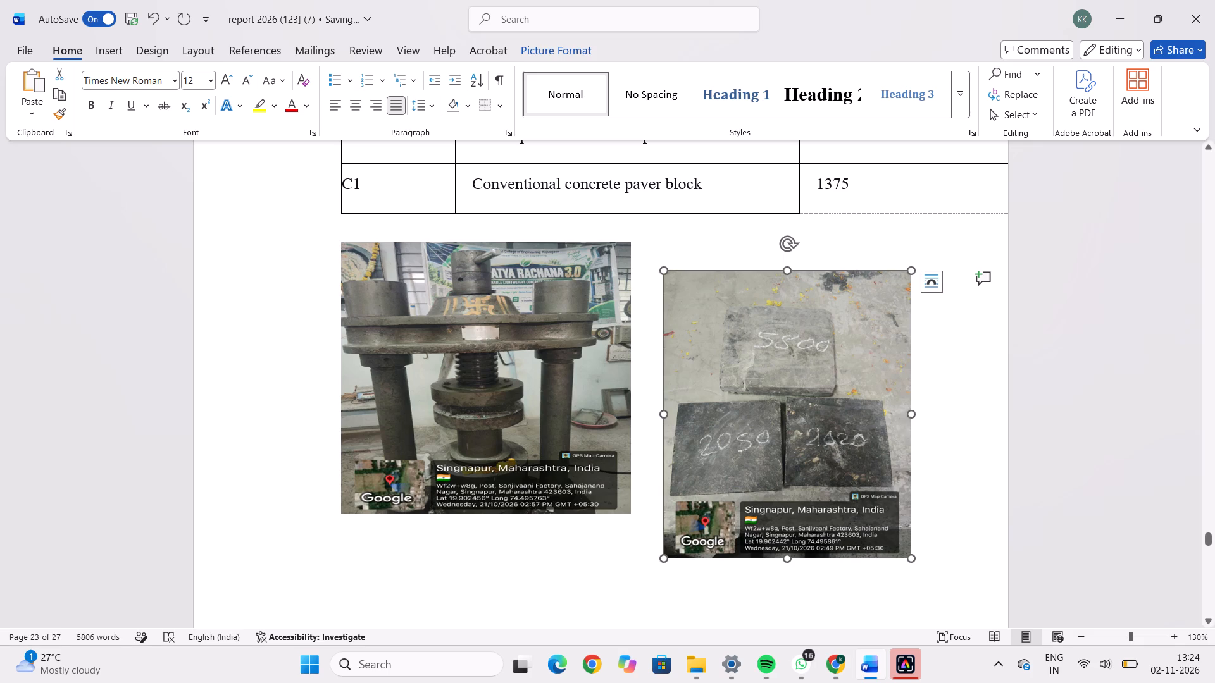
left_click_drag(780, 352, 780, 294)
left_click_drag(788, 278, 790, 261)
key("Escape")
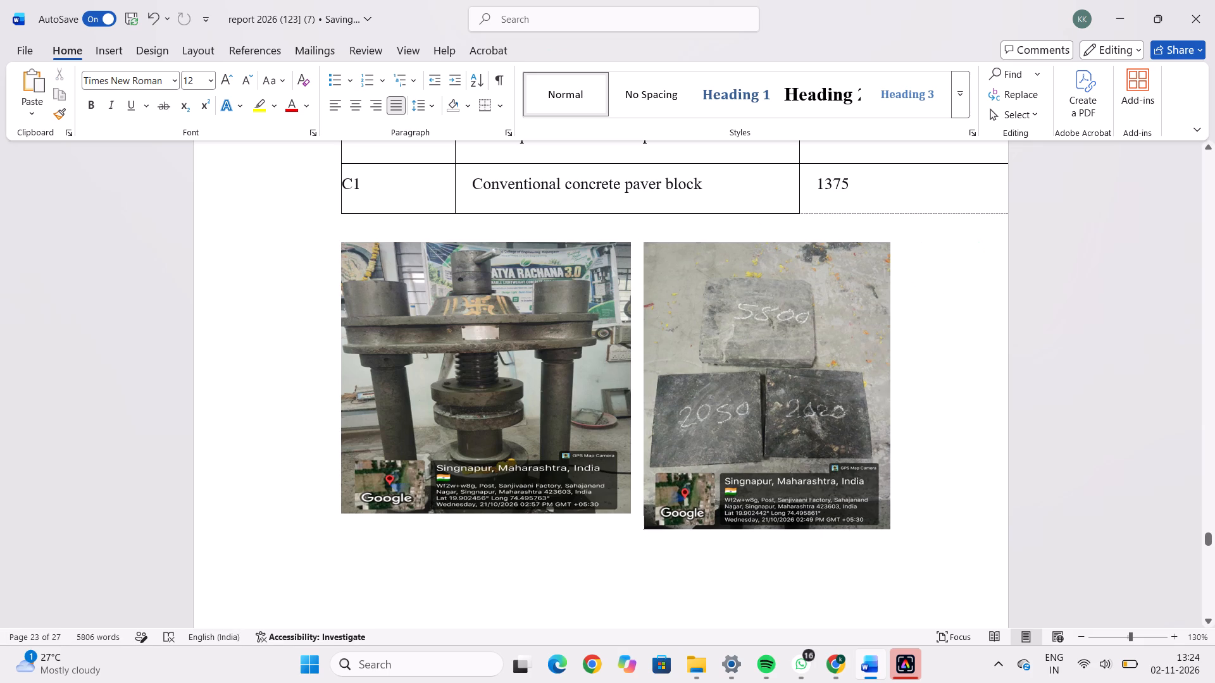
Place the insertion point on the empty line below the testing machine photo.
scroll(633, 444, "down", 3)
scroll(633, 442, "up", 1)
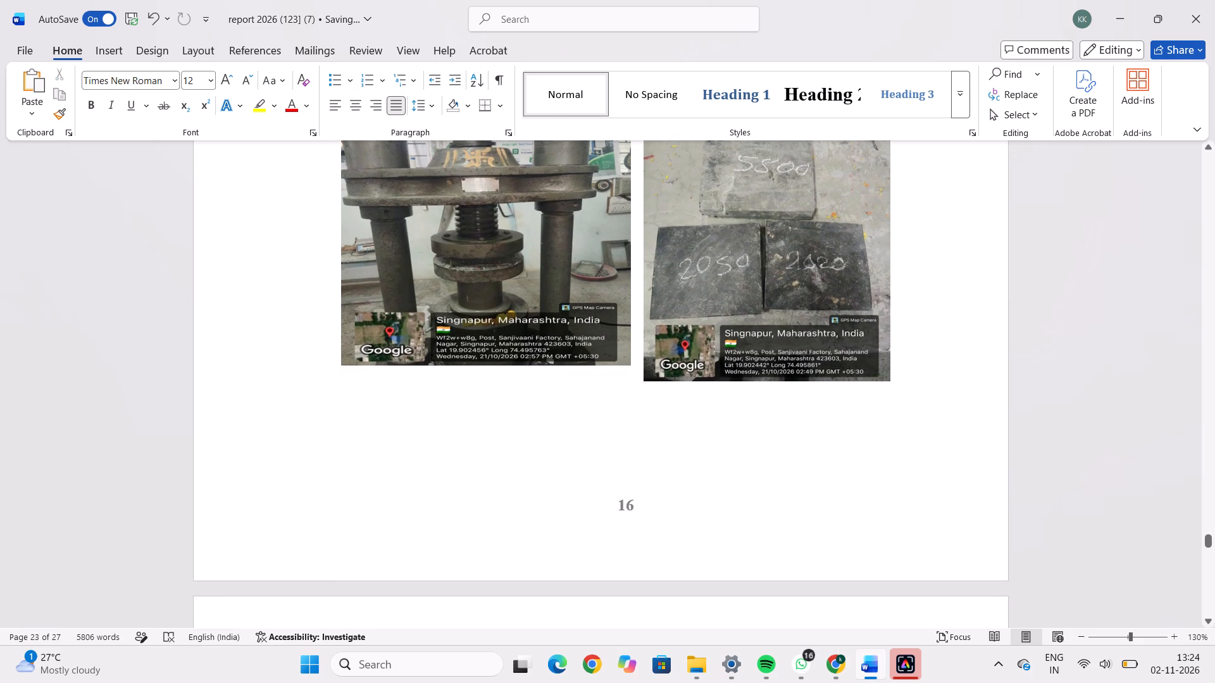
scroll(633, 440, "up", 2)
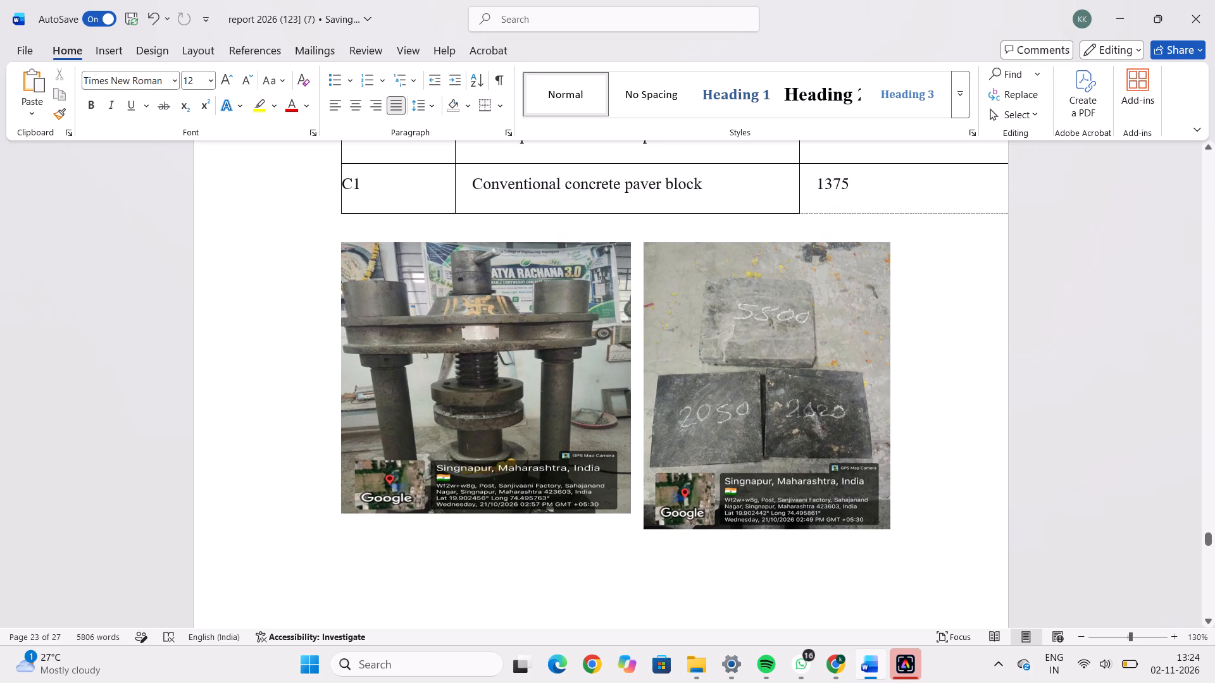
left_click(358, 555)
Look back through the earlier chapter 3 pages at how the photo pairs are captioned and numbered, returning to the testing machine photo.
scroll(385, 550, "up", 2)
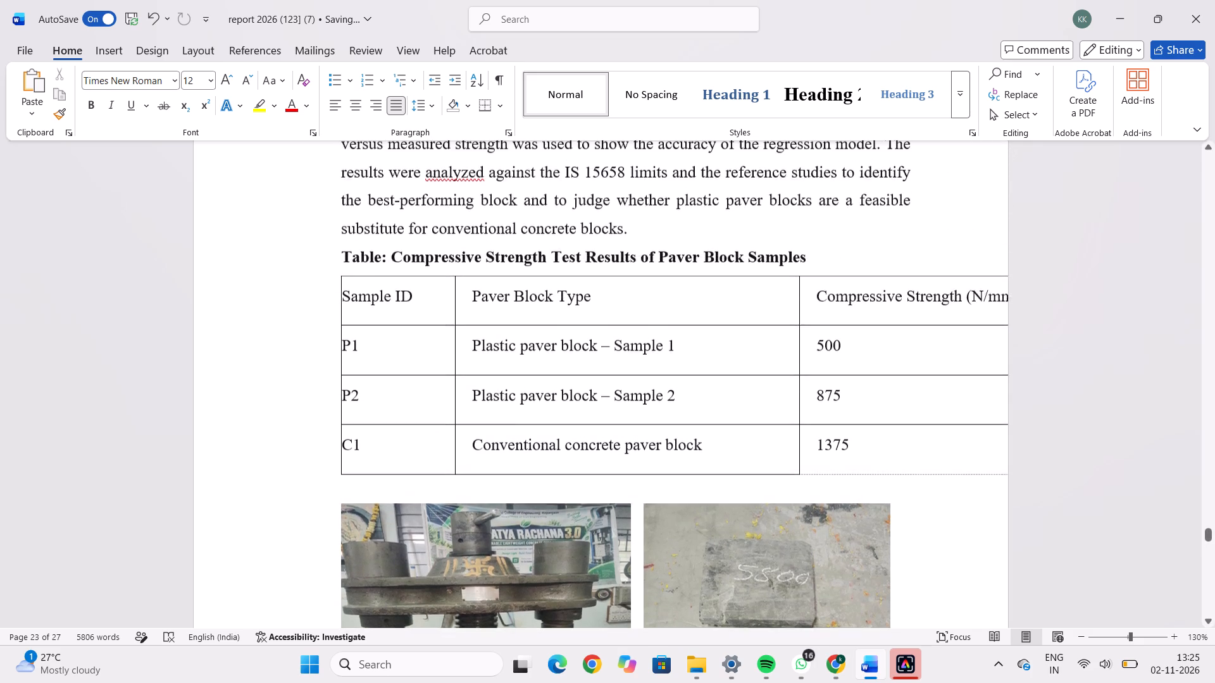
scroll(385, 550, "up", 5)
scroll(385, 550, "down", 3)
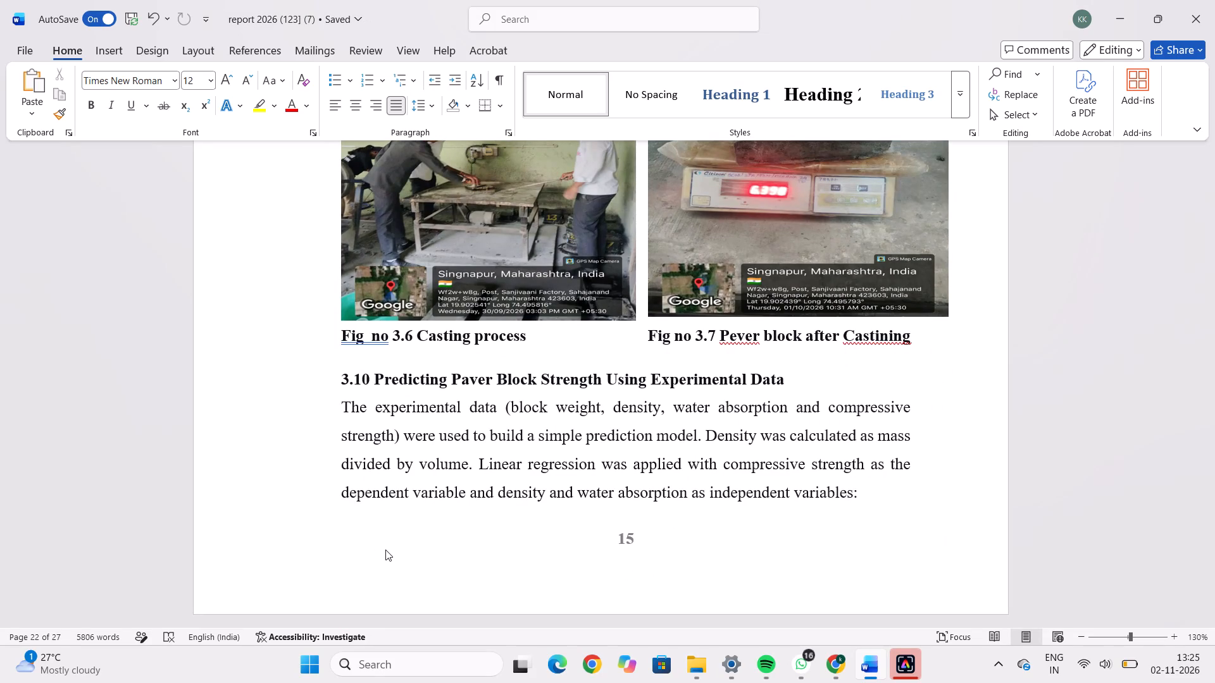
scroll(385, 550, "up", 2)
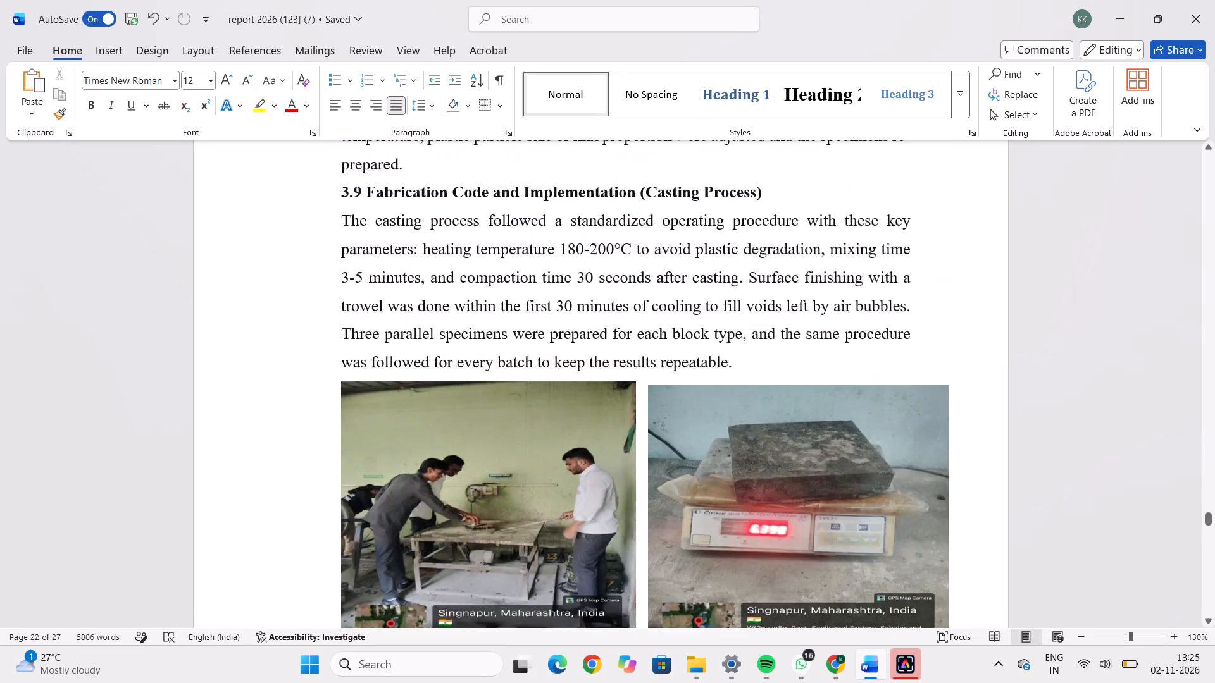
scroll(385, 550, "up", 3)
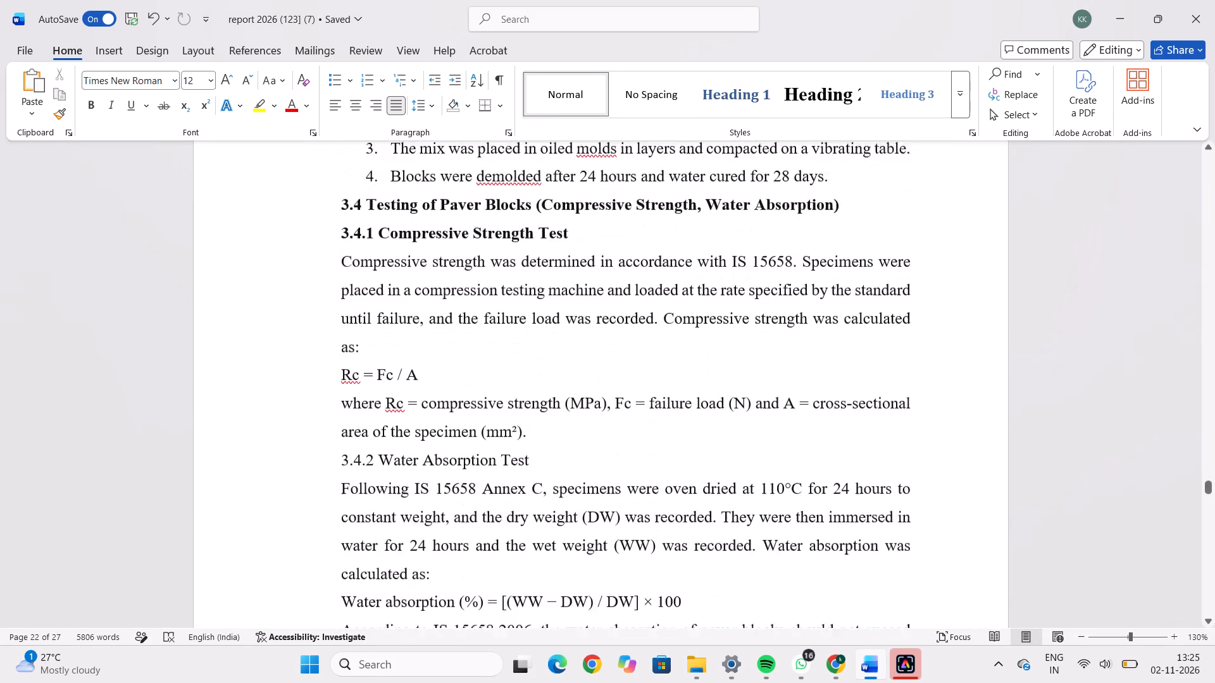
scroll(385, 550, "up", 3)
scroll(385, 550, "down", 3)
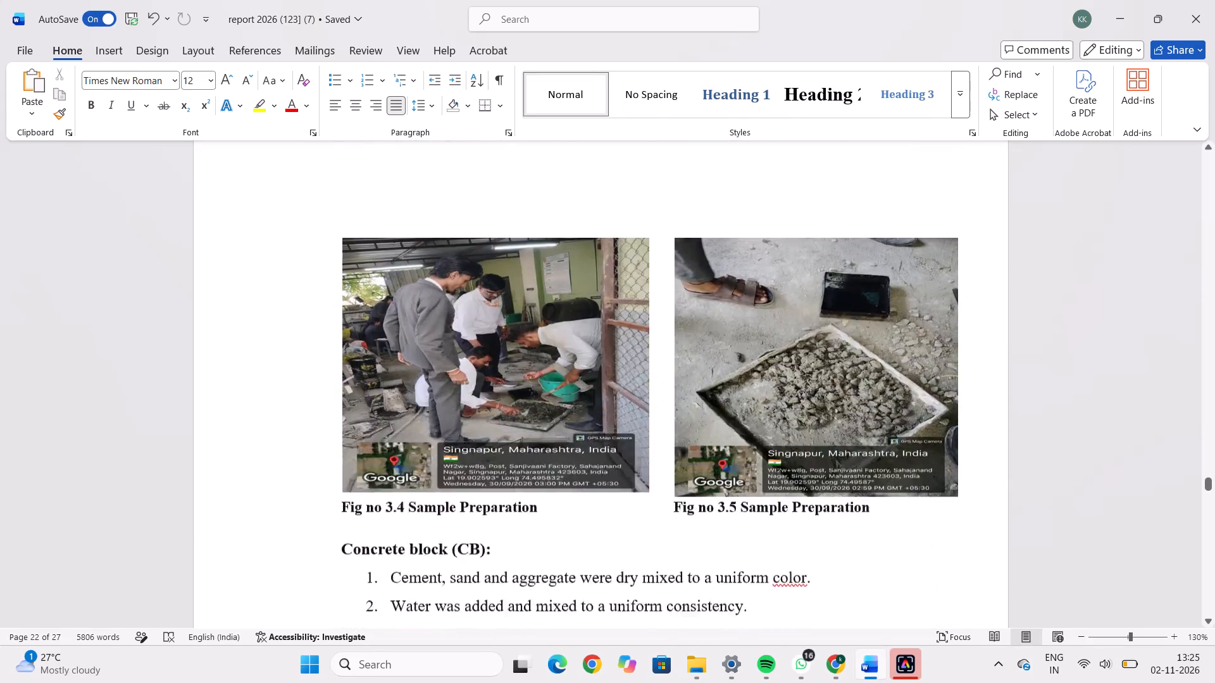
scroll(385, 550, "down", 1)
scroll(385, 550, "up", 1)
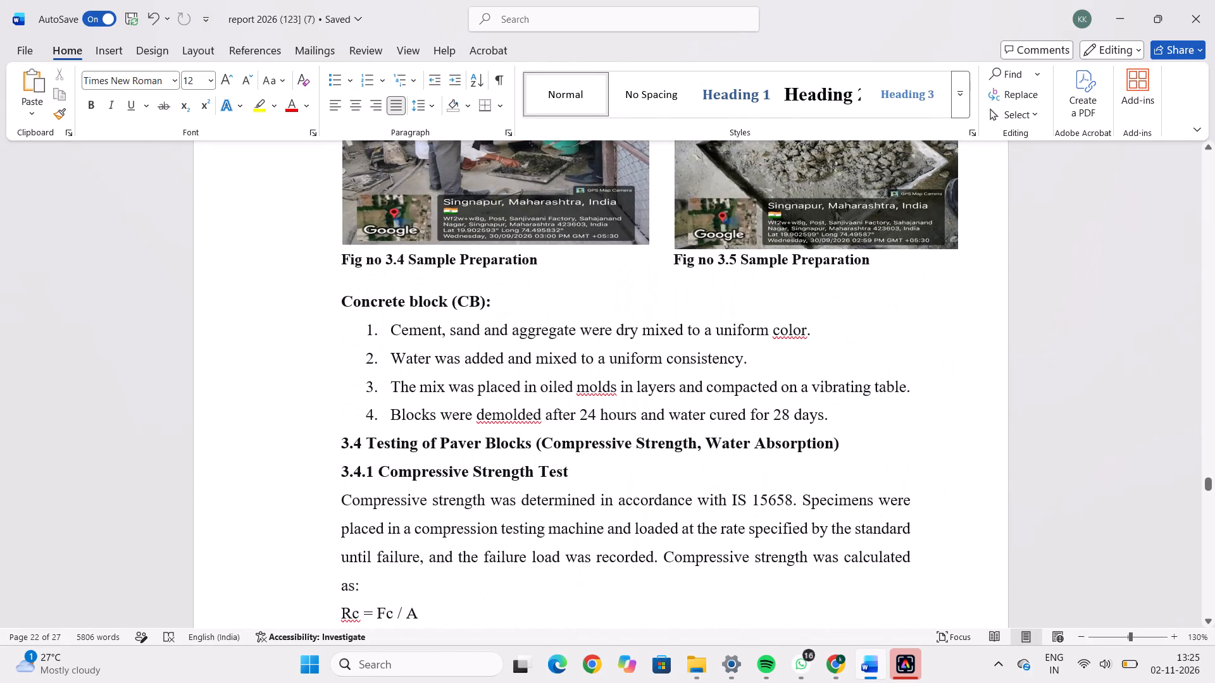
scroll(385, 550, "down", 1)
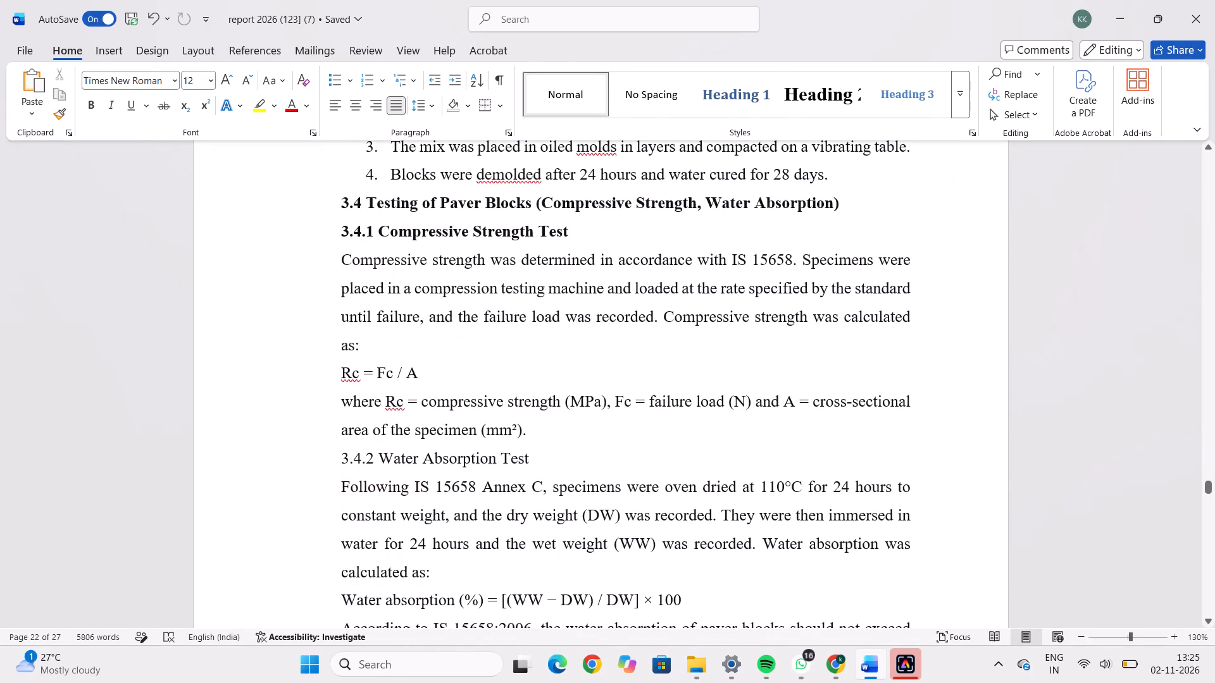
scroll(385, 550, "down", 3)
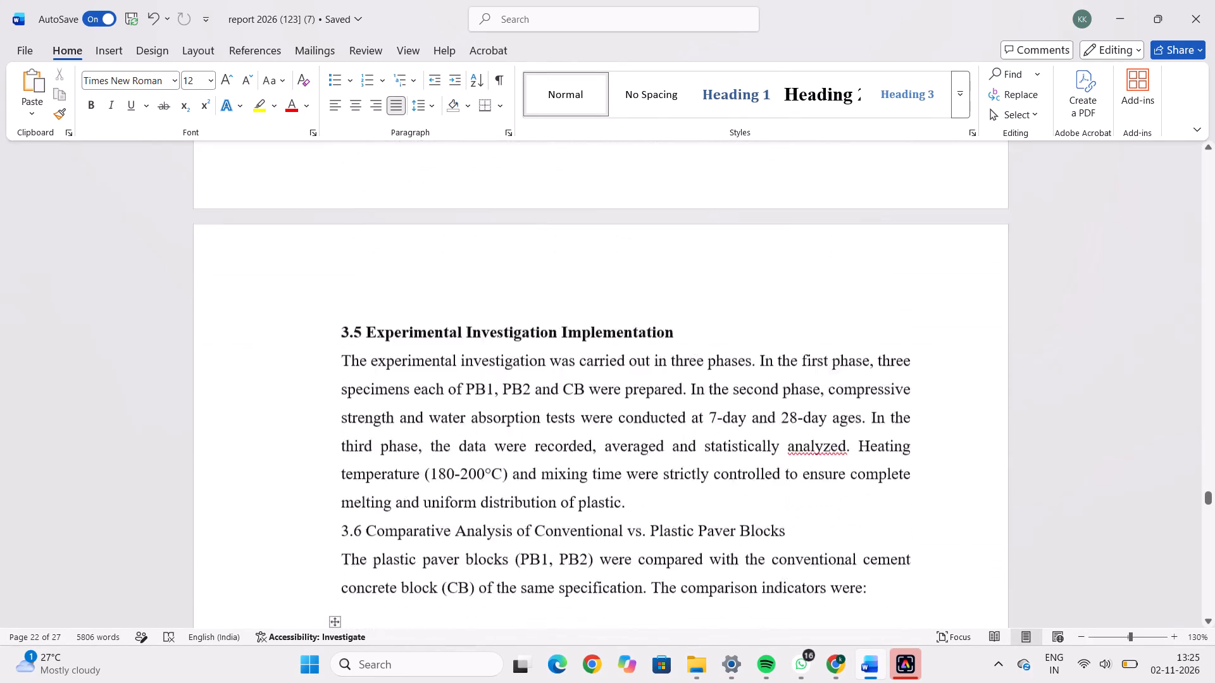
scroll(385, 550, "down", 3)
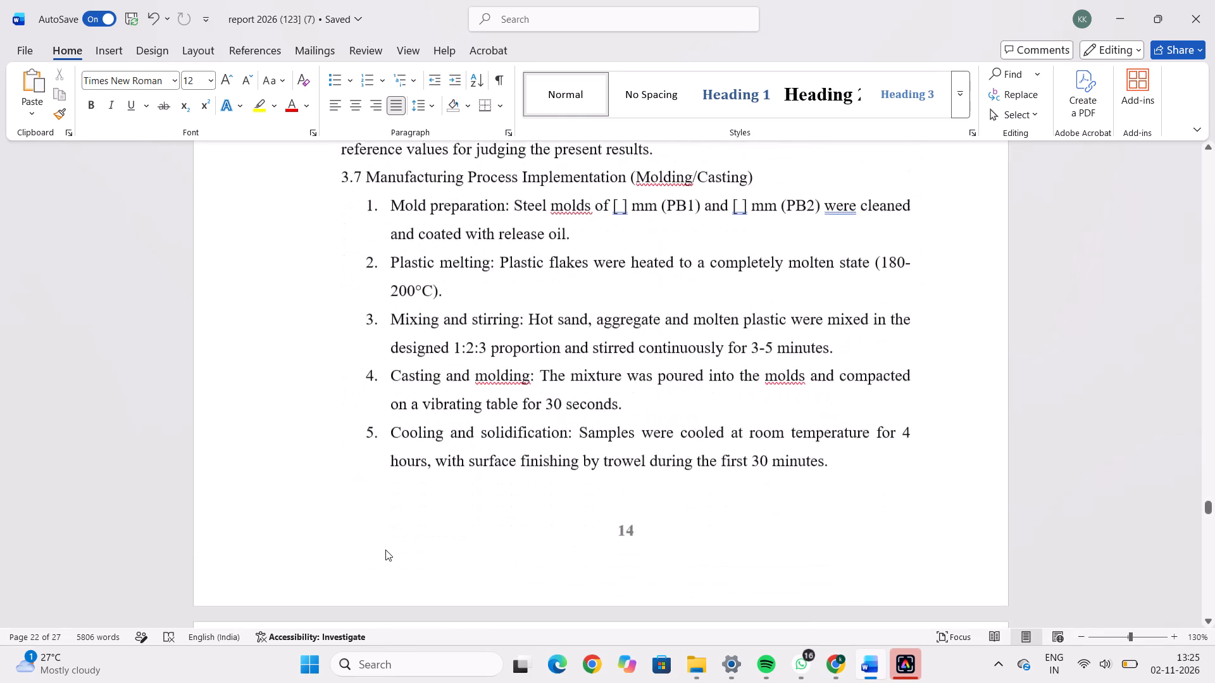
scroll(385, 550, "down", 8)
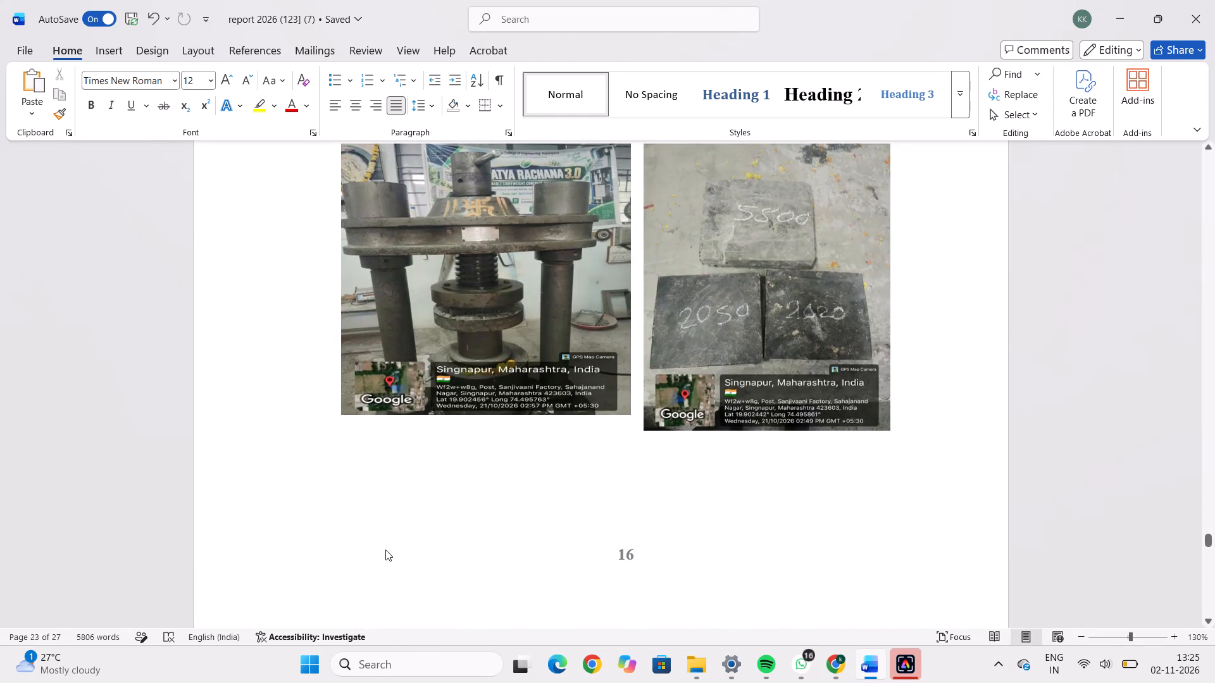
Start a caption reading "Fig" on the empty line below the testing machine photo.
scroll(385, 550, "up", 3)
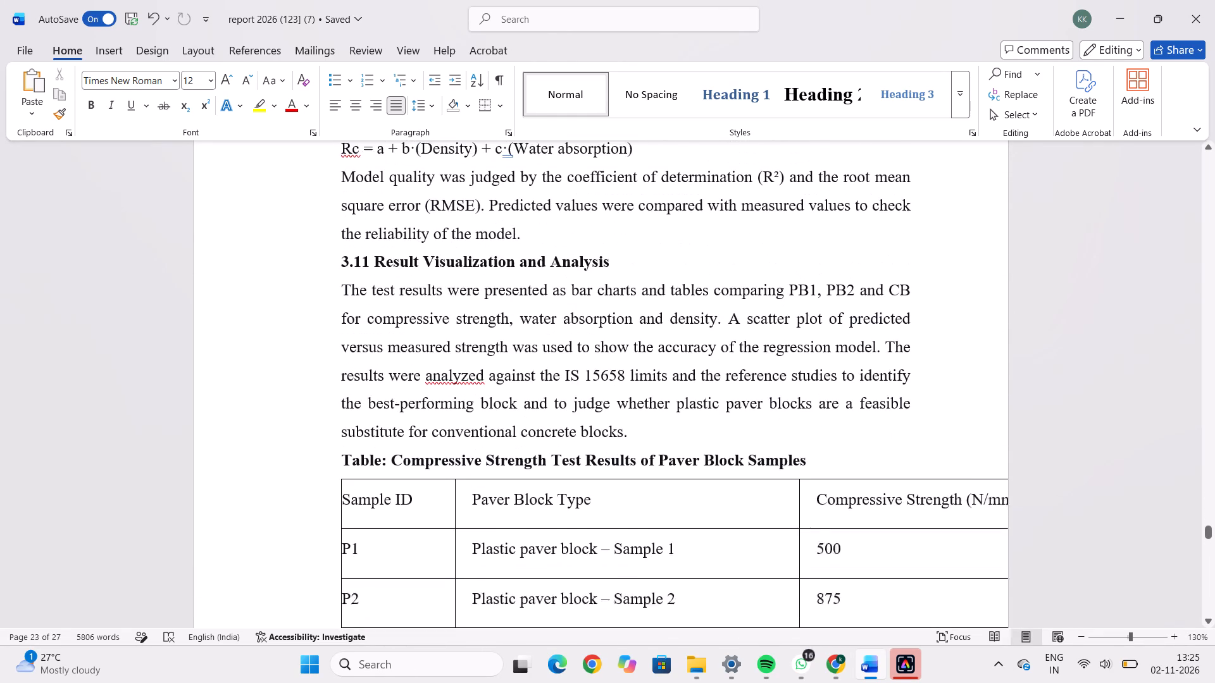
scroll(385, 550, "up", 3)
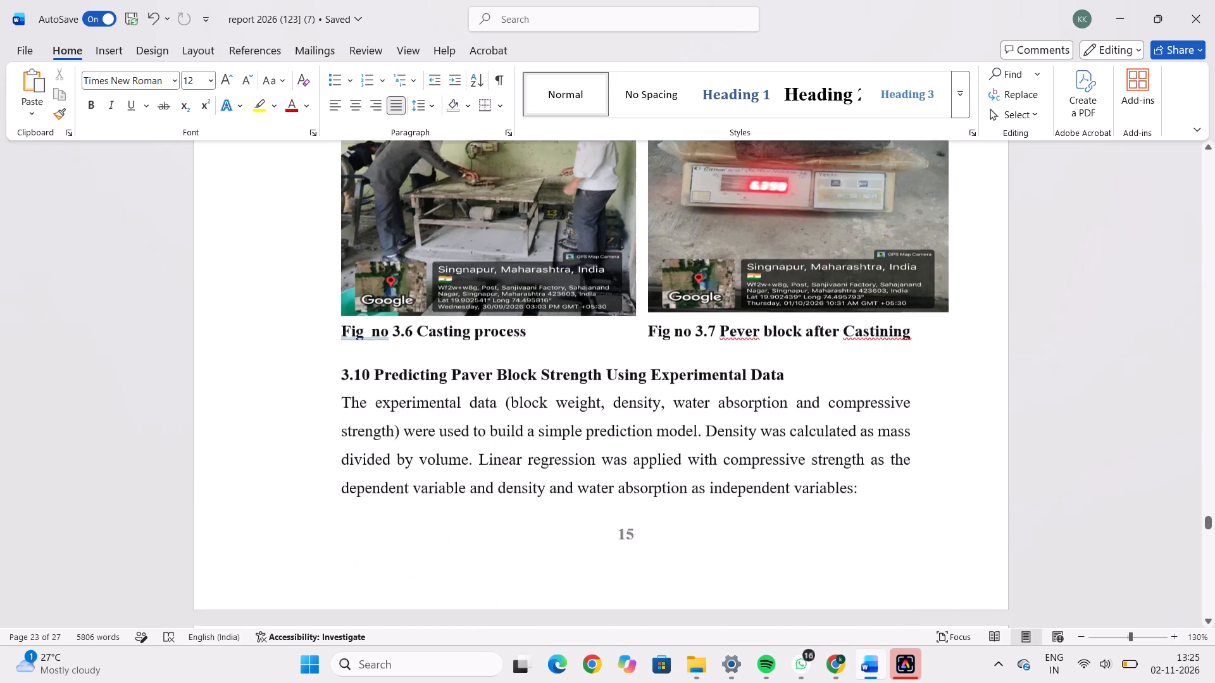
scroll(385, 550, "down", 3)
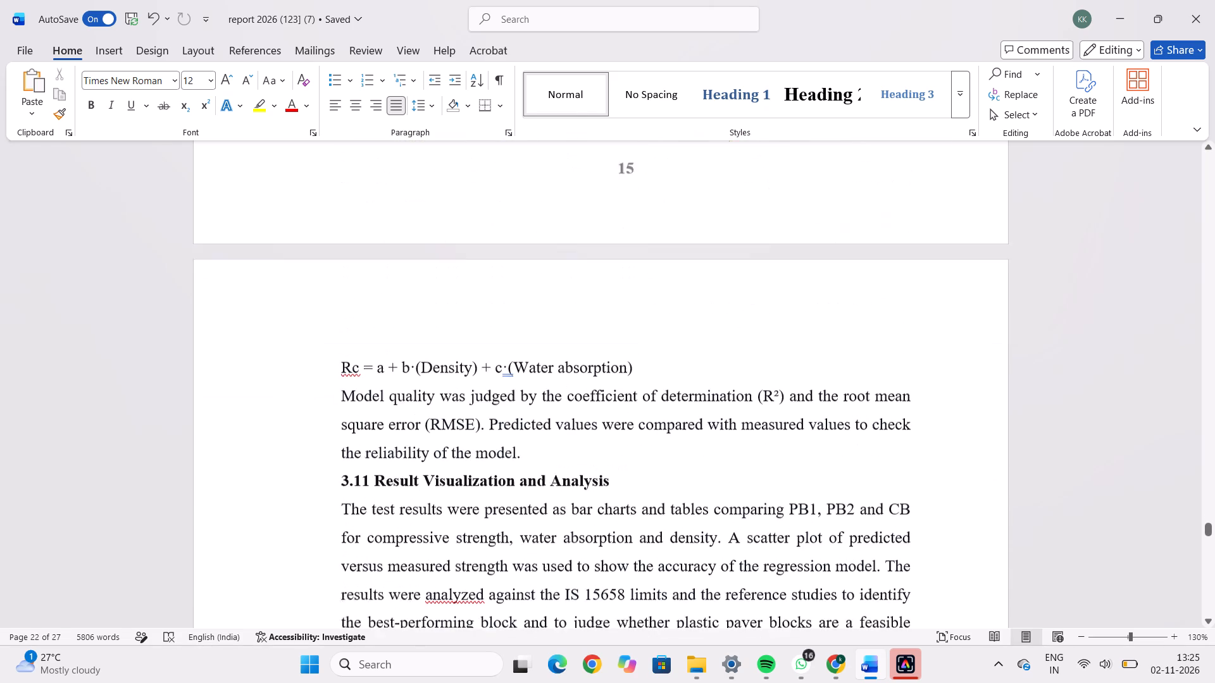
scroll(385, 550, "down", 3)
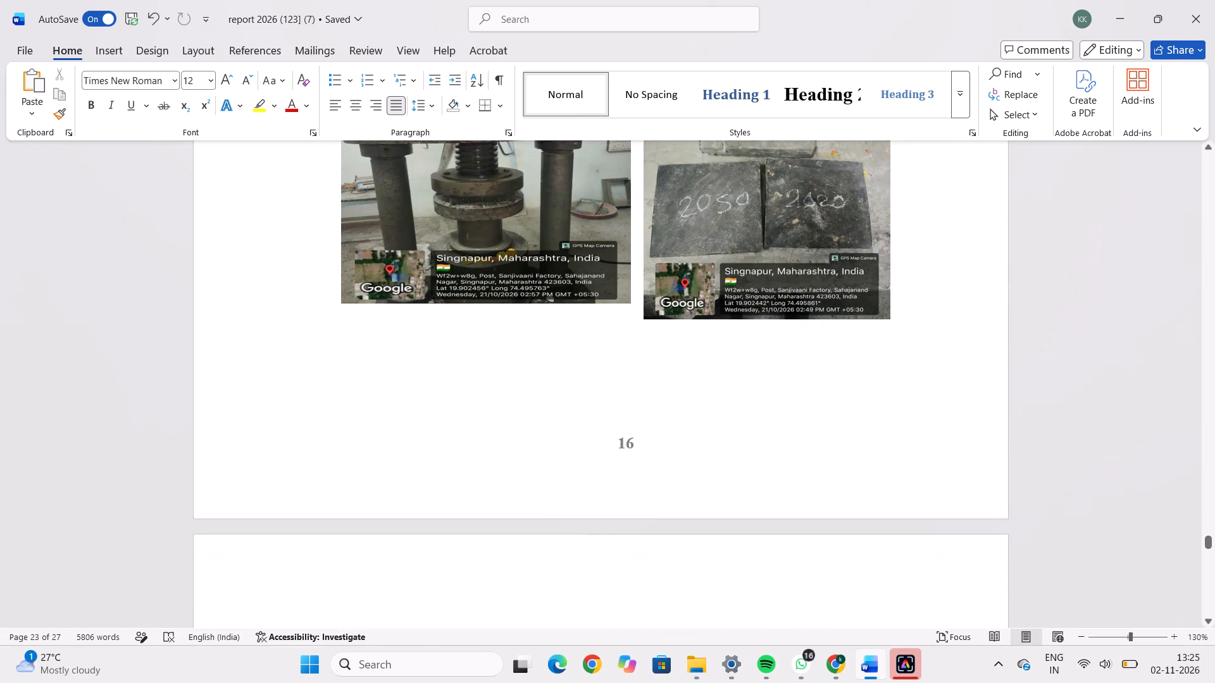
key("f")
key("BackSpace")
key("f")
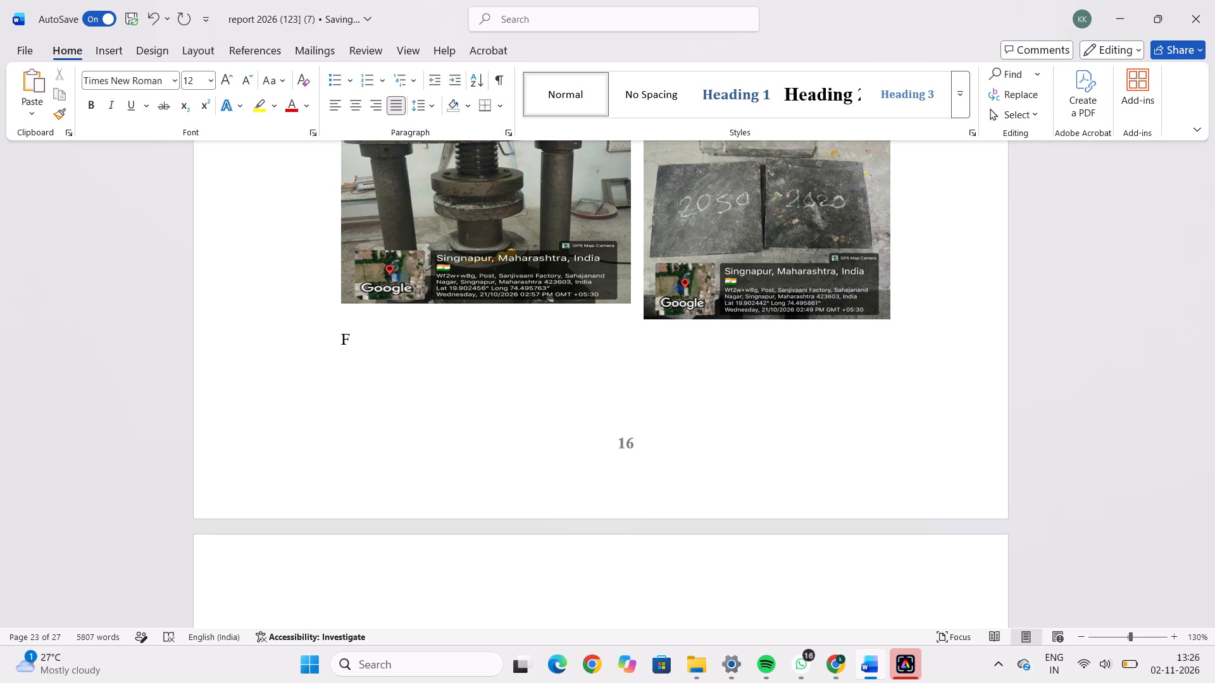
key("i")
key("g")
key("space")
Check the caption wording and numbering of the previous photo pair above section 3.10, returning to the new caption line.
scroll(385, 550, "up", 4)
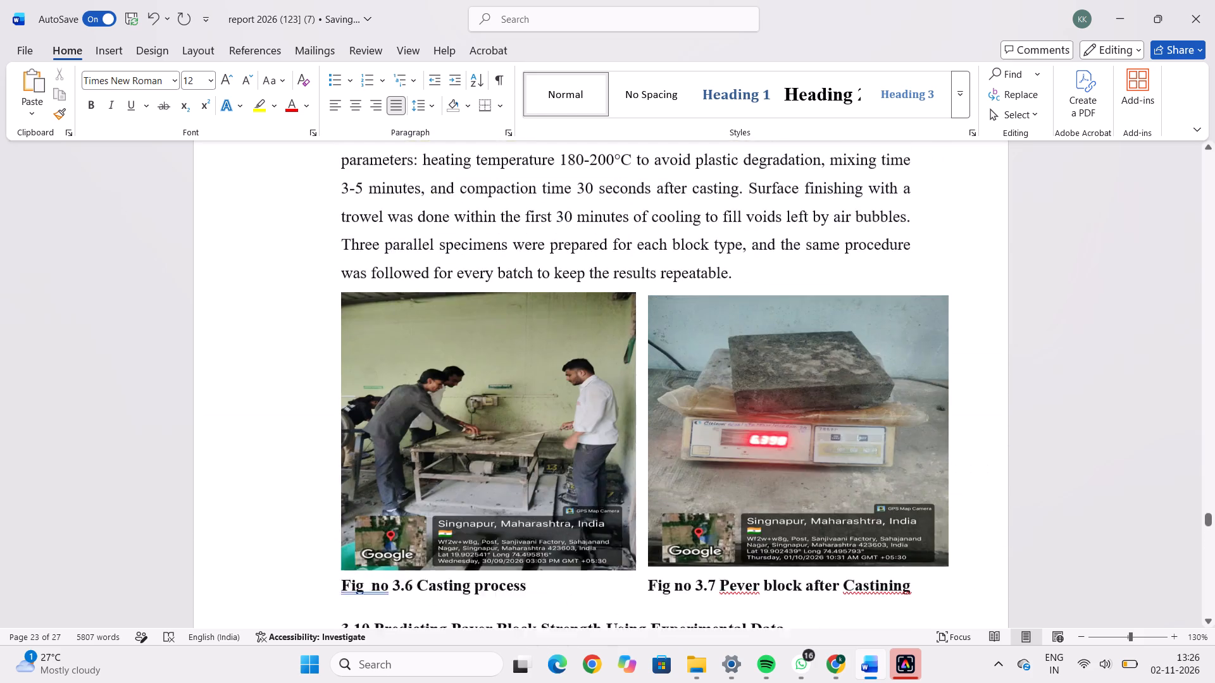
scroll(385, 550, "up", 1)
scroll(385, 550, "down", 1)
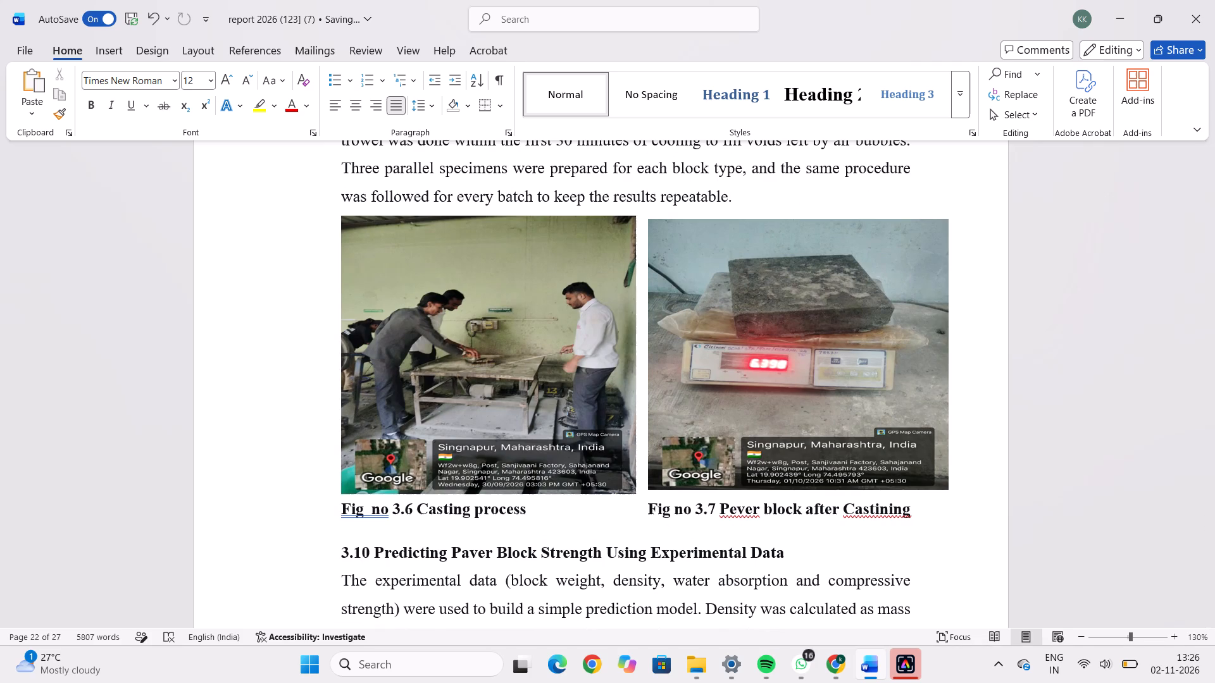
scroll(385, 550, "down", 1)
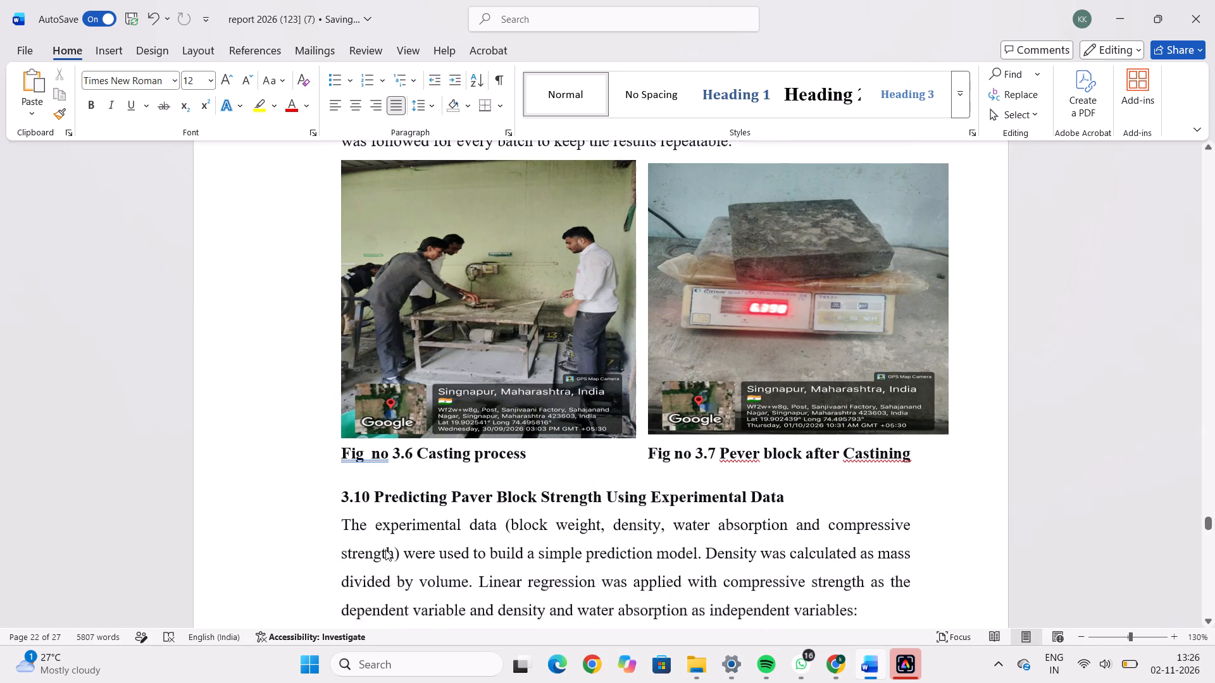
scroll(385, 550, "down", 4)
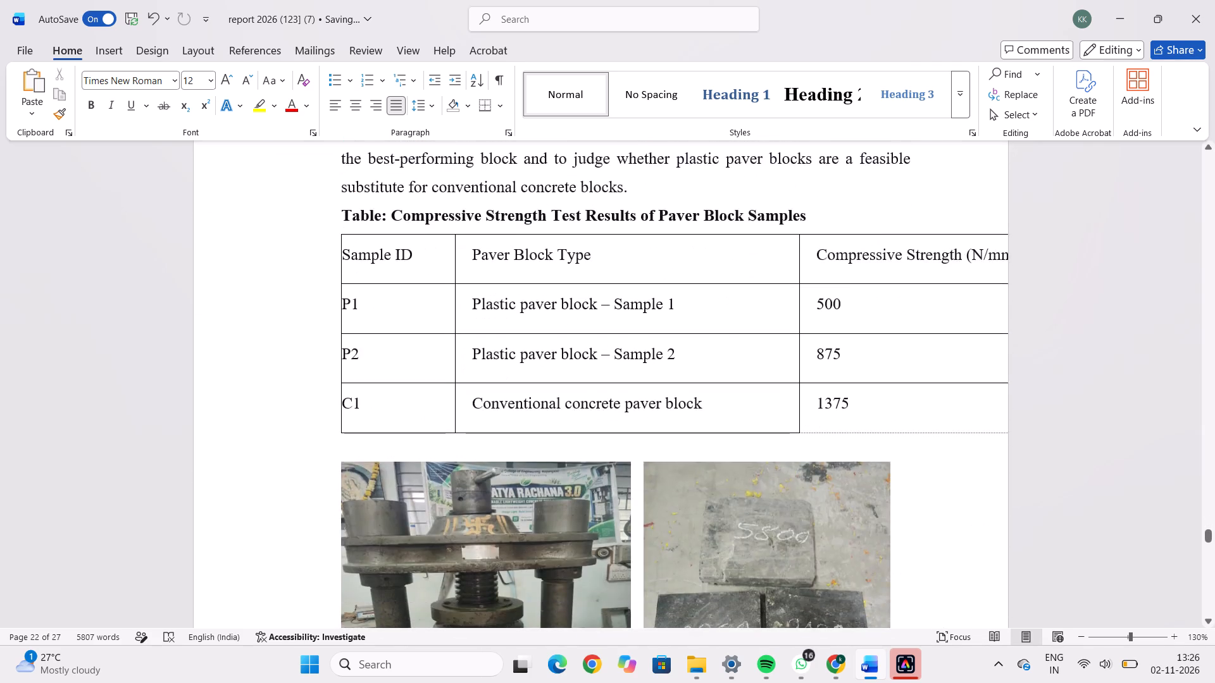
scroll(385, 550, "down", 3)
scroll(385, 550, "up", 3)
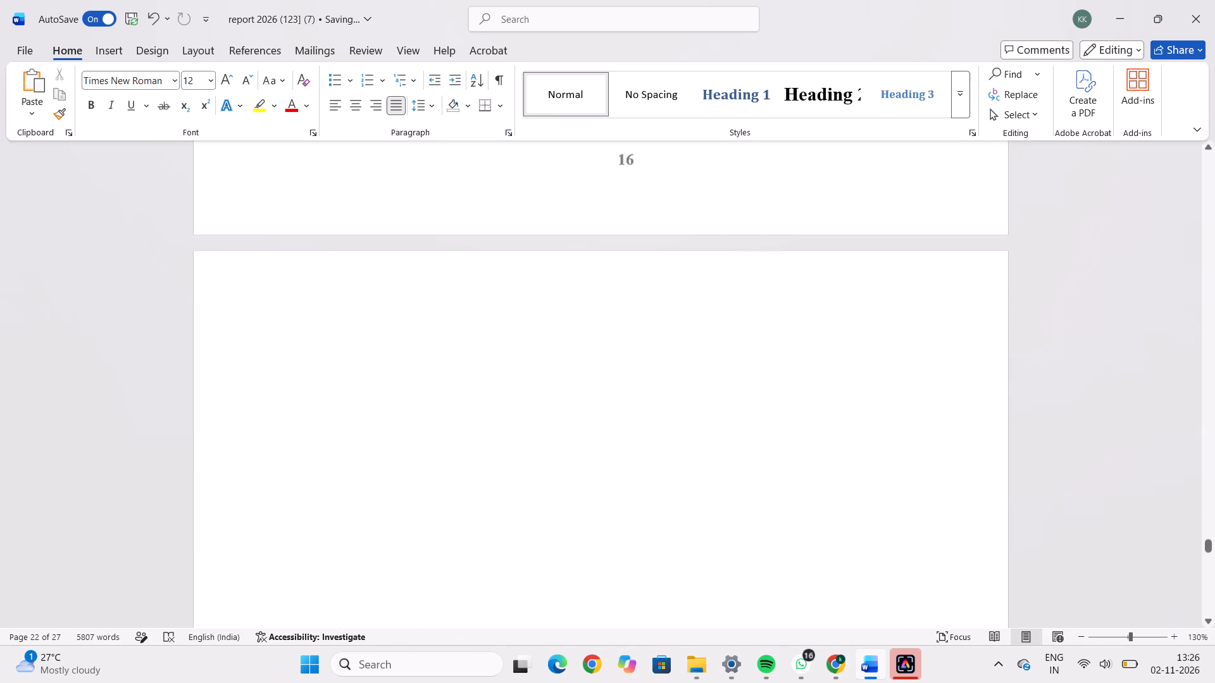
scroll(385, 550, "up", 3)
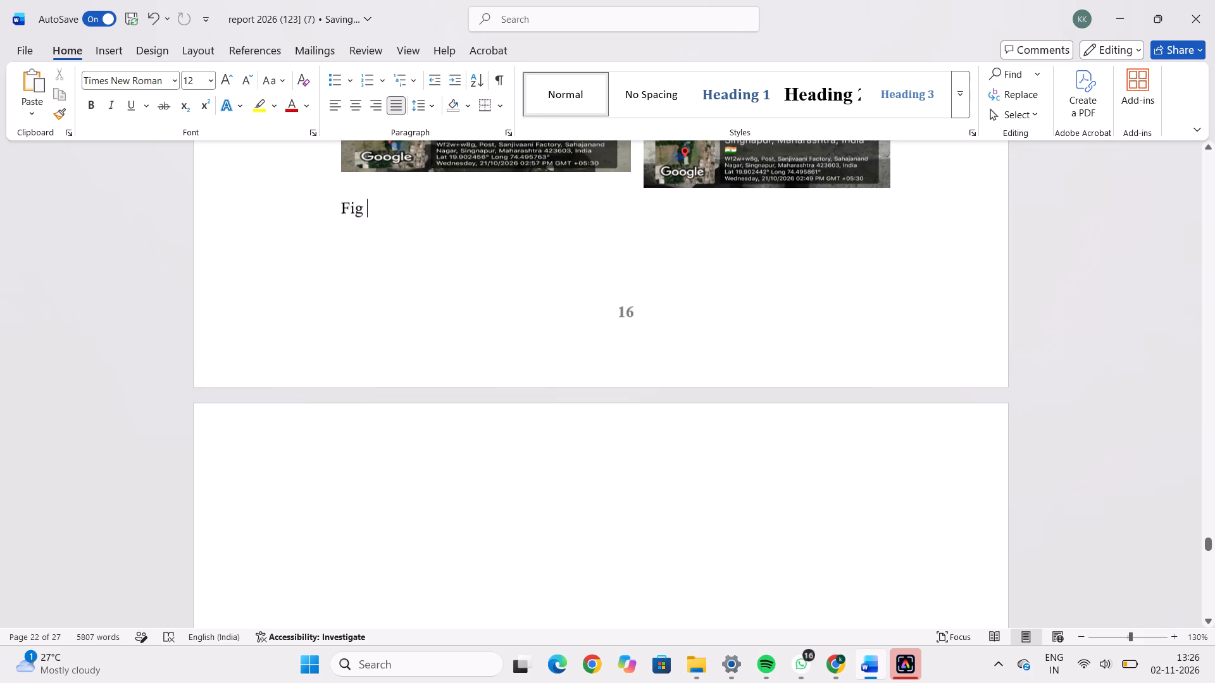
scroll(385, 550, "up", 1)
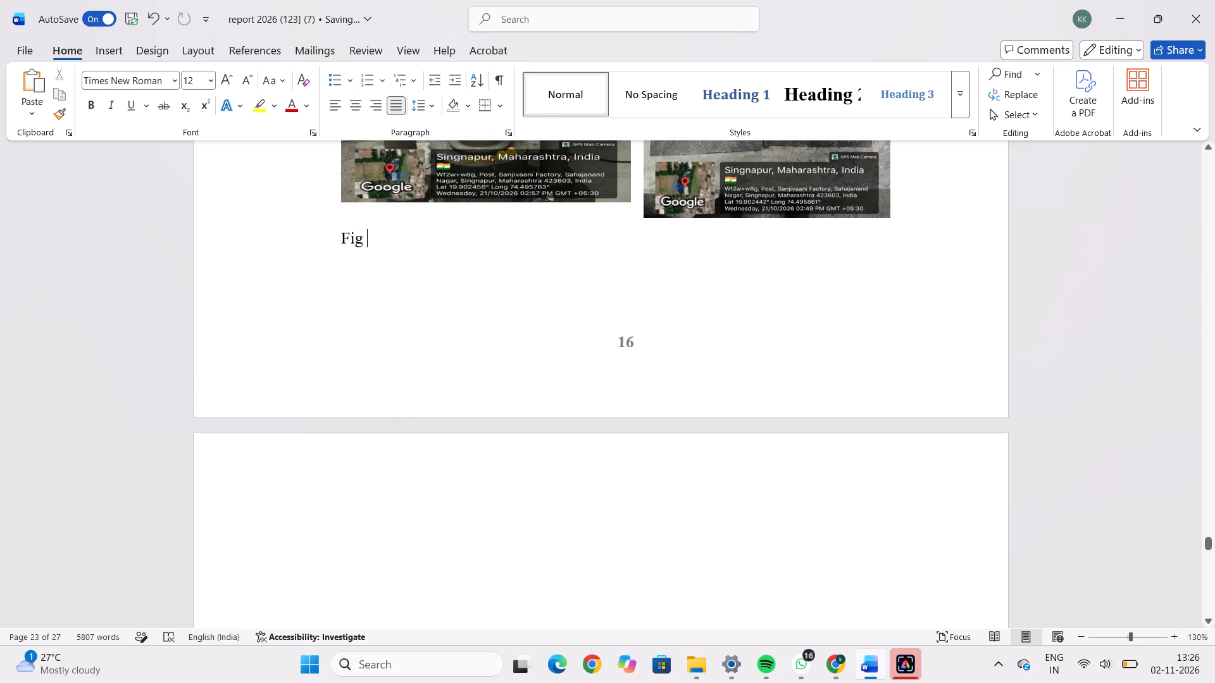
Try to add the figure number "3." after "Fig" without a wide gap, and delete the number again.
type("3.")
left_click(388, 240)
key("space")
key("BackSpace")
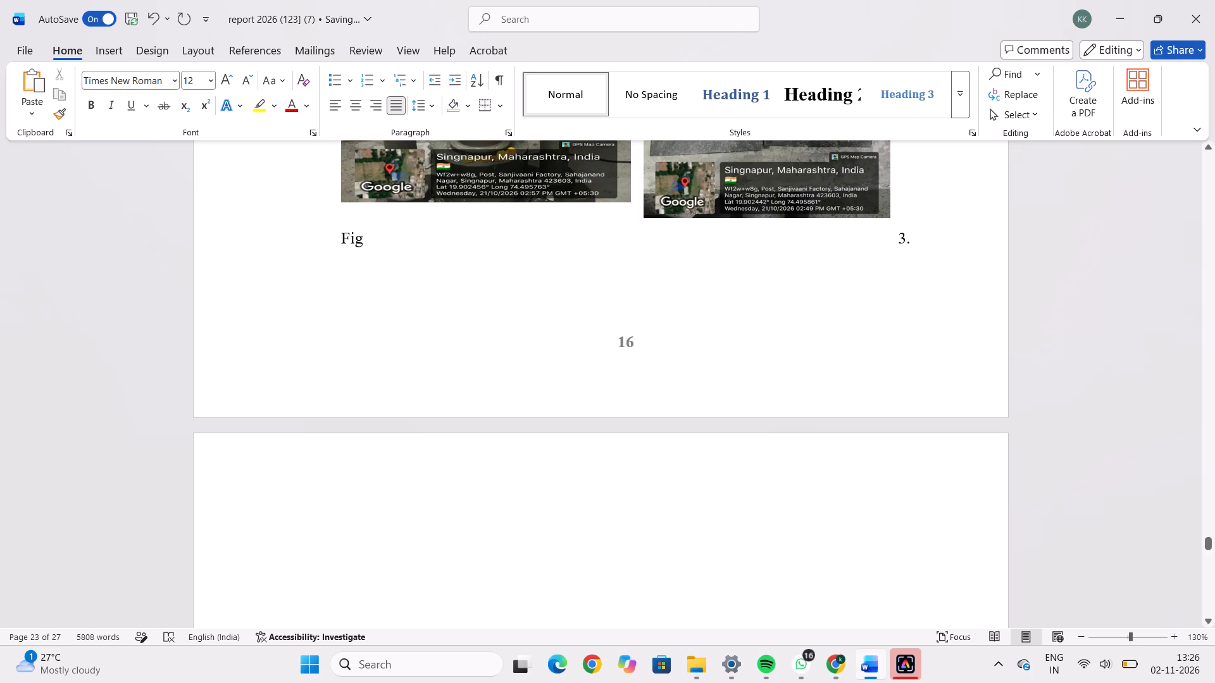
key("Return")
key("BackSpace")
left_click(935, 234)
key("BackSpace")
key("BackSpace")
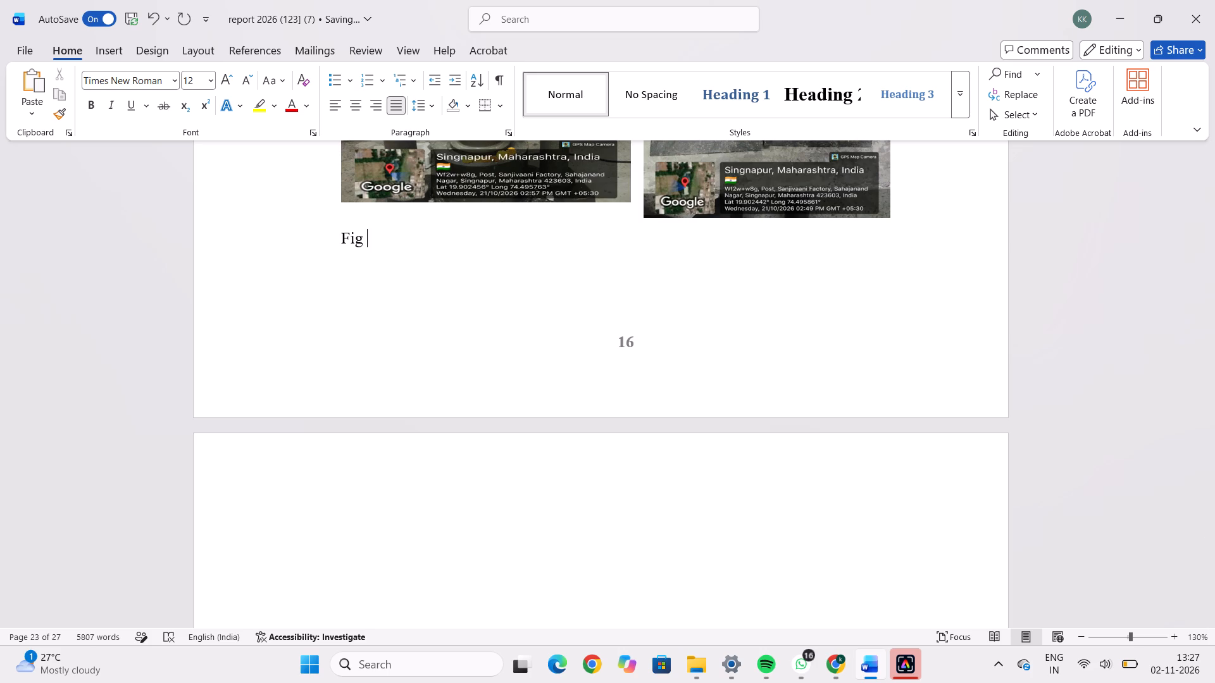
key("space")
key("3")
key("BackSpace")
Insert an empty line above the "Fig" caption.
left_click(340, 225)
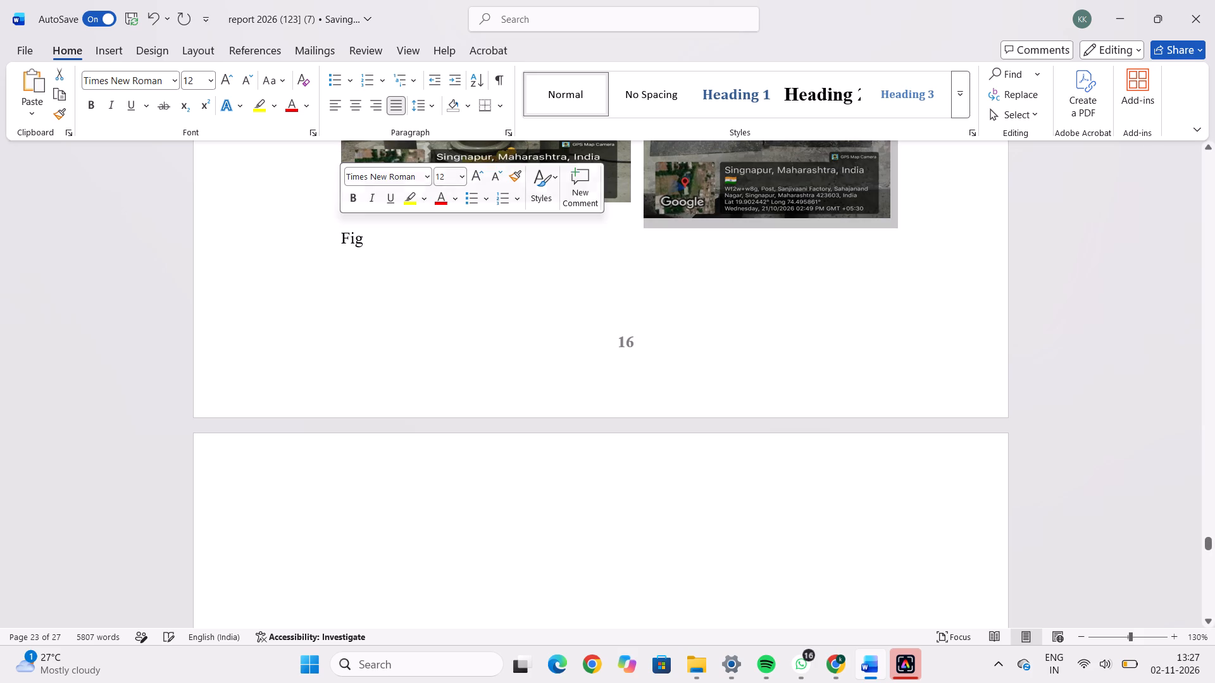
left_click(333, 238)
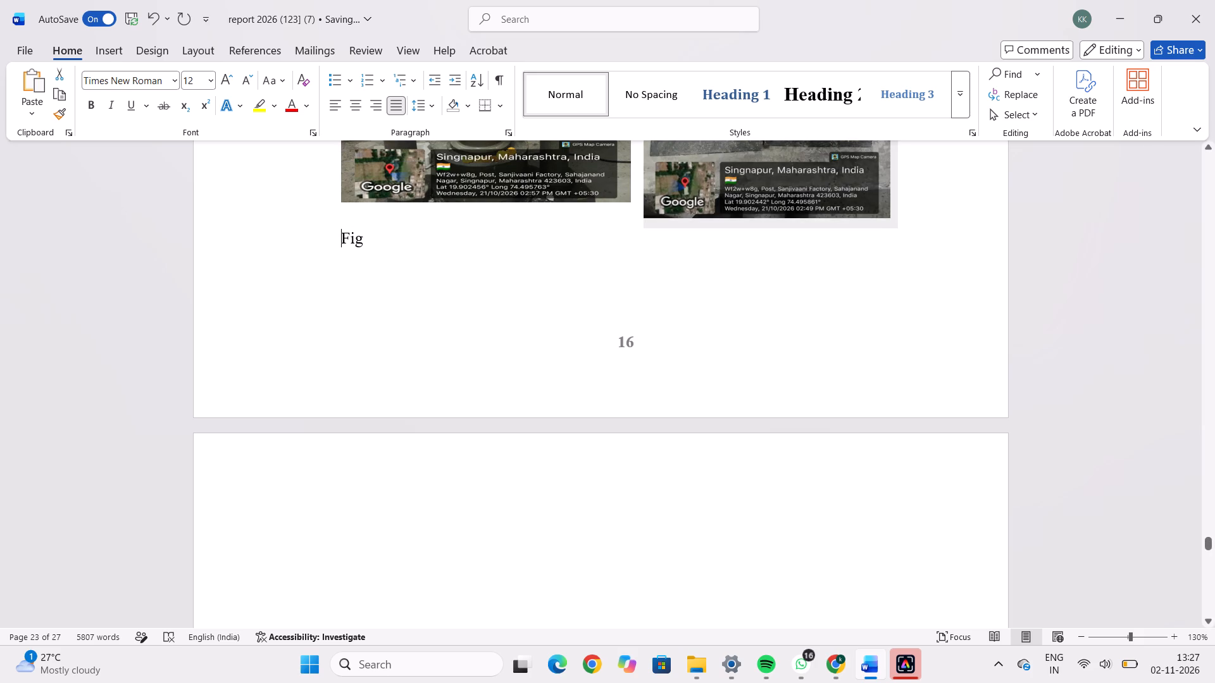
key("Return")
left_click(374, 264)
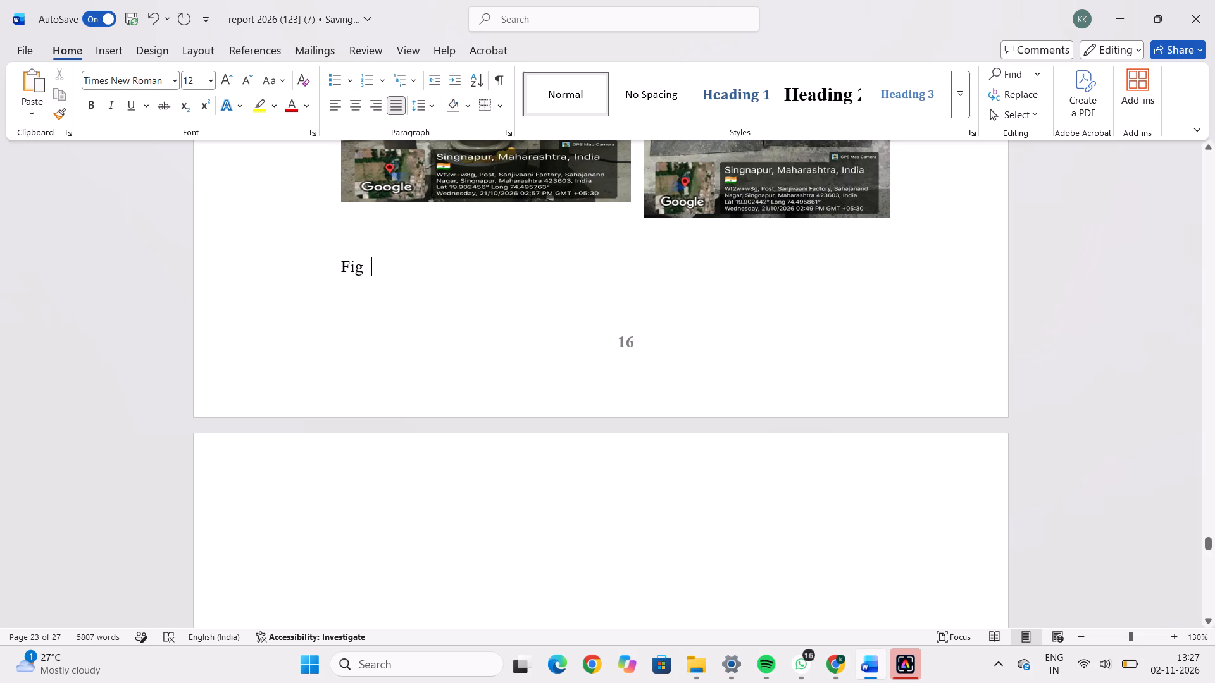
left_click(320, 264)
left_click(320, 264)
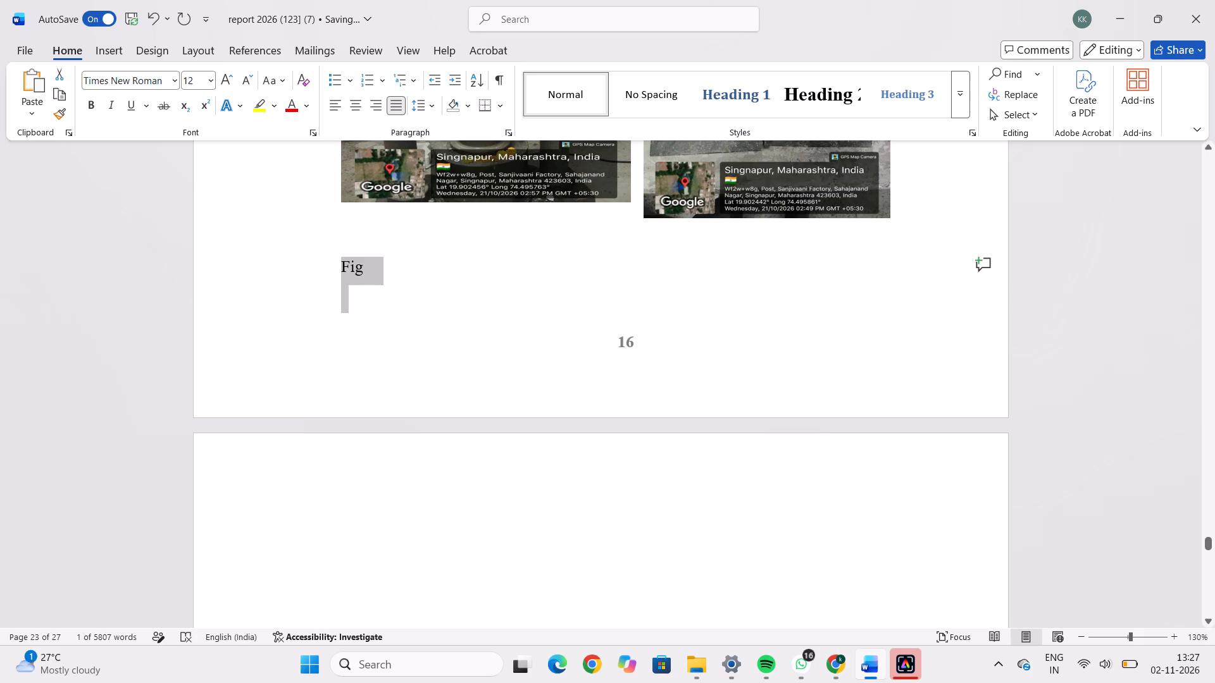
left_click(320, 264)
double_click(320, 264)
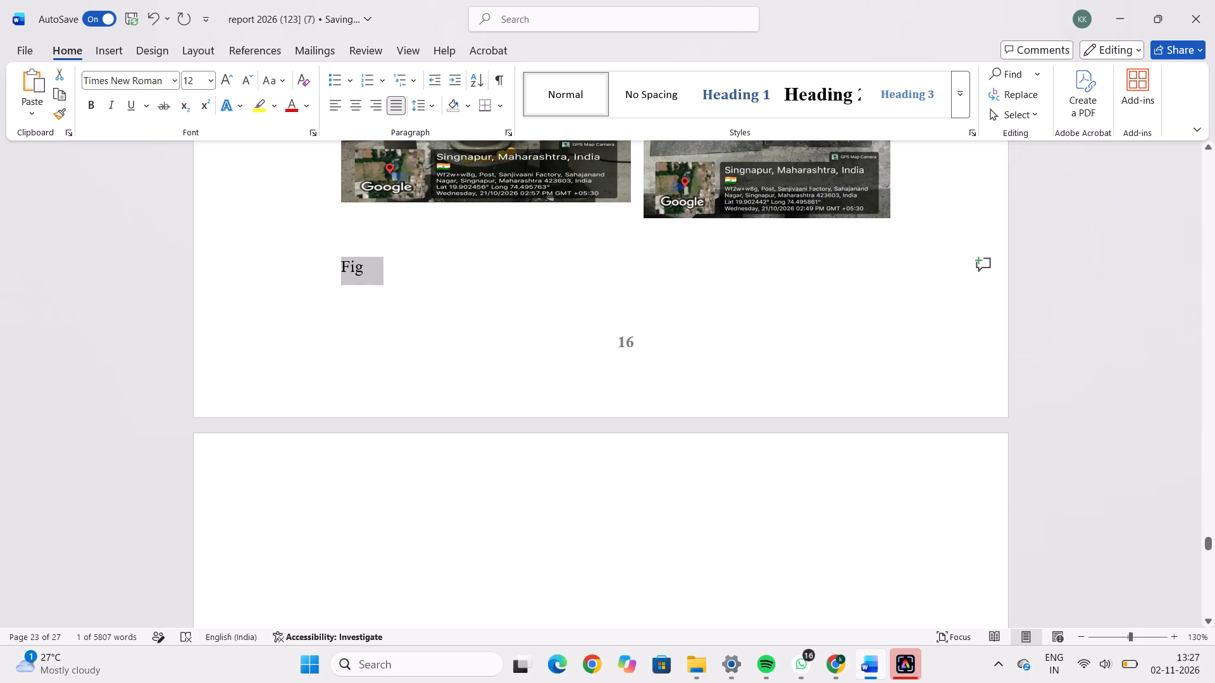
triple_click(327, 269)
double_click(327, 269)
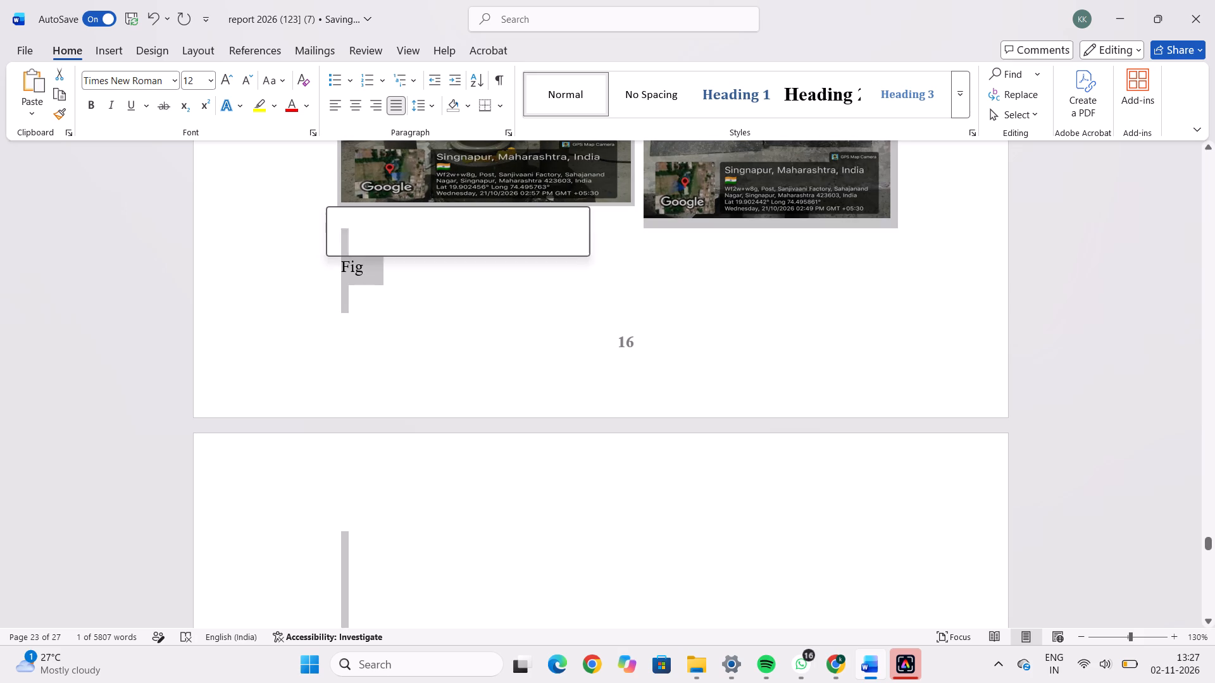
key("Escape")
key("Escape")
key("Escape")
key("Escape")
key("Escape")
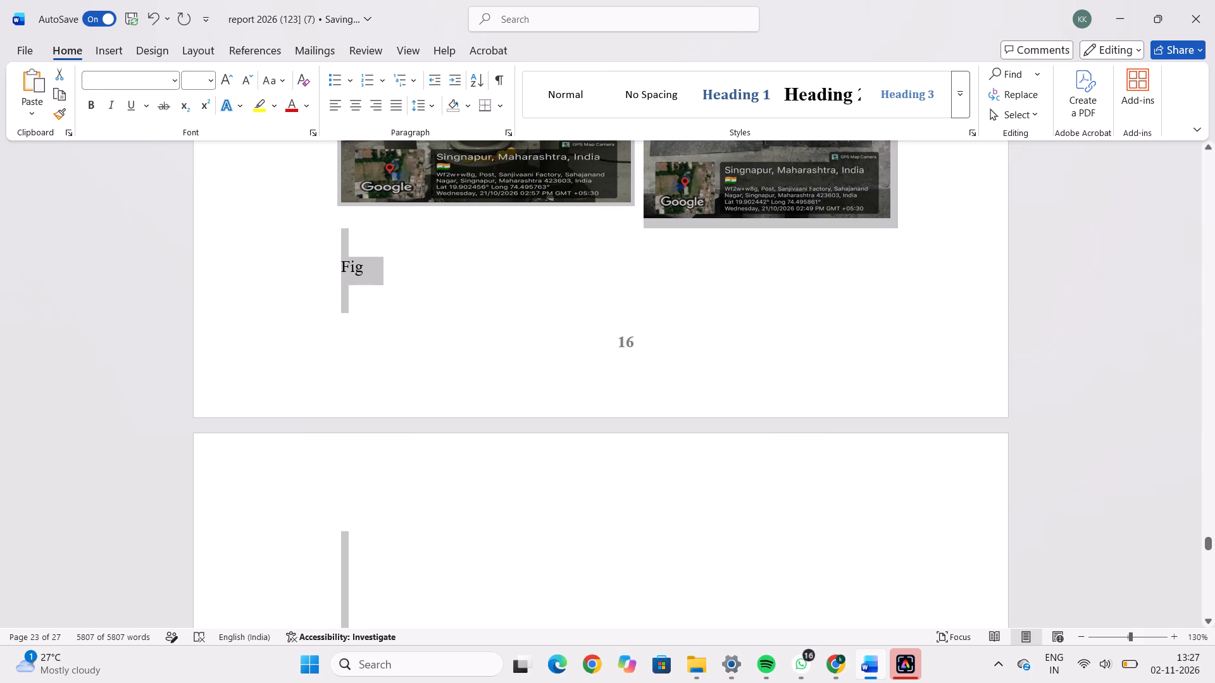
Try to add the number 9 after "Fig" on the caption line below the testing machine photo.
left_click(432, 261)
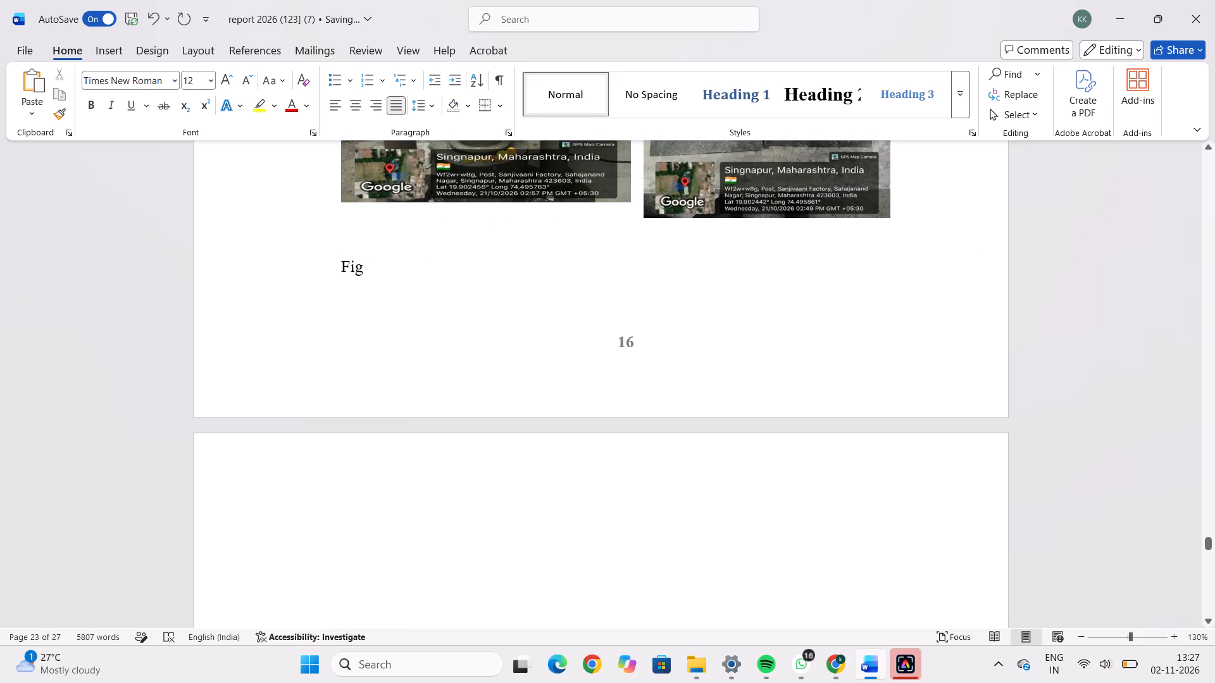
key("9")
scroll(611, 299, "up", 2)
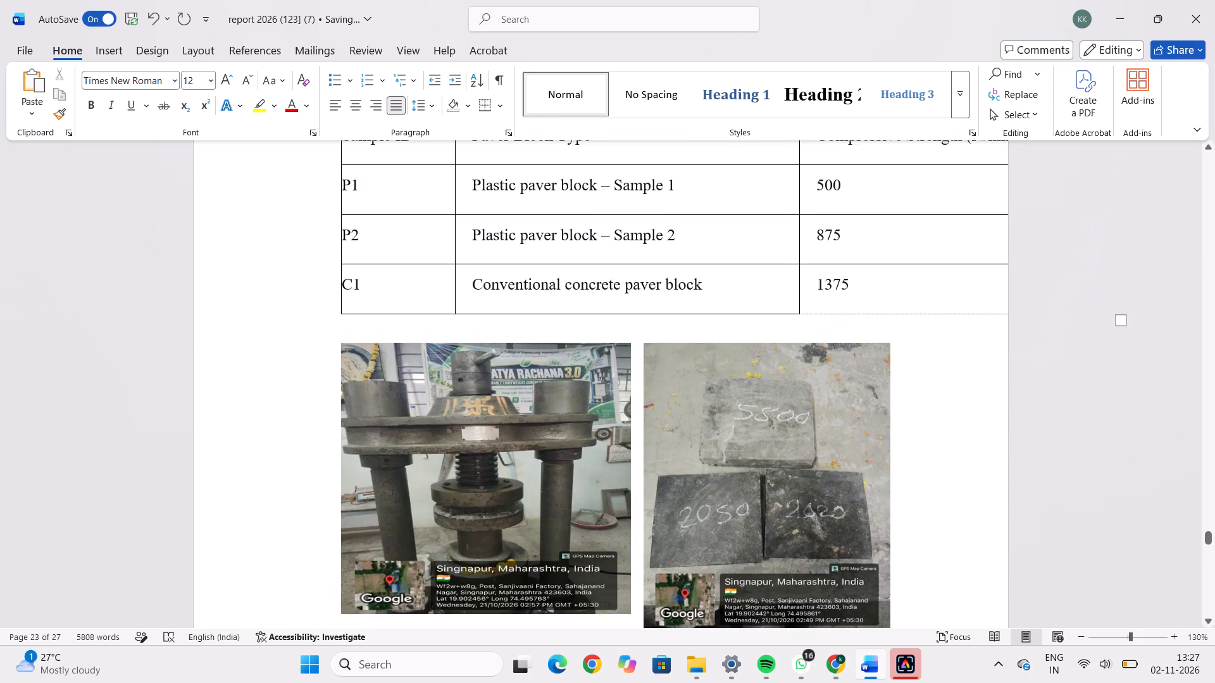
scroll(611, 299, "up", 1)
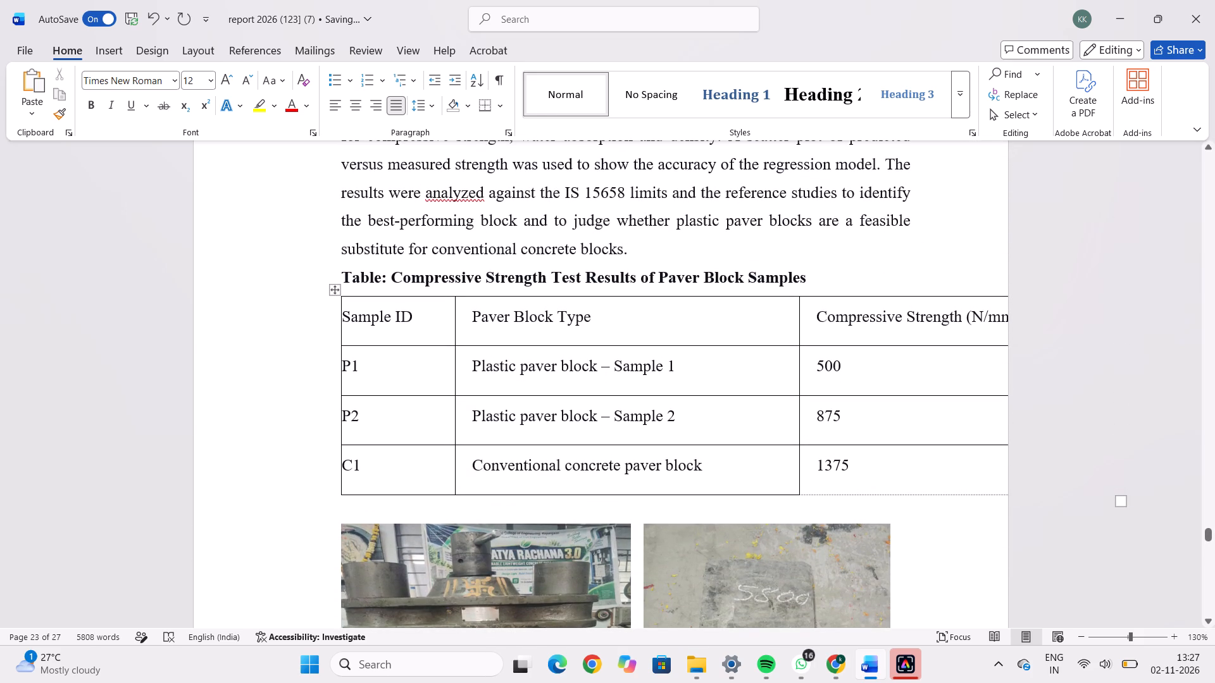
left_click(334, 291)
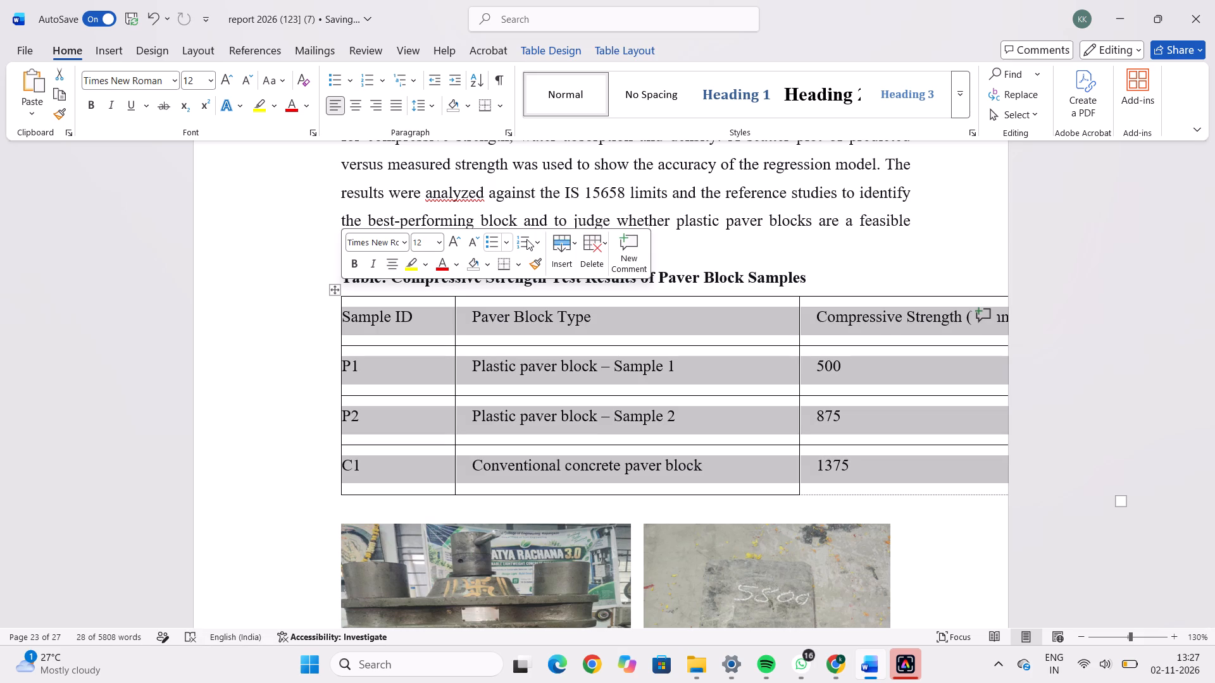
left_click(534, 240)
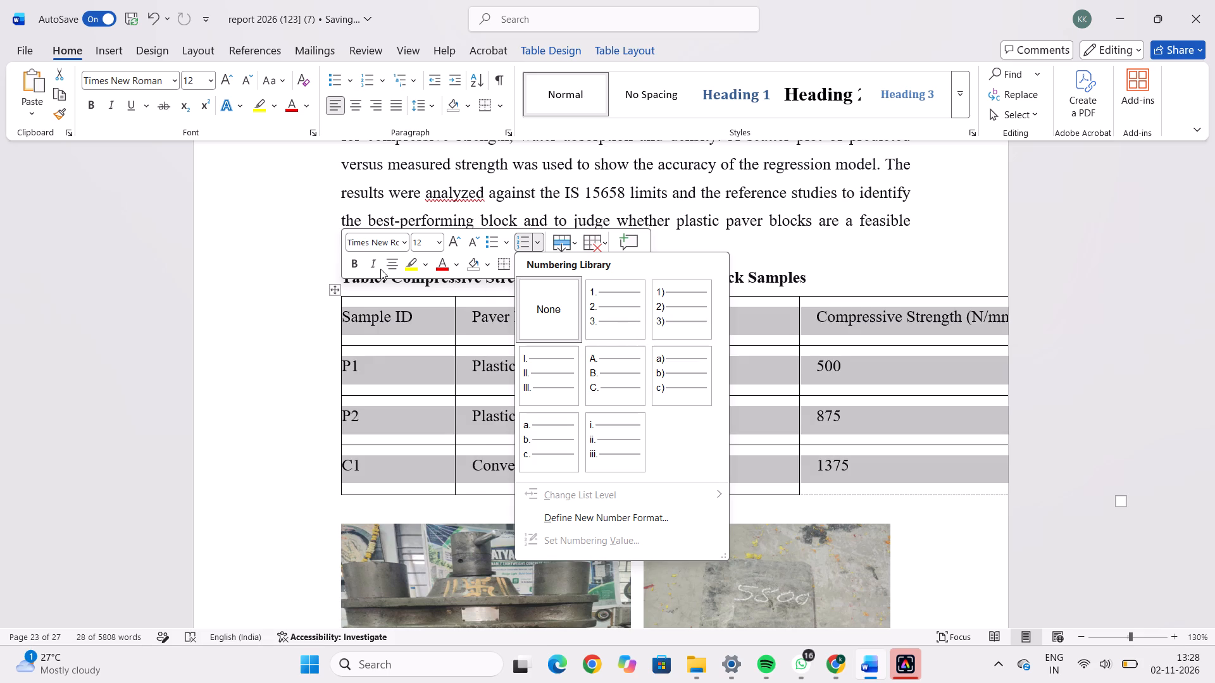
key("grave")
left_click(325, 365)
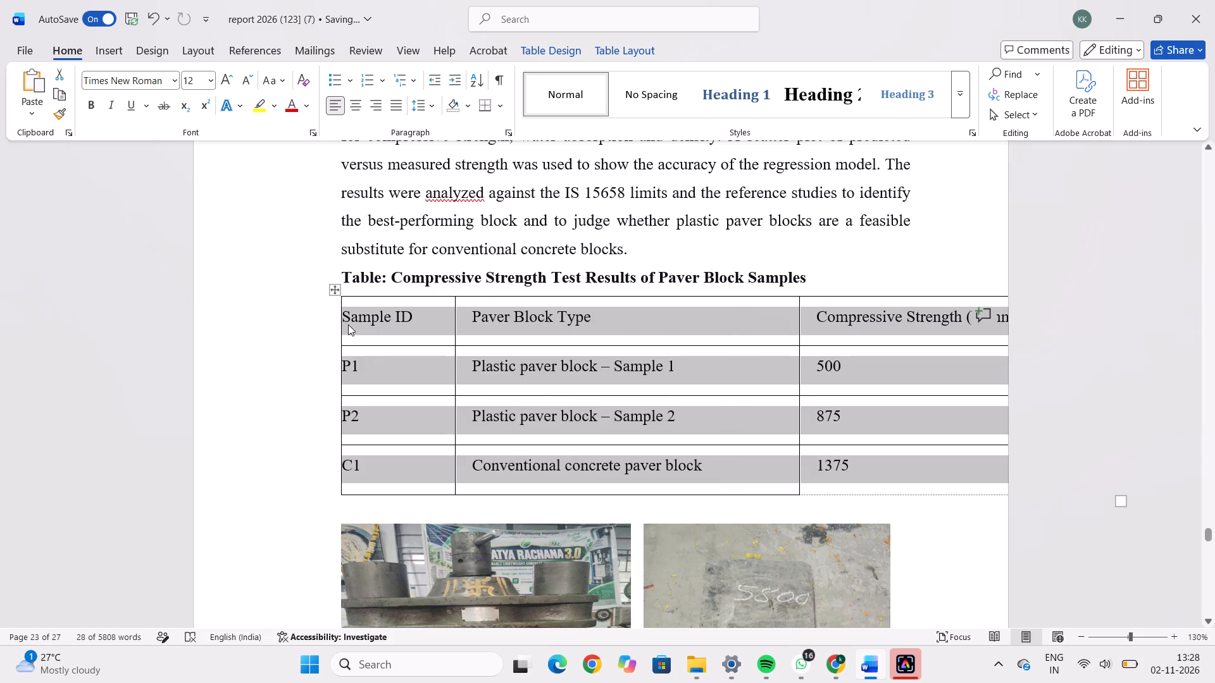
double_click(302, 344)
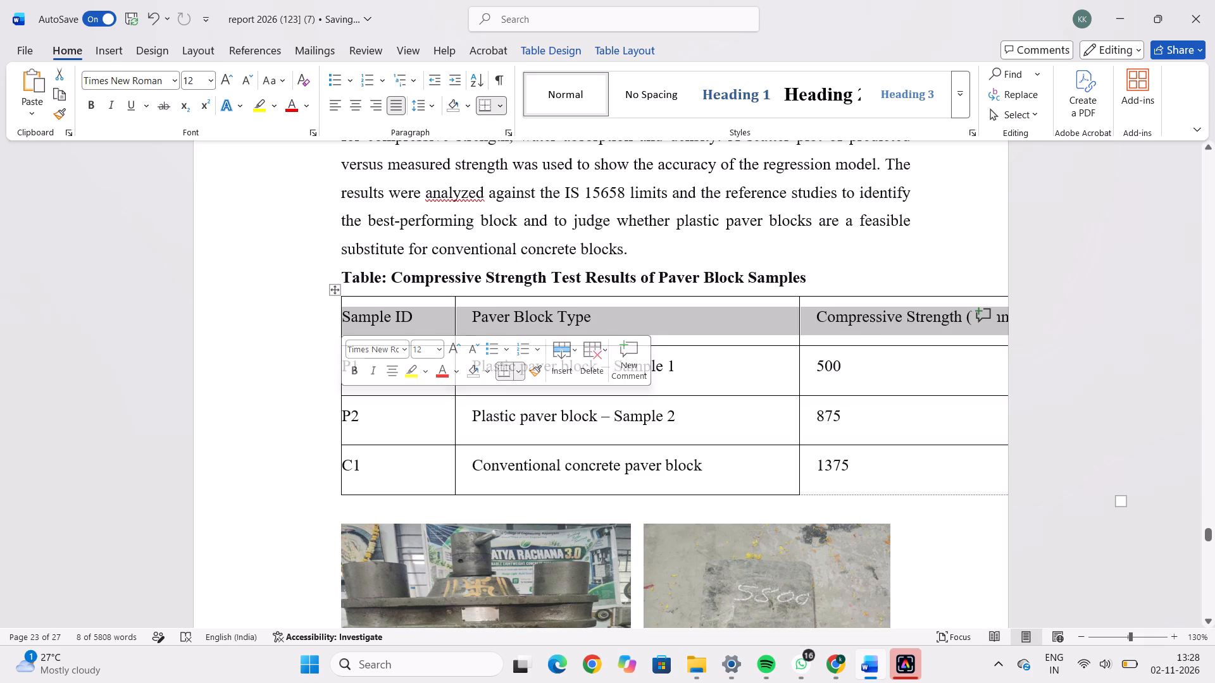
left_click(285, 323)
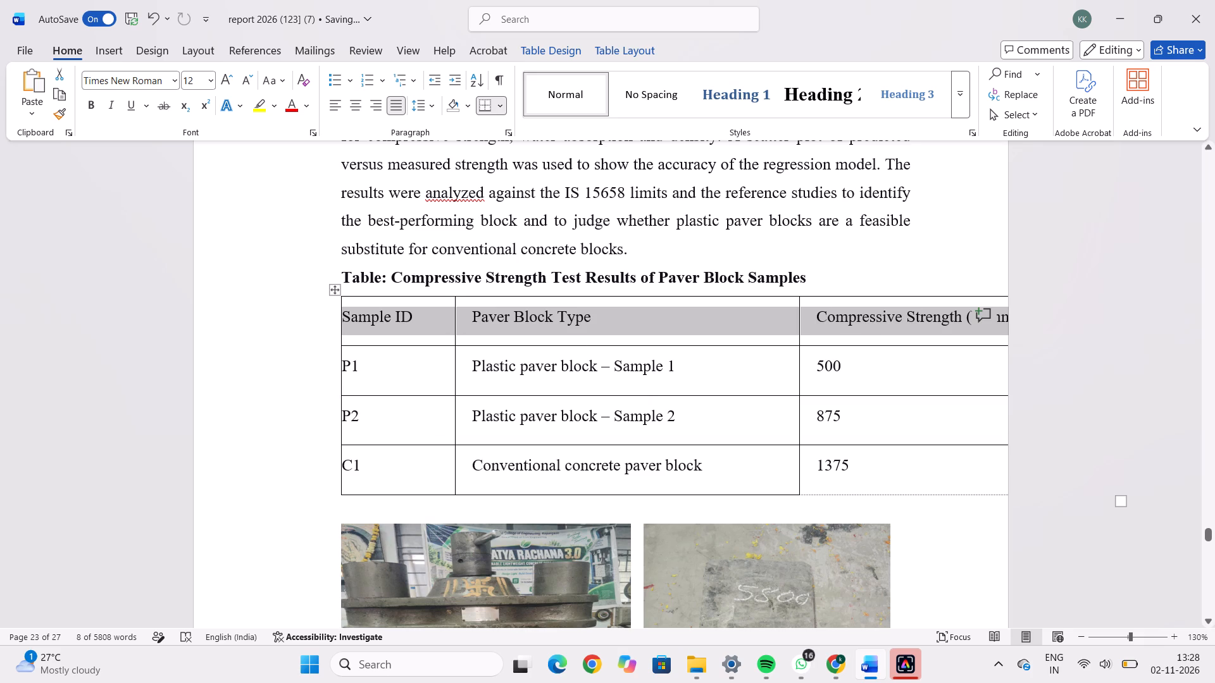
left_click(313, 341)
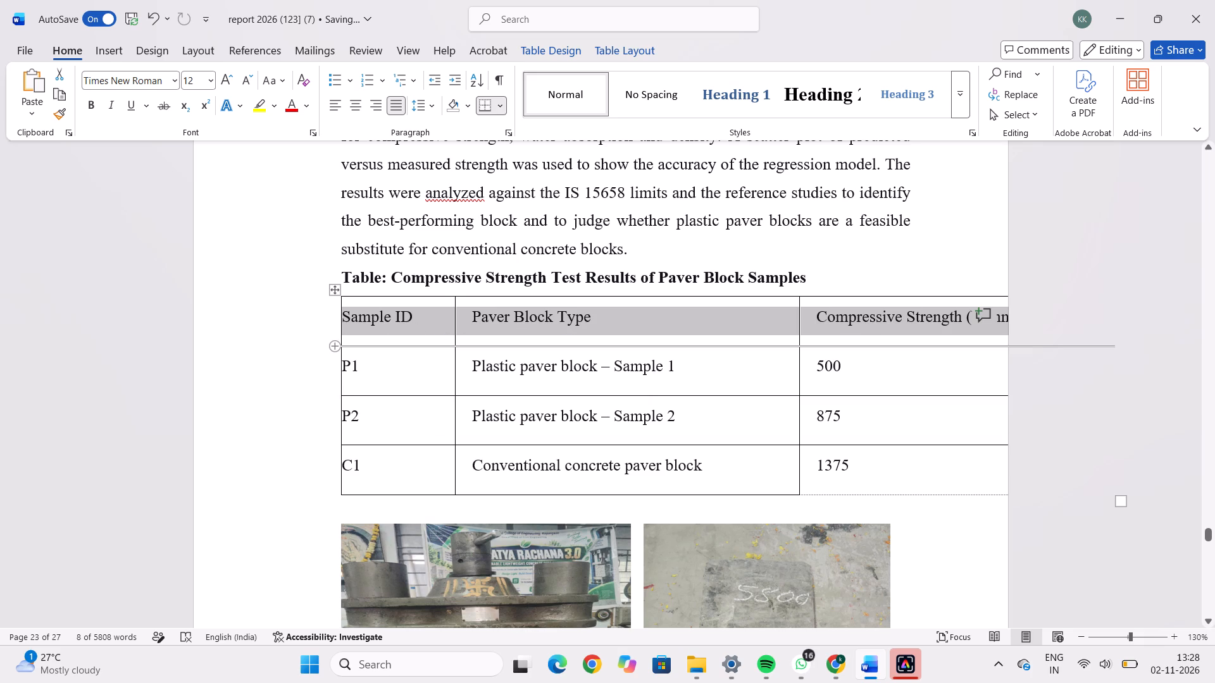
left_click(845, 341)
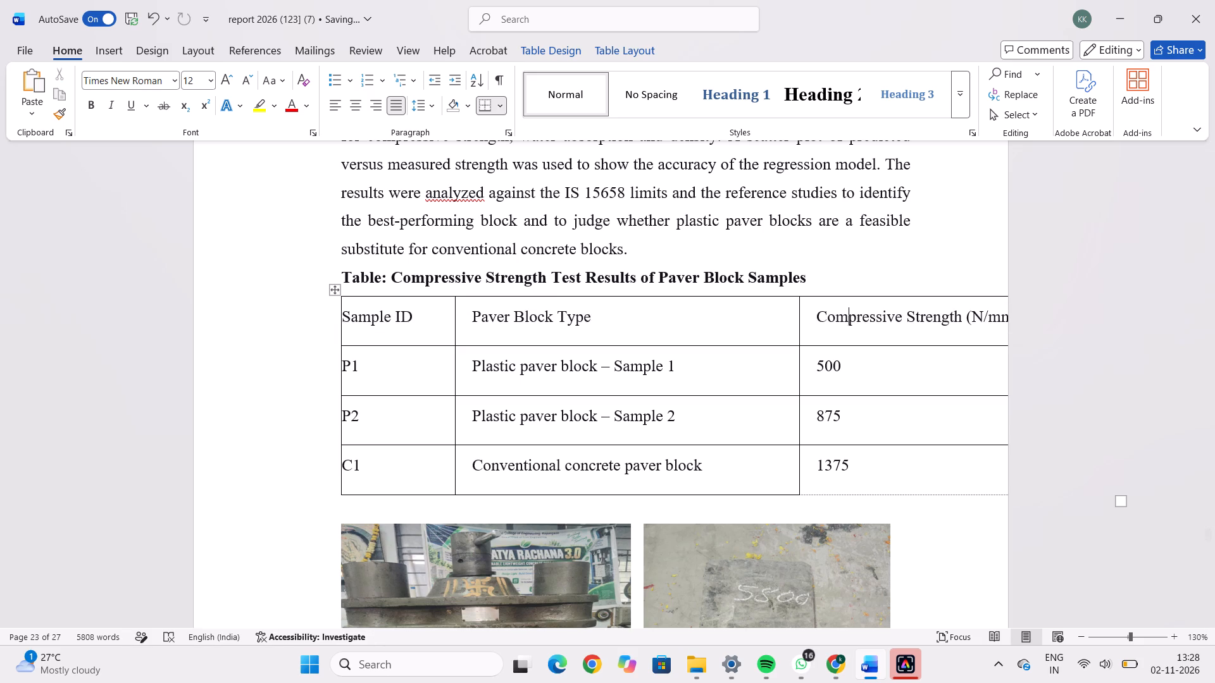
Clear the "Fig" caption text and its stray 9, and remove the empty line above it below the photos.
scroll(794, 347, "down", 1)
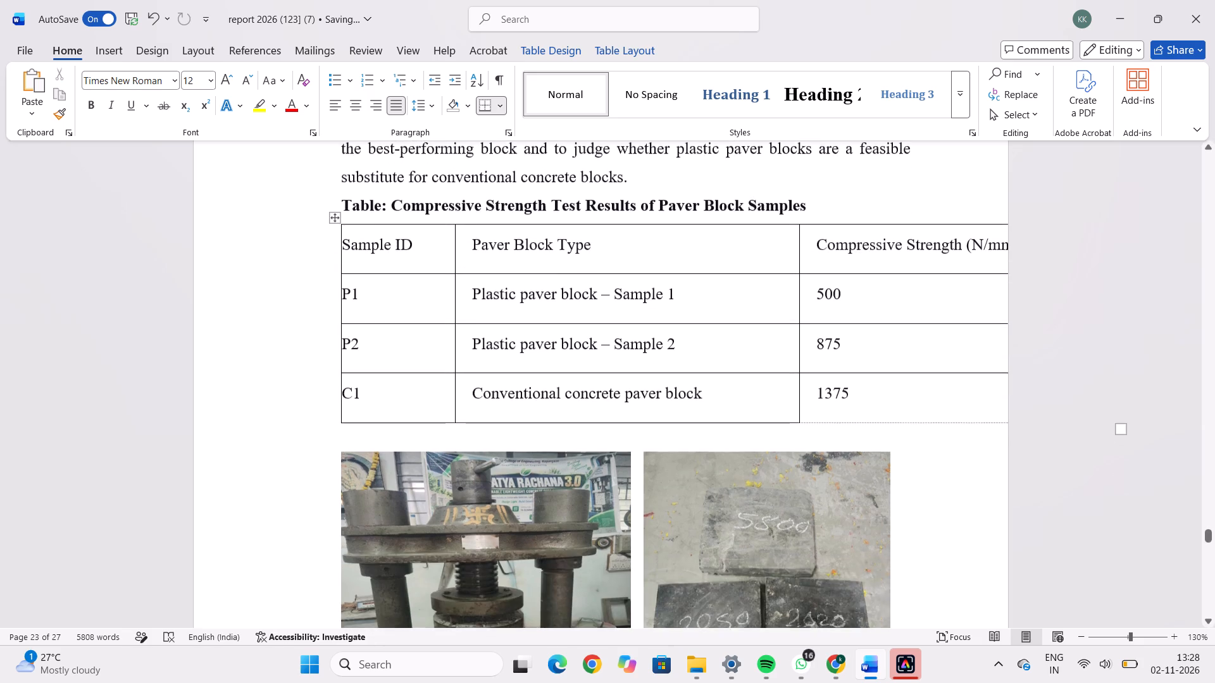
scroll(794, 347, "down", 1)
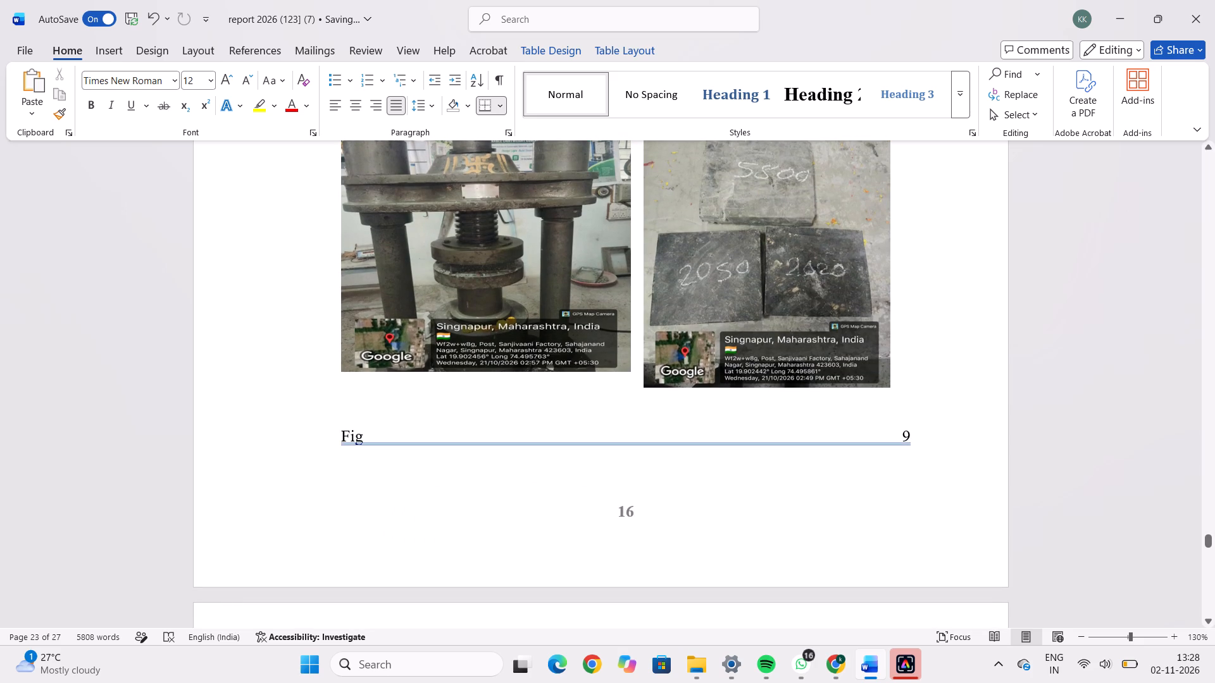
left_click(680, 445)
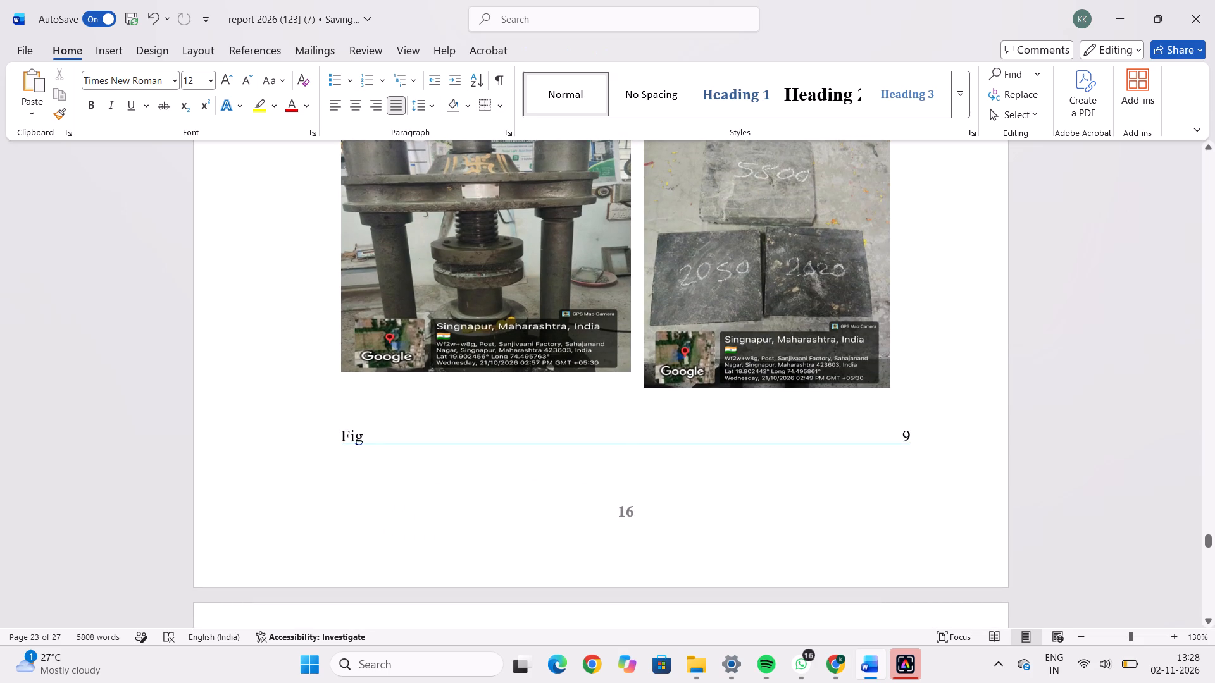
key("BackSpace")
key("BackSpace")
key("BackSpace")
key("BackSpace")
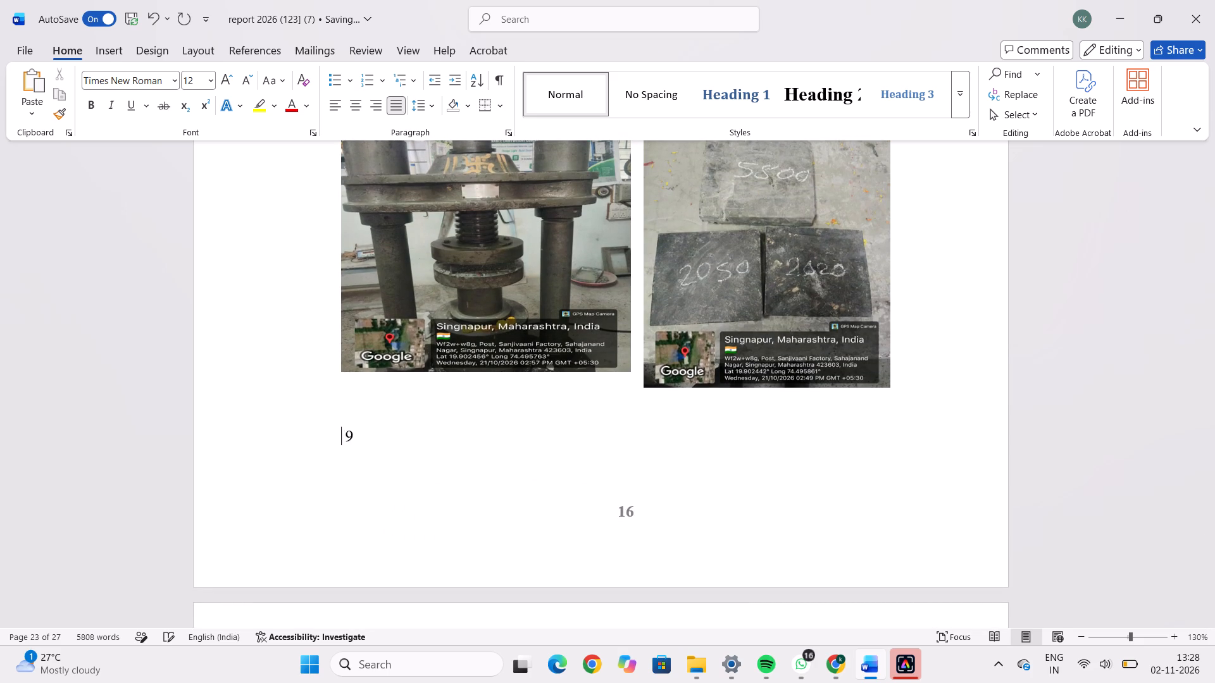
key("BackSpace")
key("Right")
key("Right")
key("BackSpace")
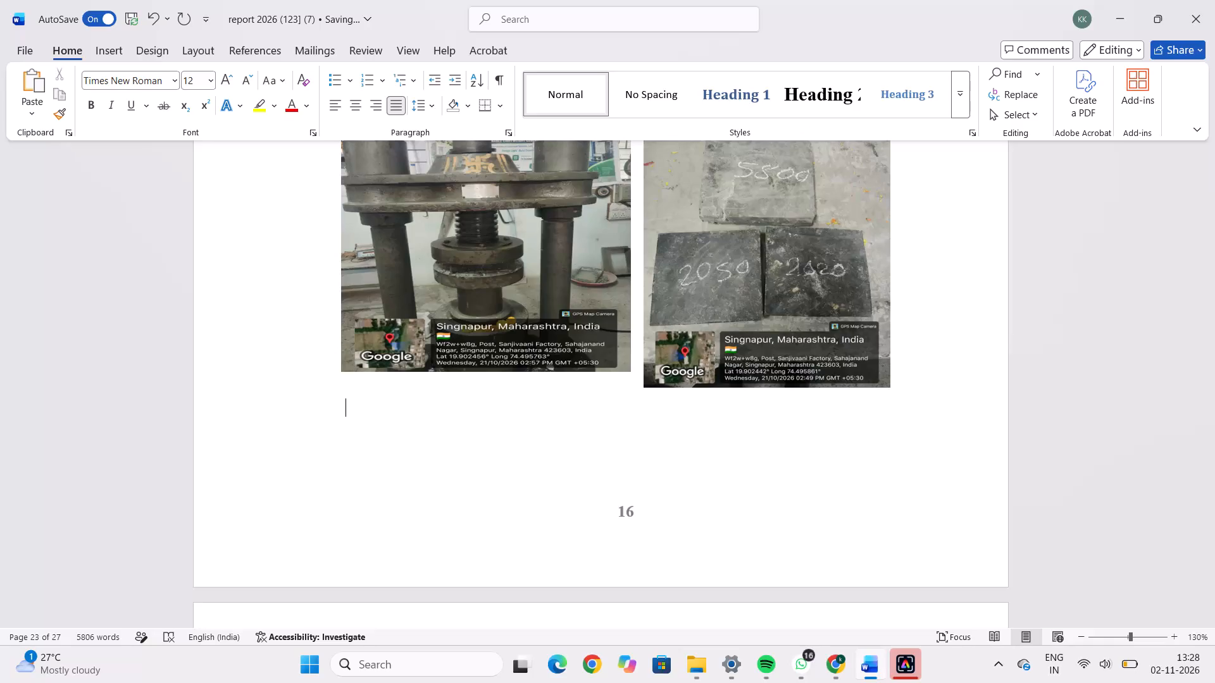
Enter the caption "Fig3.8" directly below the testing machine photo, leaving no space before the number.
key("f")
key("BackSpace")
key("i")
key("g")
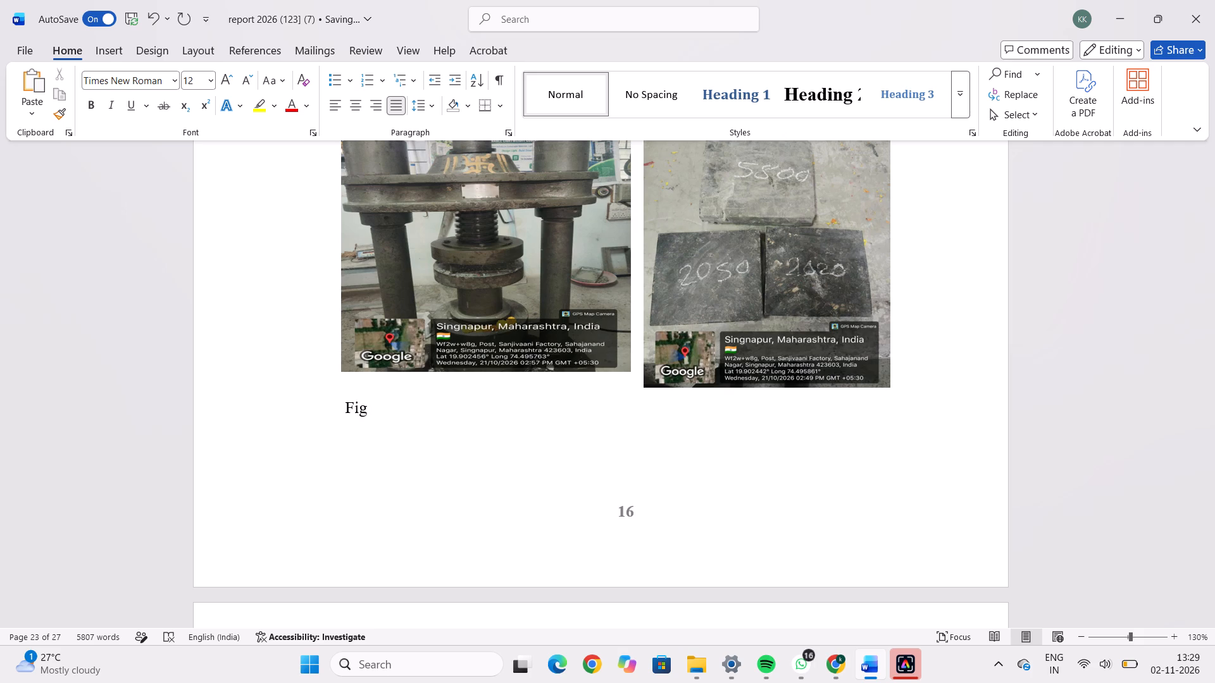
key("space")
key("3")
key("BackSpace")
key("BackSpace")
key("3")
key("period")
key("8")
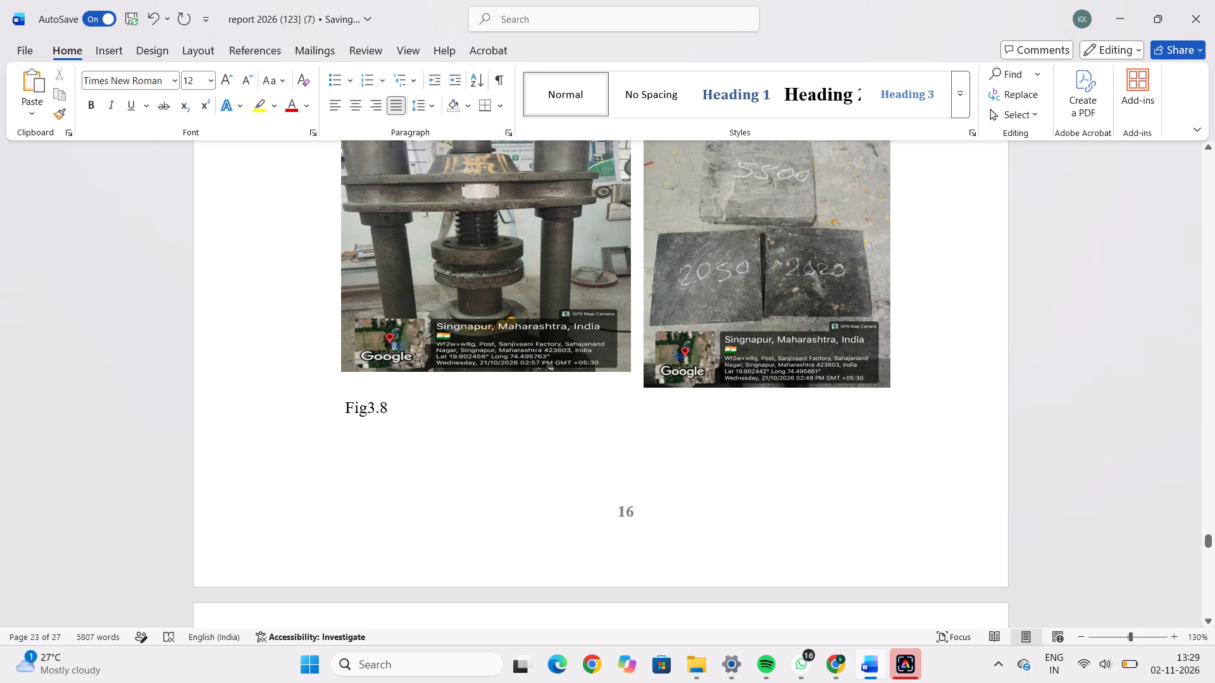
Check the wording and numbering of the casting process and paver block captions above section 3.10, returning to the new caption.
scroll(568, 359, "up", 3)
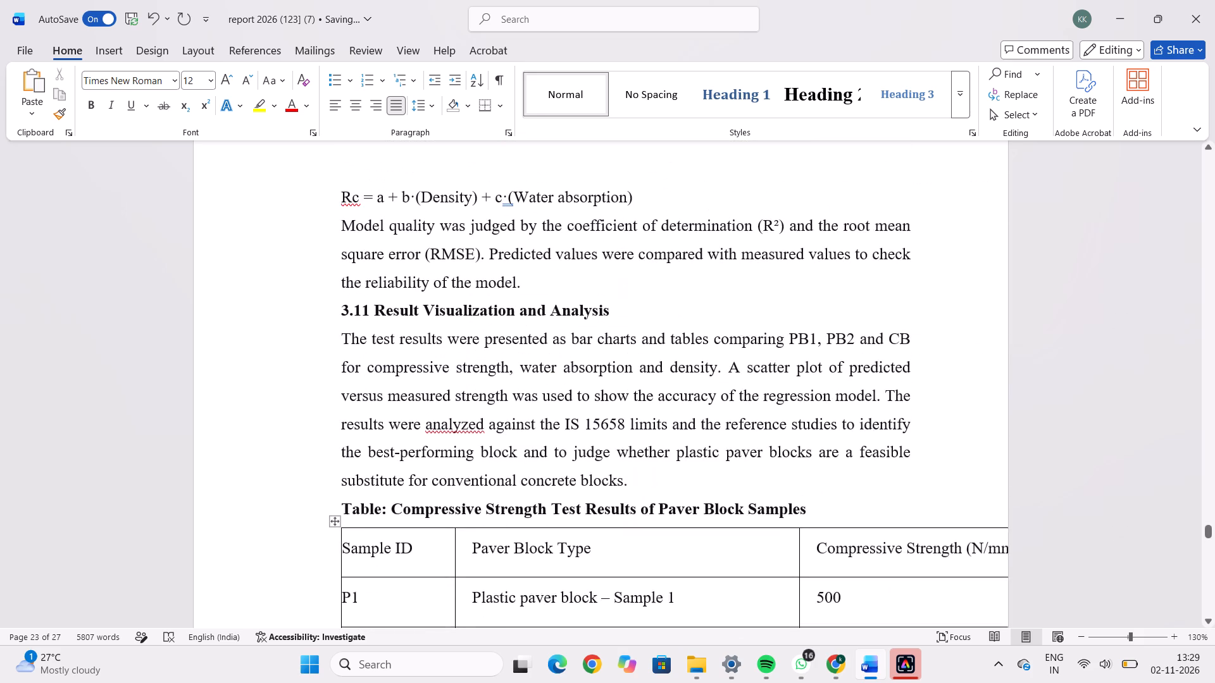
scroll(568, 359, "up", 3)
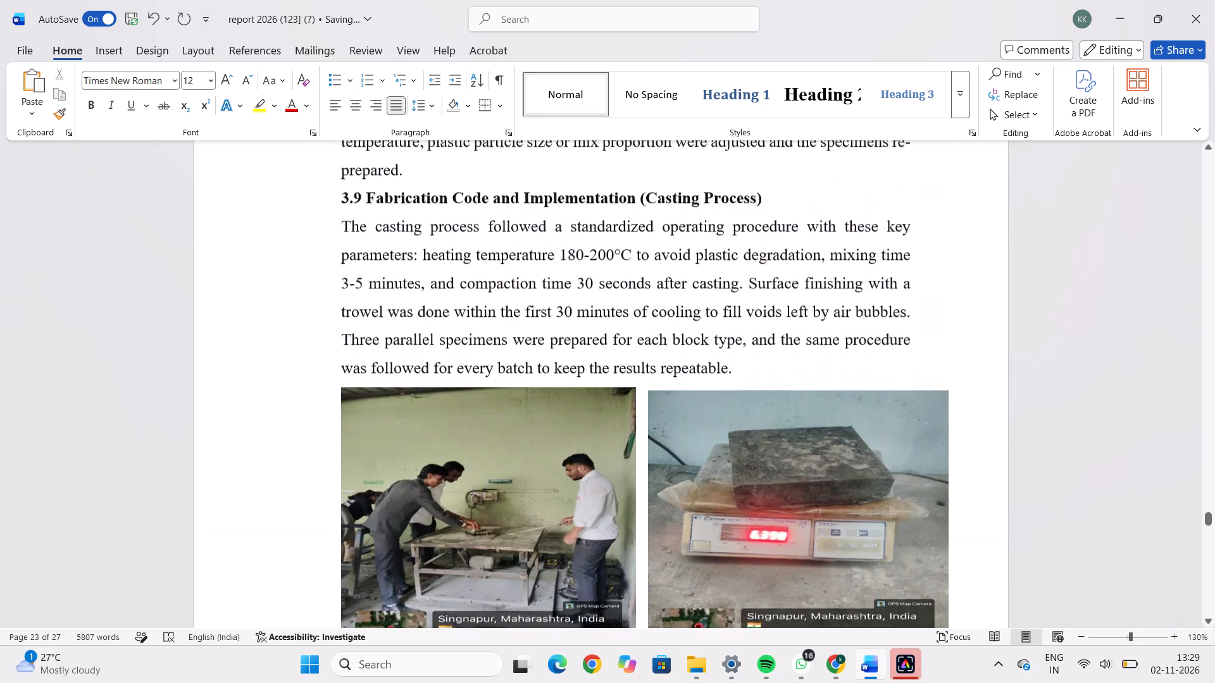
scroll(568, 359, "down", 1)
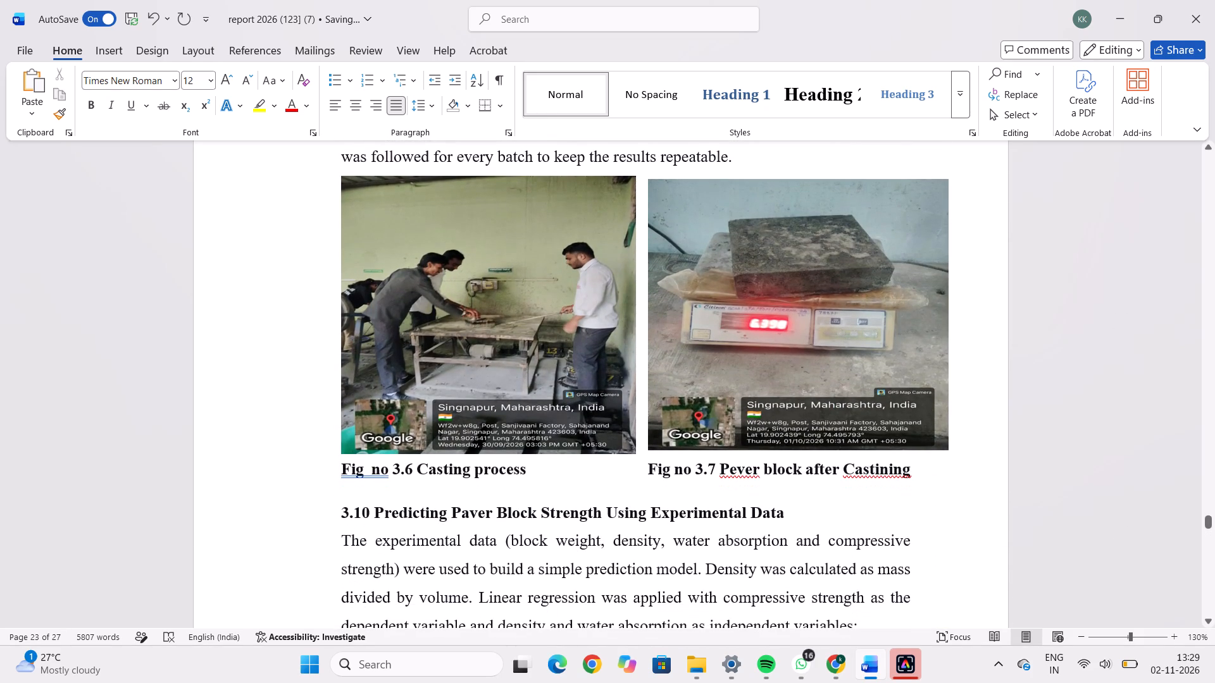
scroll(568, 359, "down", 3)
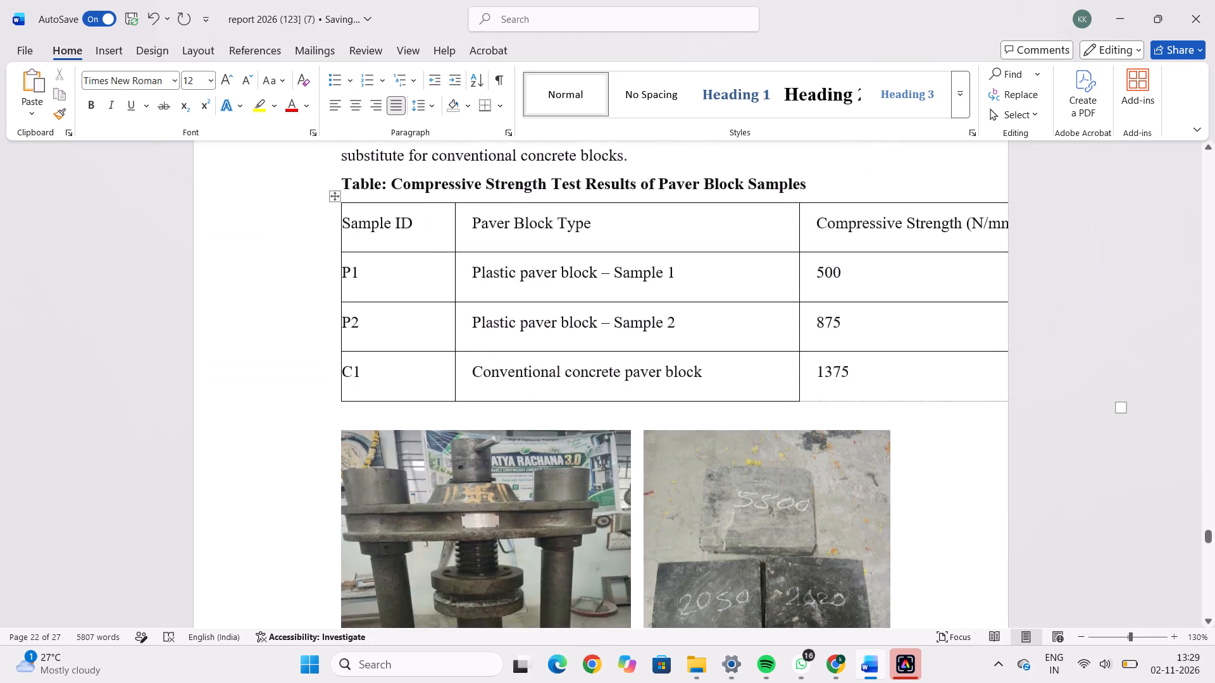
scroll(568, 359, "down", 2)
scroll(568, 359, "up", 3)
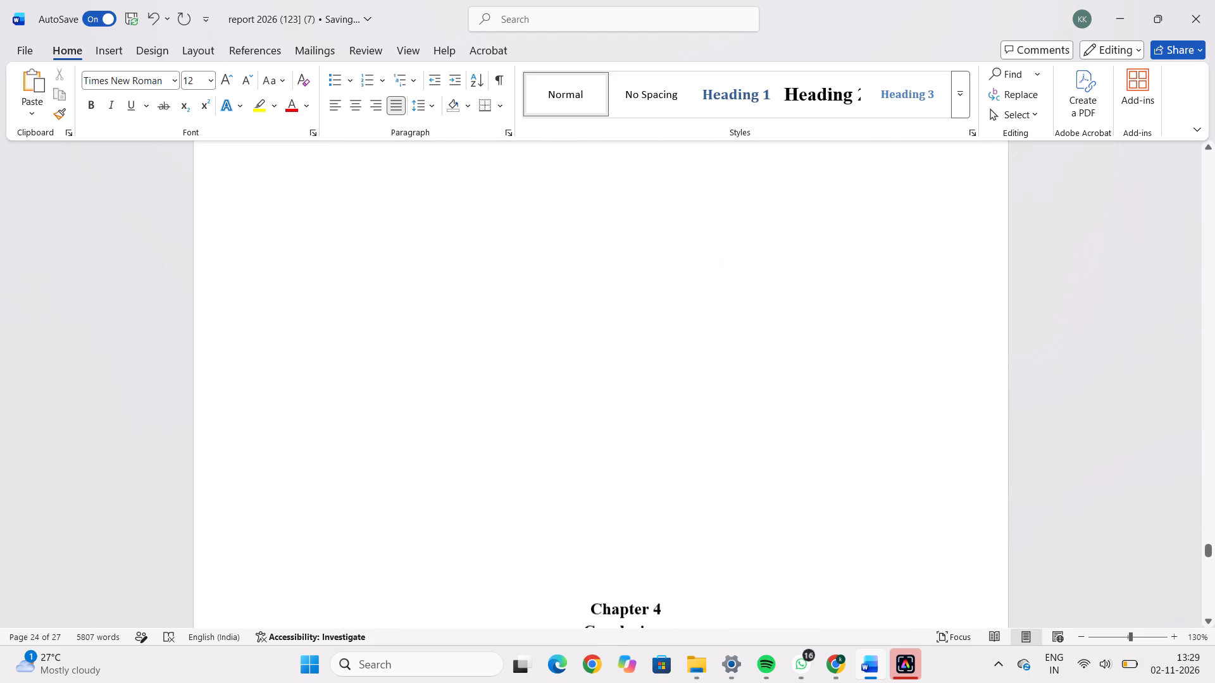
scroll(568, 359, "up", 1)
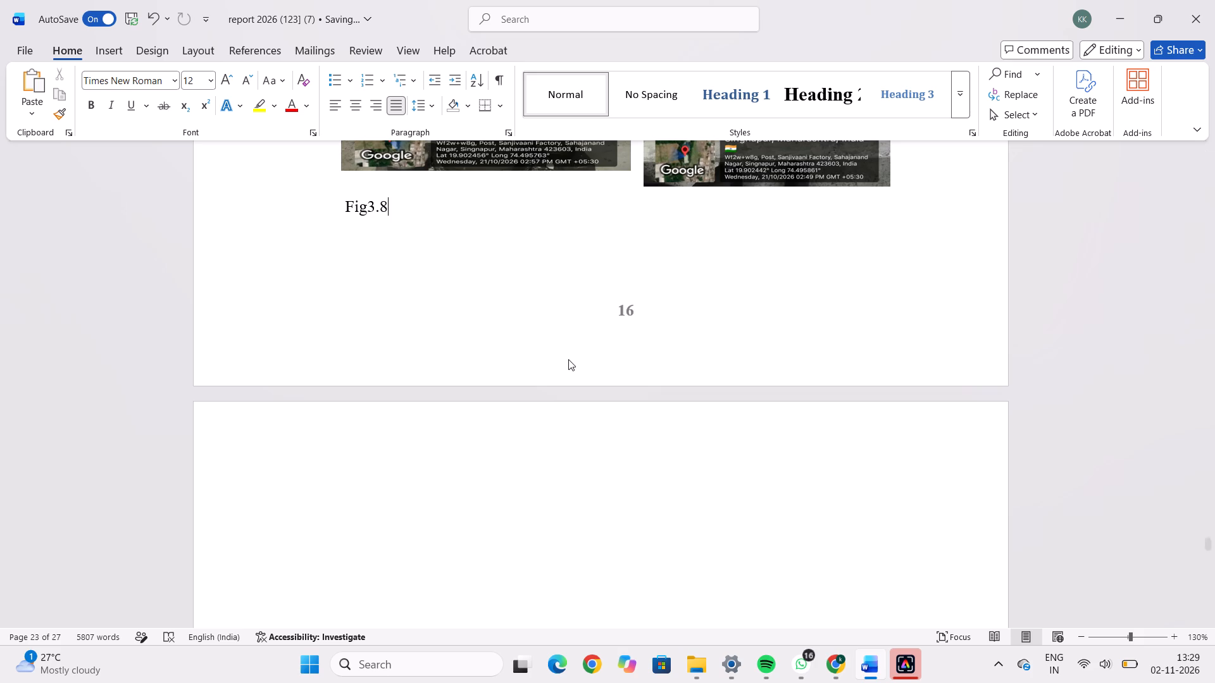
key("semicolon")
key("BackSpace")
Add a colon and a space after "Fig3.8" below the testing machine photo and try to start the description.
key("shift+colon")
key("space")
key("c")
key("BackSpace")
Shorten the paver block photo to a height of about 6.81 cm, keeping its width.
scroll(677, 245, "up", 2)
double_click(702, 282)
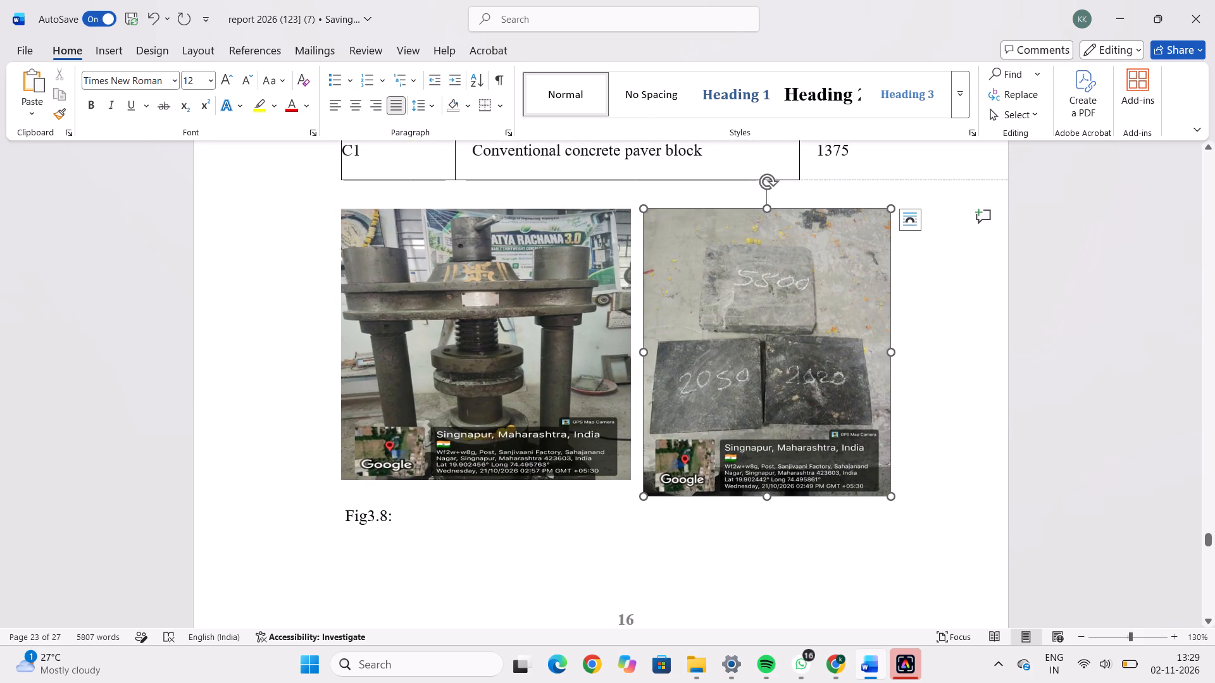
left_click(768, 493)
left_click_drag(768, 493, 766, 474)
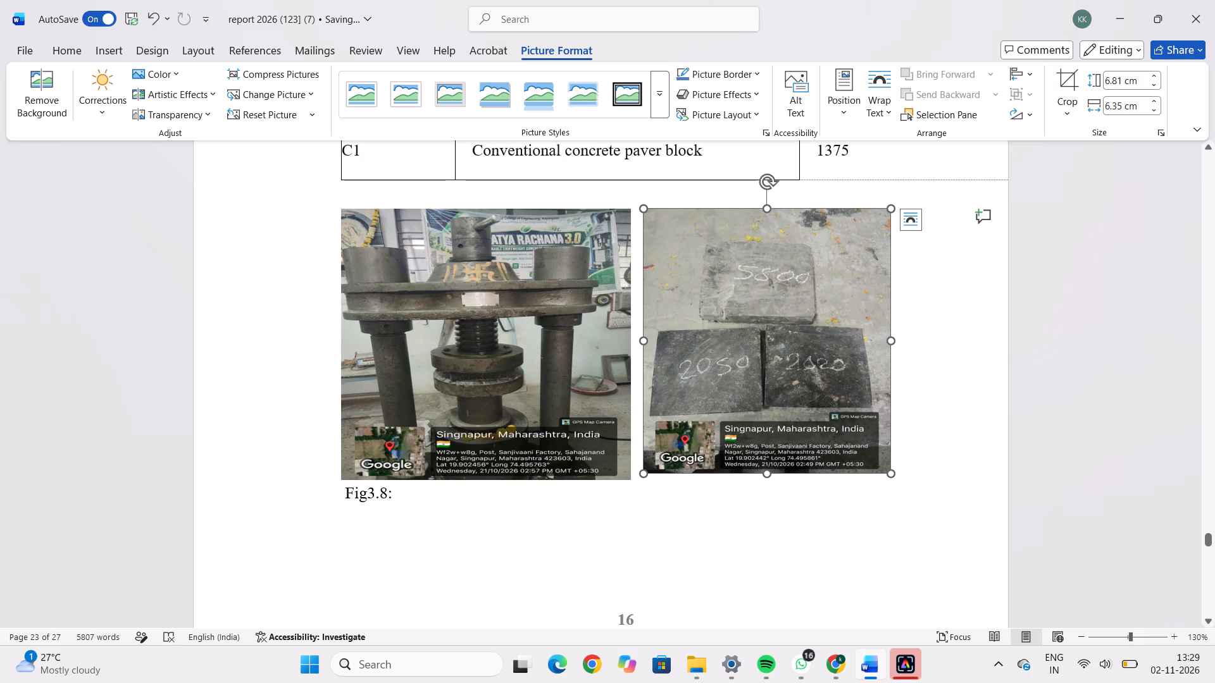
left_click(786, 447)
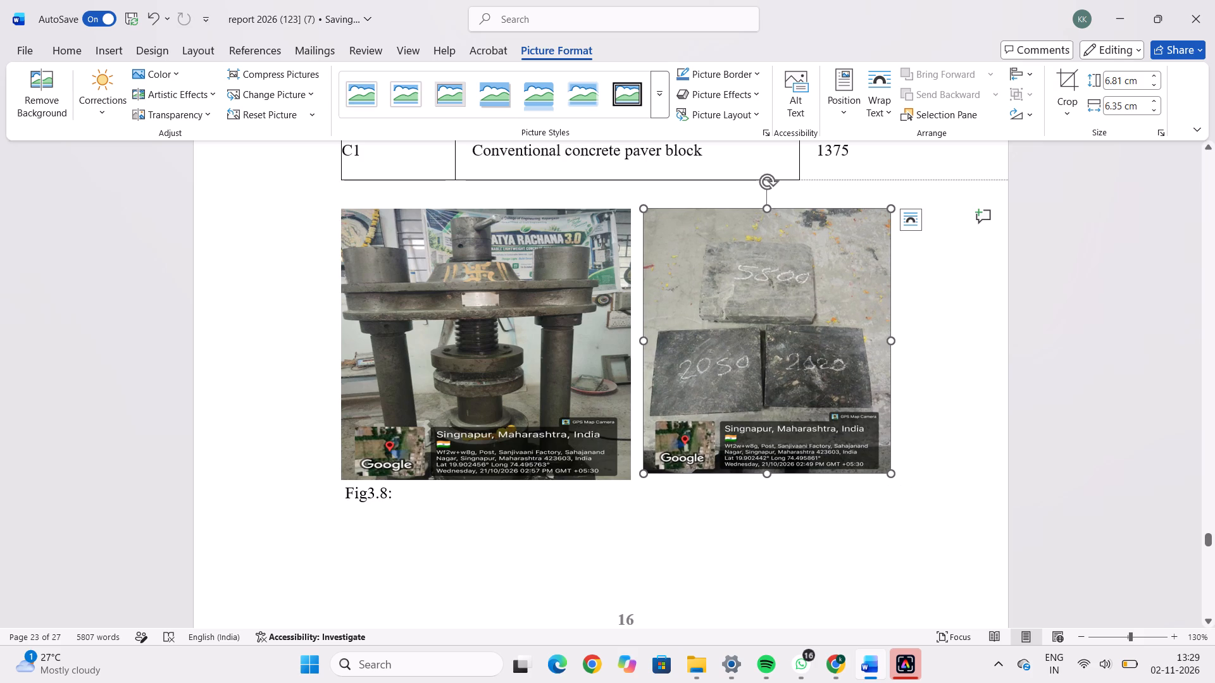
left_click(913, 421)
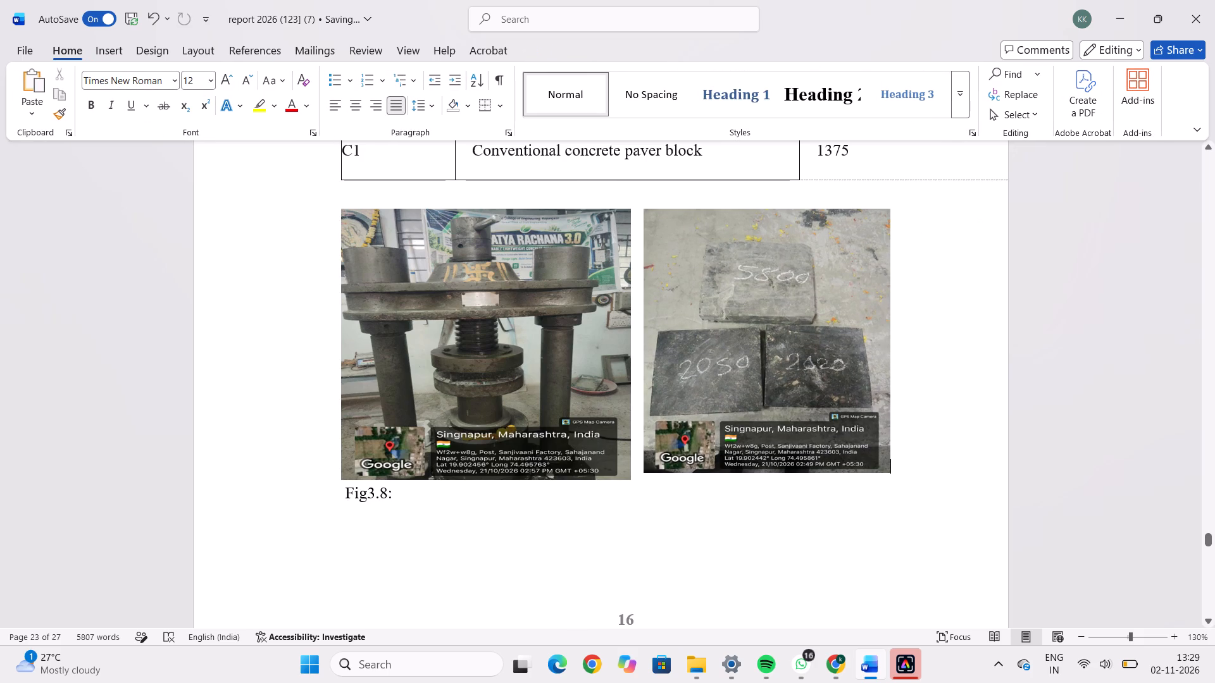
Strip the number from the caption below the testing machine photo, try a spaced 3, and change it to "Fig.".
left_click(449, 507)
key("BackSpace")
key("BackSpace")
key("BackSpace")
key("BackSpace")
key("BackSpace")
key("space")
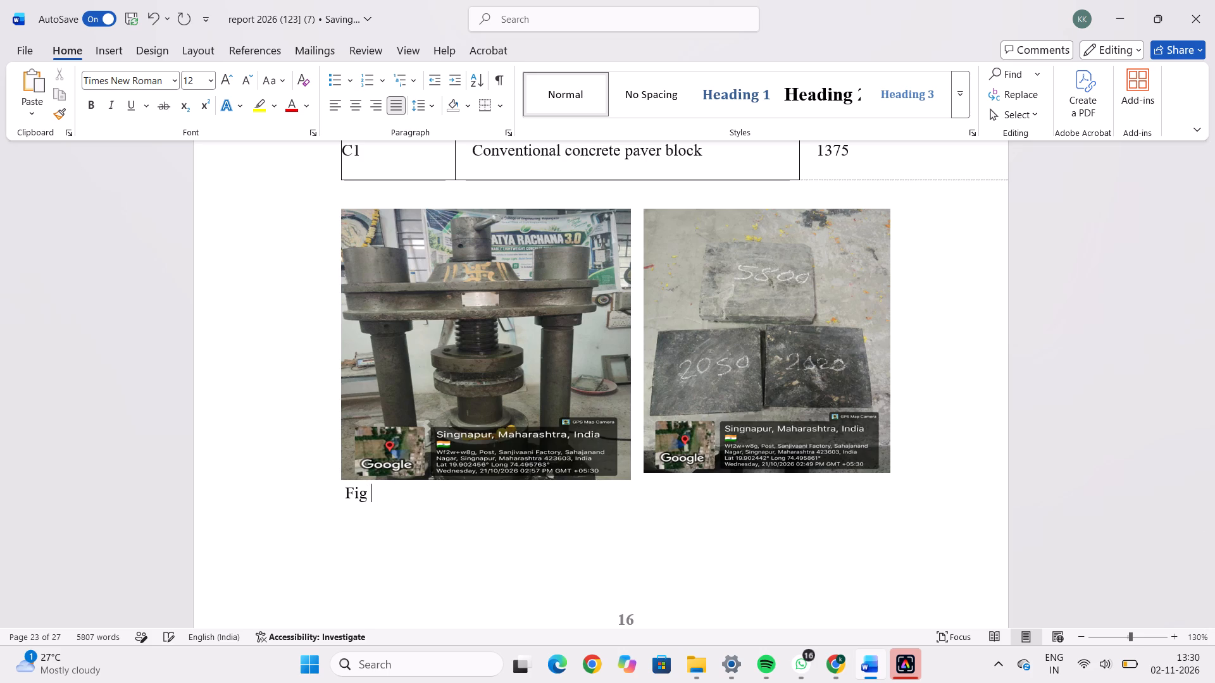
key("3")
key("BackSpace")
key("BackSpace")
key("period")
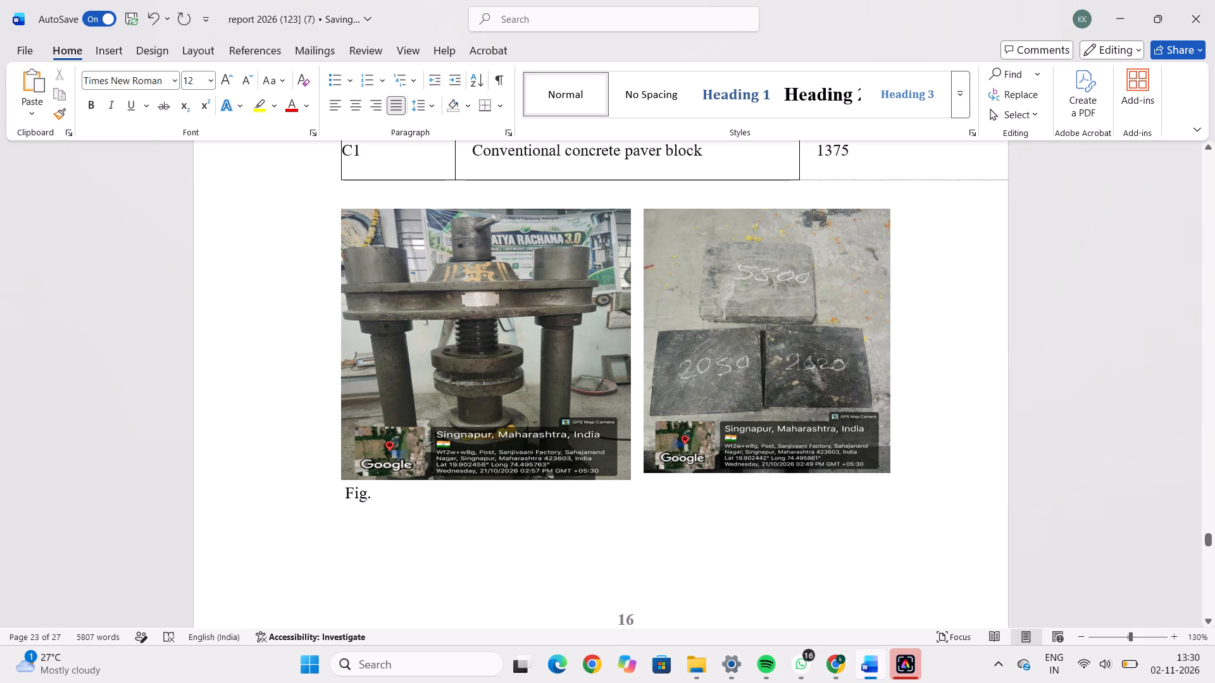
Shorten the testing machine photo to about 6.66 cm high and the paver block photo to about 6.69 cm high.
double_click(492, 455)
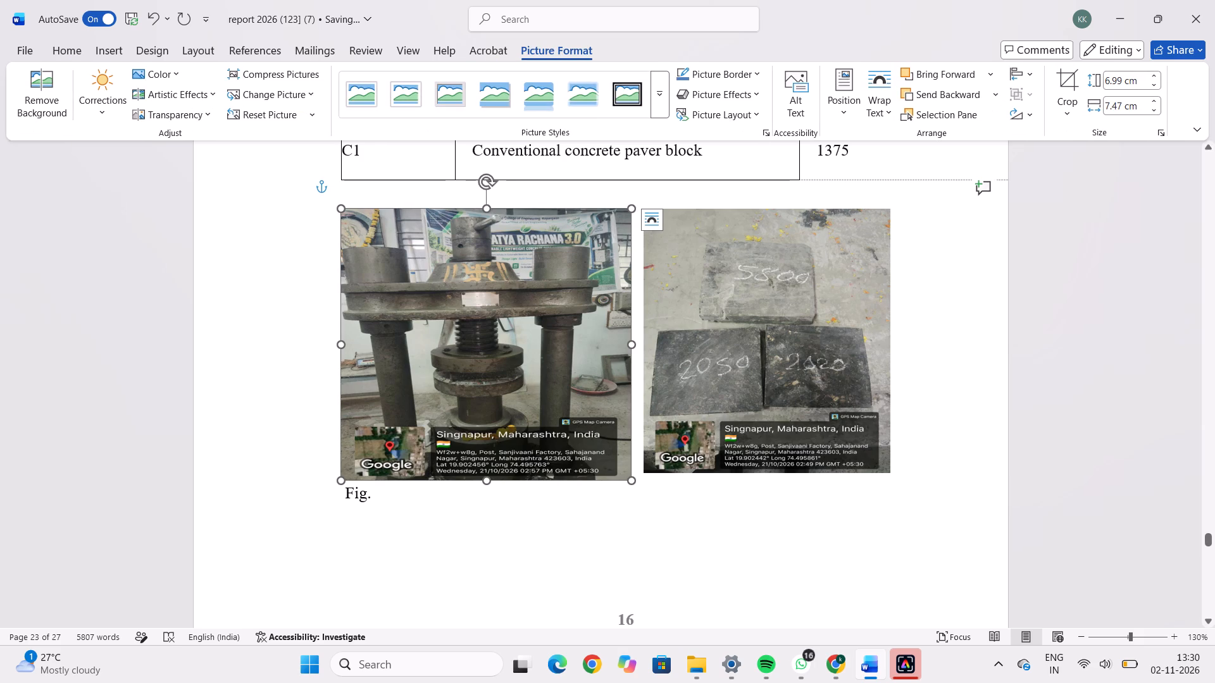
left_click_drag(487, 481, 489, 469)
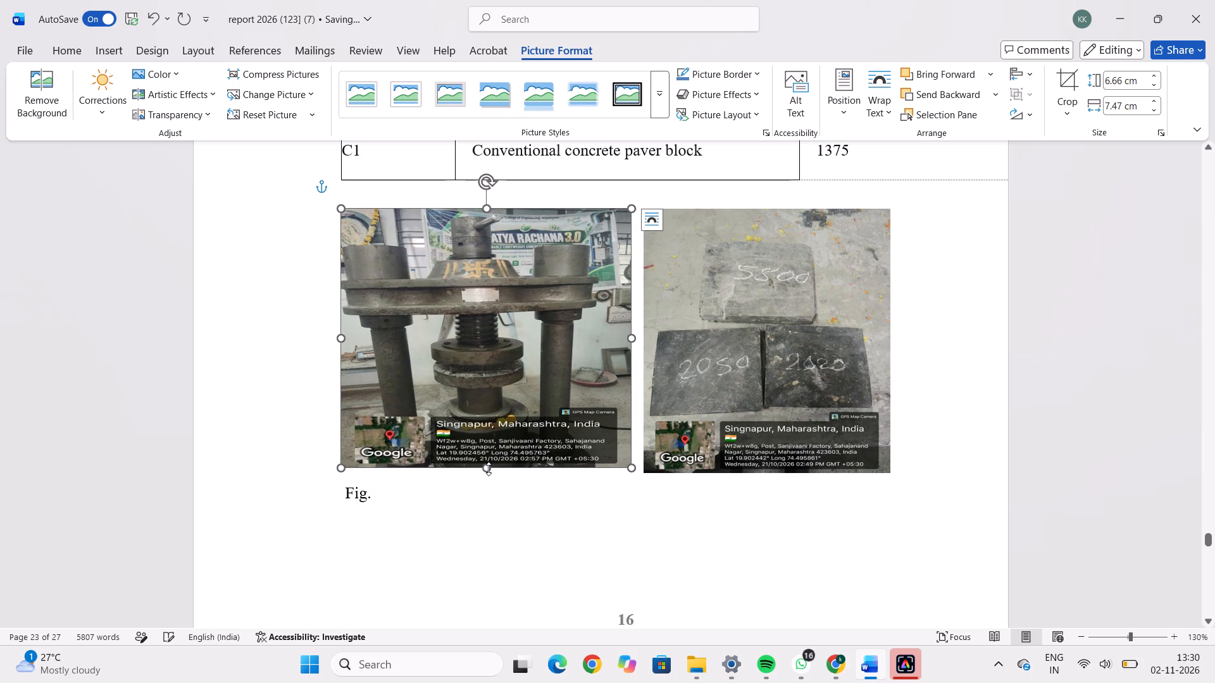
left_click(688, 422)
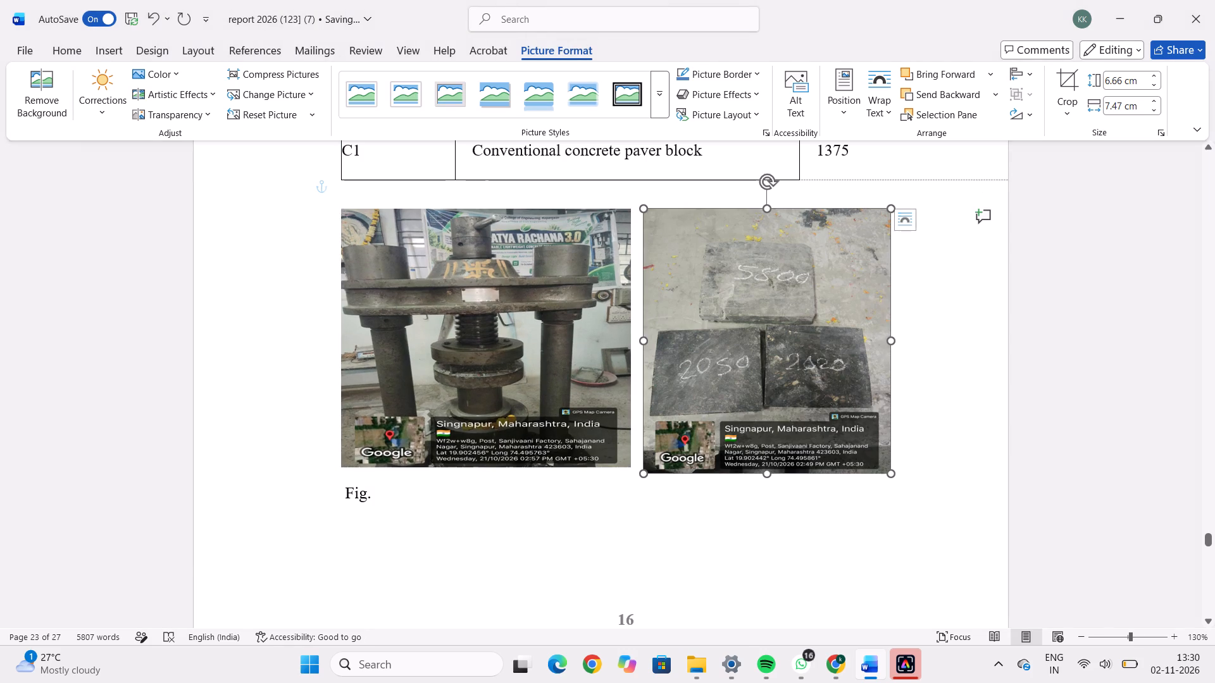
double_click(764, 471)
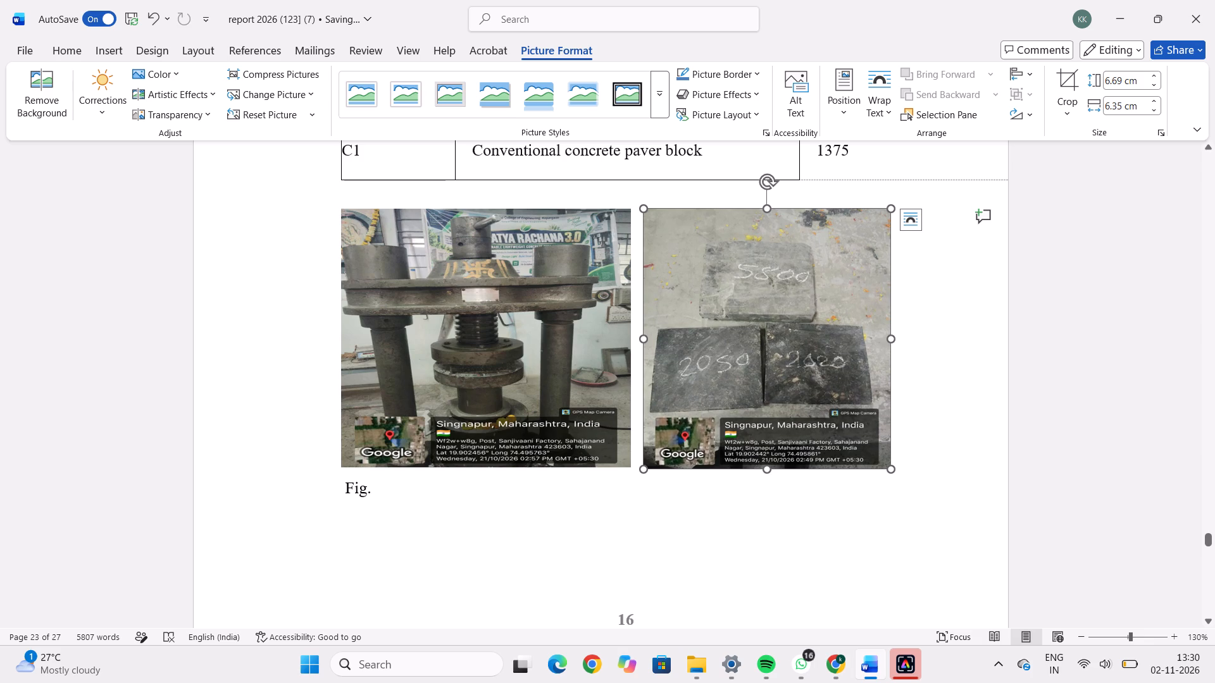
Clear the "Fig." caption below the testing machine photo, including any trial spaces and line break.
left_click(335, 481)
left_click(392, 490)
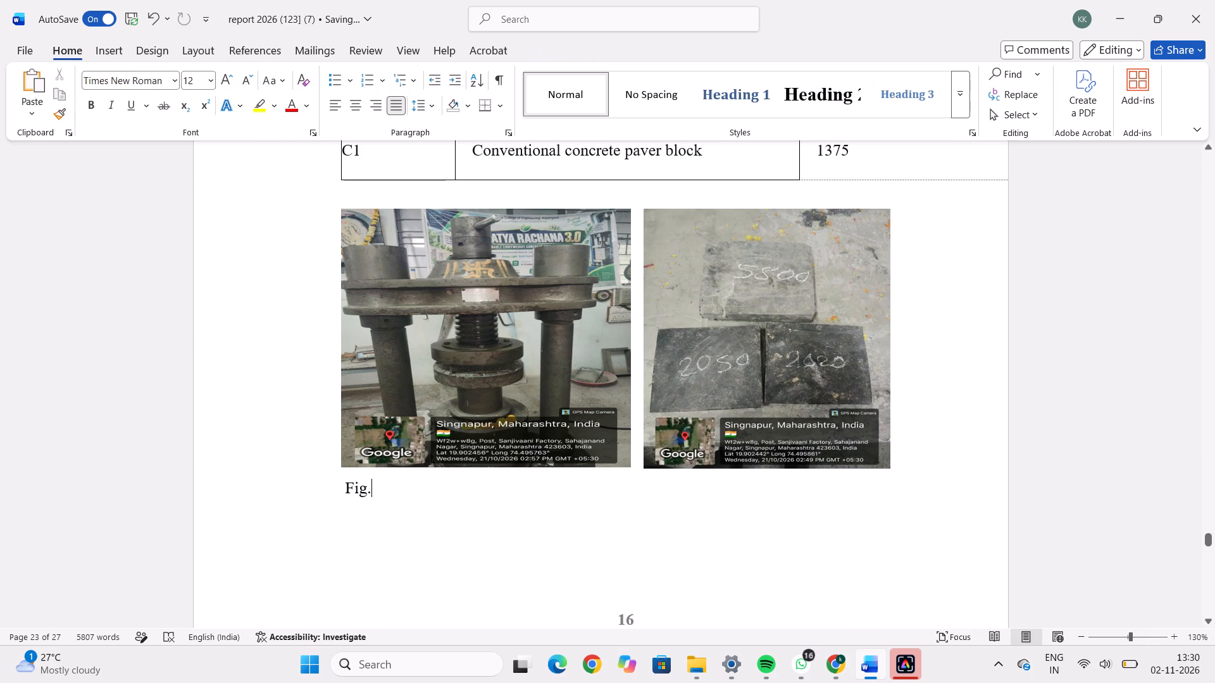
key("BackSpace")
key("BackSpace")
key("BackSpace")
key("BackSpace")
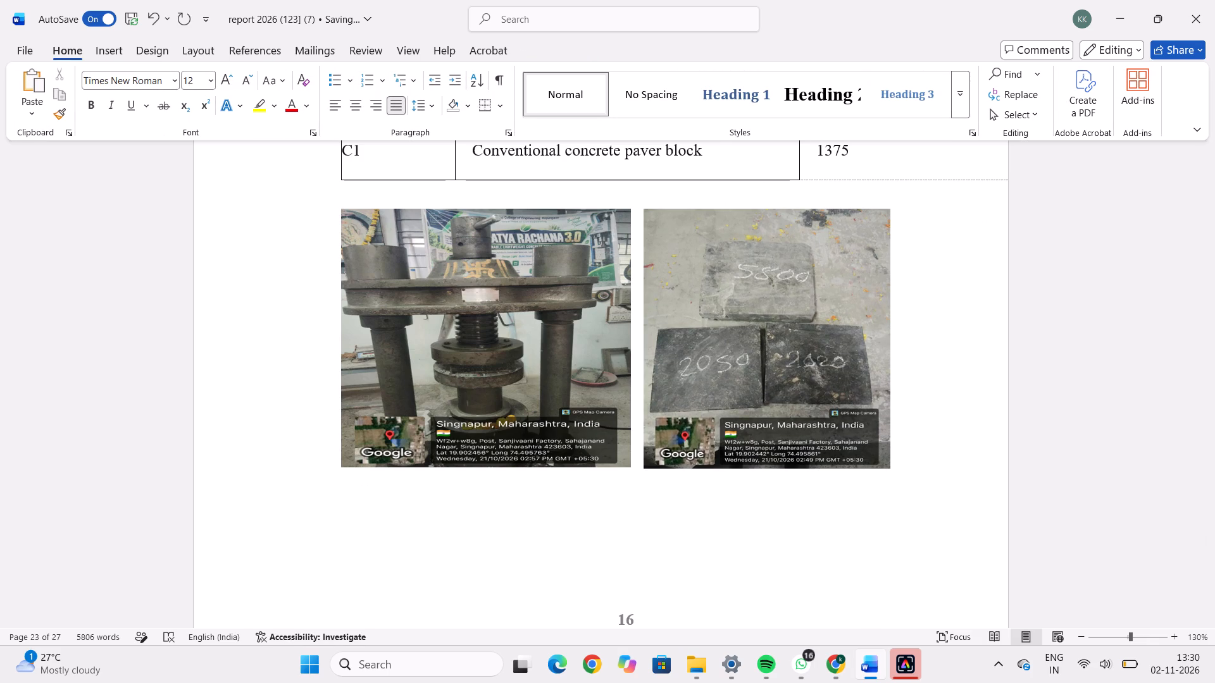
key("space")
key("space")
key("BackSpace")
key("BackSpace")
key("Return")
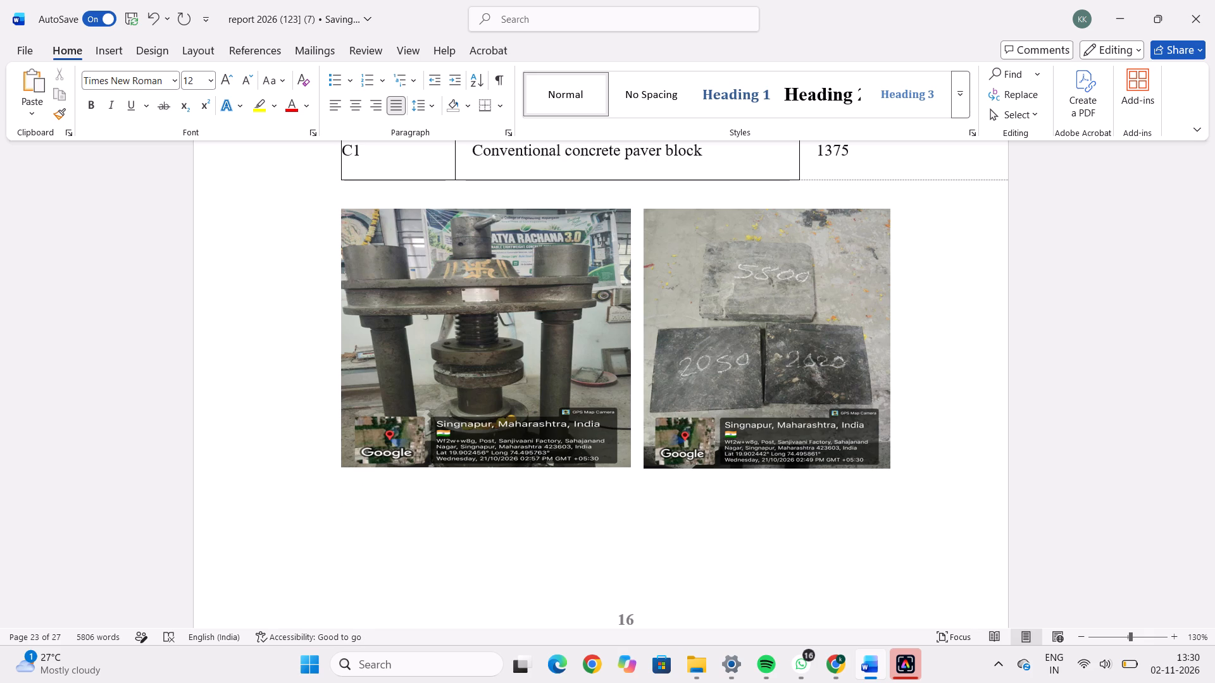
key("BackSpace")
Enter "Fig" with a trailing space below the testing machine photo and try adding the number 9.
key("f")
key("BackSpace")
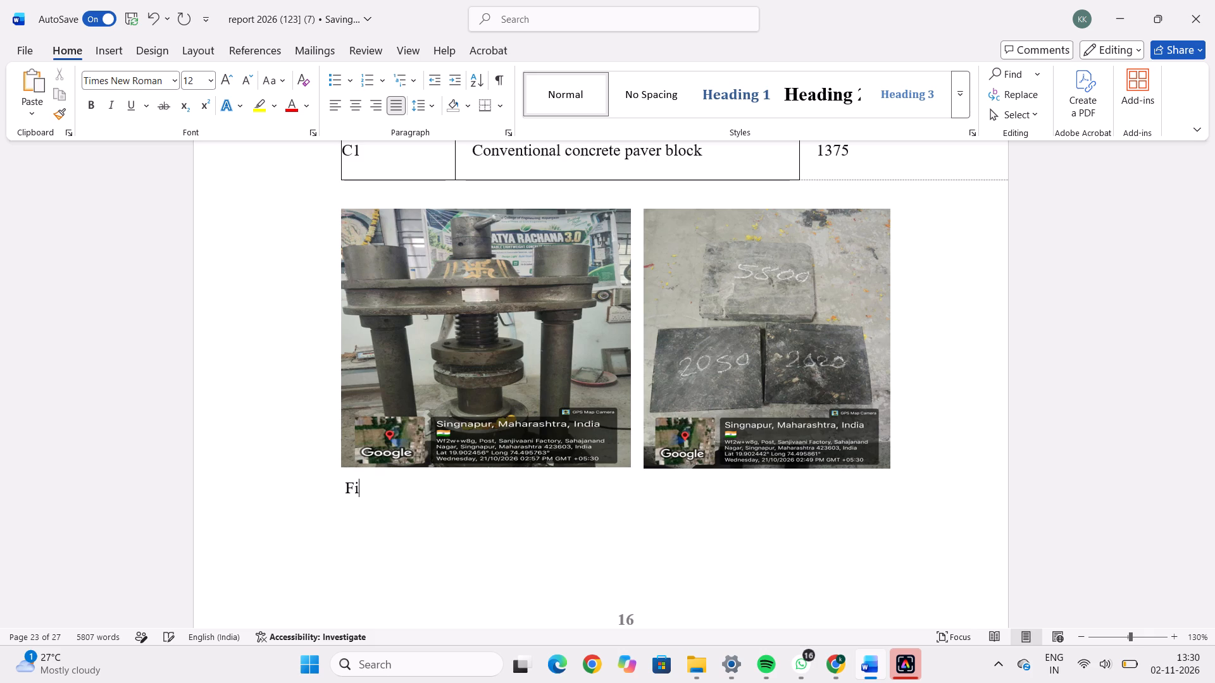
key("9")
key("BackSpace")
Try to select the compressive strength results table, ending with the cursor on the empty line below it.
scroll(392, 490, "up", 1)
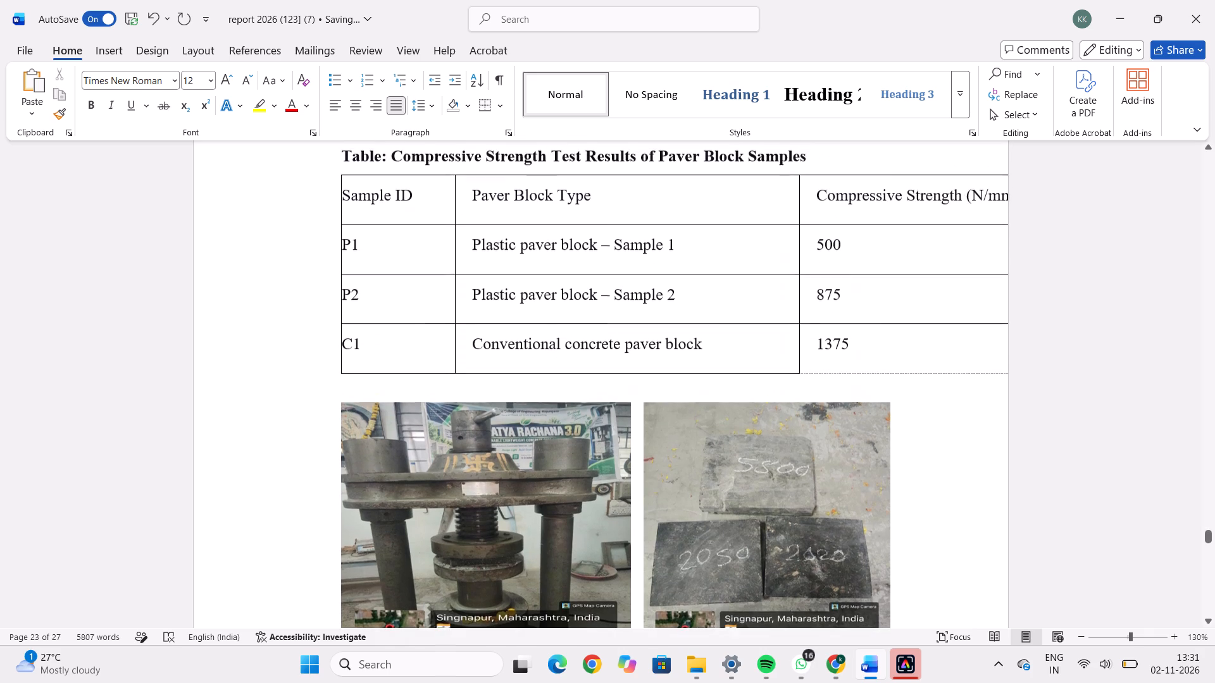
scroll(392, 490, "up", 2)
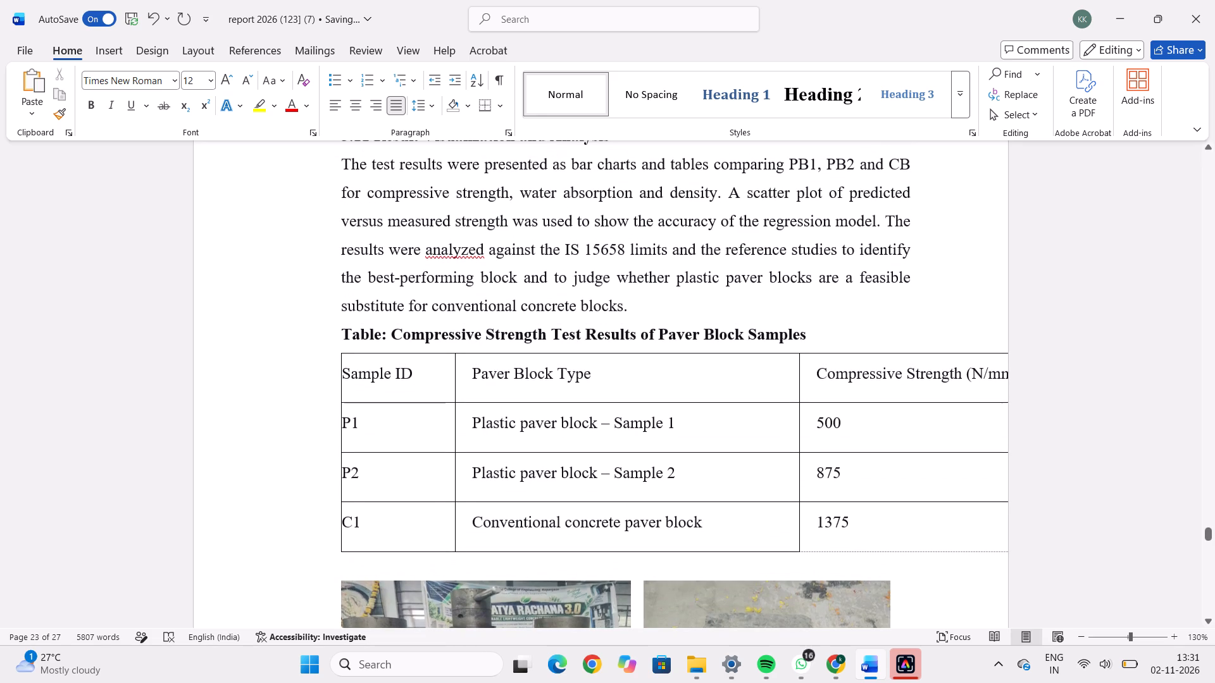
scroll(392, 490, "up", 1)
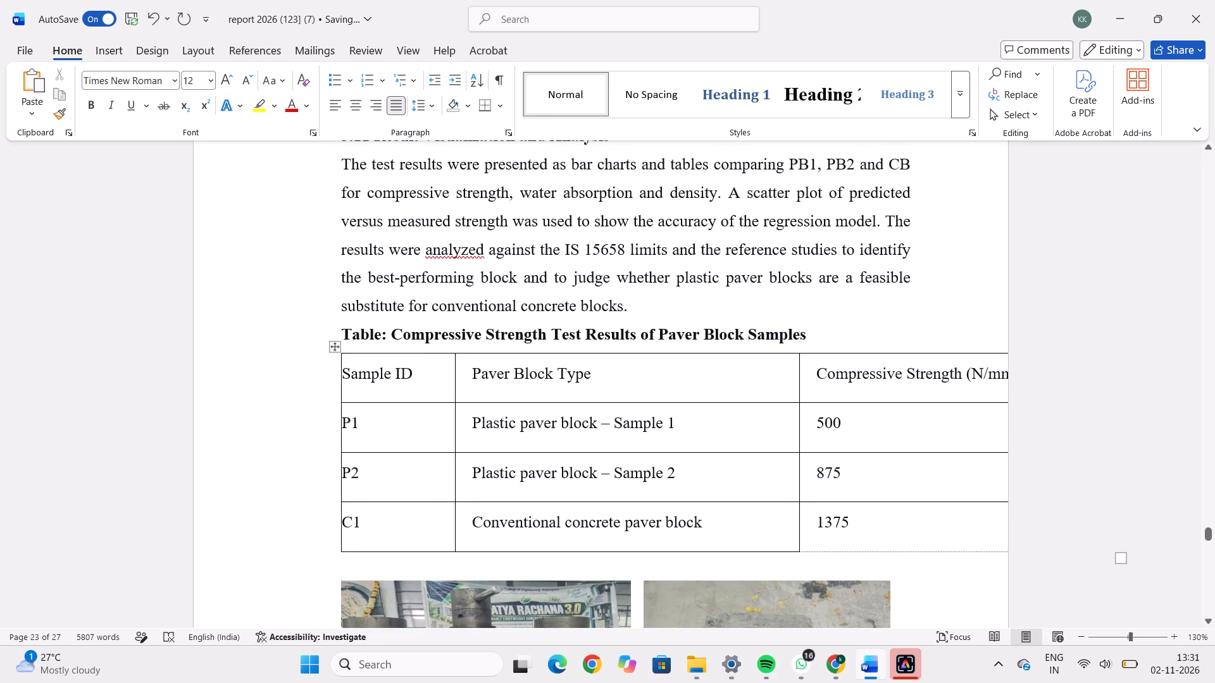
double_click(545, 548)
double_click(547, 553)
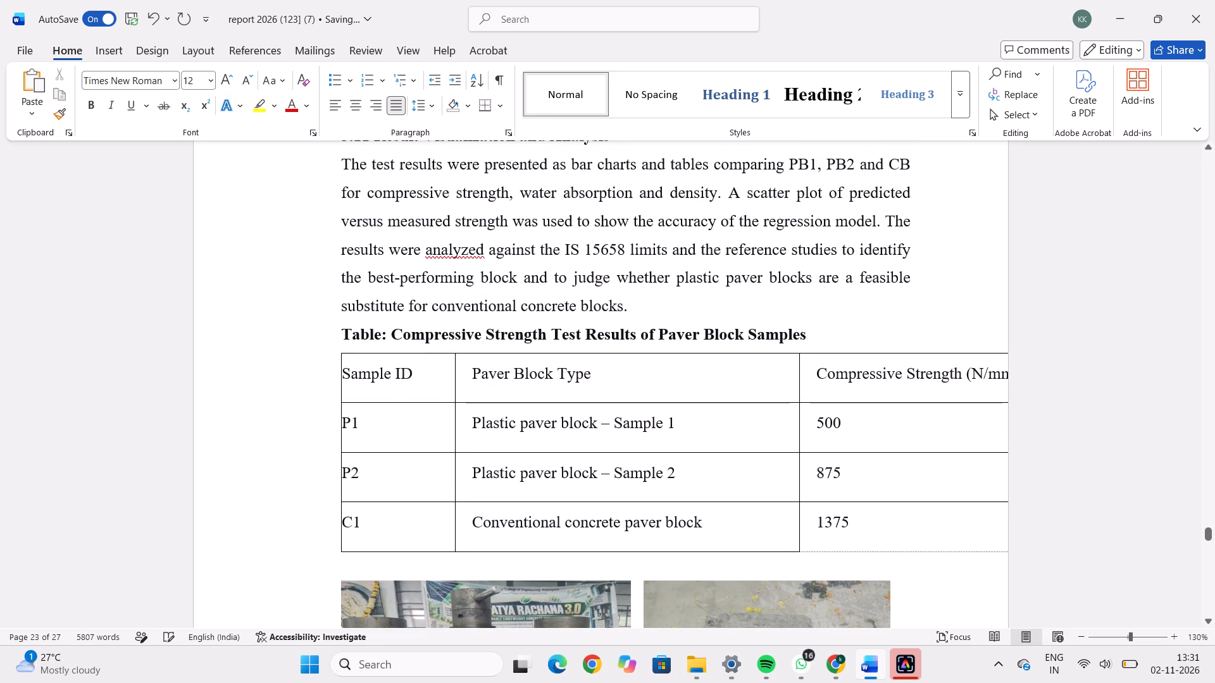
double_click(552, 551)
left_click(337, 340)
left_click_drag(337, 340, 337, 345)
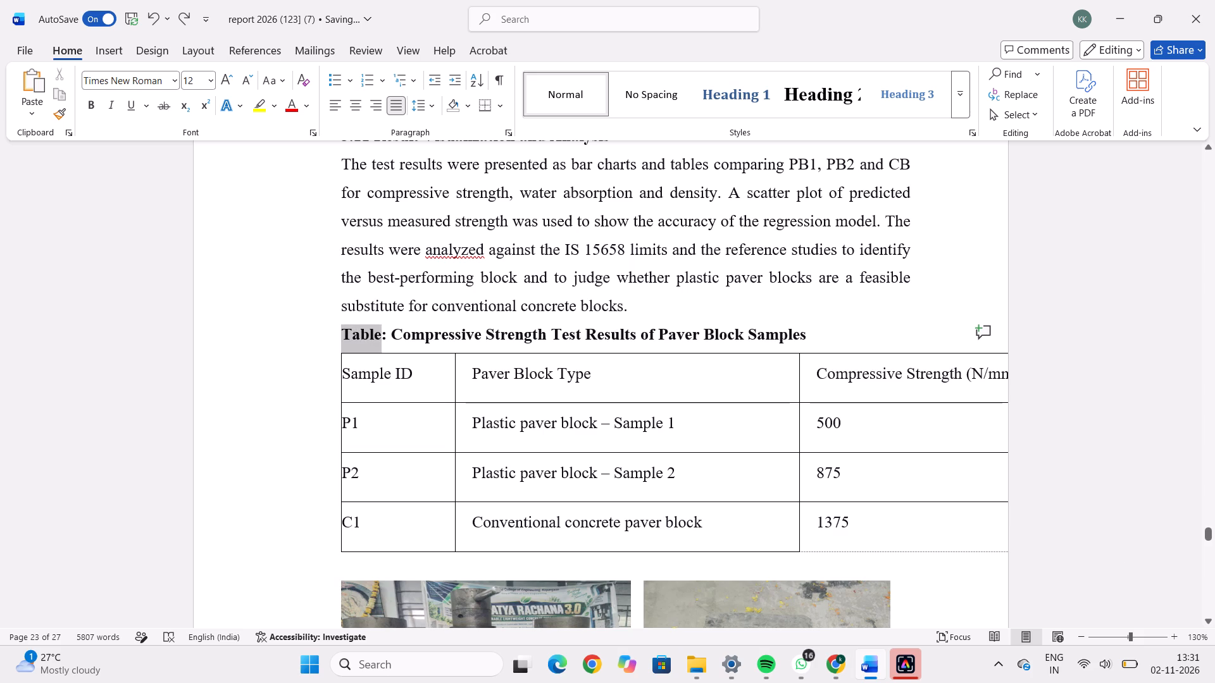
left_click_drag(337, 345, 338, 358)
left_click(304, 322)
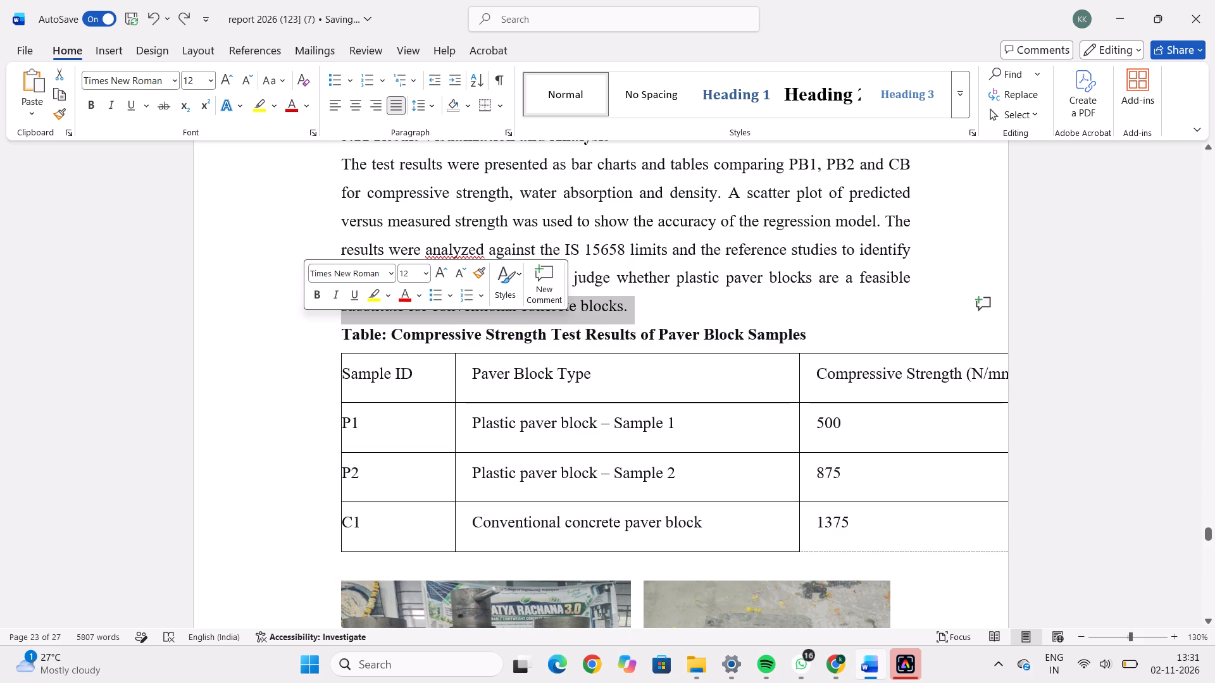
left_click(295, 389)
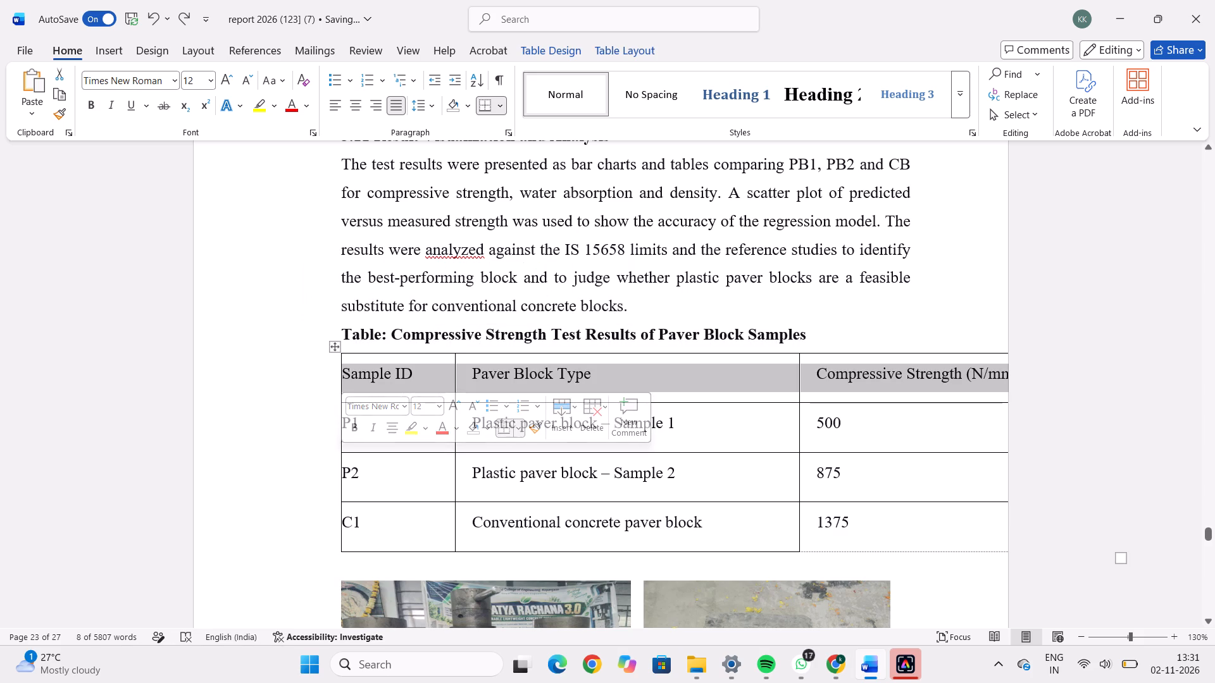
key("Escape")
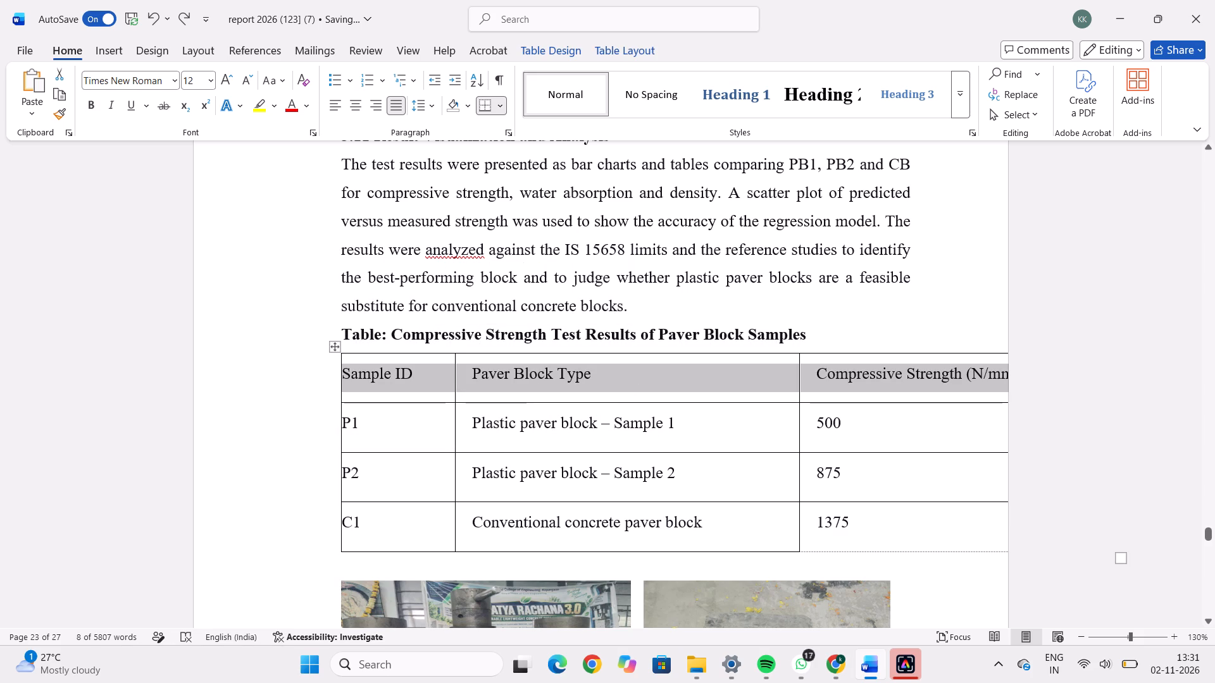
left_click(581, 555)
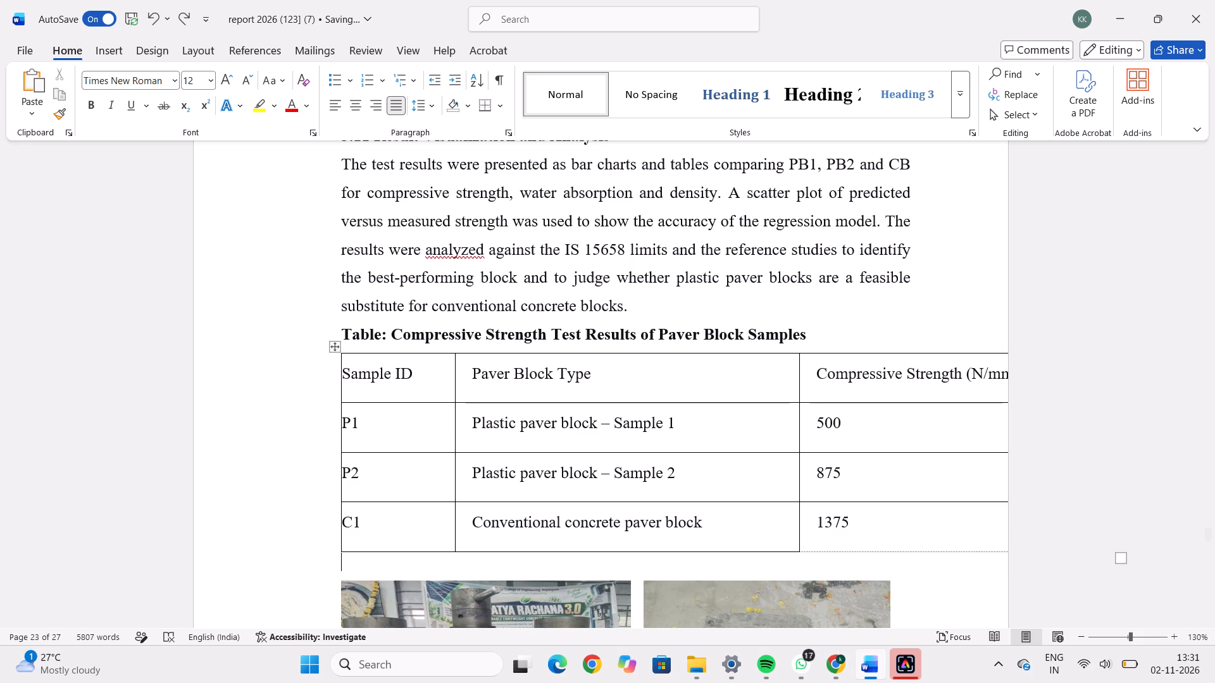
Resume editing the caption below the testing machine photo from the end of "Fig".
scroll(671, 514, "down", 1)
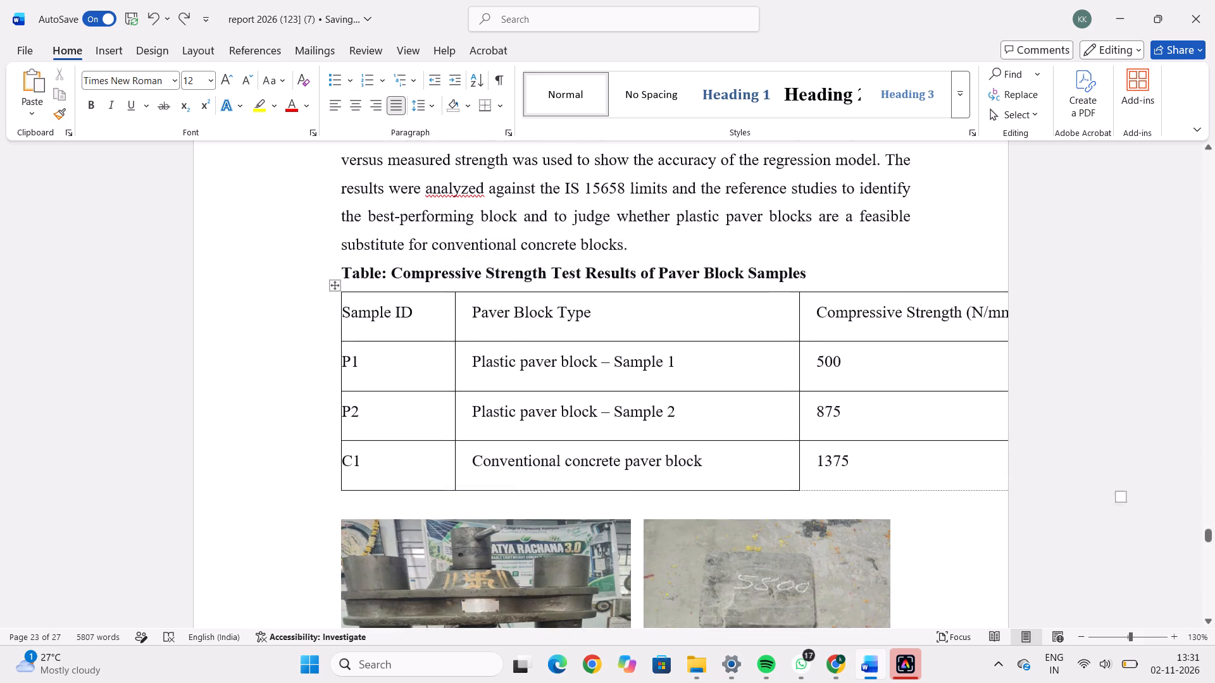
scroll(671, 514, "down", 4)
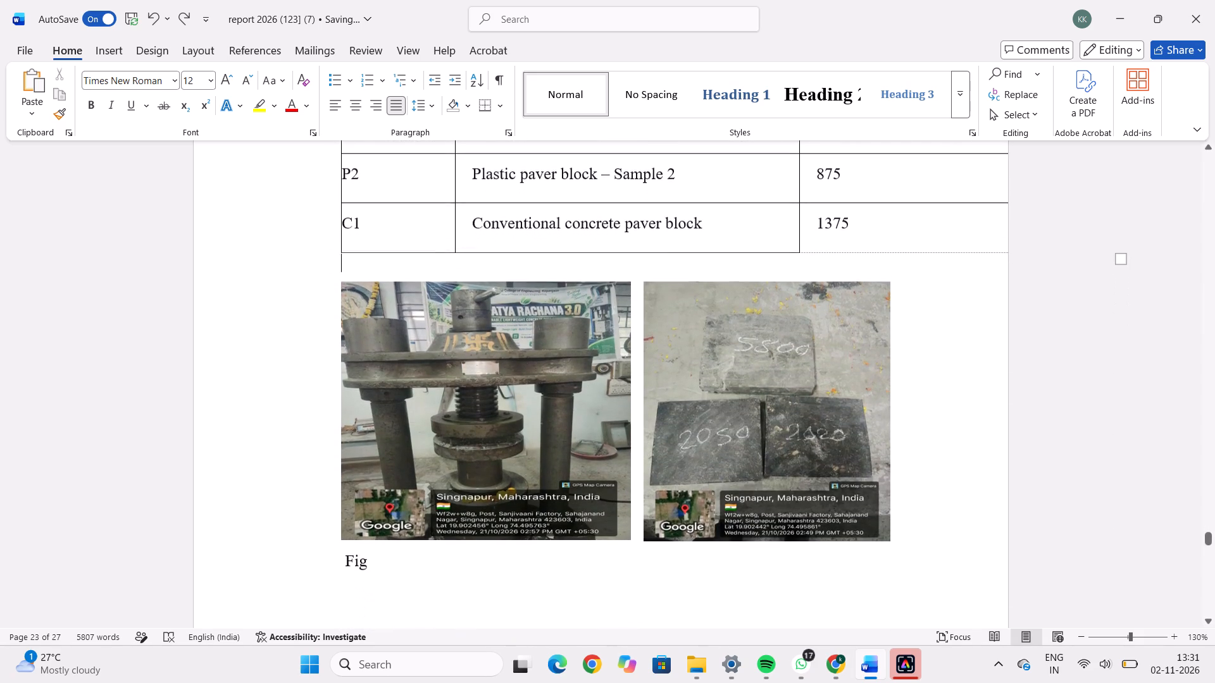
scroll(671, 514, "down", 1)
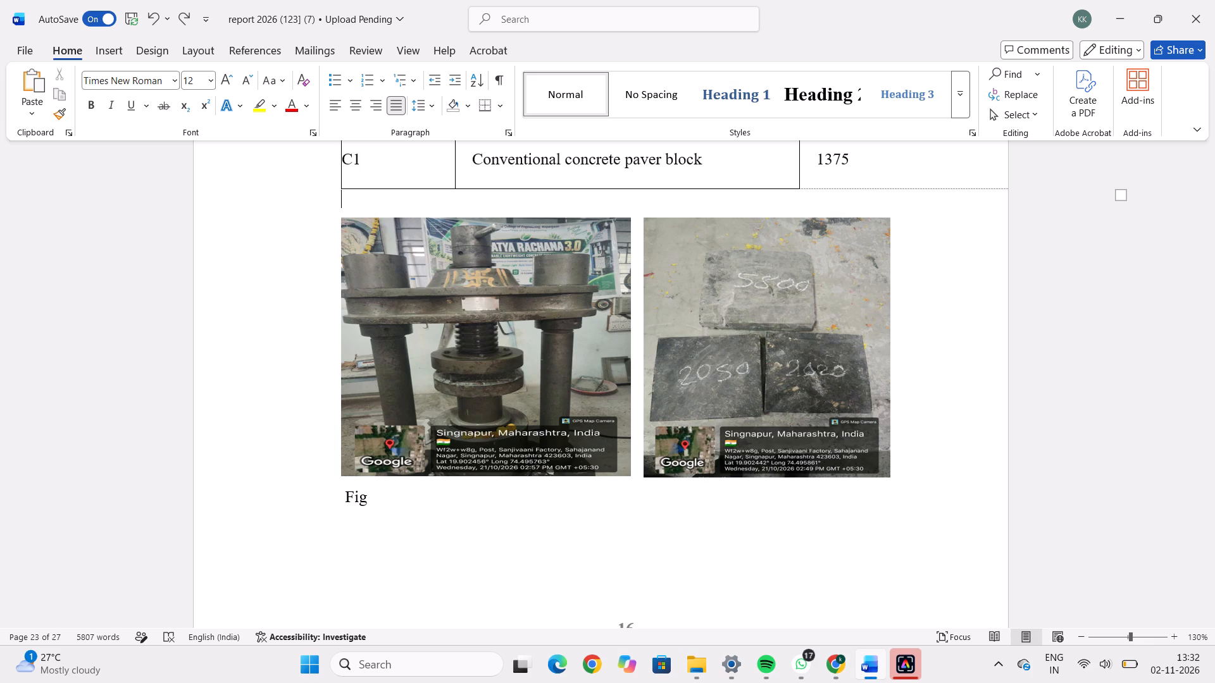
left_click(385, 501)
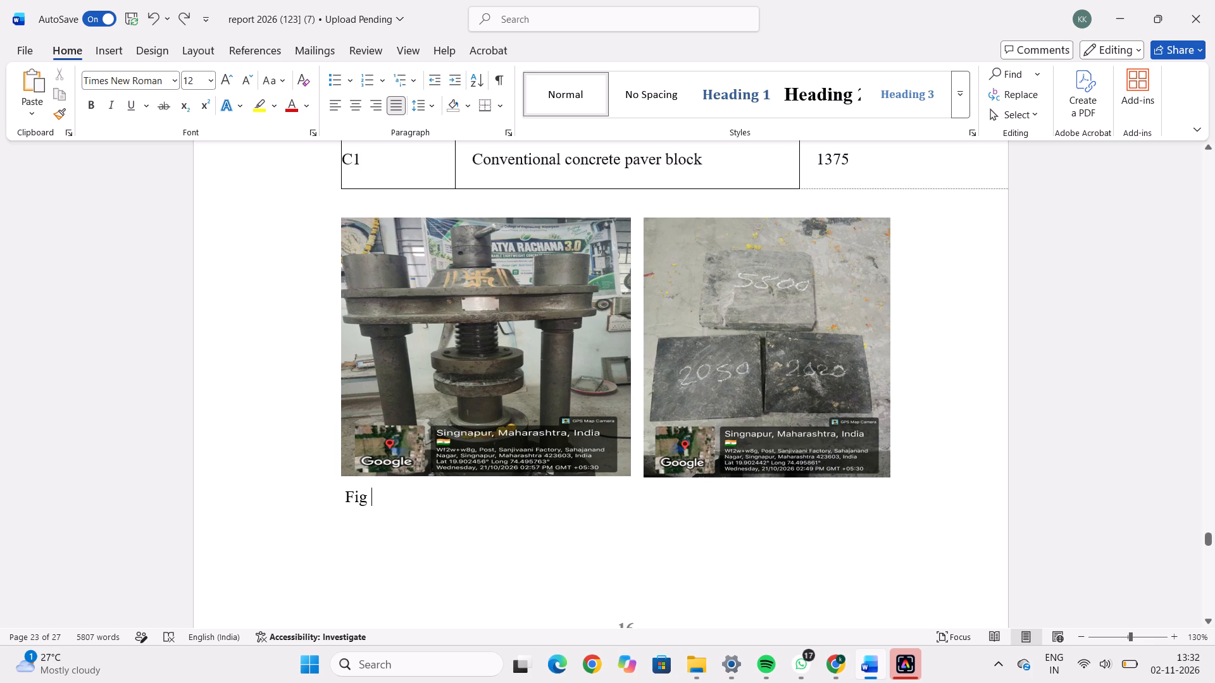
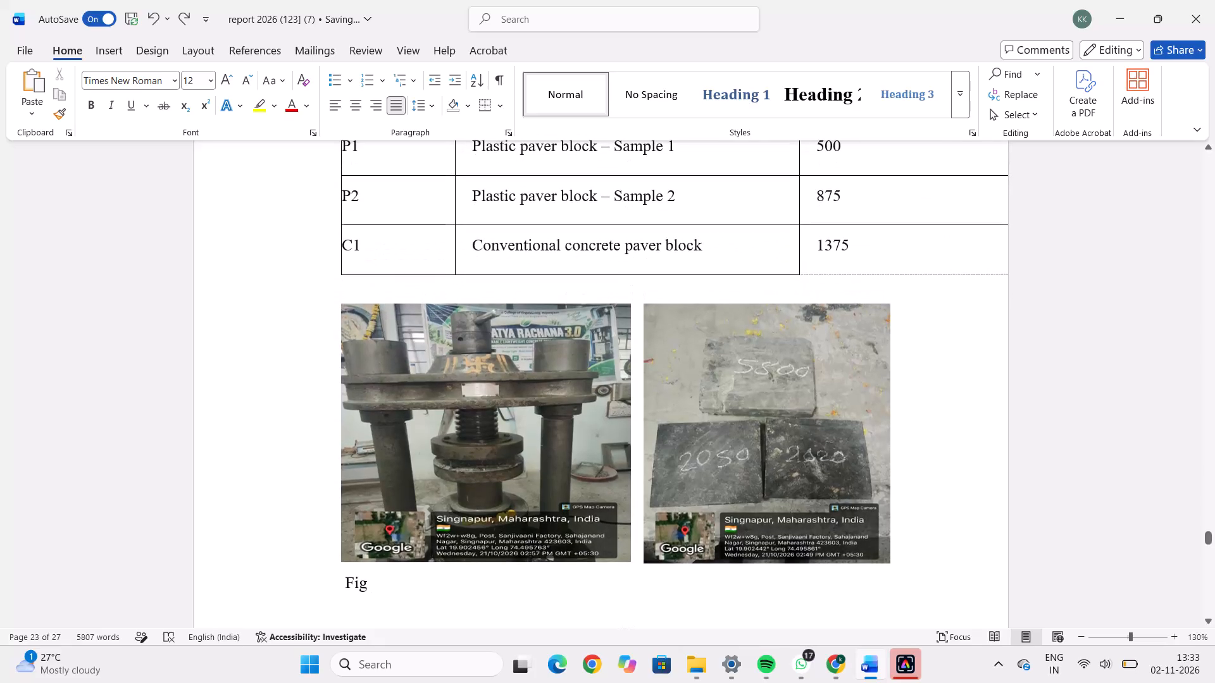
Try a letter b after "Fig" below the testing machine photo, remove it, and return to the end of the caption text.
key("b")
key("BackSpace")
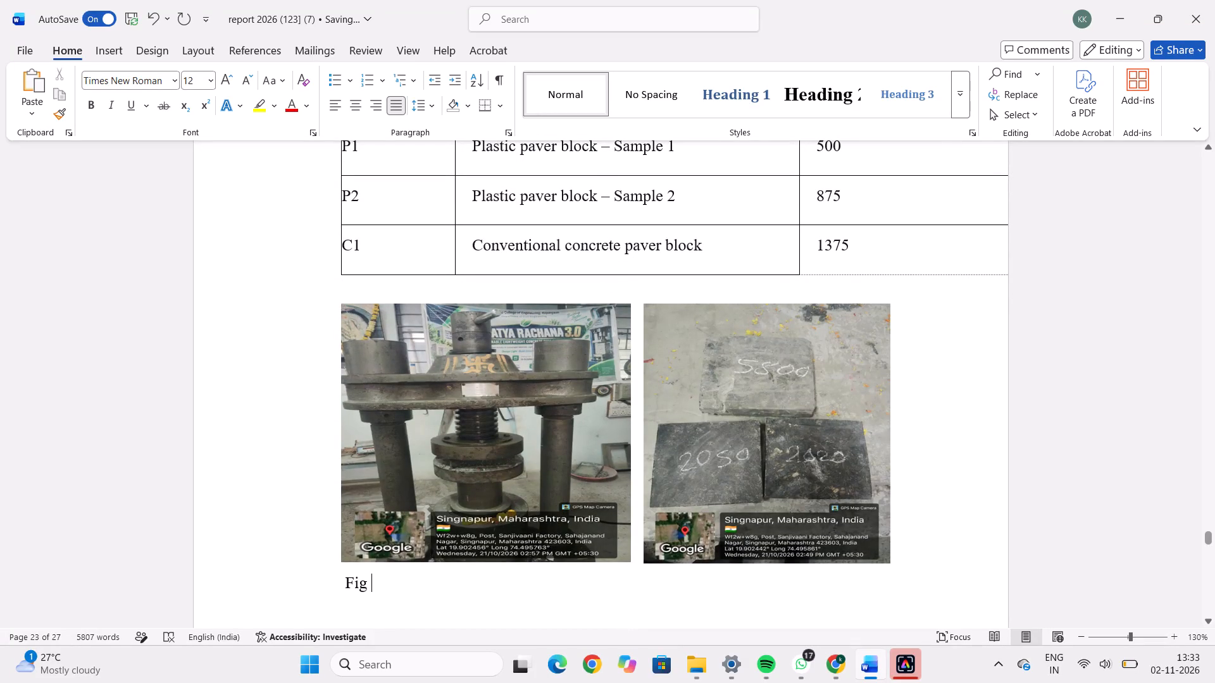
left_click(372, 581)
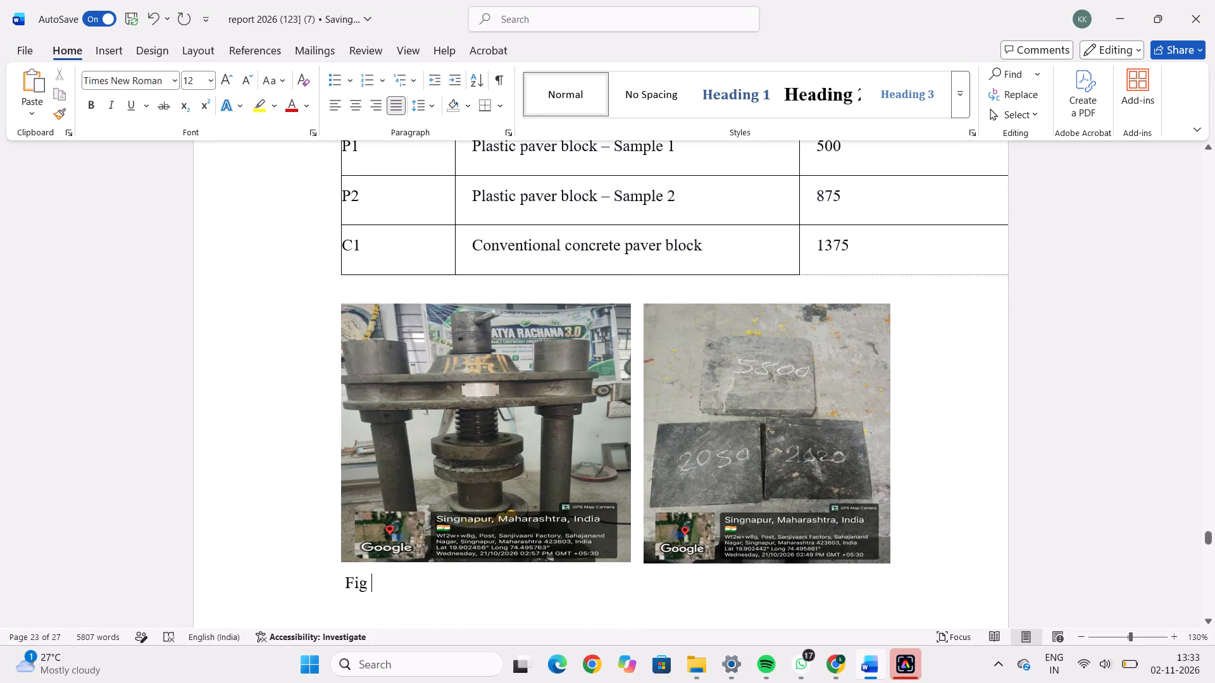
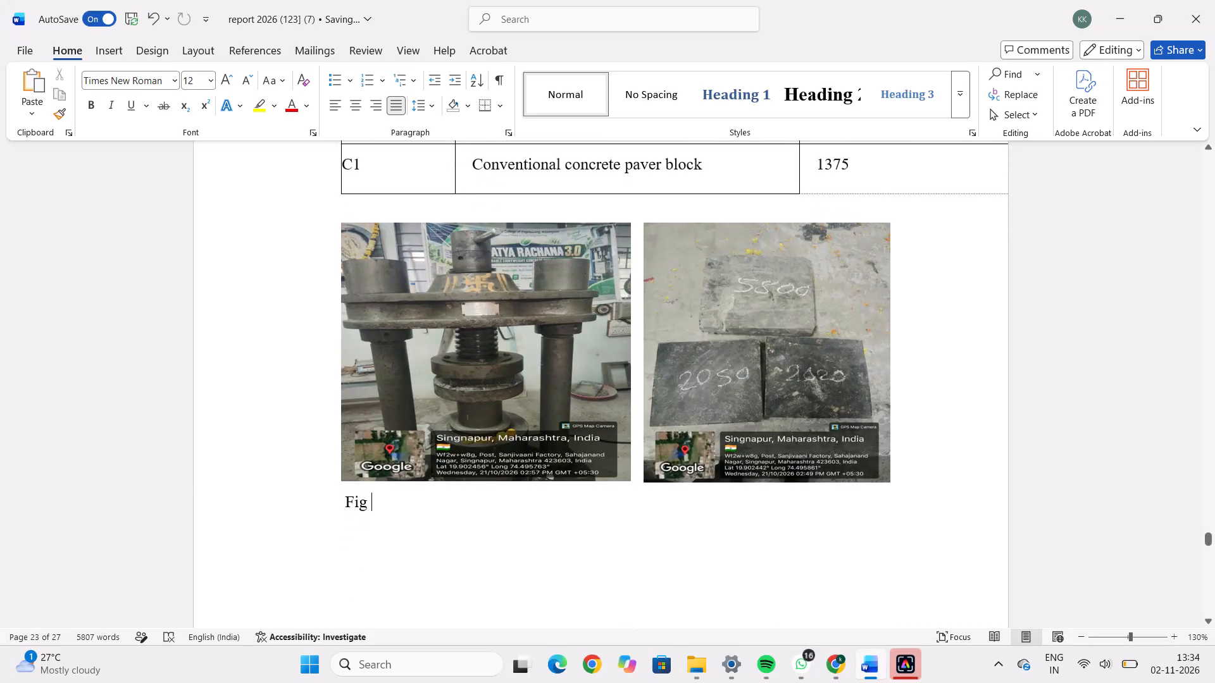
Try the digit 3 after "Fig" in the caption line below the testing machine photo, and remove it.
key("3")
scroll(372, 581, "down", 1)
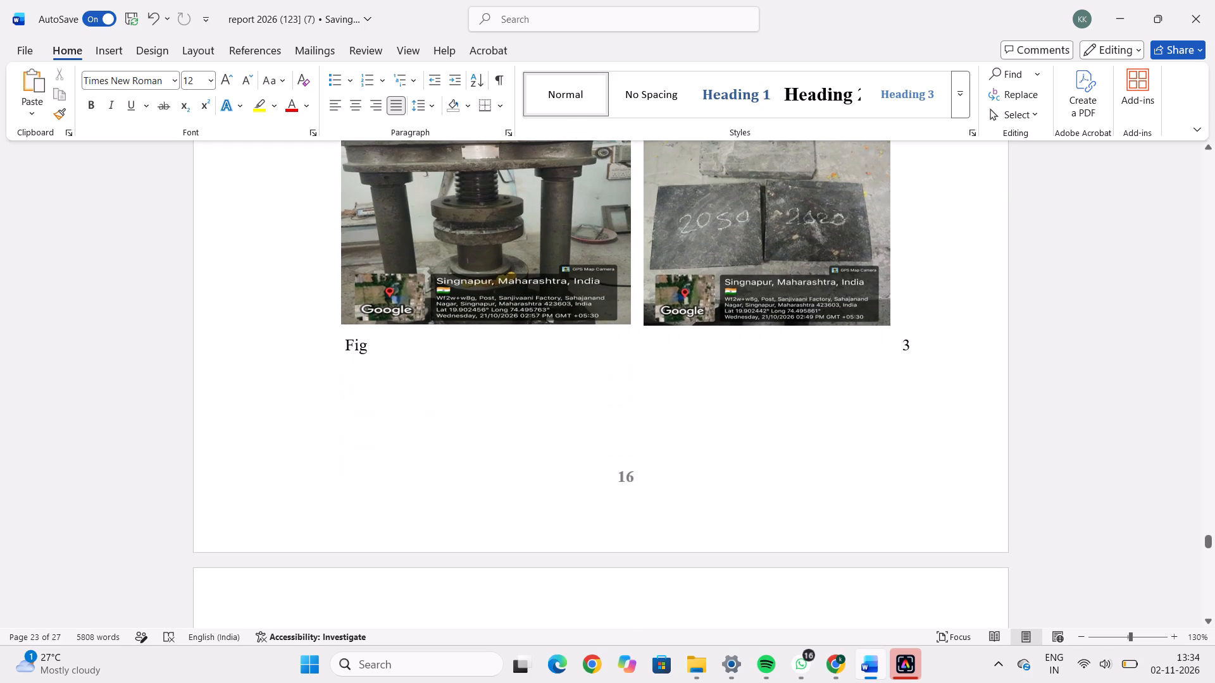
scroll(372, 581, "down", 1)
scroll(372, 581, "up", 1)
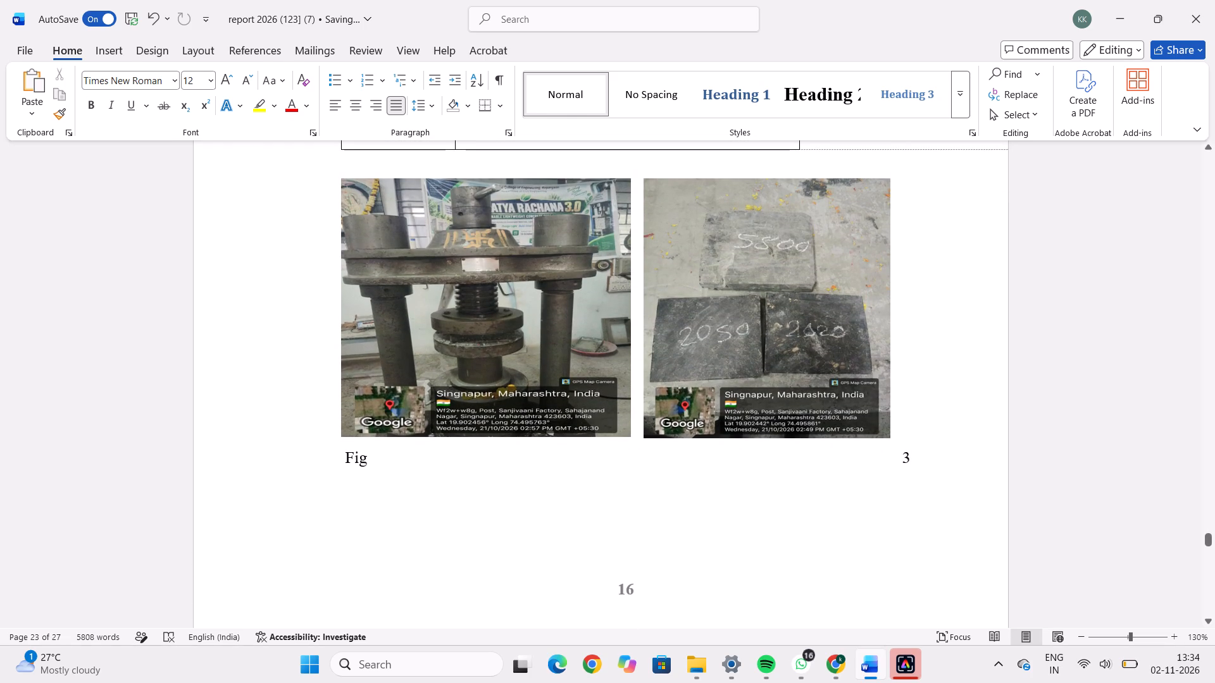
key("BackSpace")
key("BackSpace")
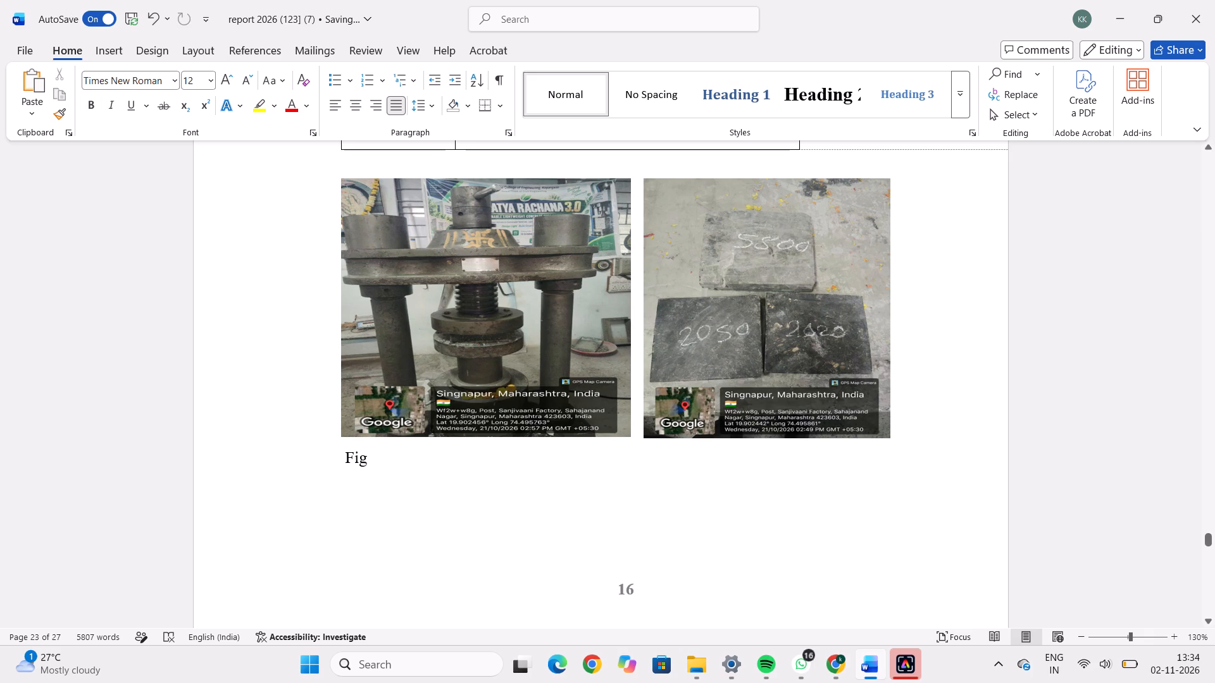
Save the report document.
key("ctrl+s")
Minimize the report and browser windows and bring up the computer's power options.
left_click(1121, 9)
left_click(1121, 9)
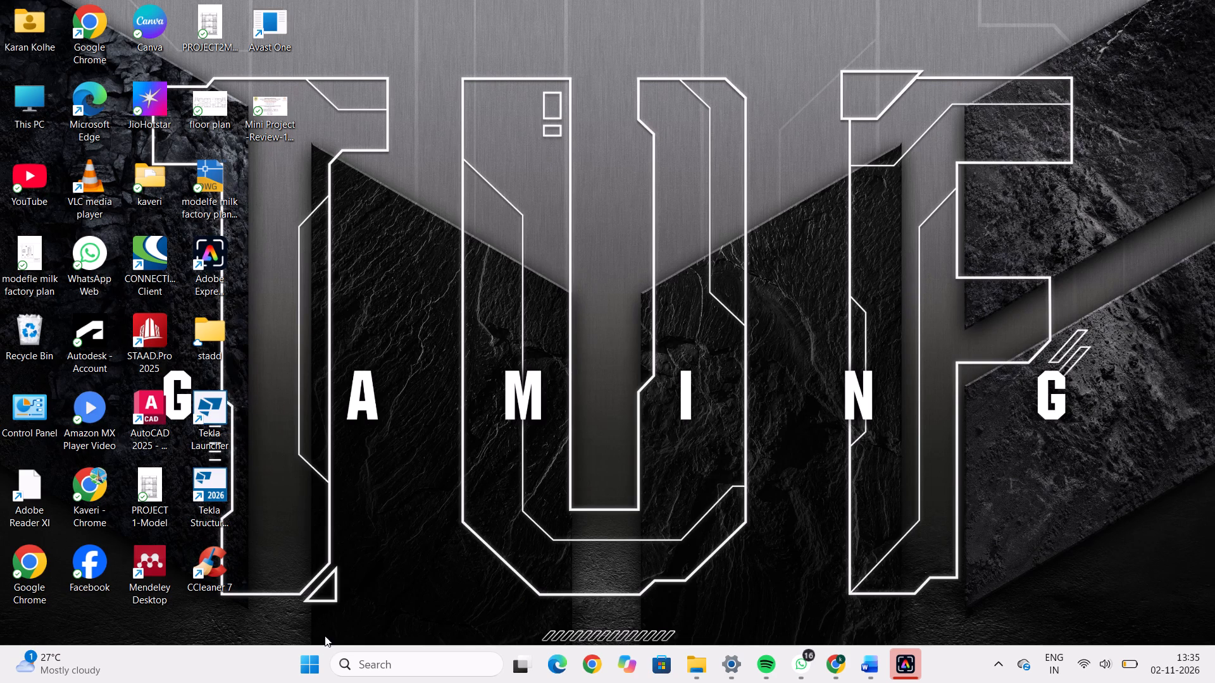
left_click(311, 662)
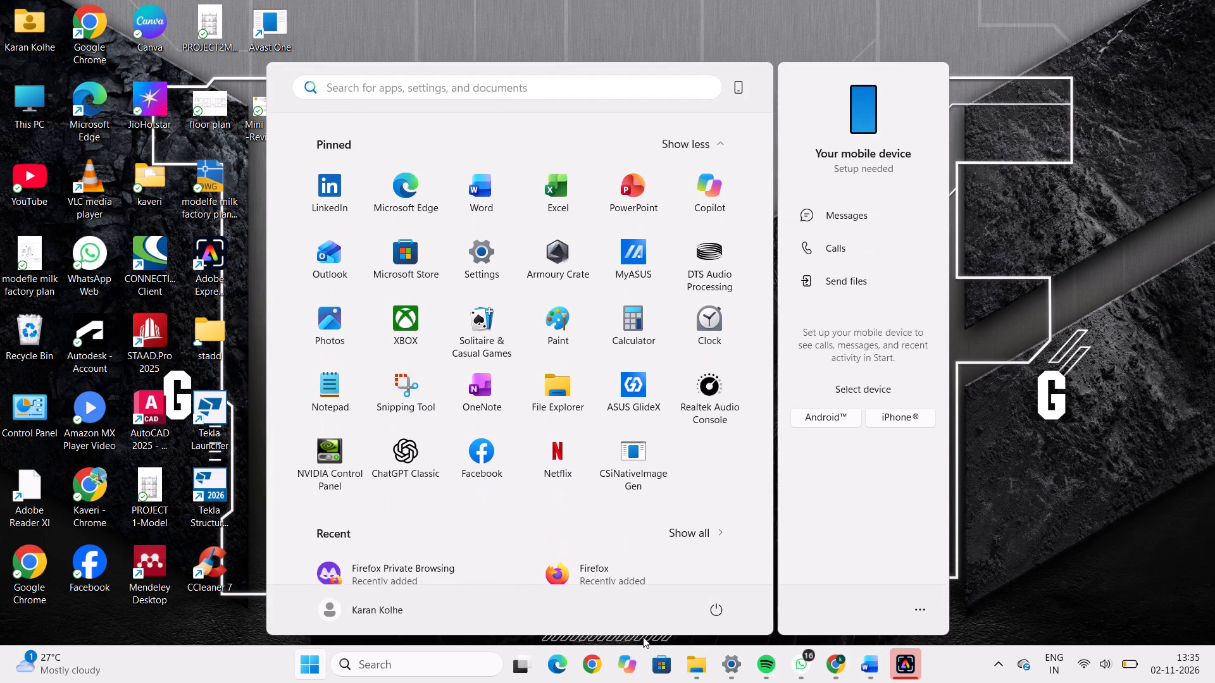
left_click(709, 615)
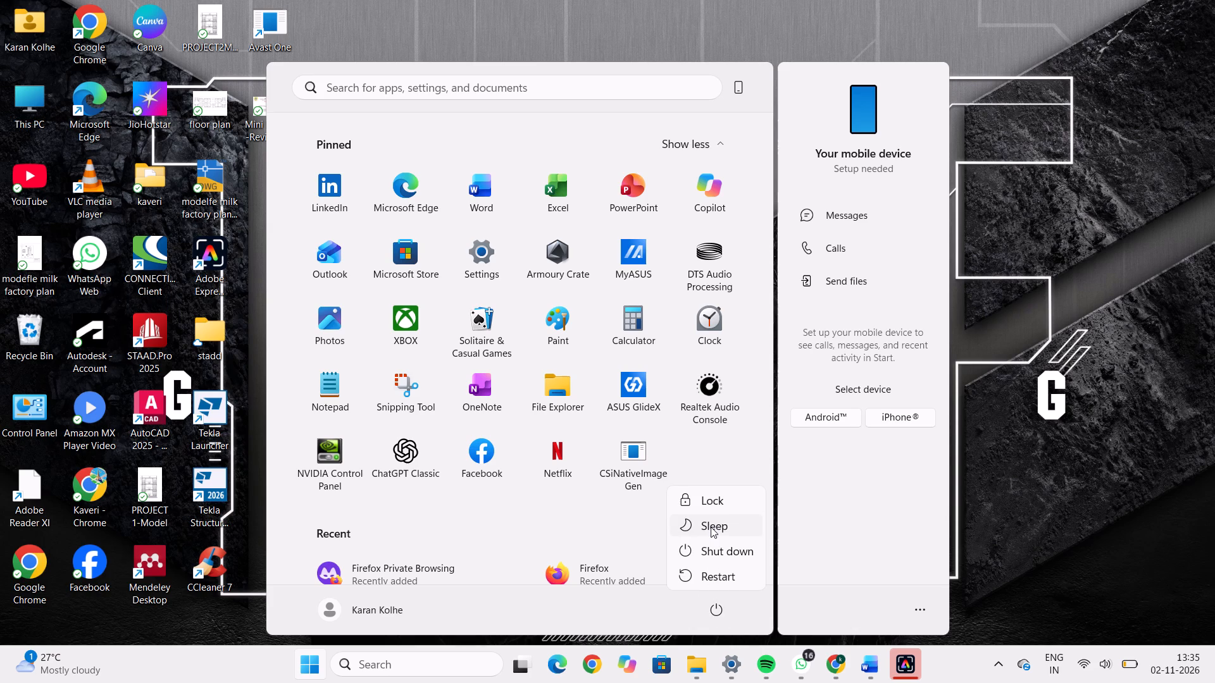
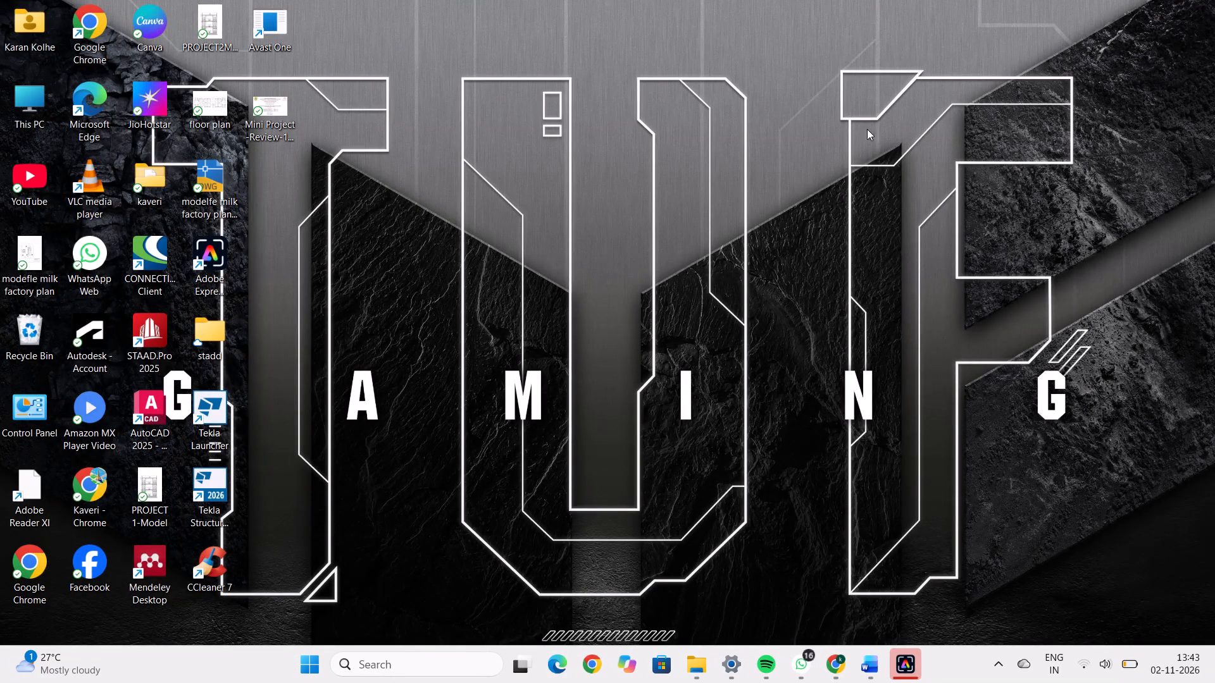
Restore the report window, save the document, and rename the file as "report 2026 (123] (8)".
left_click(881, 671)
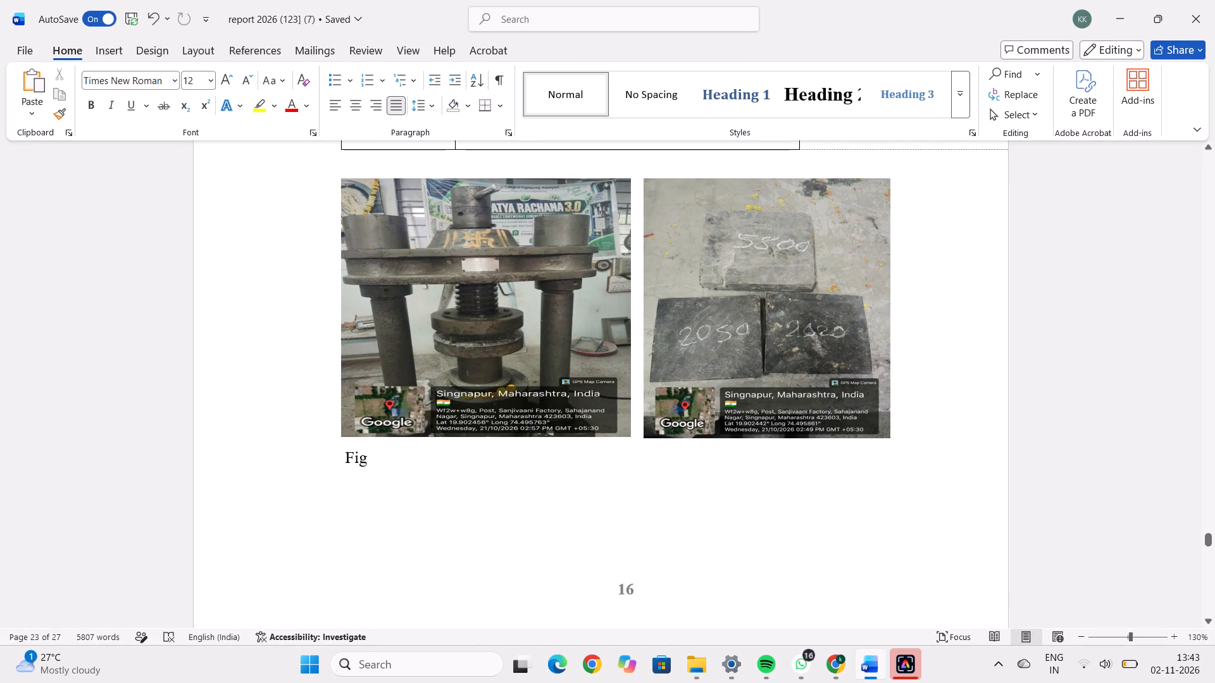
key("ctrl+s")
left_click(299, 18)
left_click(282, 92)
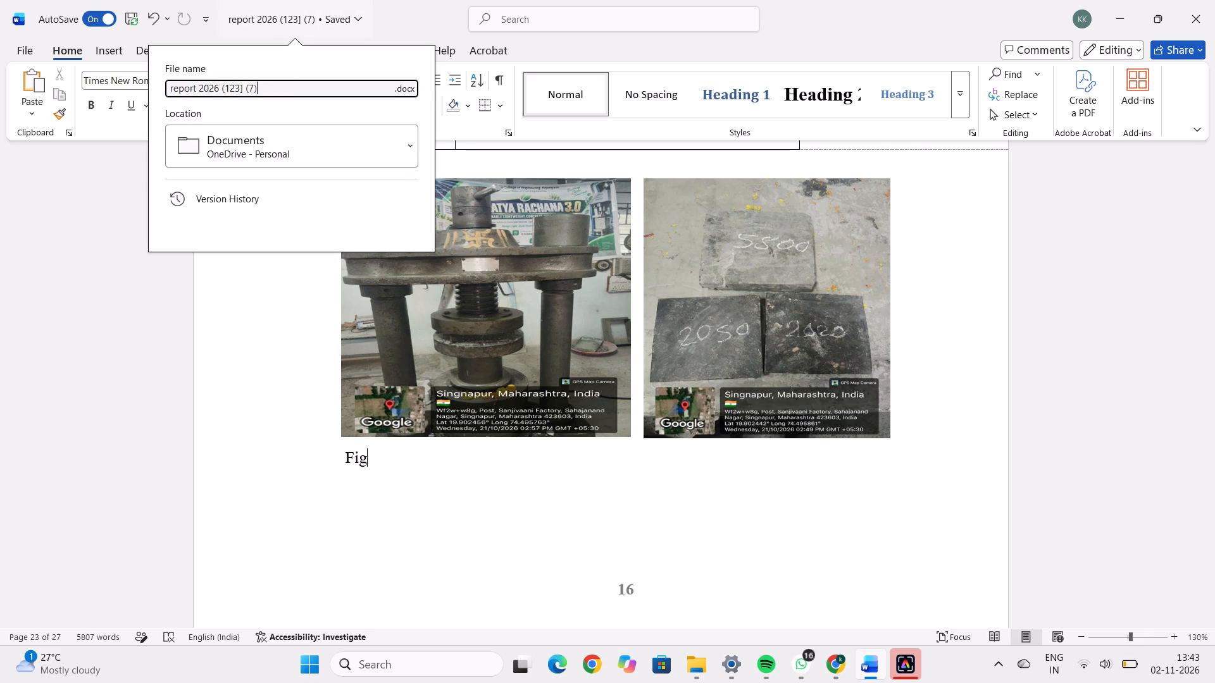
key("BackSpace")
key("BackSpace")
key("8")
key("shift+parenright")
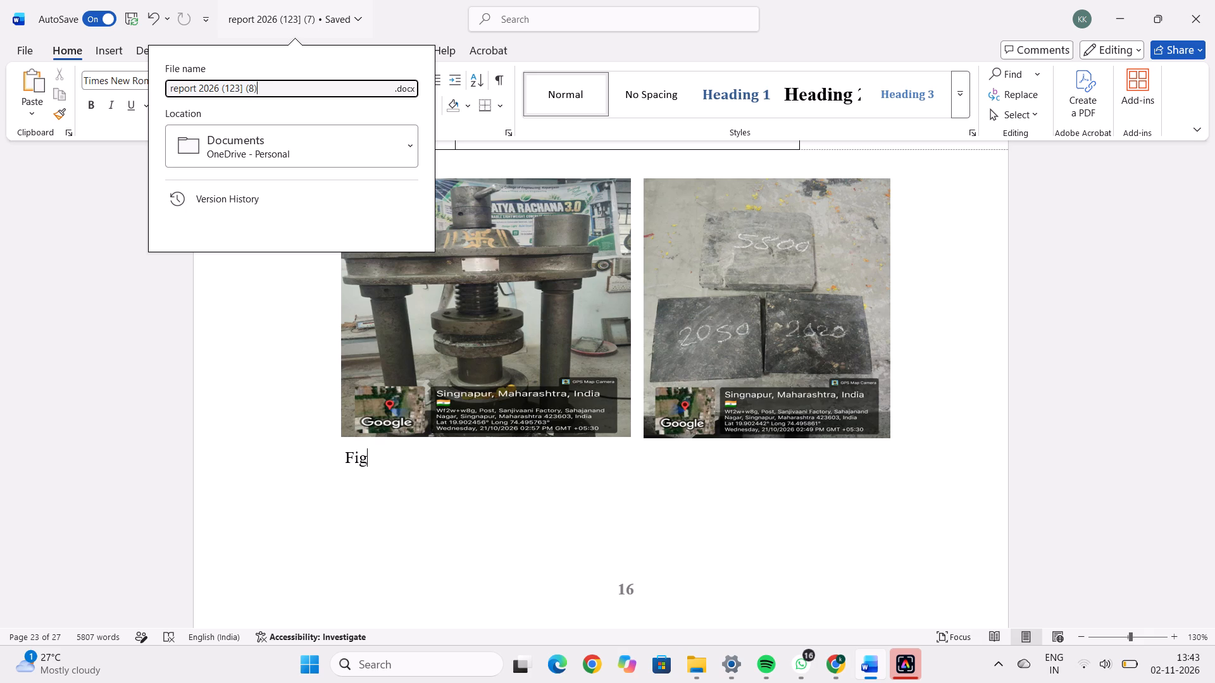
key("ctrl+s")
left_click(150, 242)
left_click(130, 250)
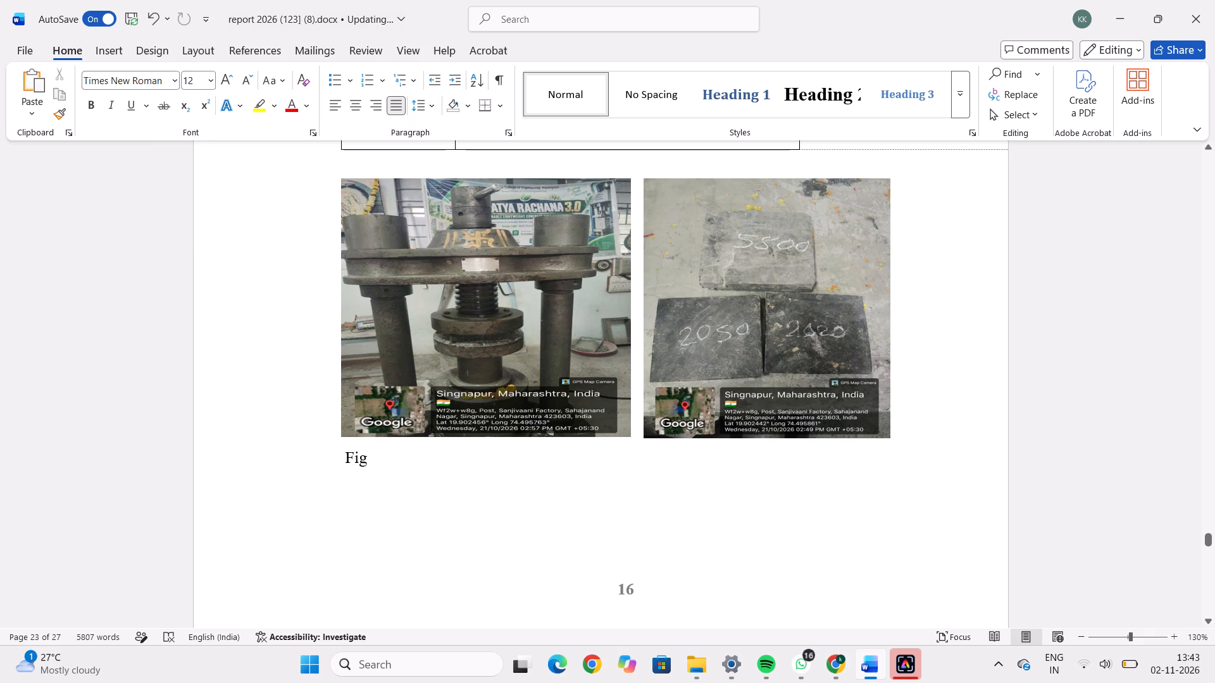
Minimize the report, and close the WhatsApp and Word windows.
left_click(1119, 14)
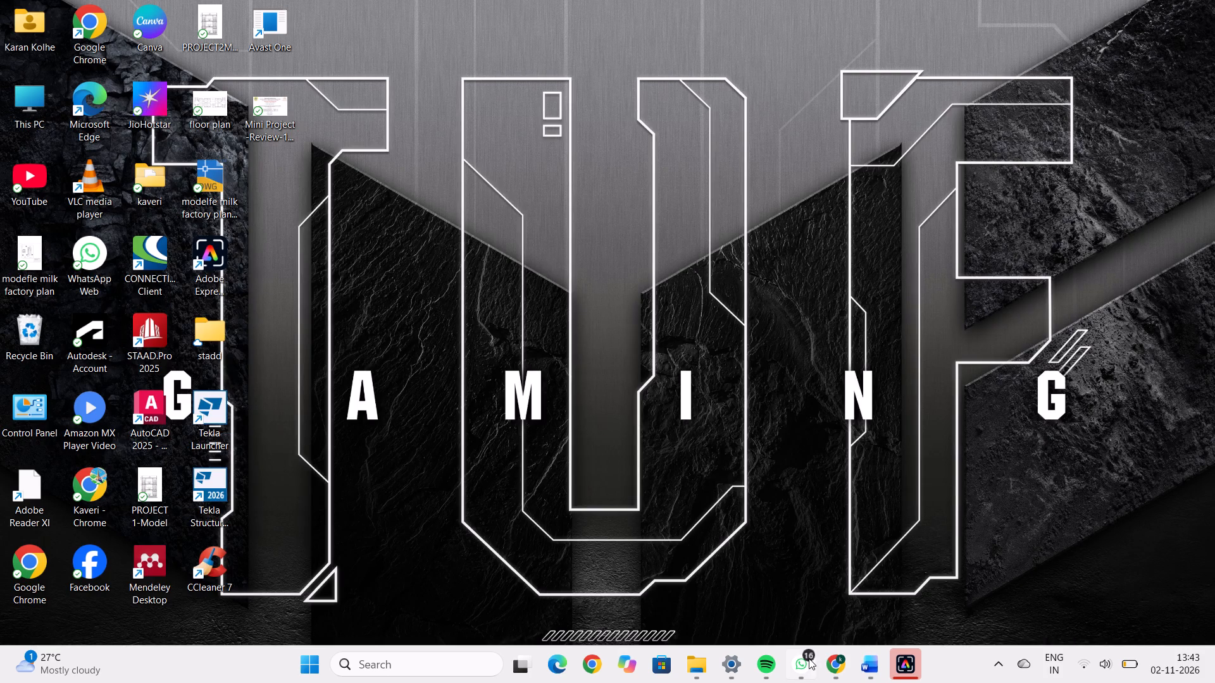
left_click(871, 524)
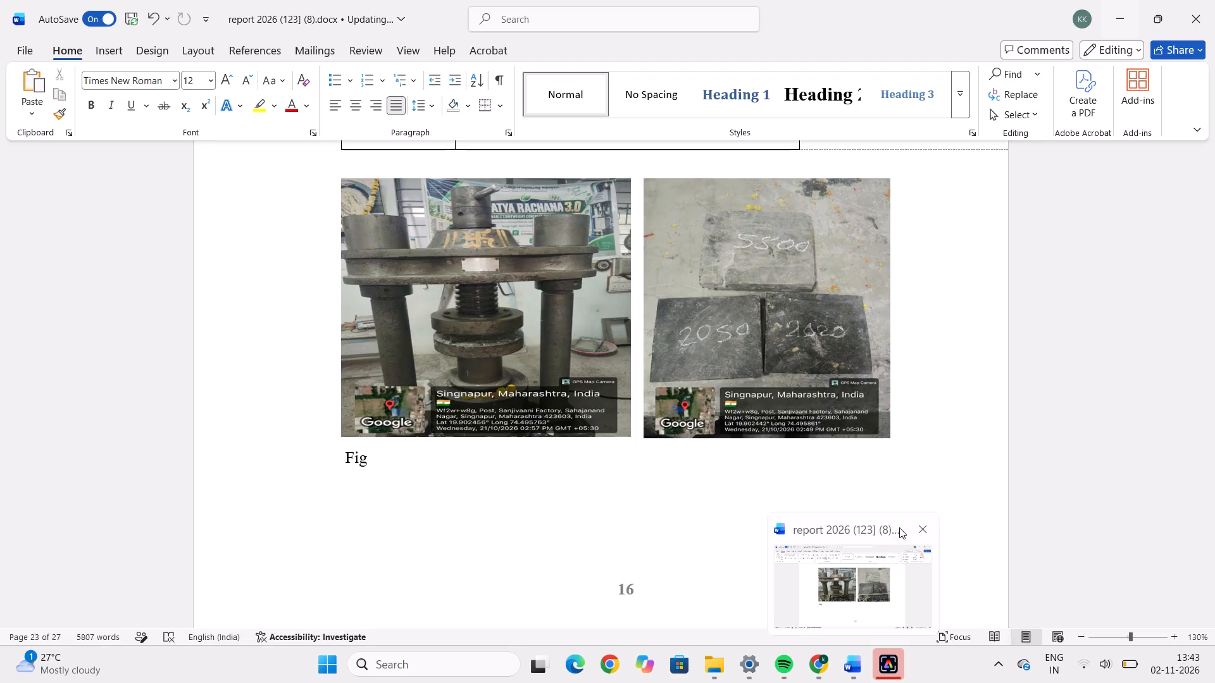
left_click(918, 521)
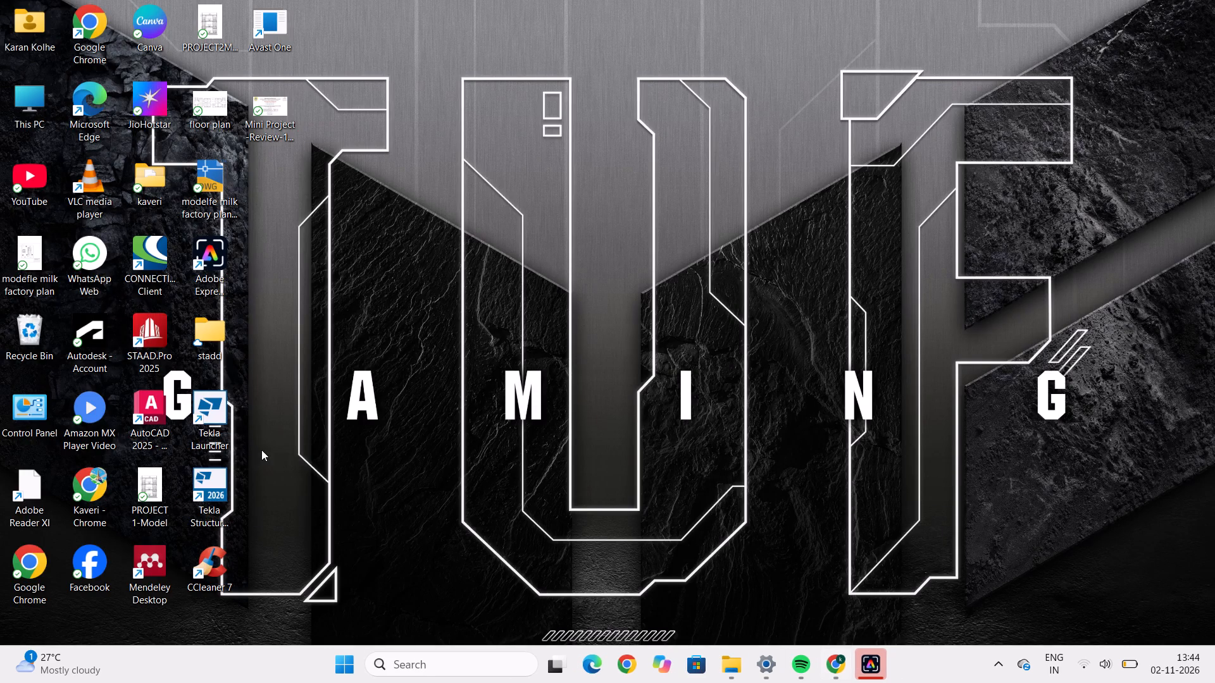
Look through the Downloads, Desktop, Documents and Videos folders in File Explorer, and minimize the window.
double_click(40, 119)
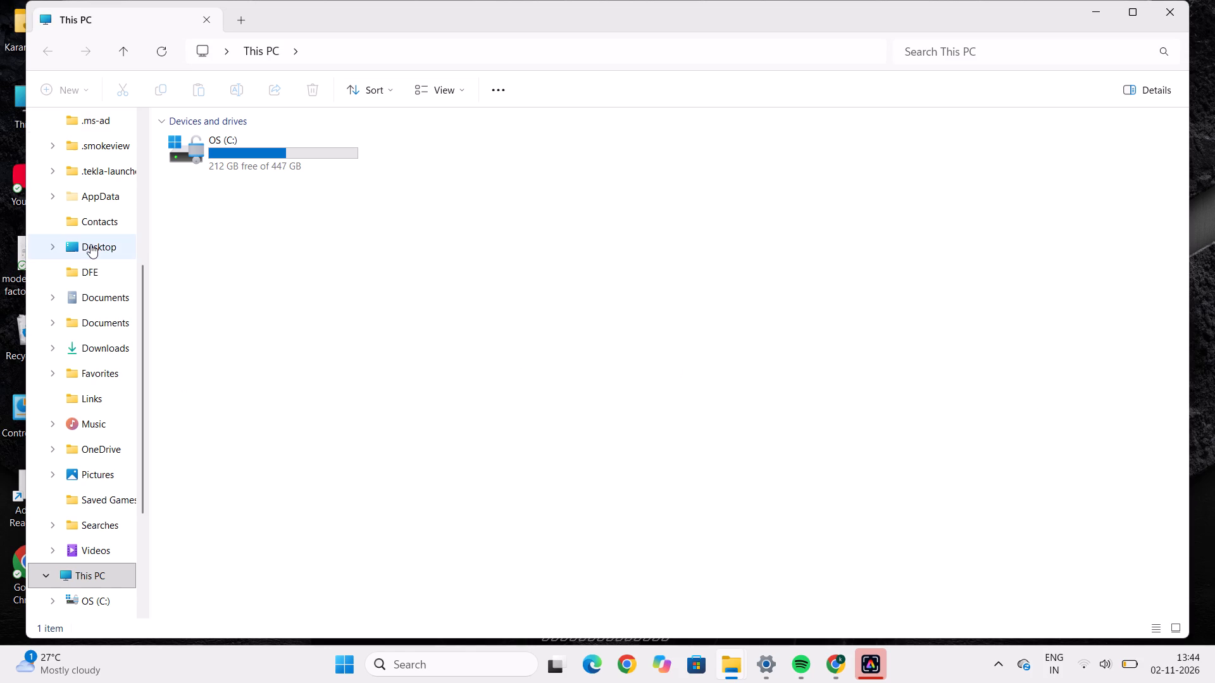
scroll(90, 244, "up", 4)
left_click(99, 304)
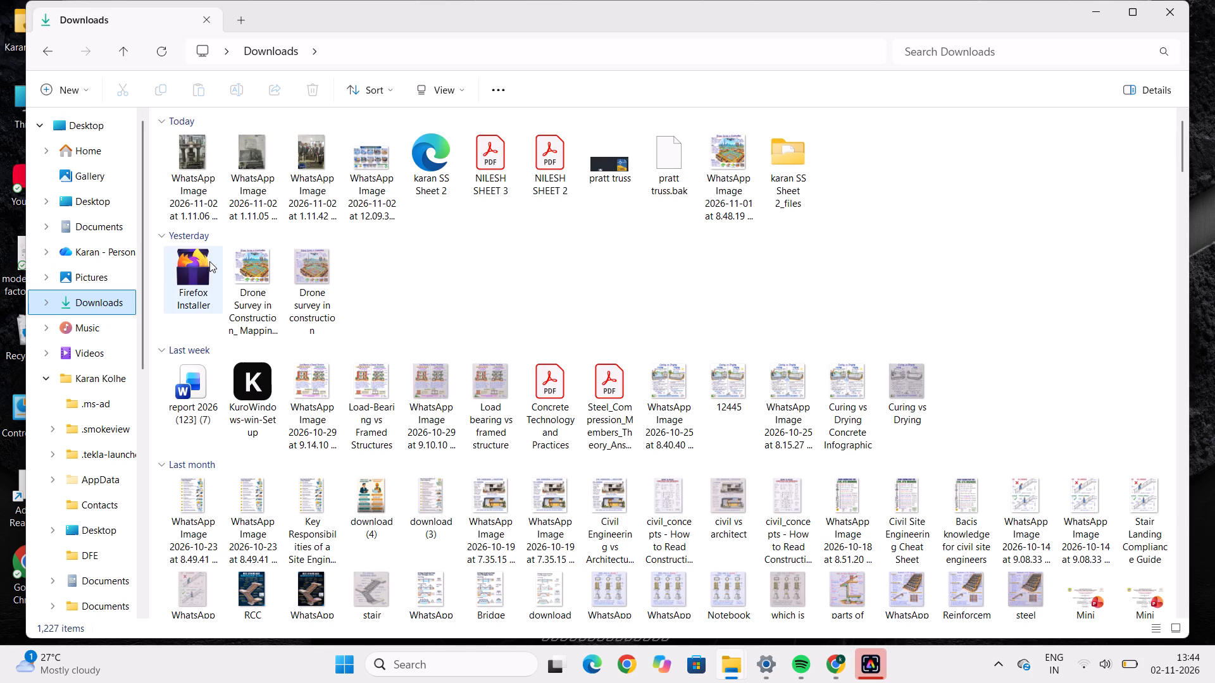
left_click(101, 124)
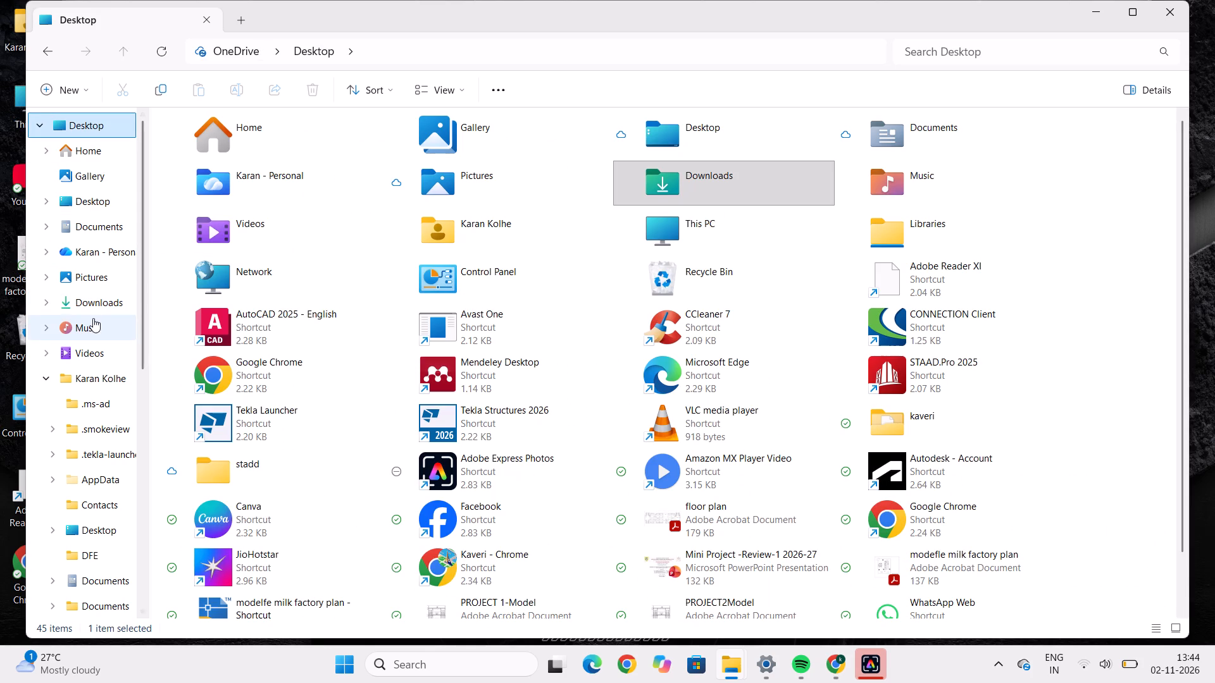
scroll(99, 358, "down", 2)
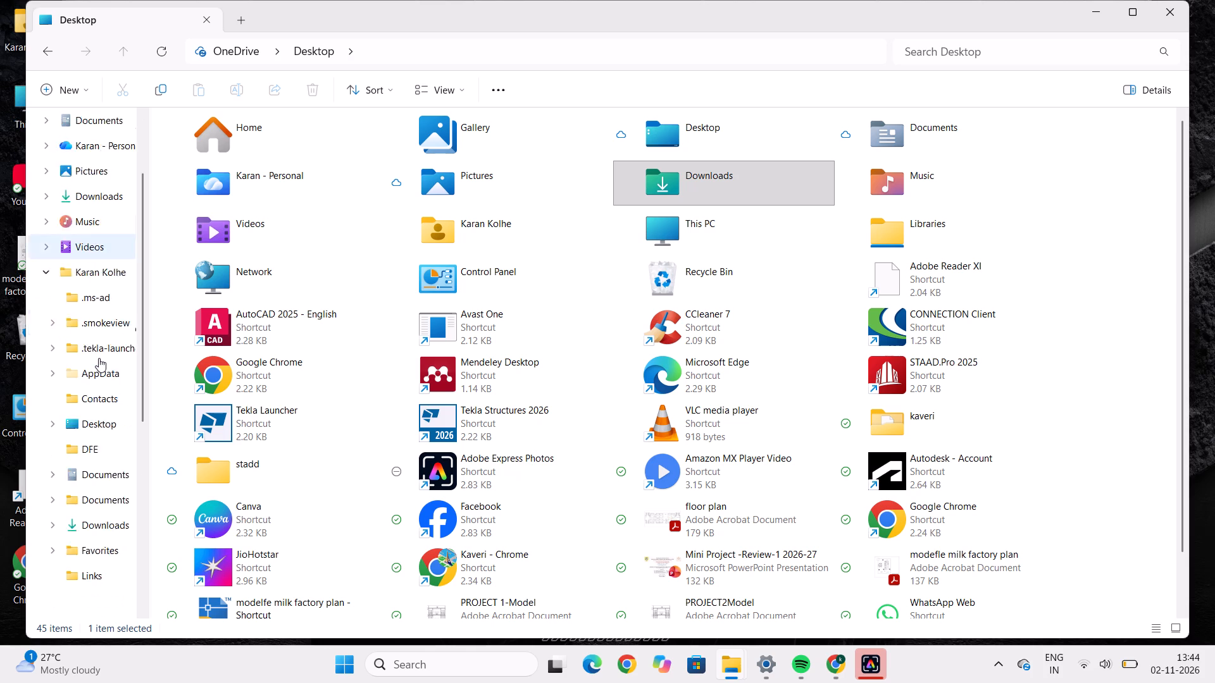
scroll(99, 358, "down", 1)
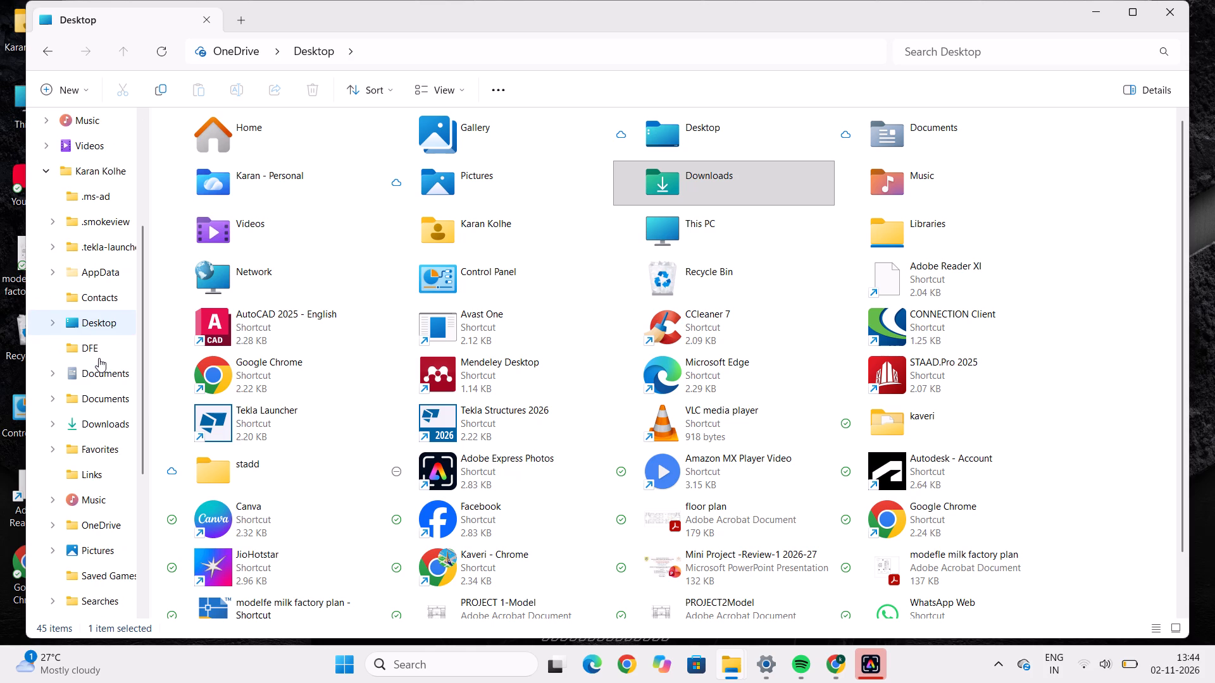
scroll(99, 358, "down", 1)
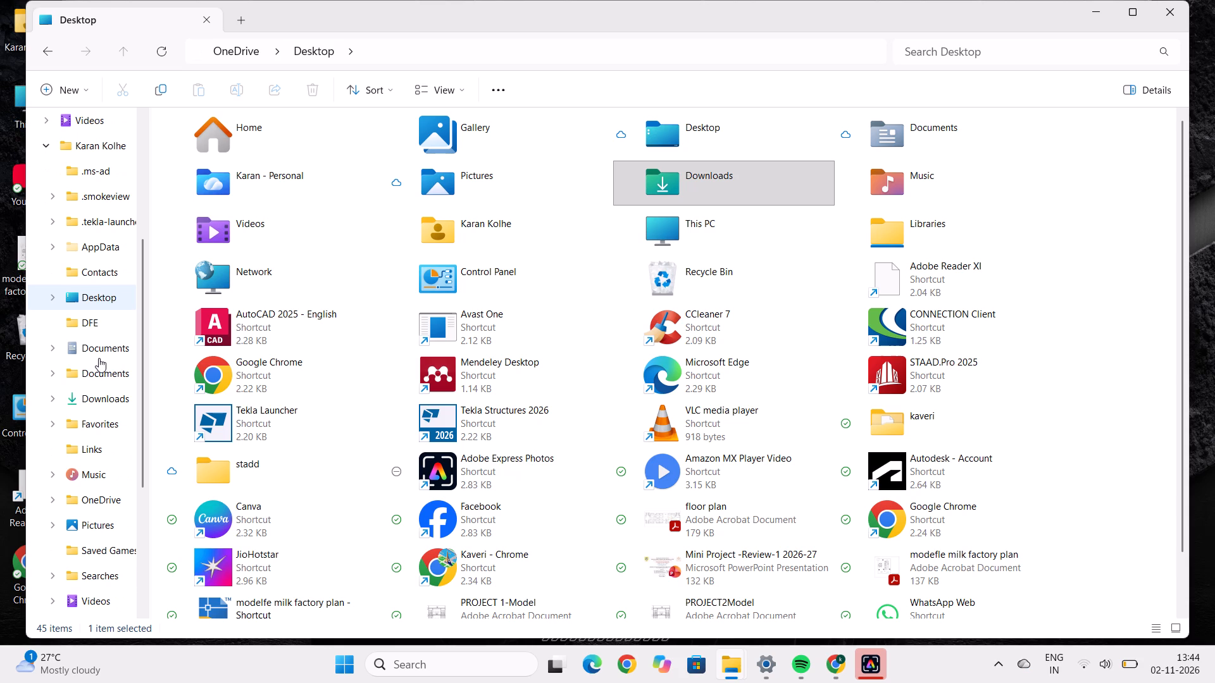
left_click(99, 358)
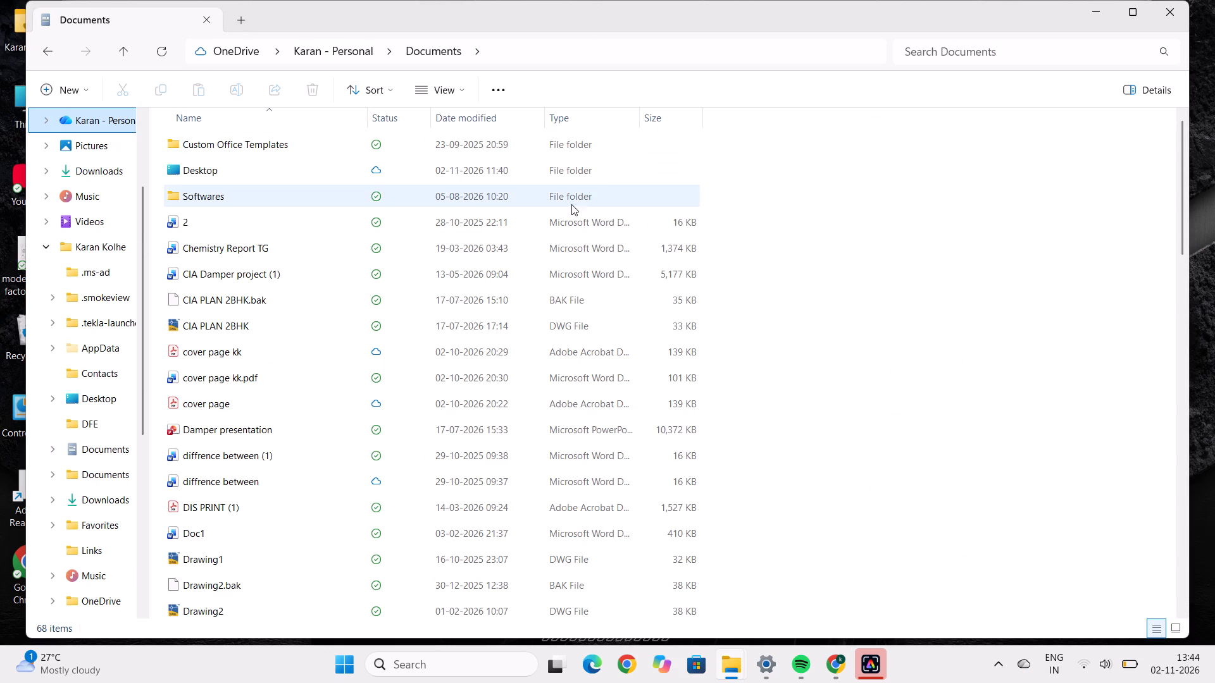
left_click(108, 146)
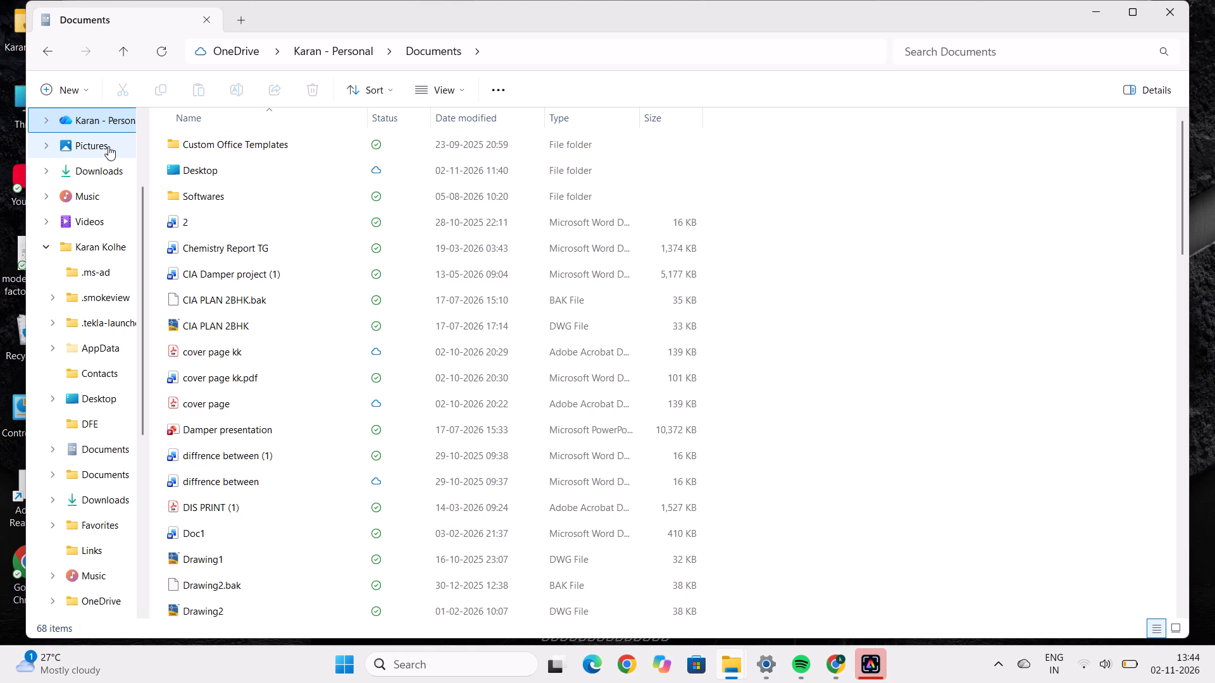
left_click(111, 182)
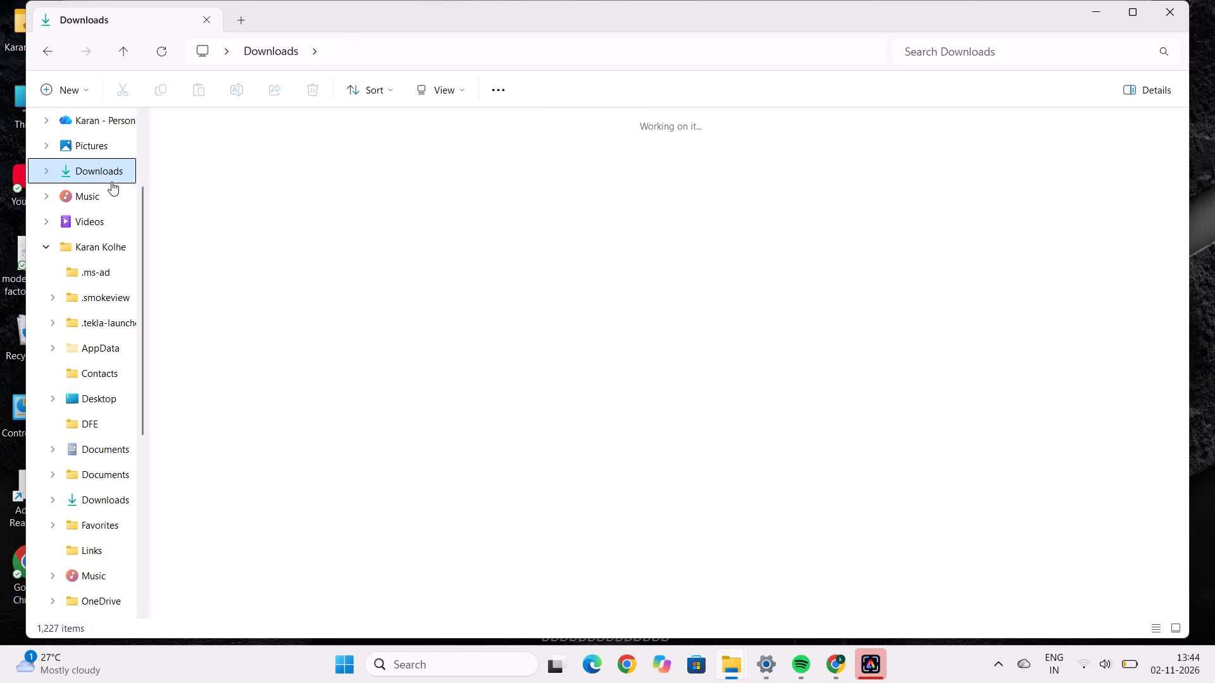
left_click(107, 228)
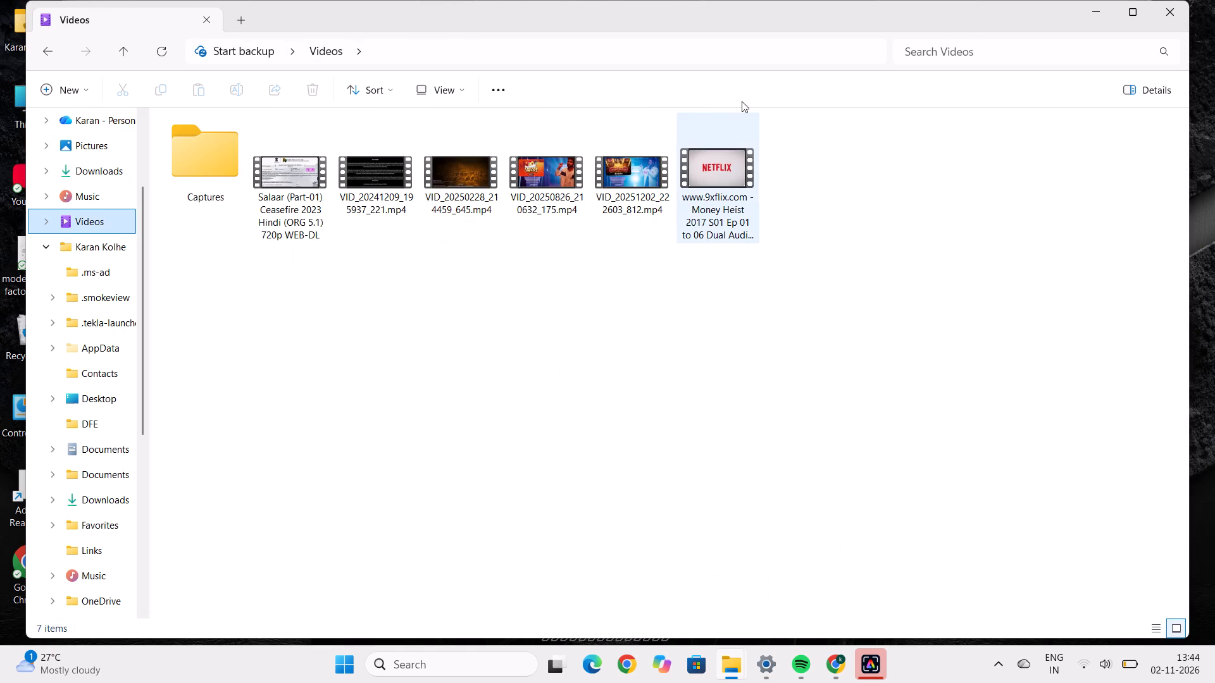
left_click(1098, 11)
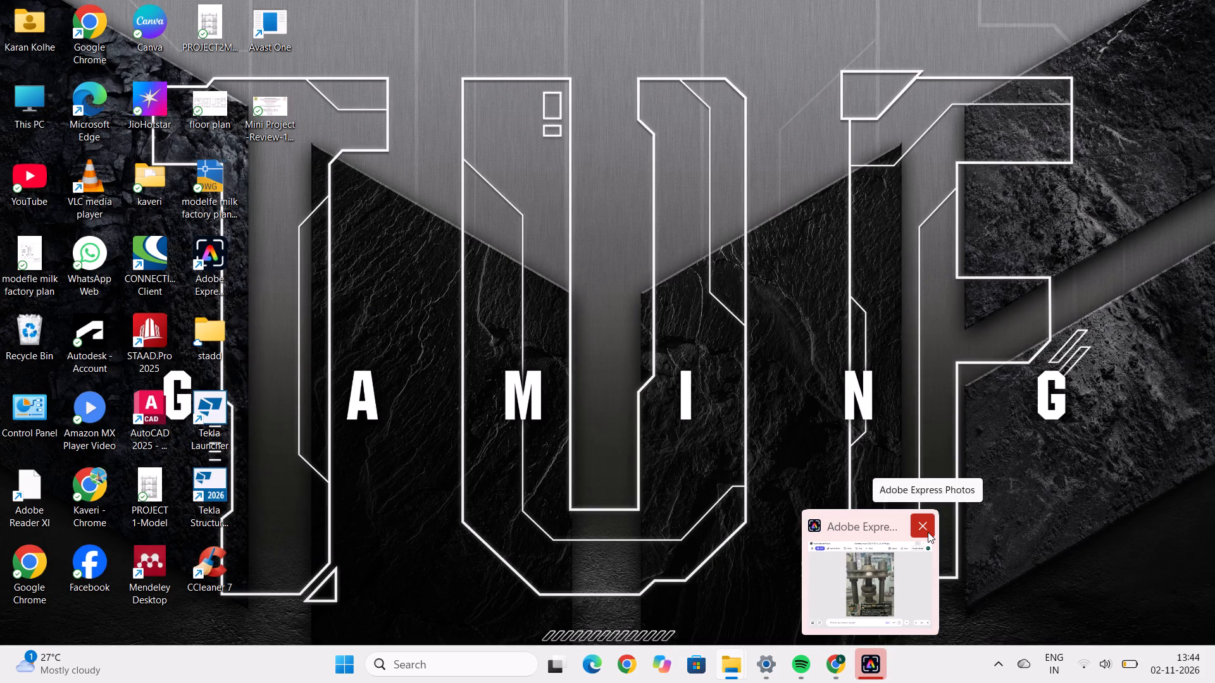
Close all remaining open windows: Adobe Express Photos, Chrome, Spotify, Settings, and the Downloads, Videos and Documents folders.
left_click(928, 532)
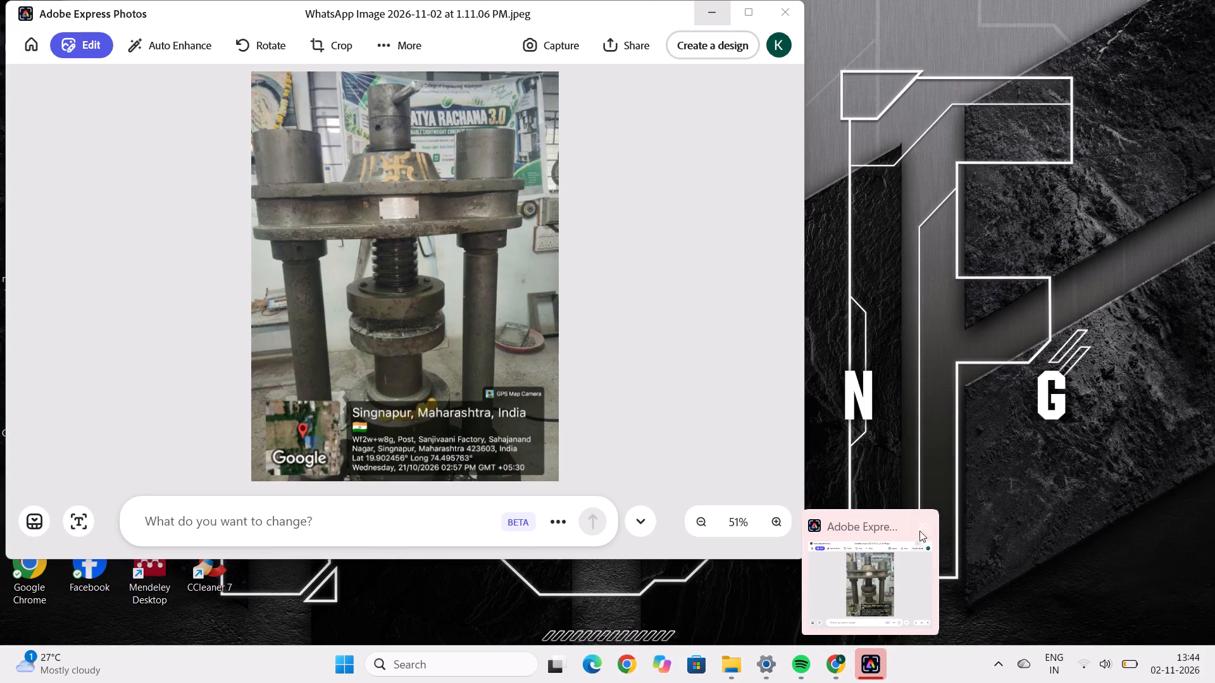
left_click(930, 521)
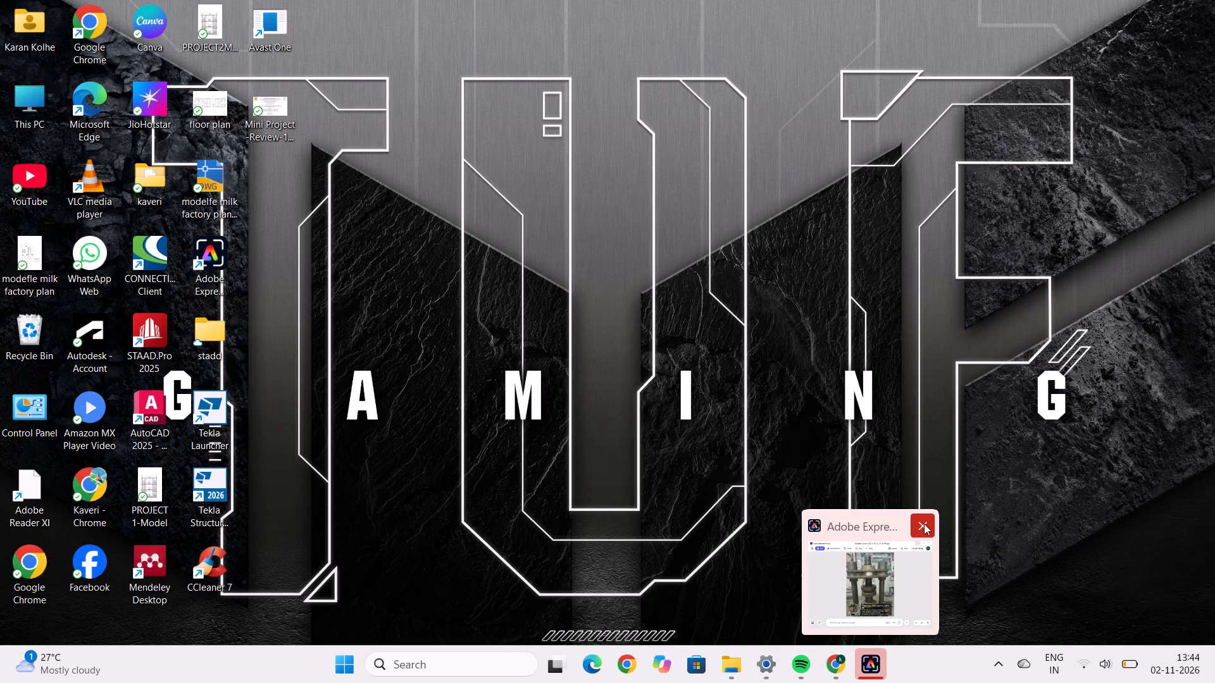
double_click(924, 524)
left_click(924, 524)
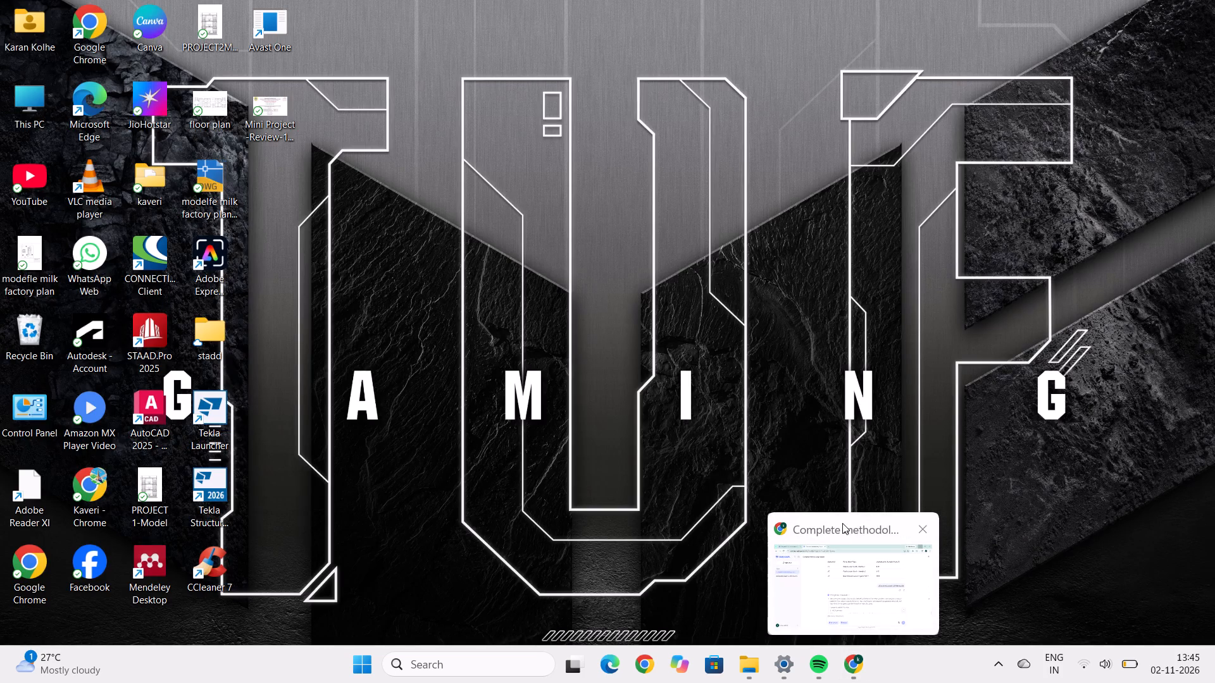
left_click(925, 527)
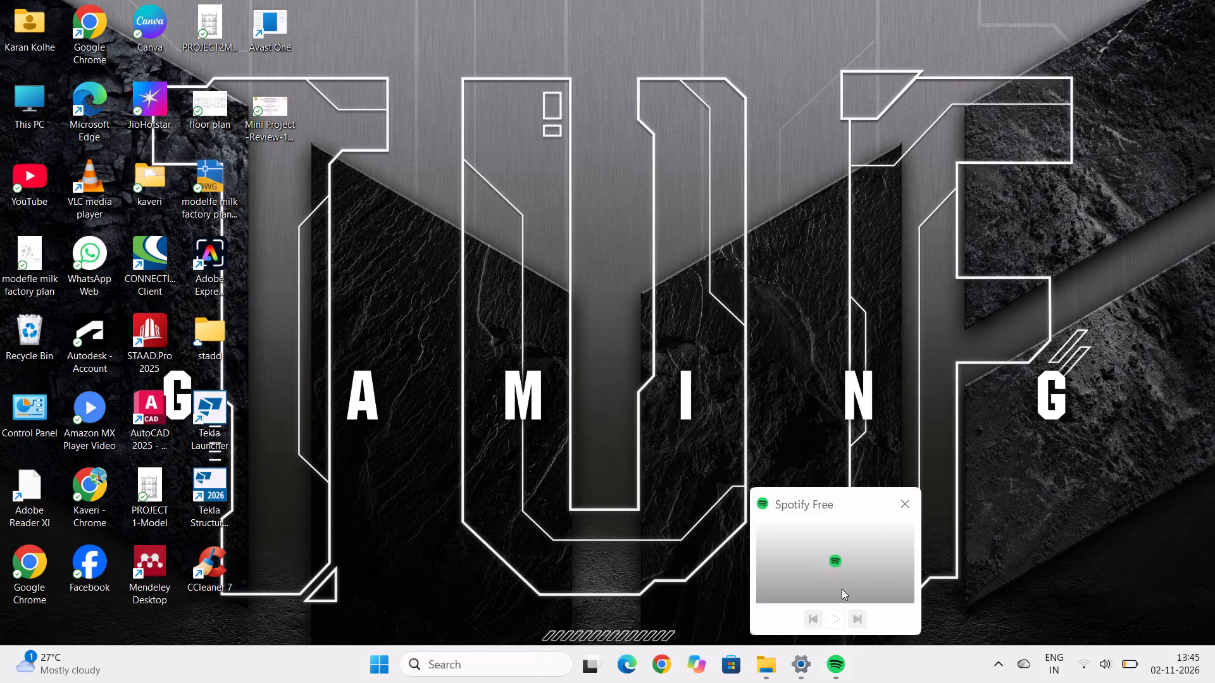
left_click(899, 500)
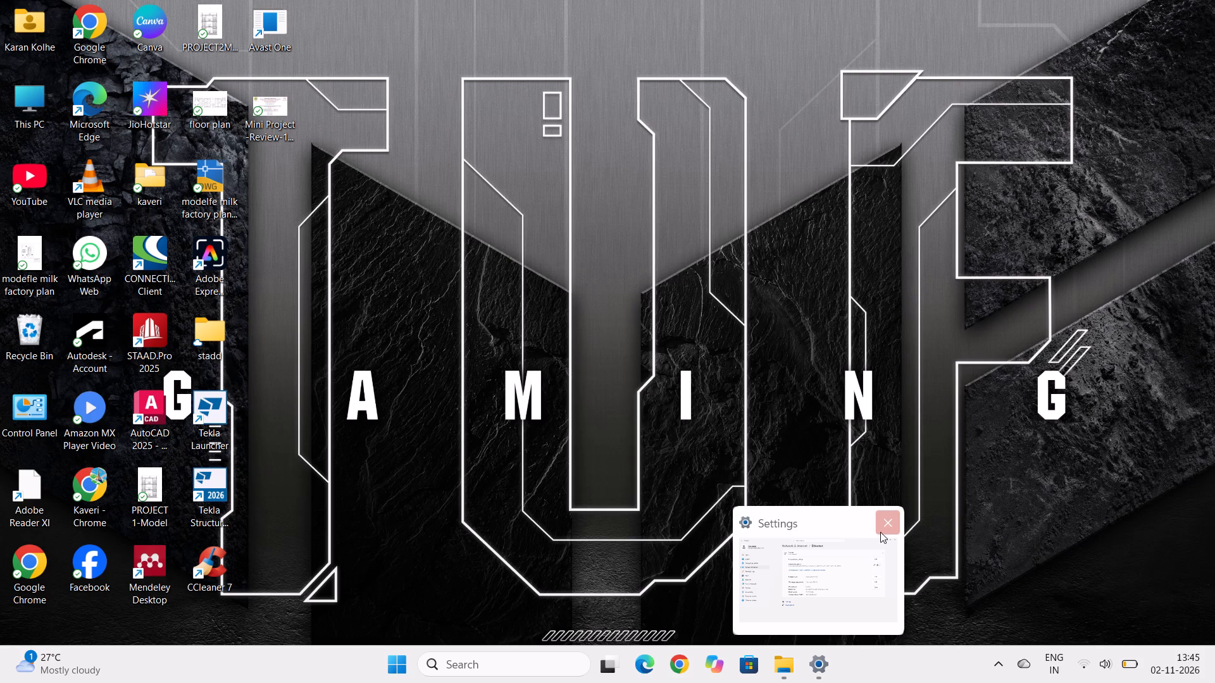
left_click(882, 531)
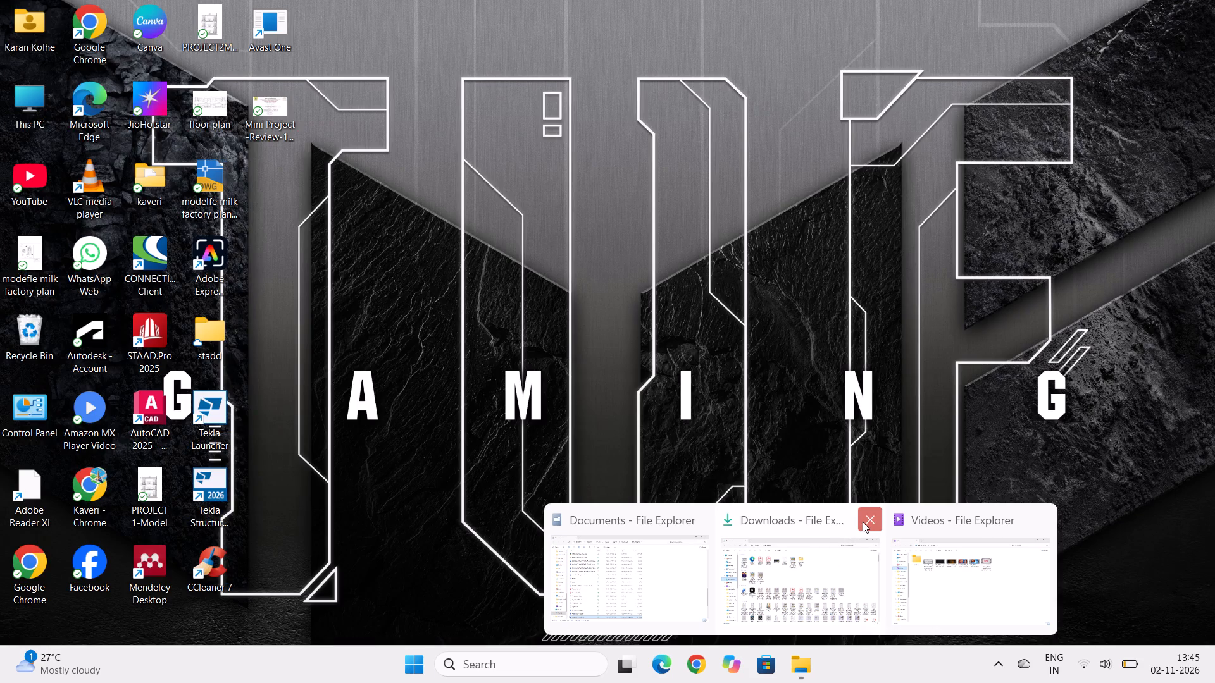
left_click(863, 522)
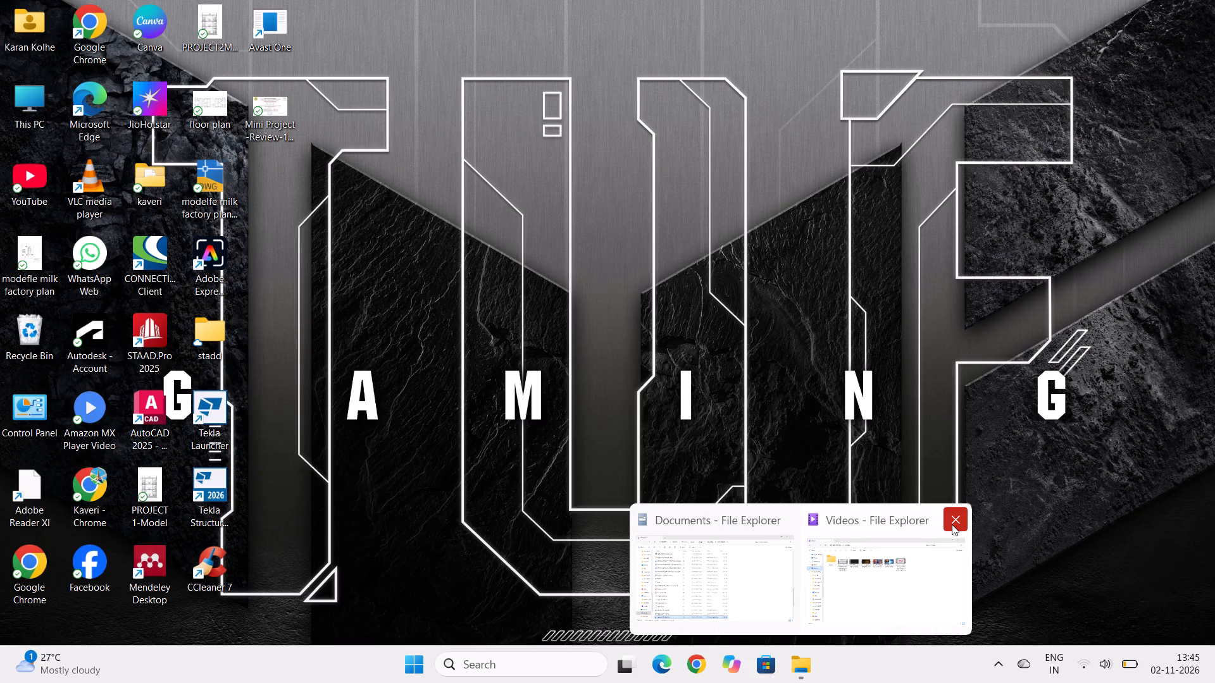
left_click(952, 524)
left_click(863, 526)
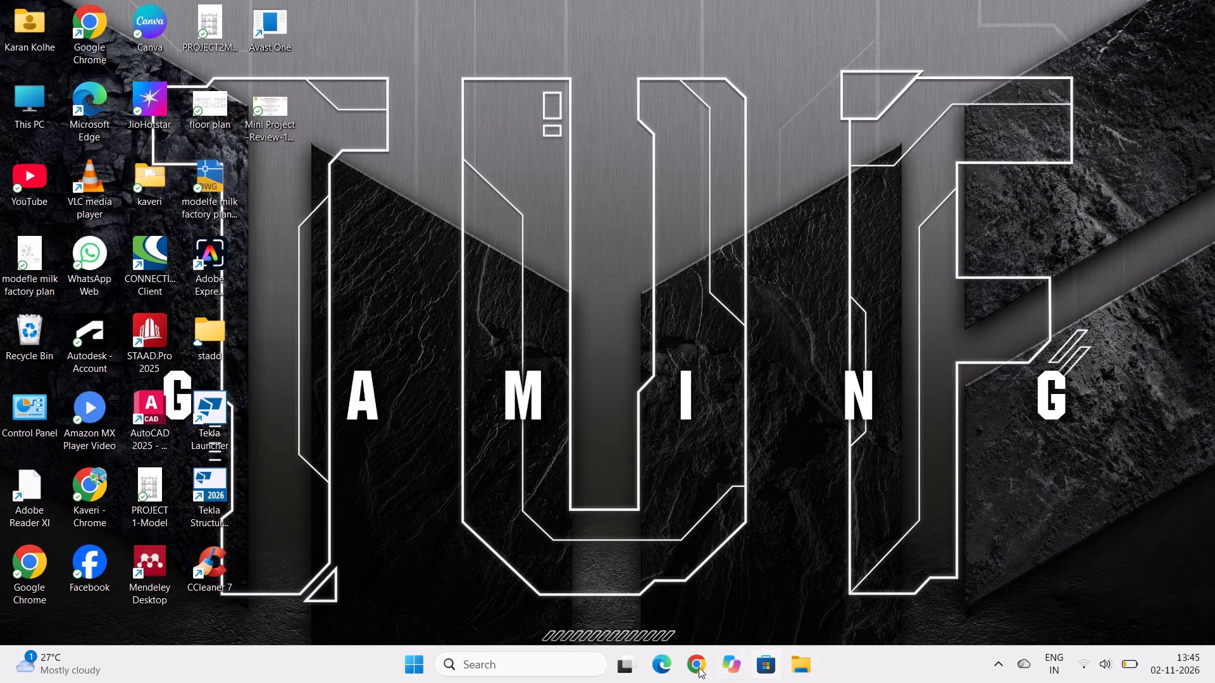
Bring up the computer's power options and pick a power action.
left_click(417, 674)
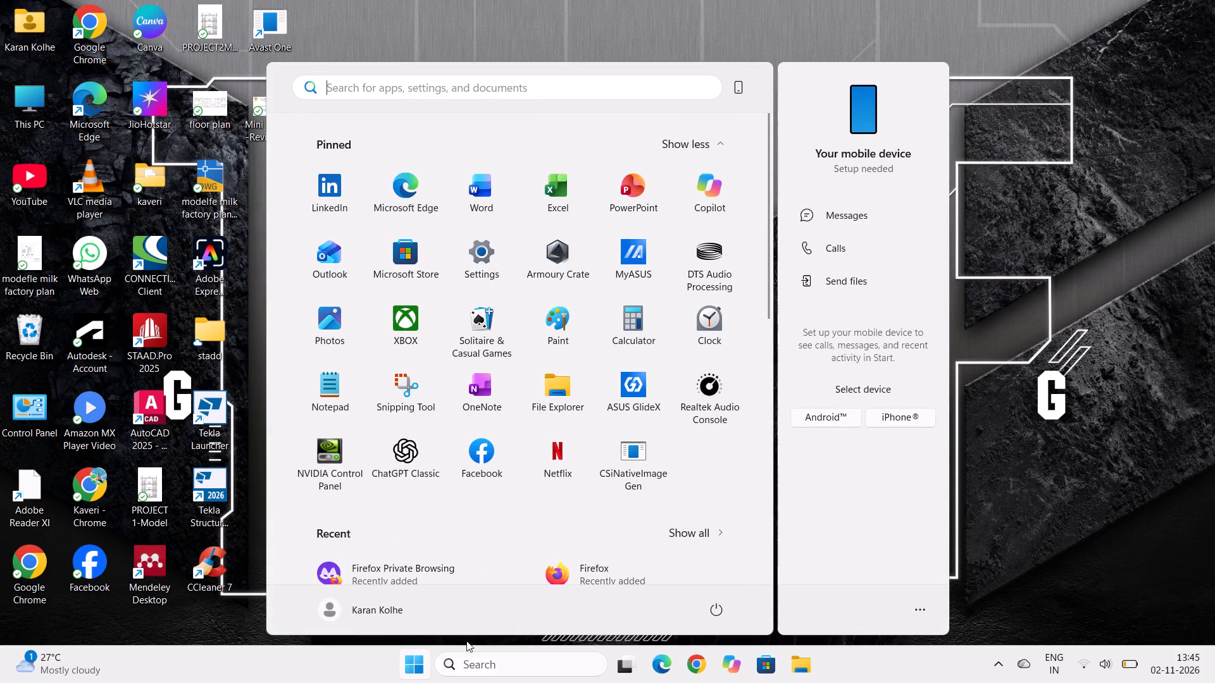
left_click(703, 603)
left_click(708, 558)
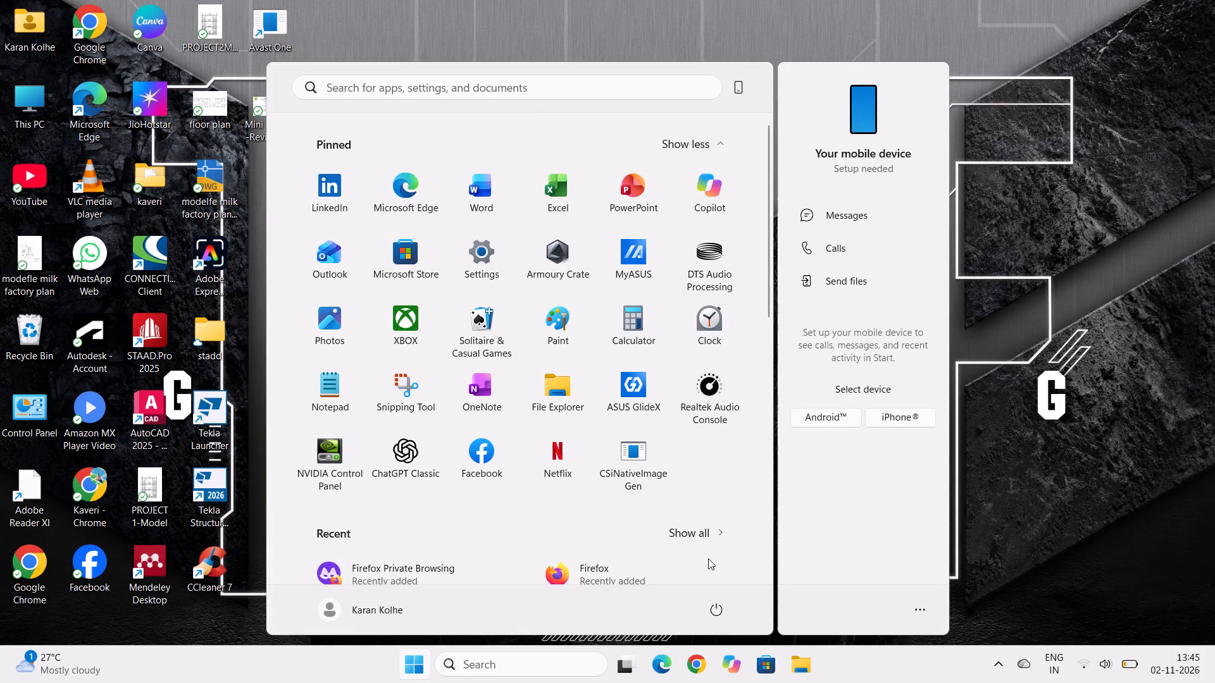